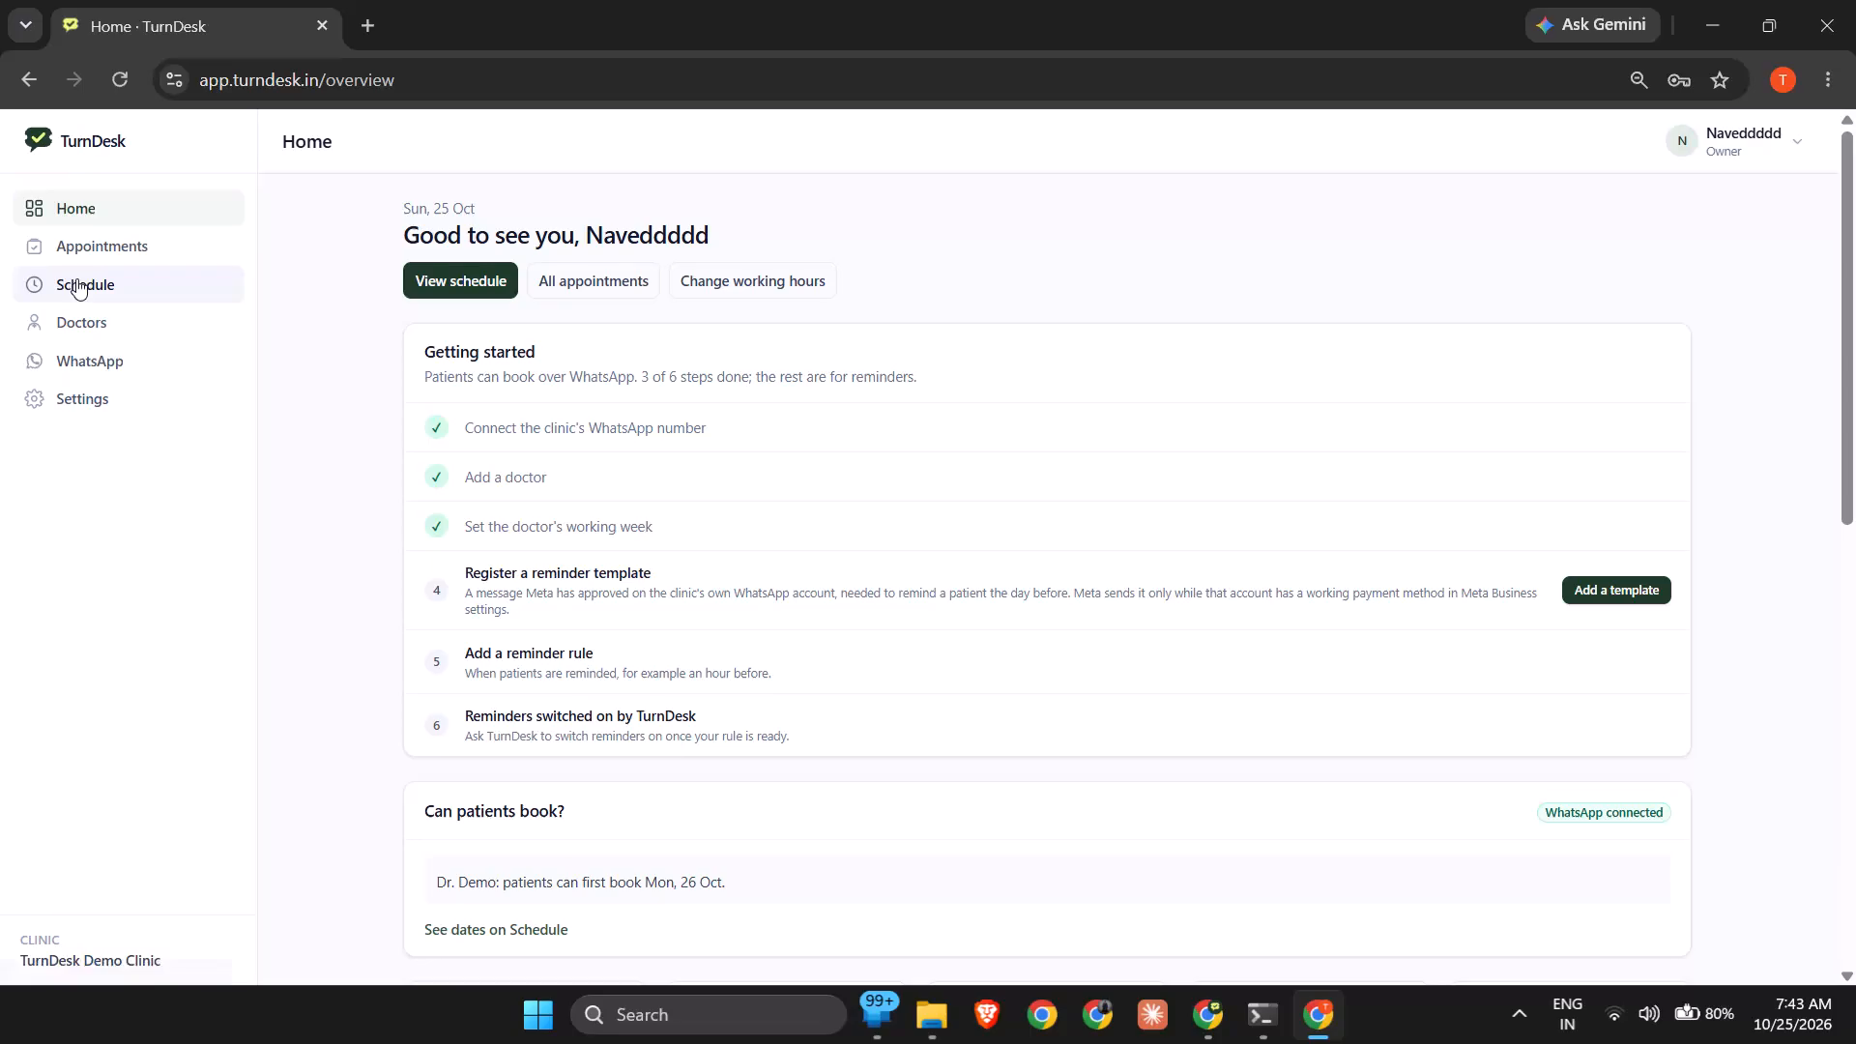
In the appointments list, mark the two booked appointments of Sat, 24 Oct (10:00 AM and 10:30 AM) as completed.
click(120, 242)
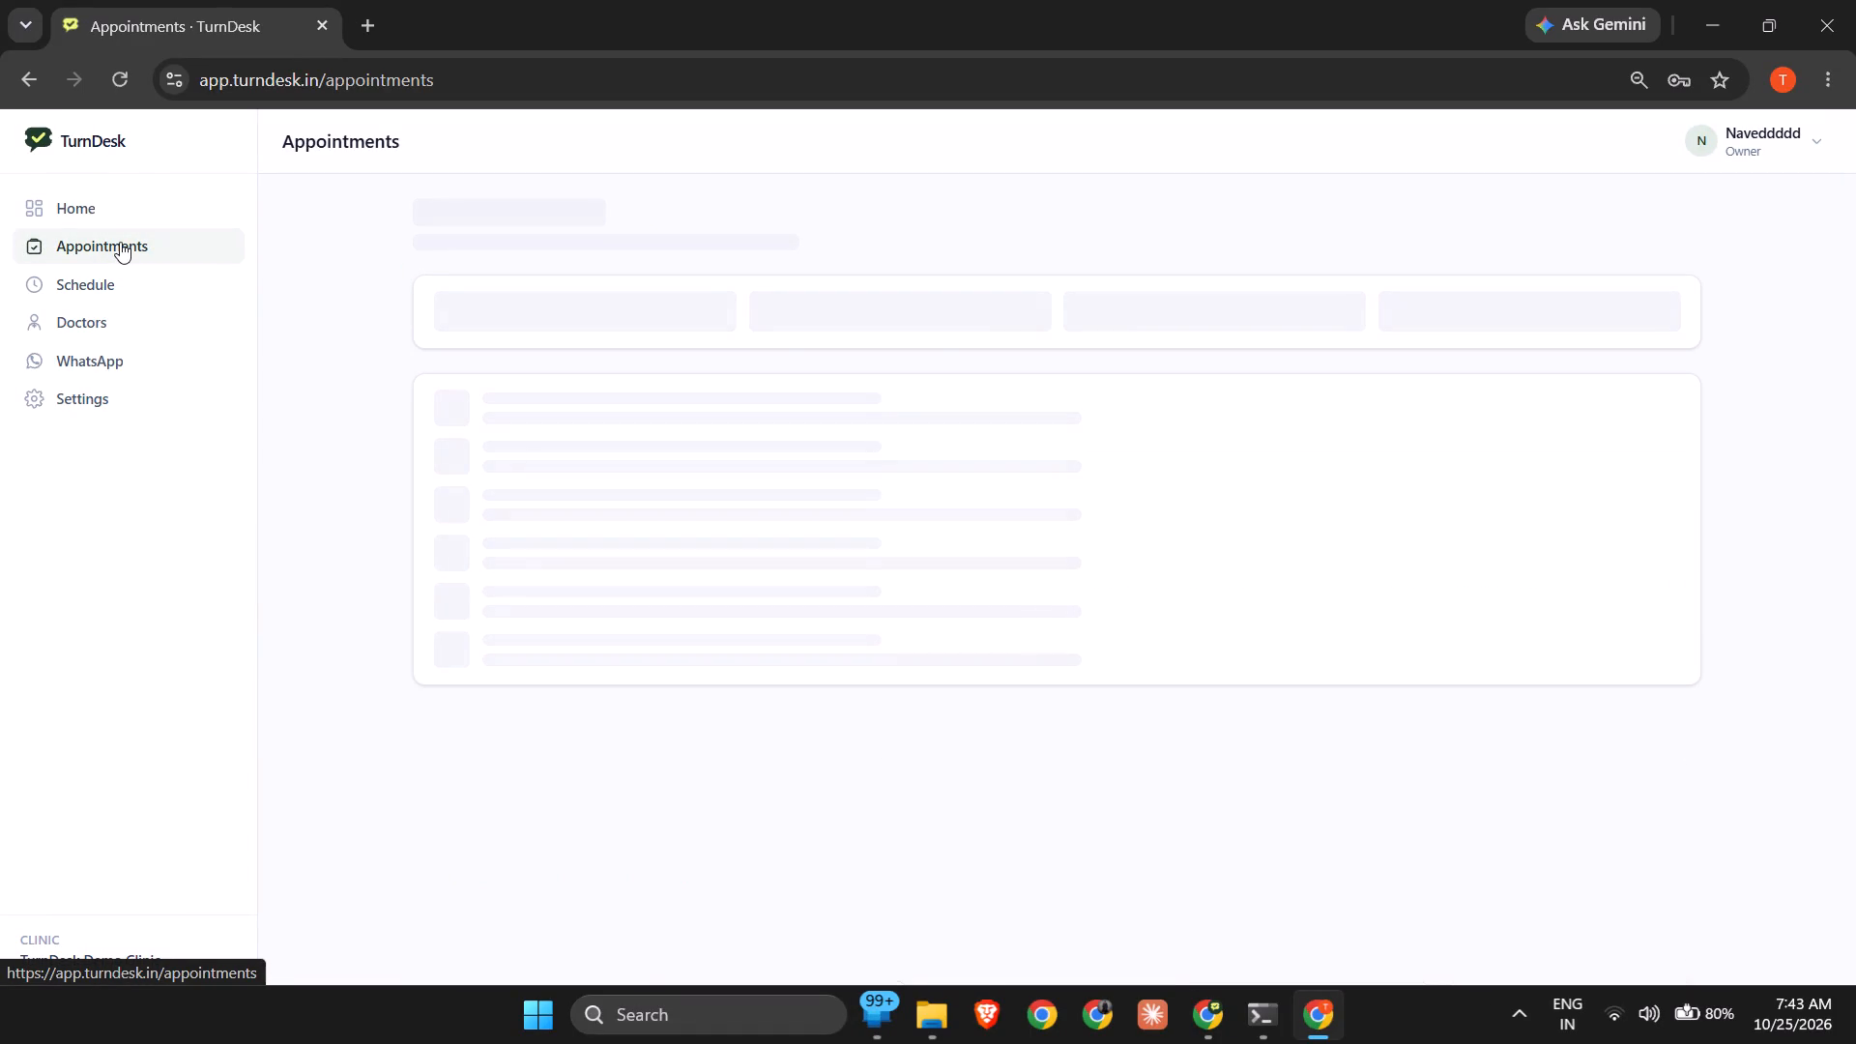
click(116, 76)
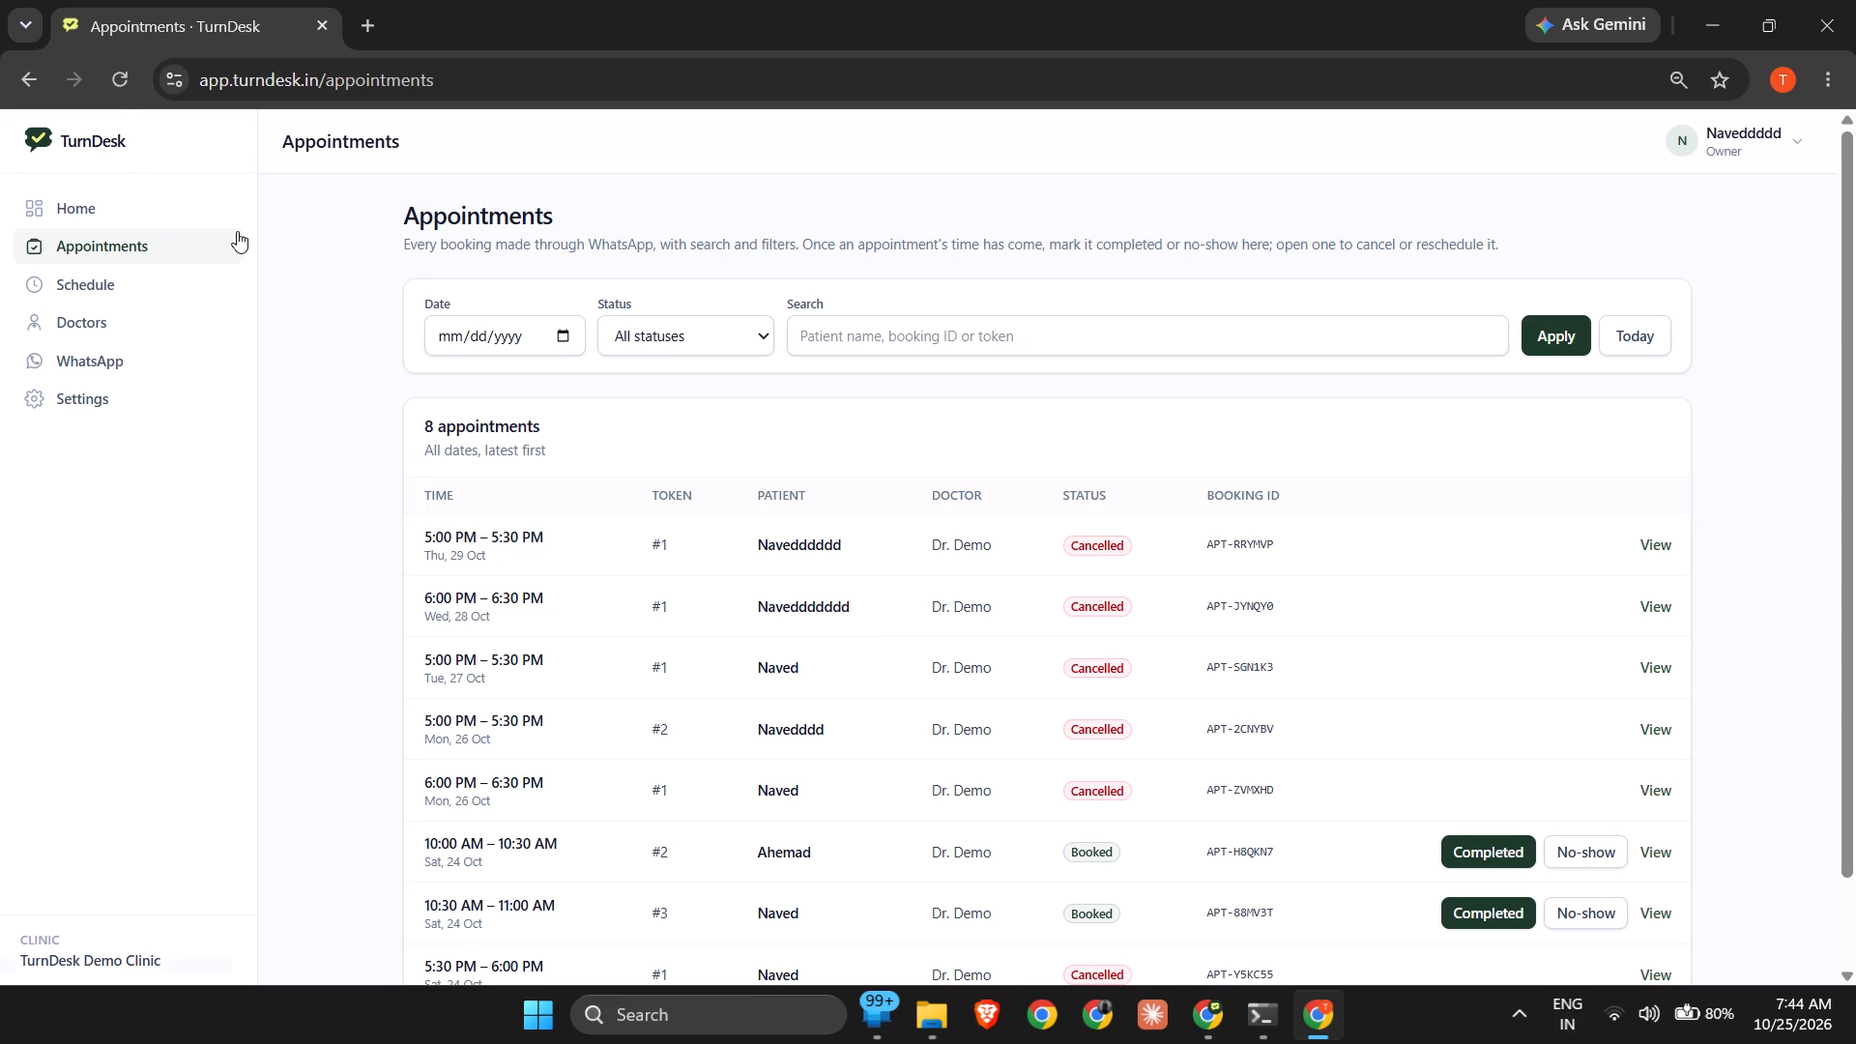
scroll(455, 513, down, 1)
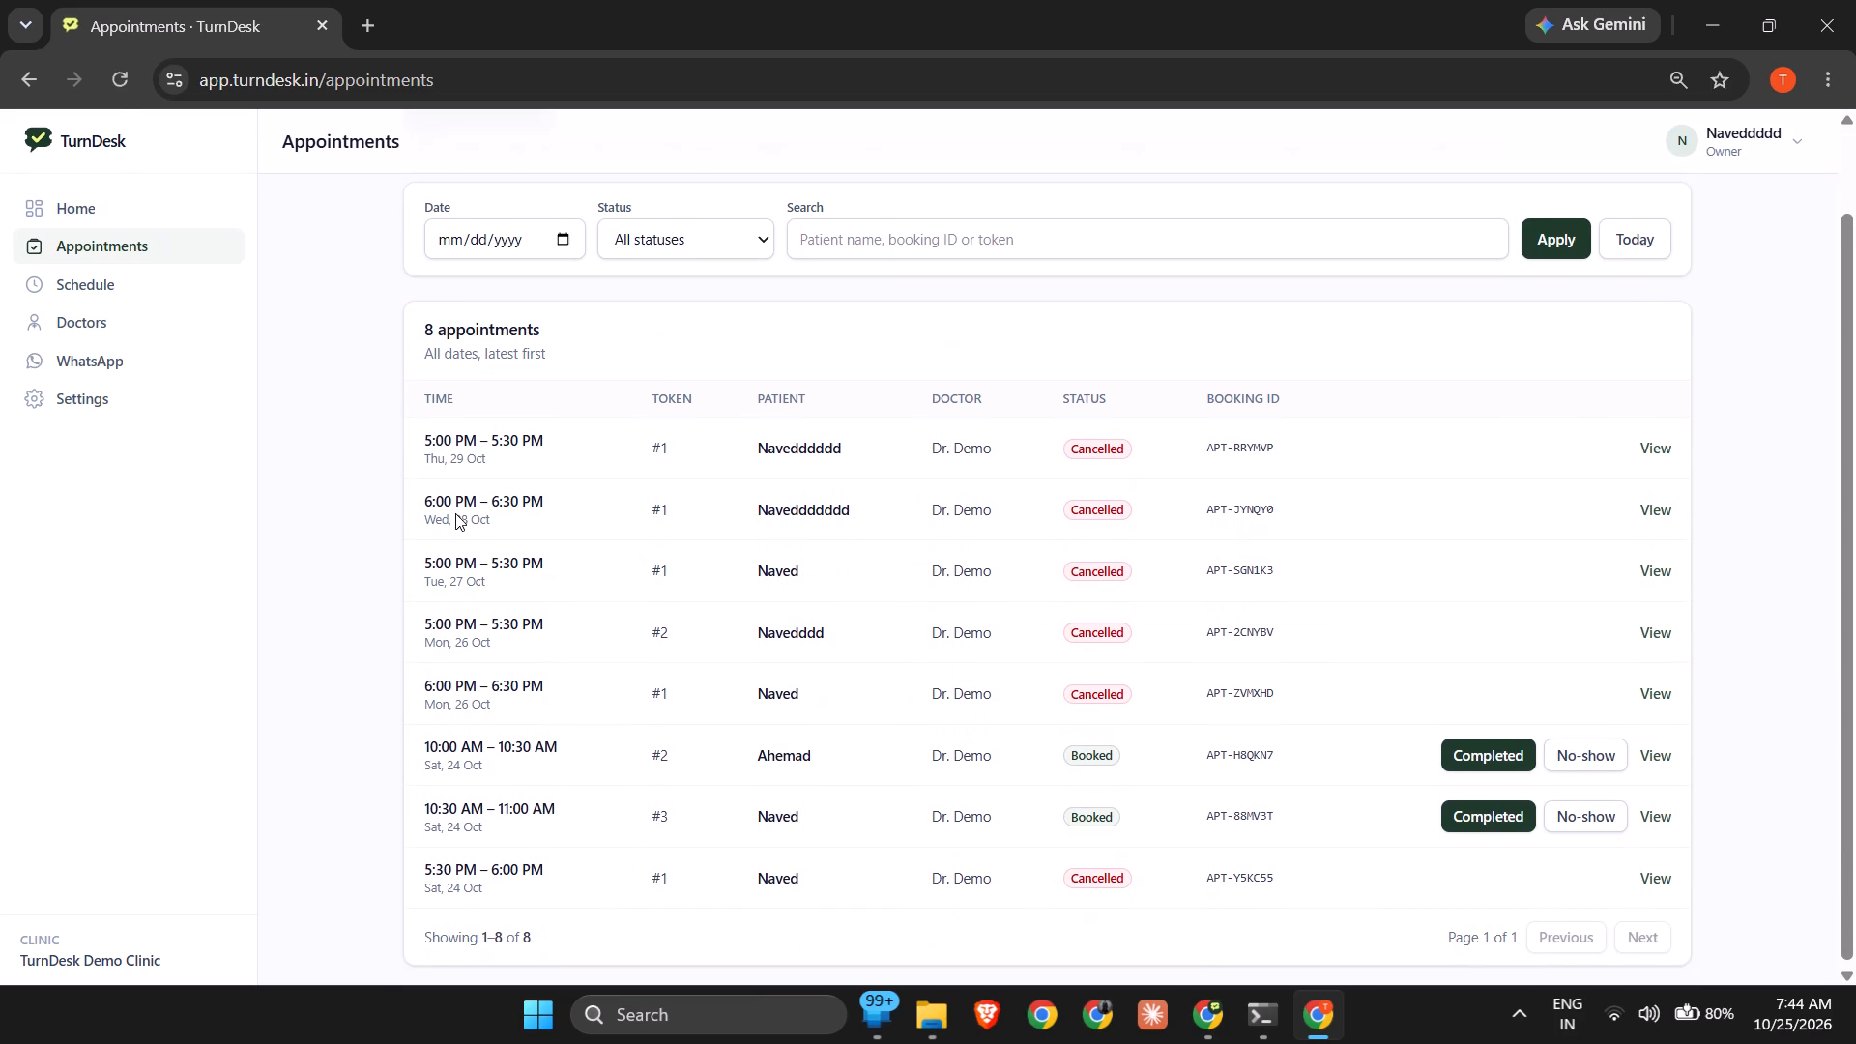
scroll(455, 513, down, 1)
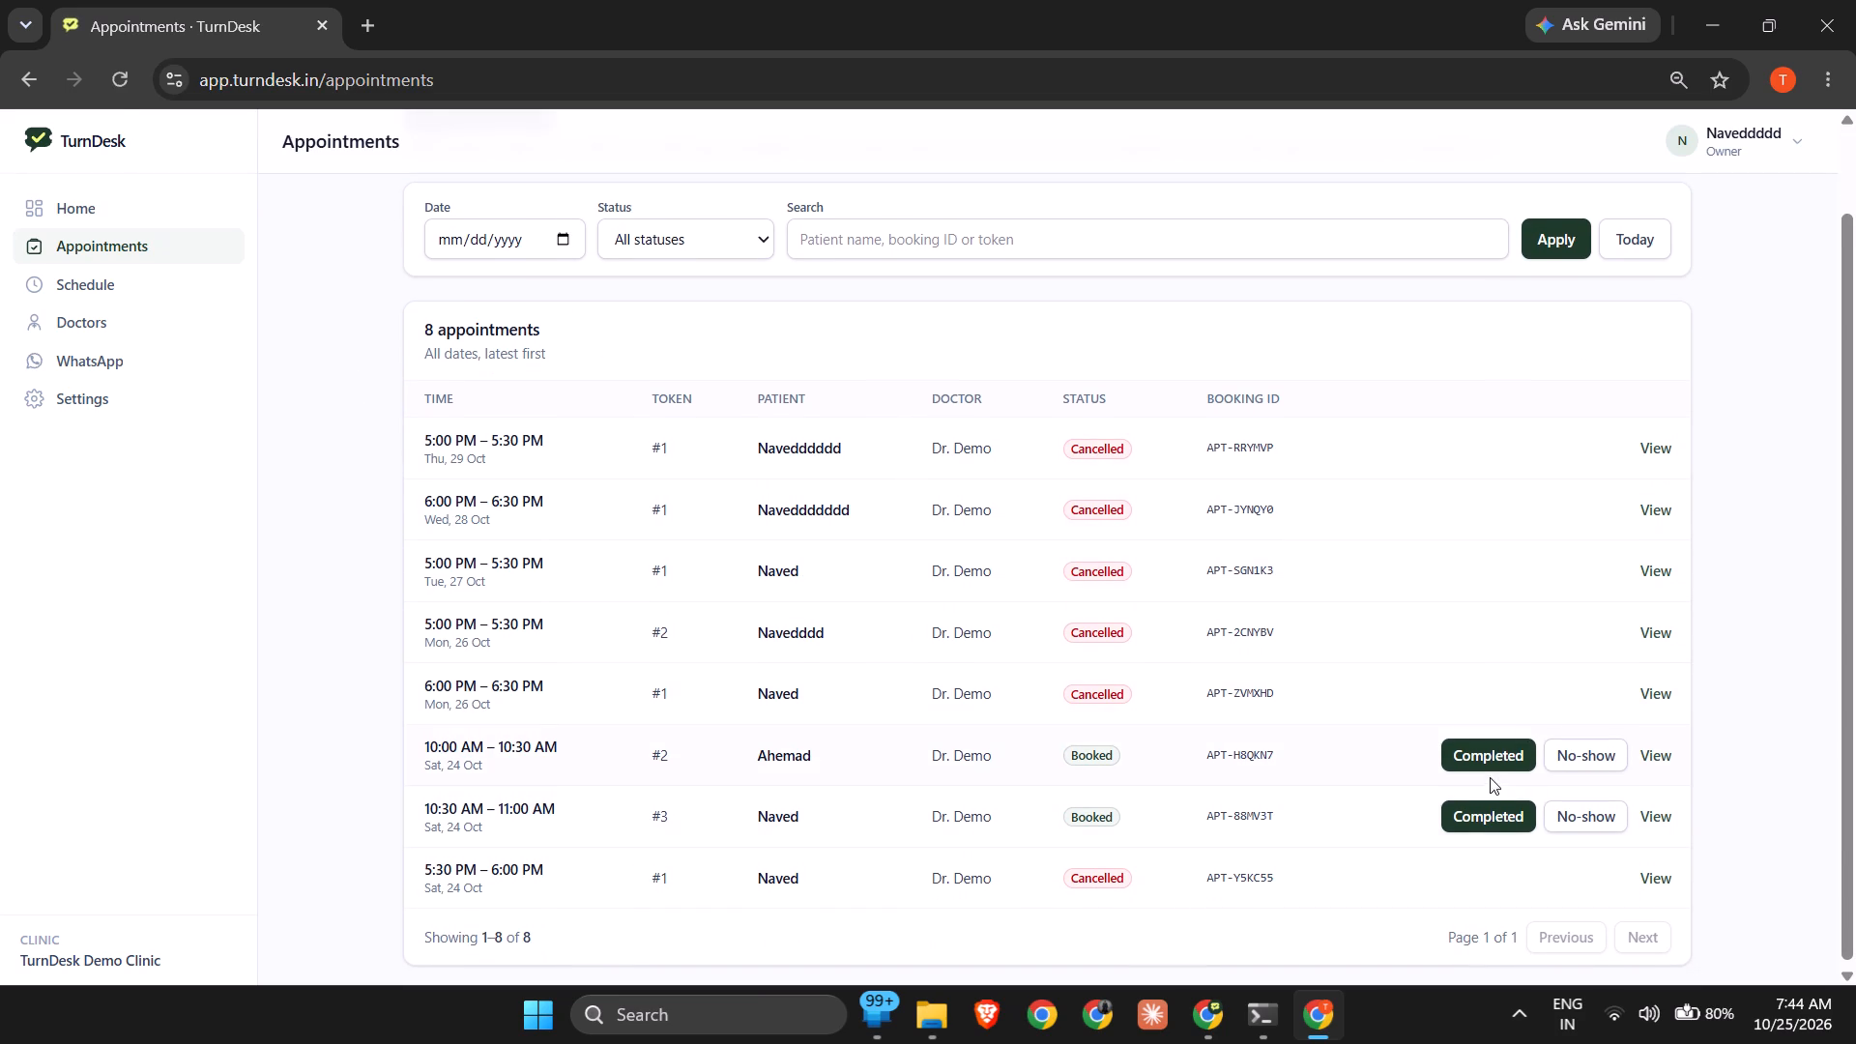
click(1486, 763)
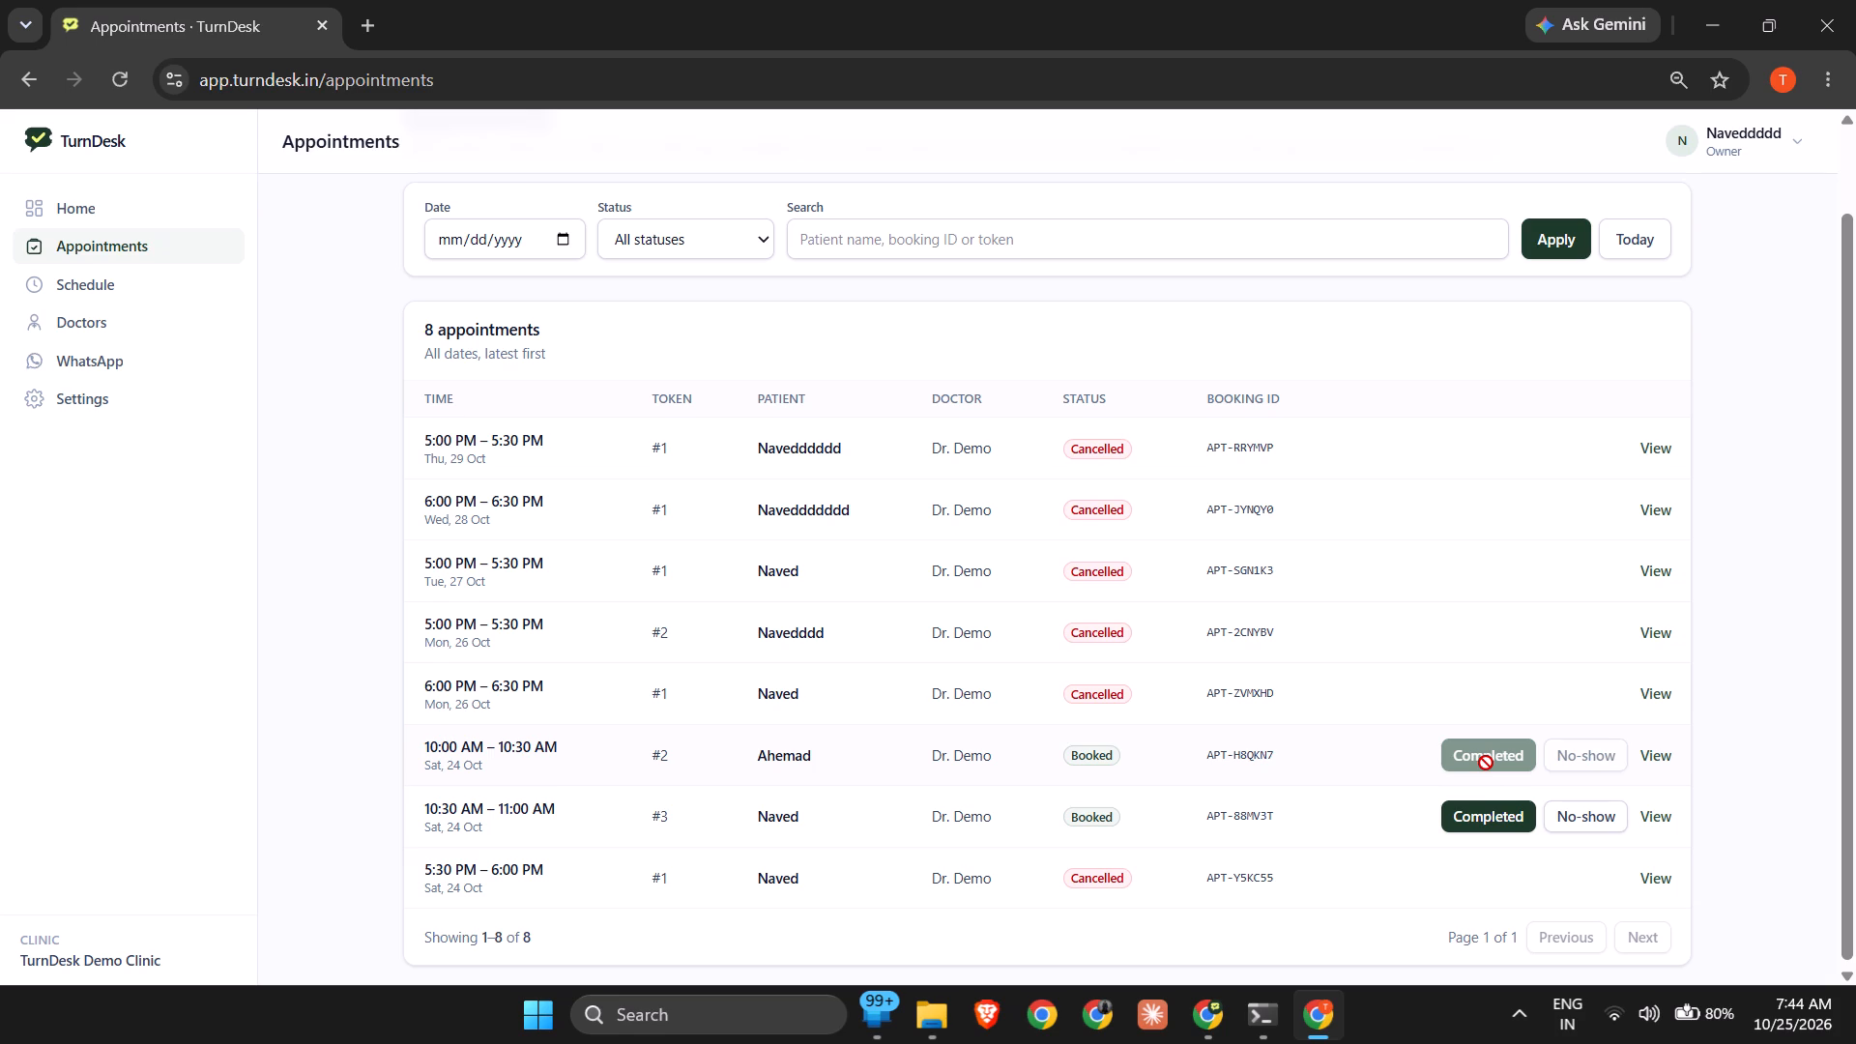
click(1475, 812)
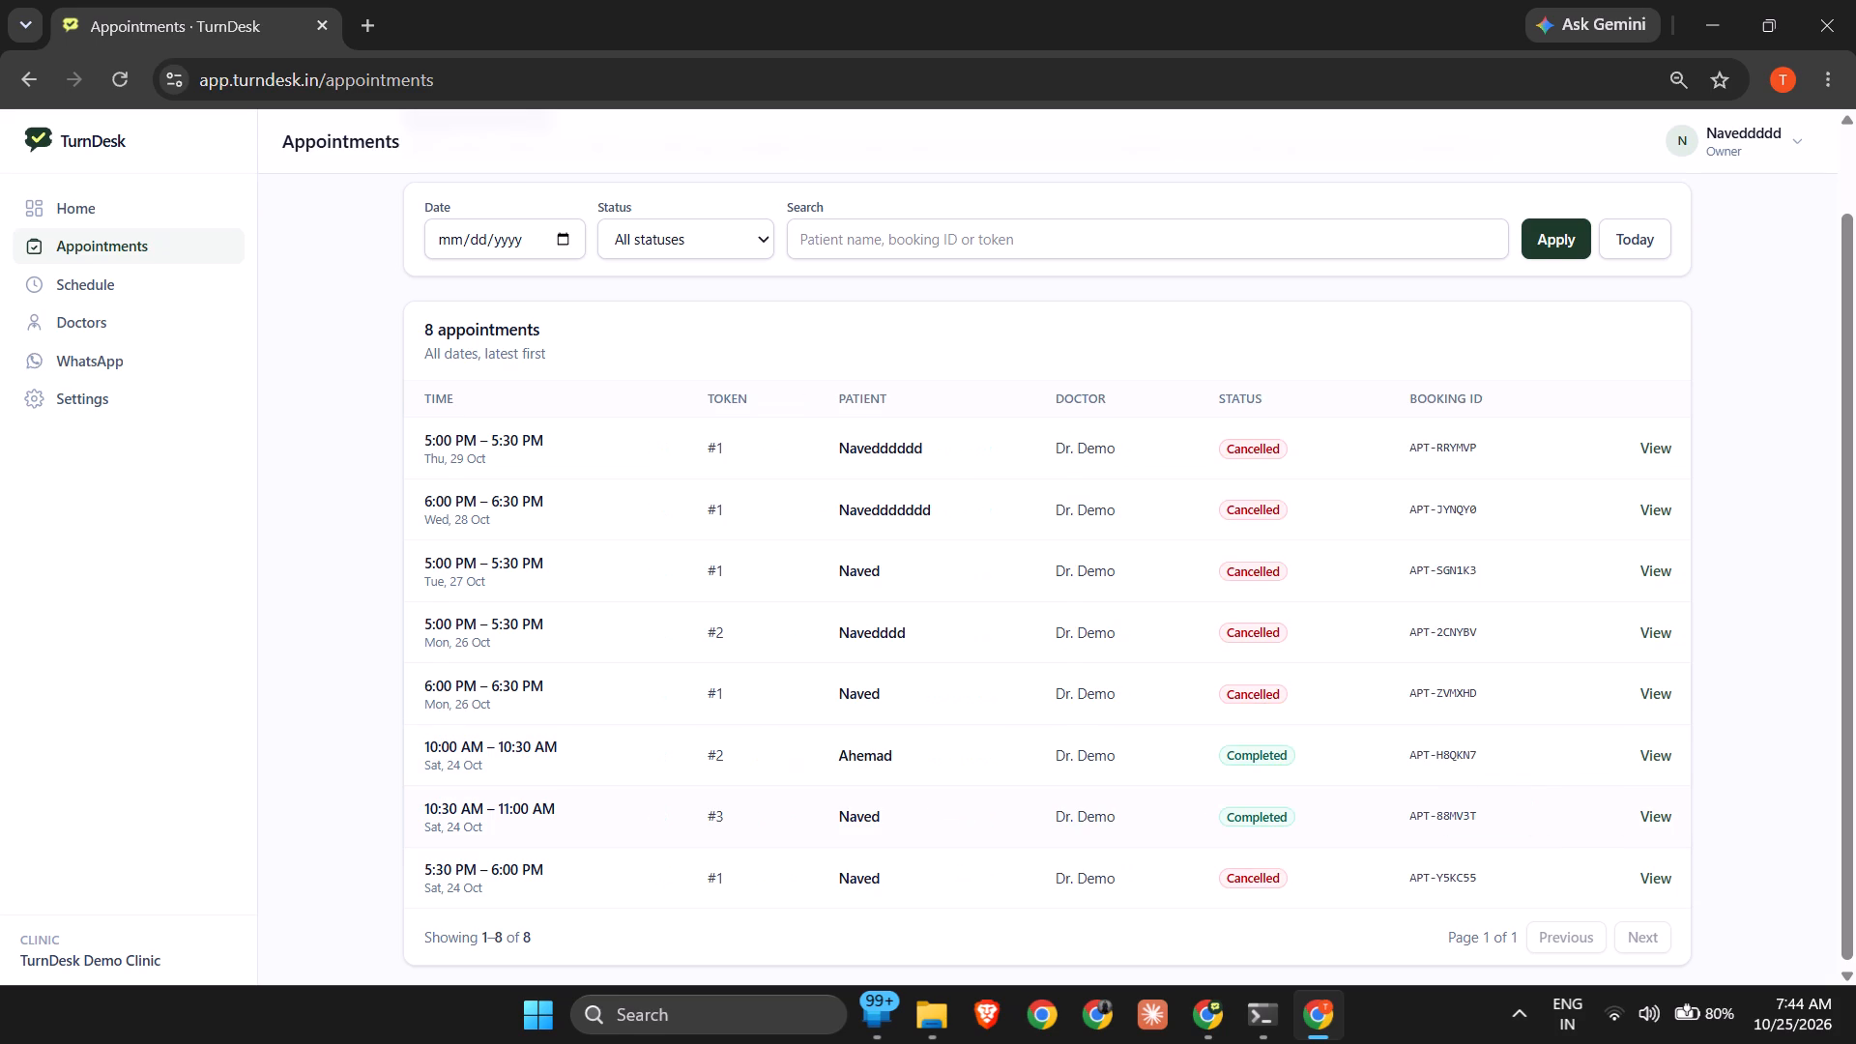
scroll(1477, 825, up, 2)
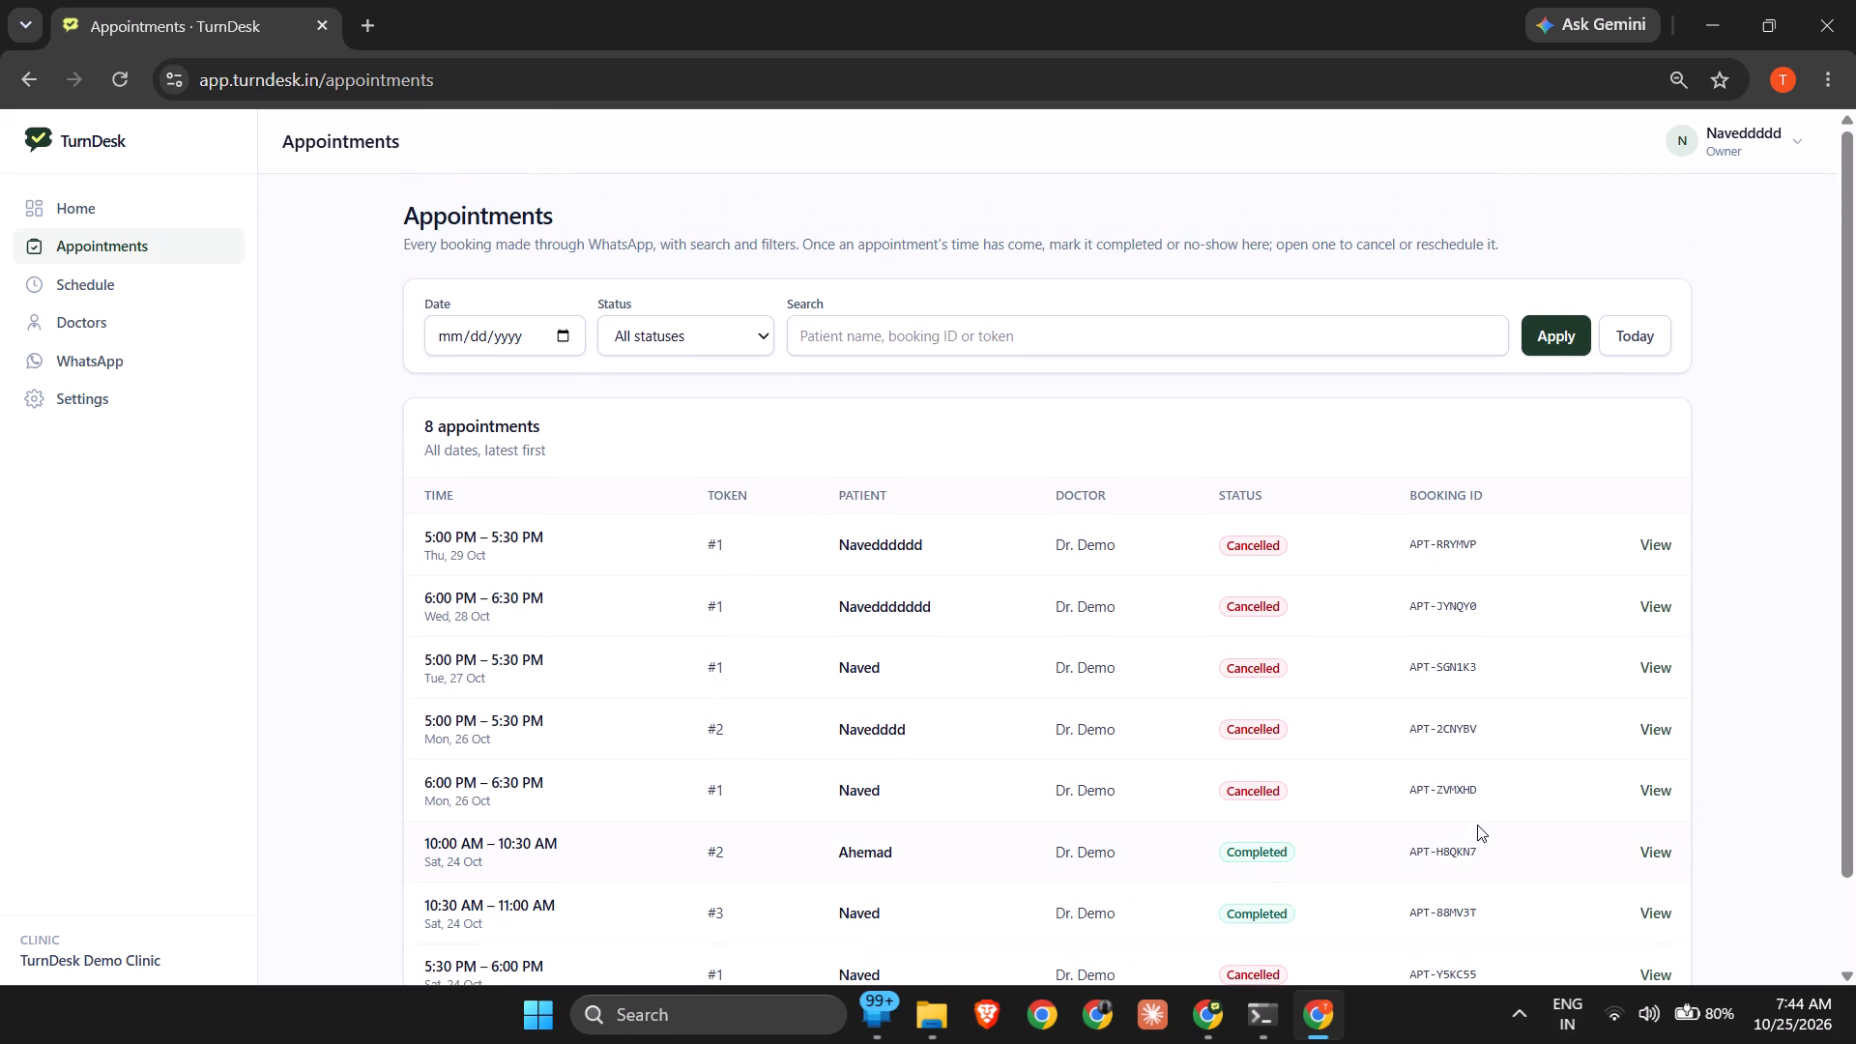
Look over the clinic's home overview and check the appointments list again.
click(208, 214)
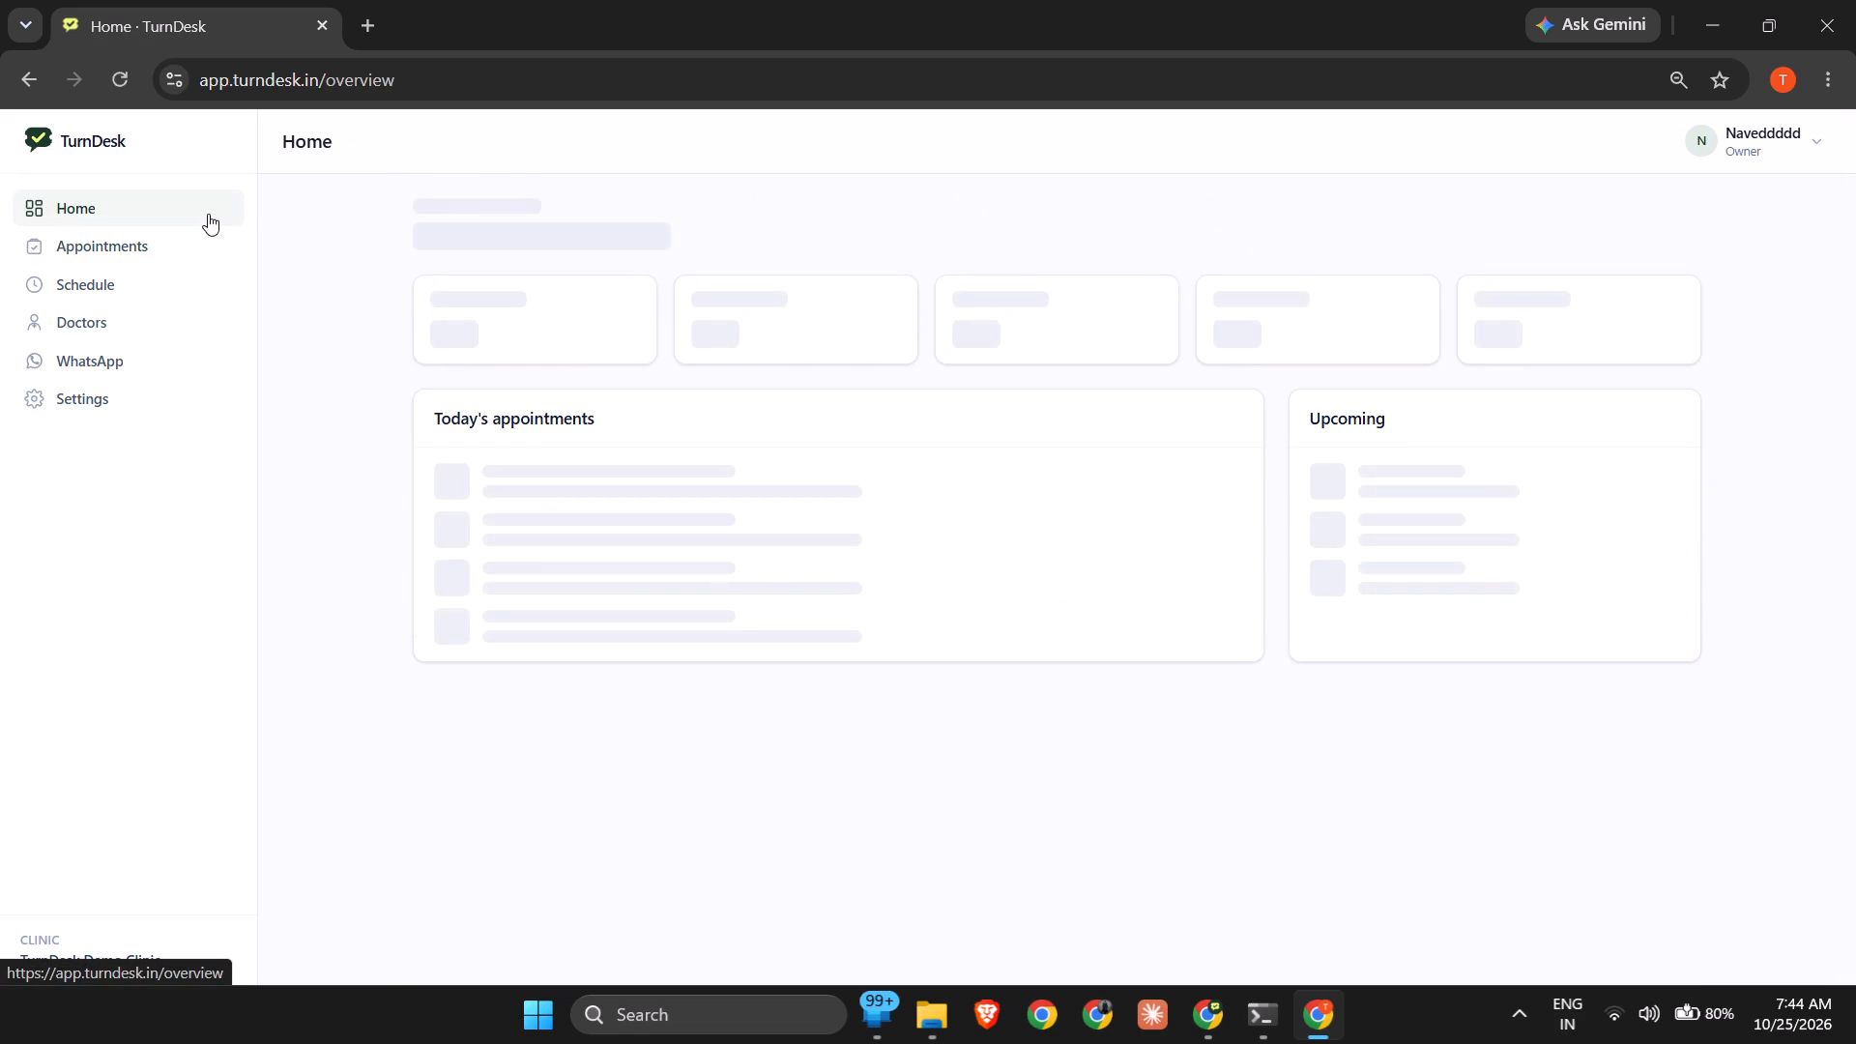
scroll(737, 909, down, 1)
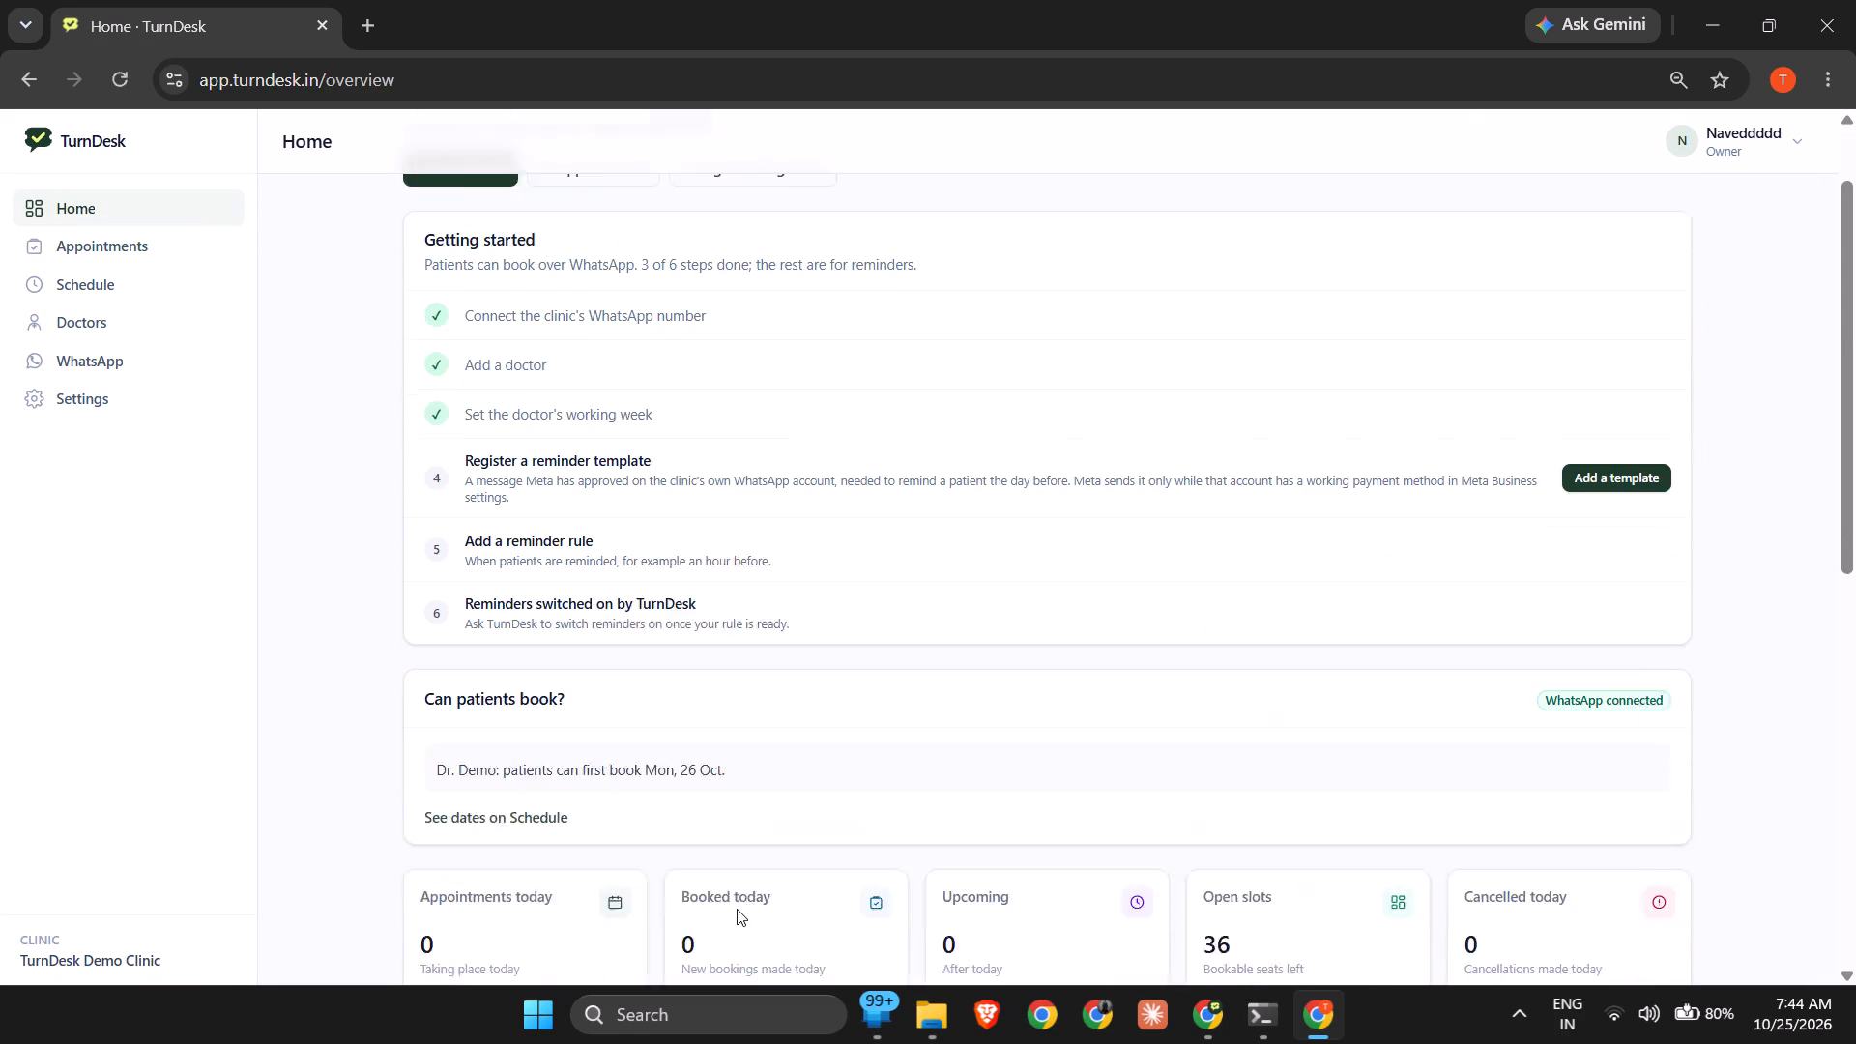
click(117, 251)
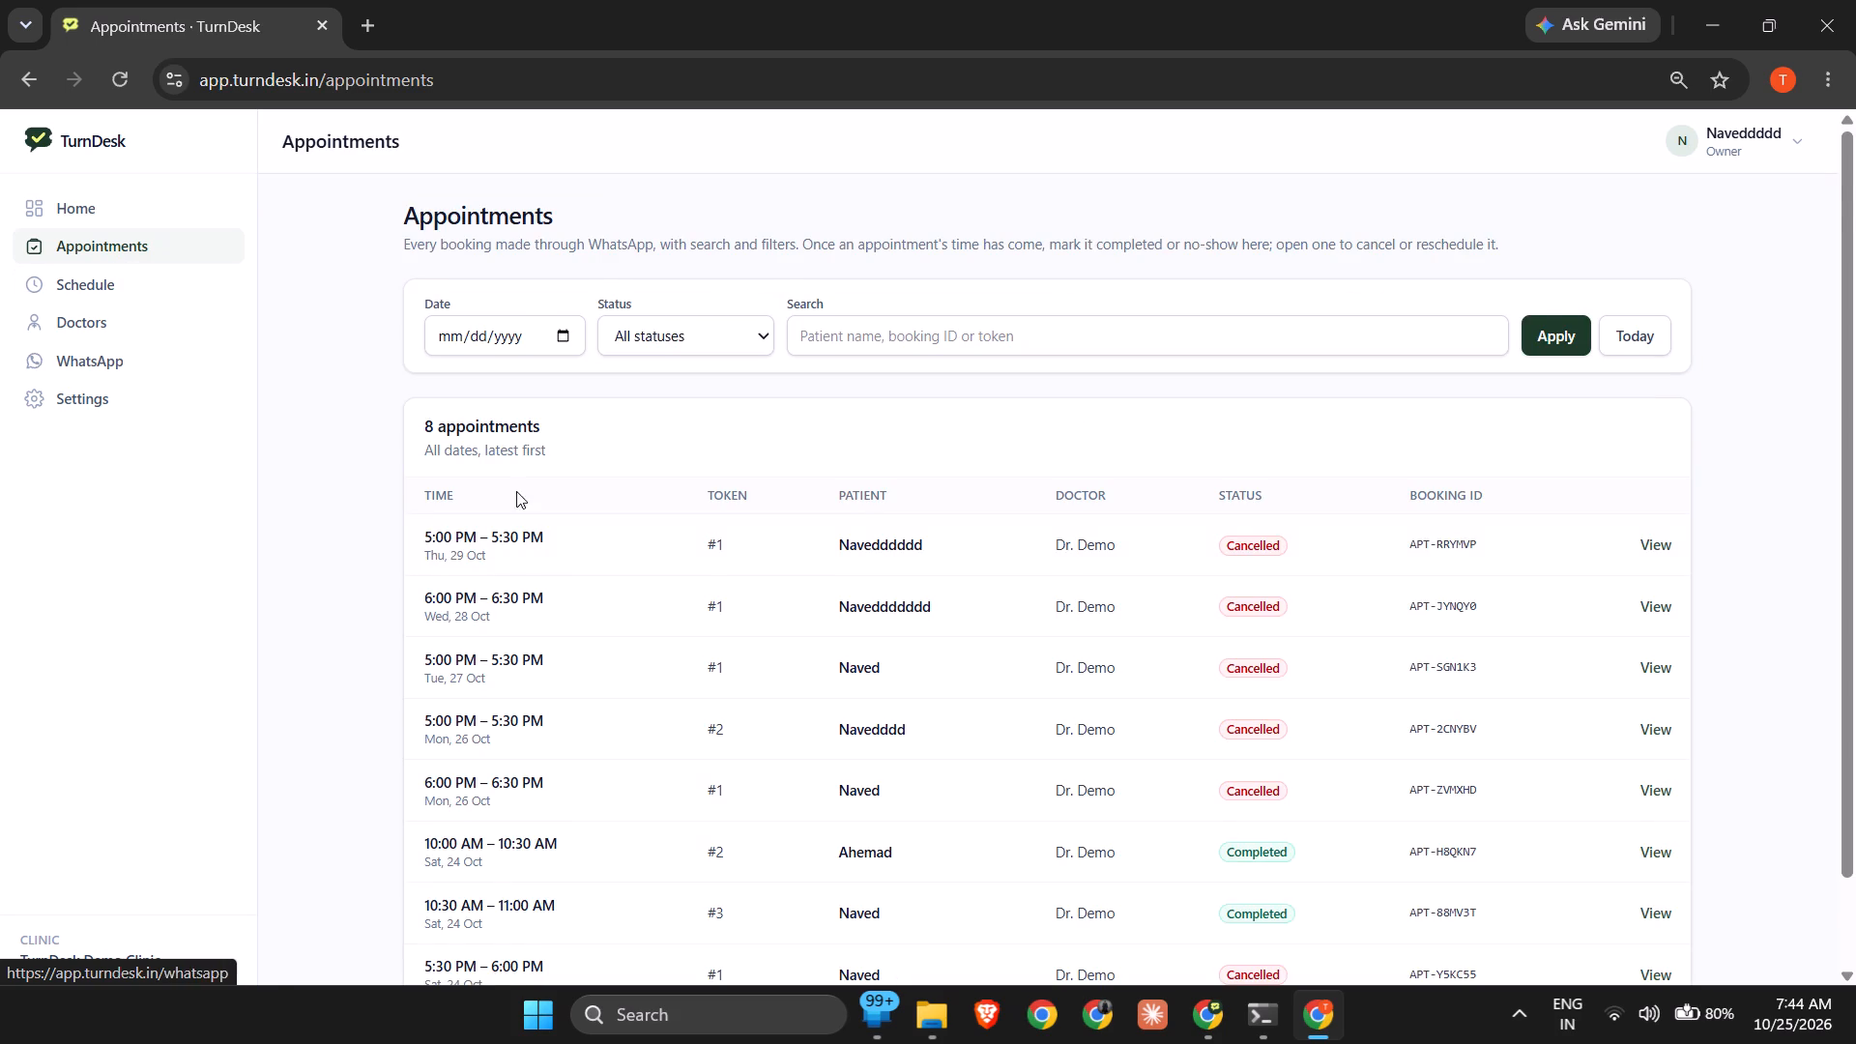
scroll(596, 583, down, 1)
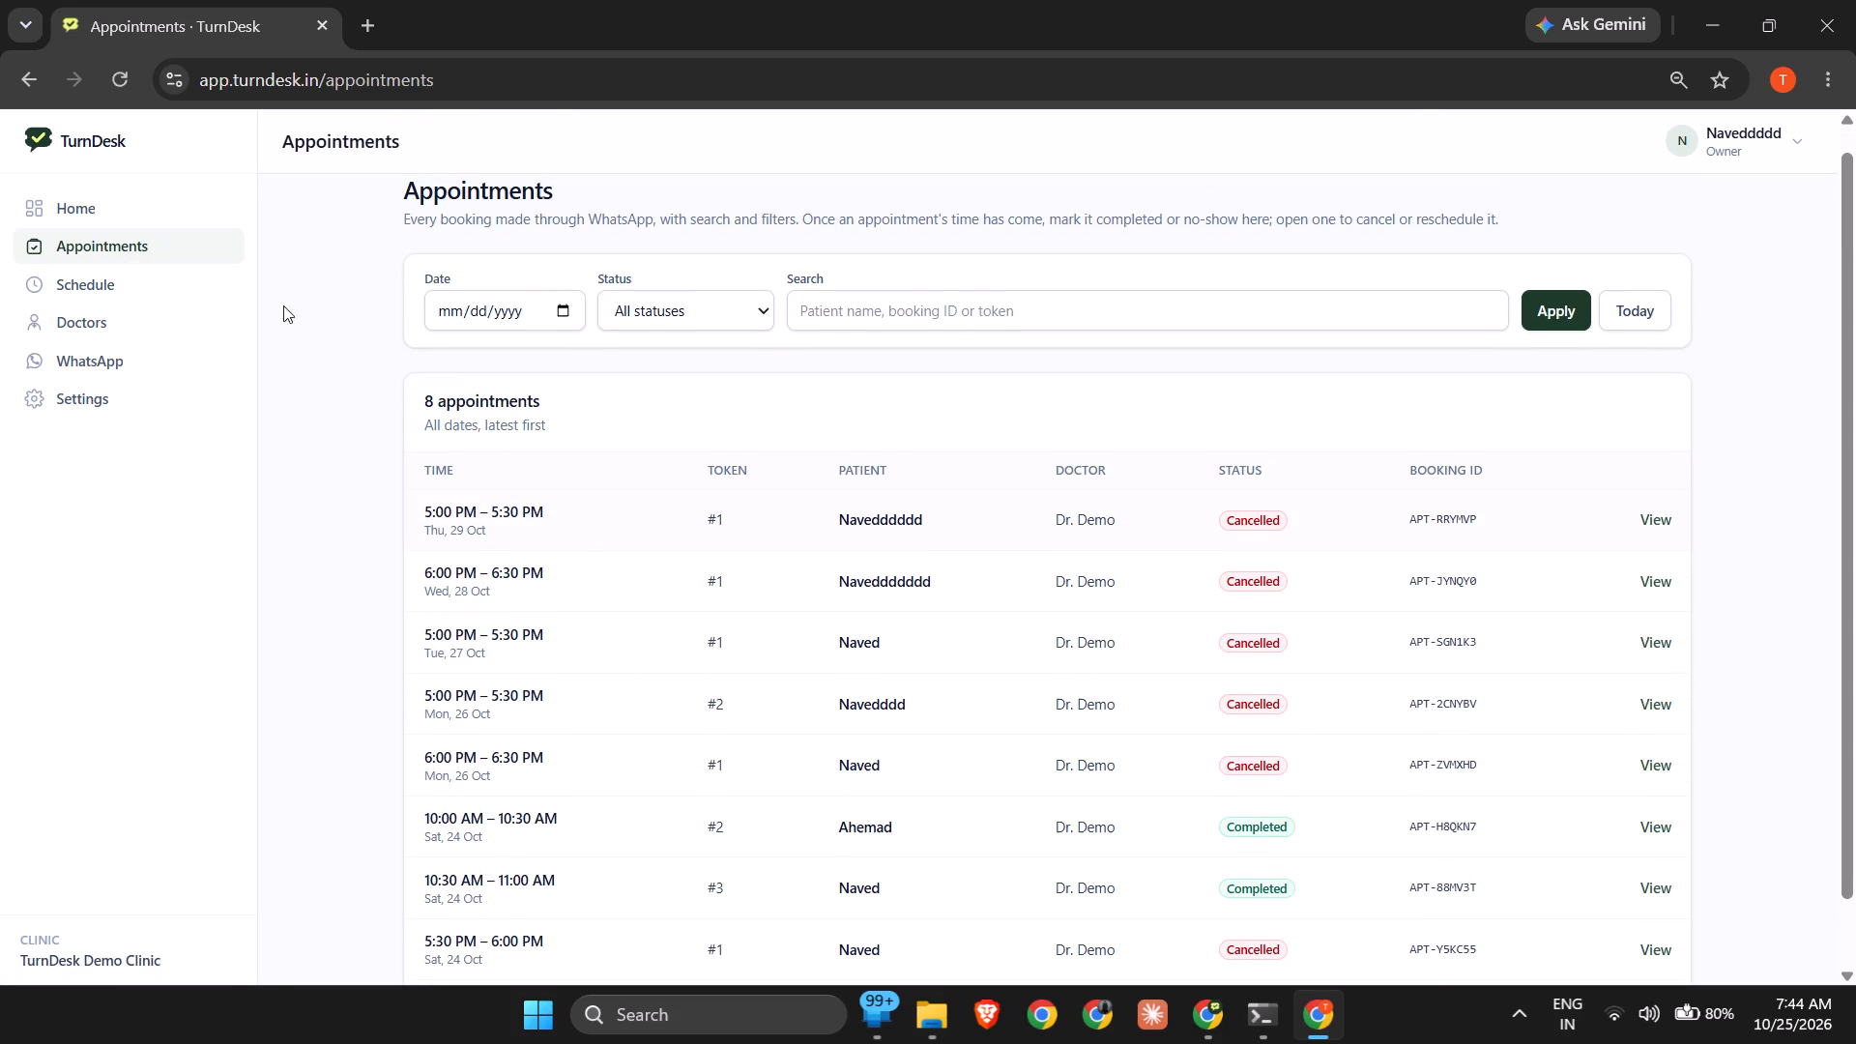
In the quick setup settings, make a new week open once a week for patient booking, every Sunday.
click(139, 294)
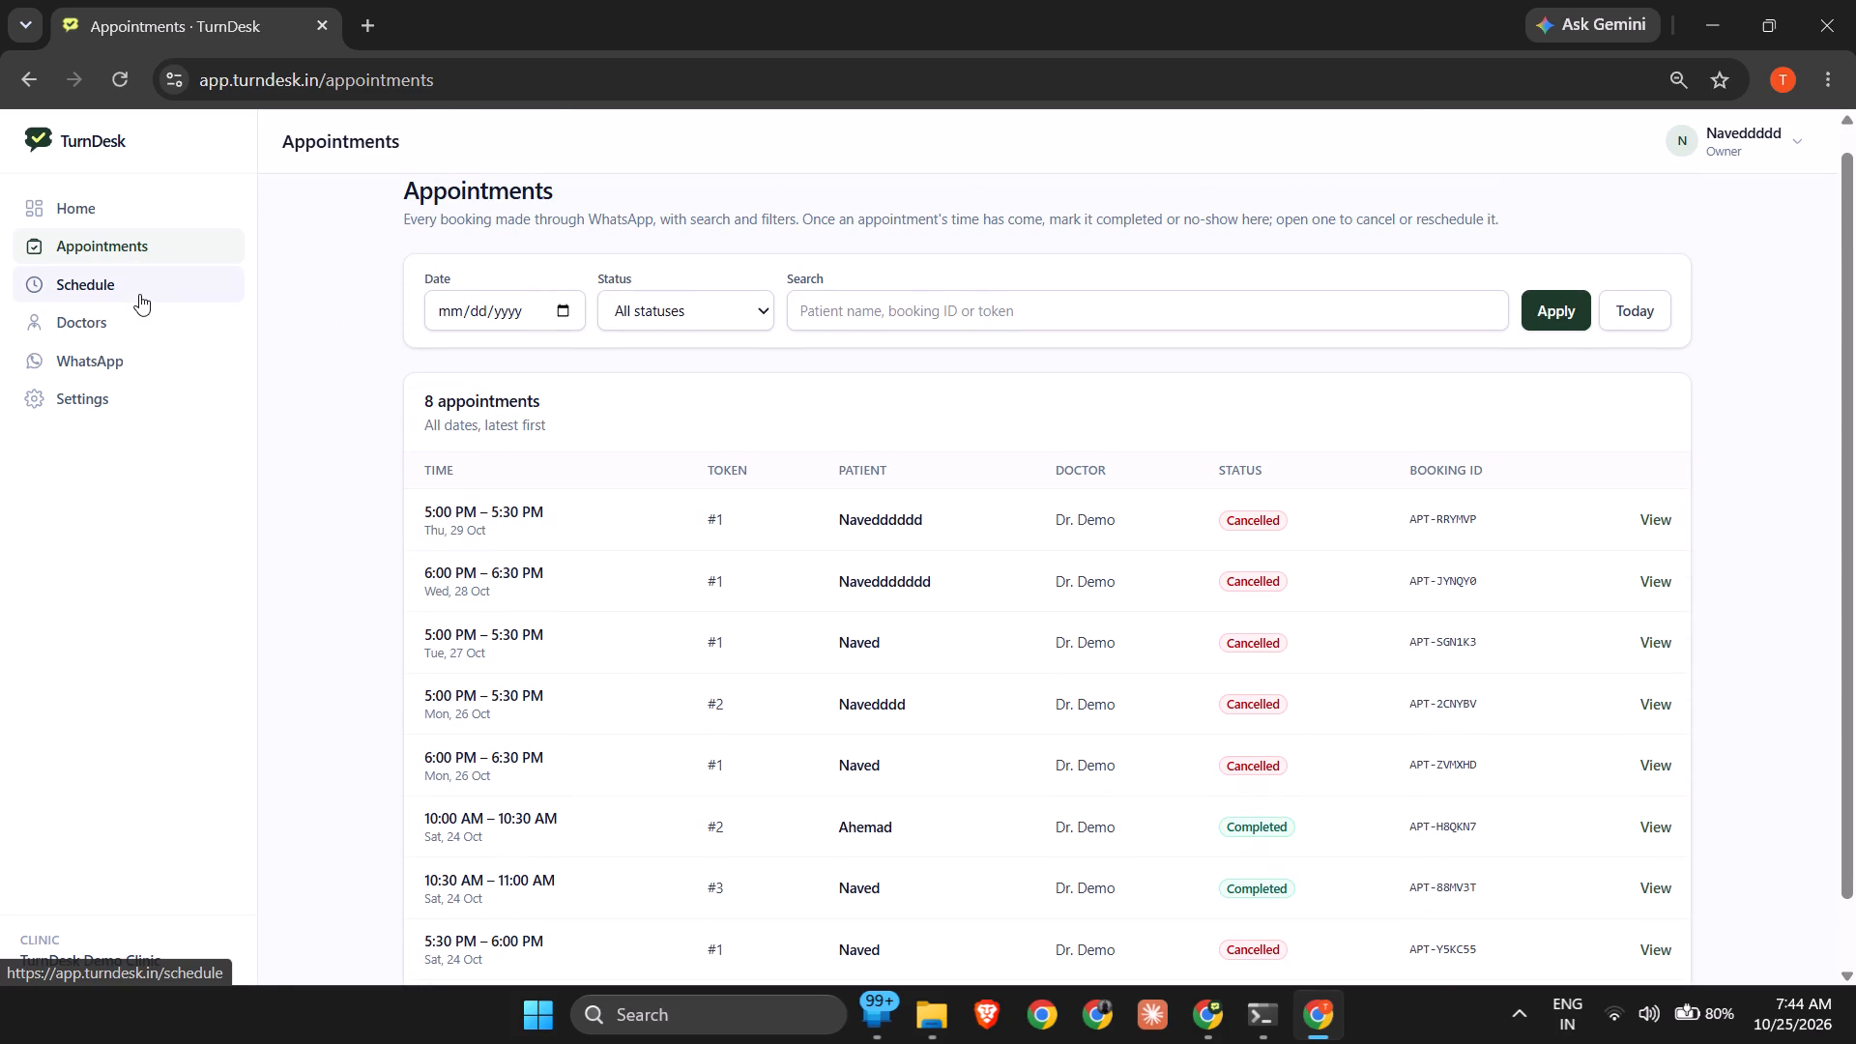
click(112, 396)
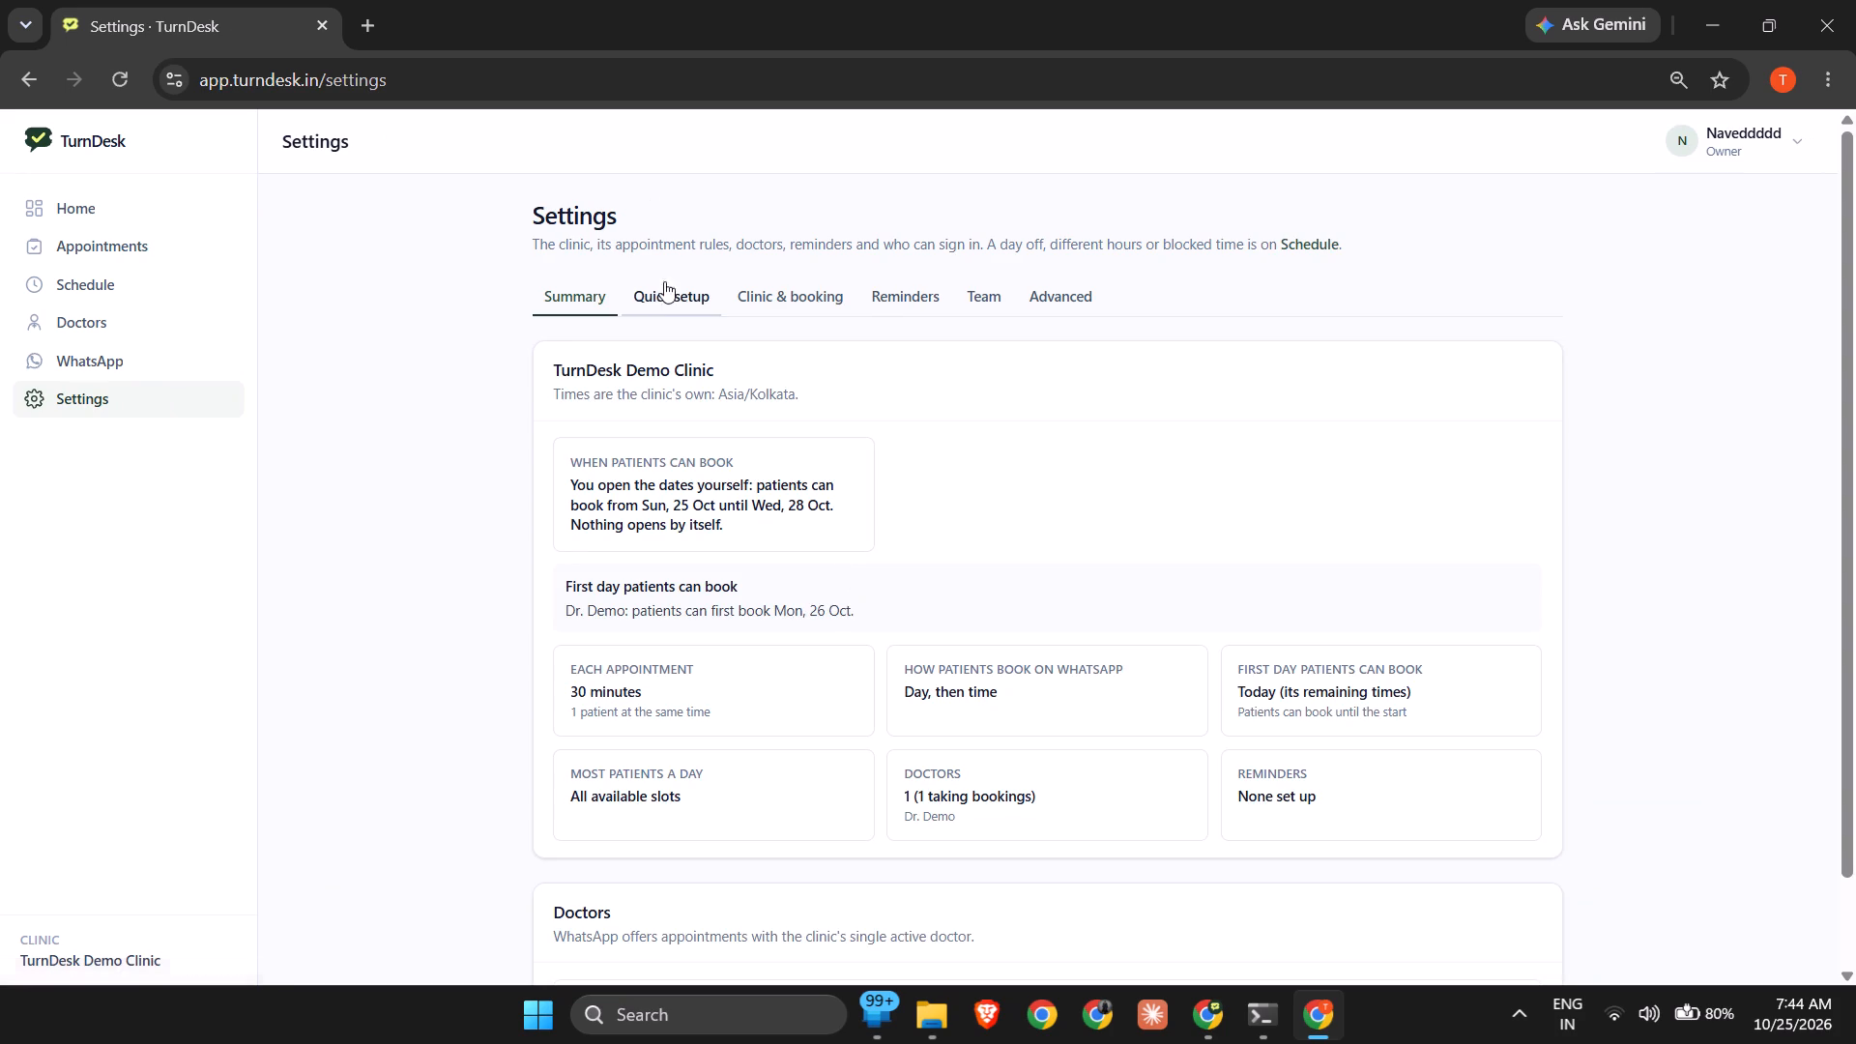
click(665, 295)
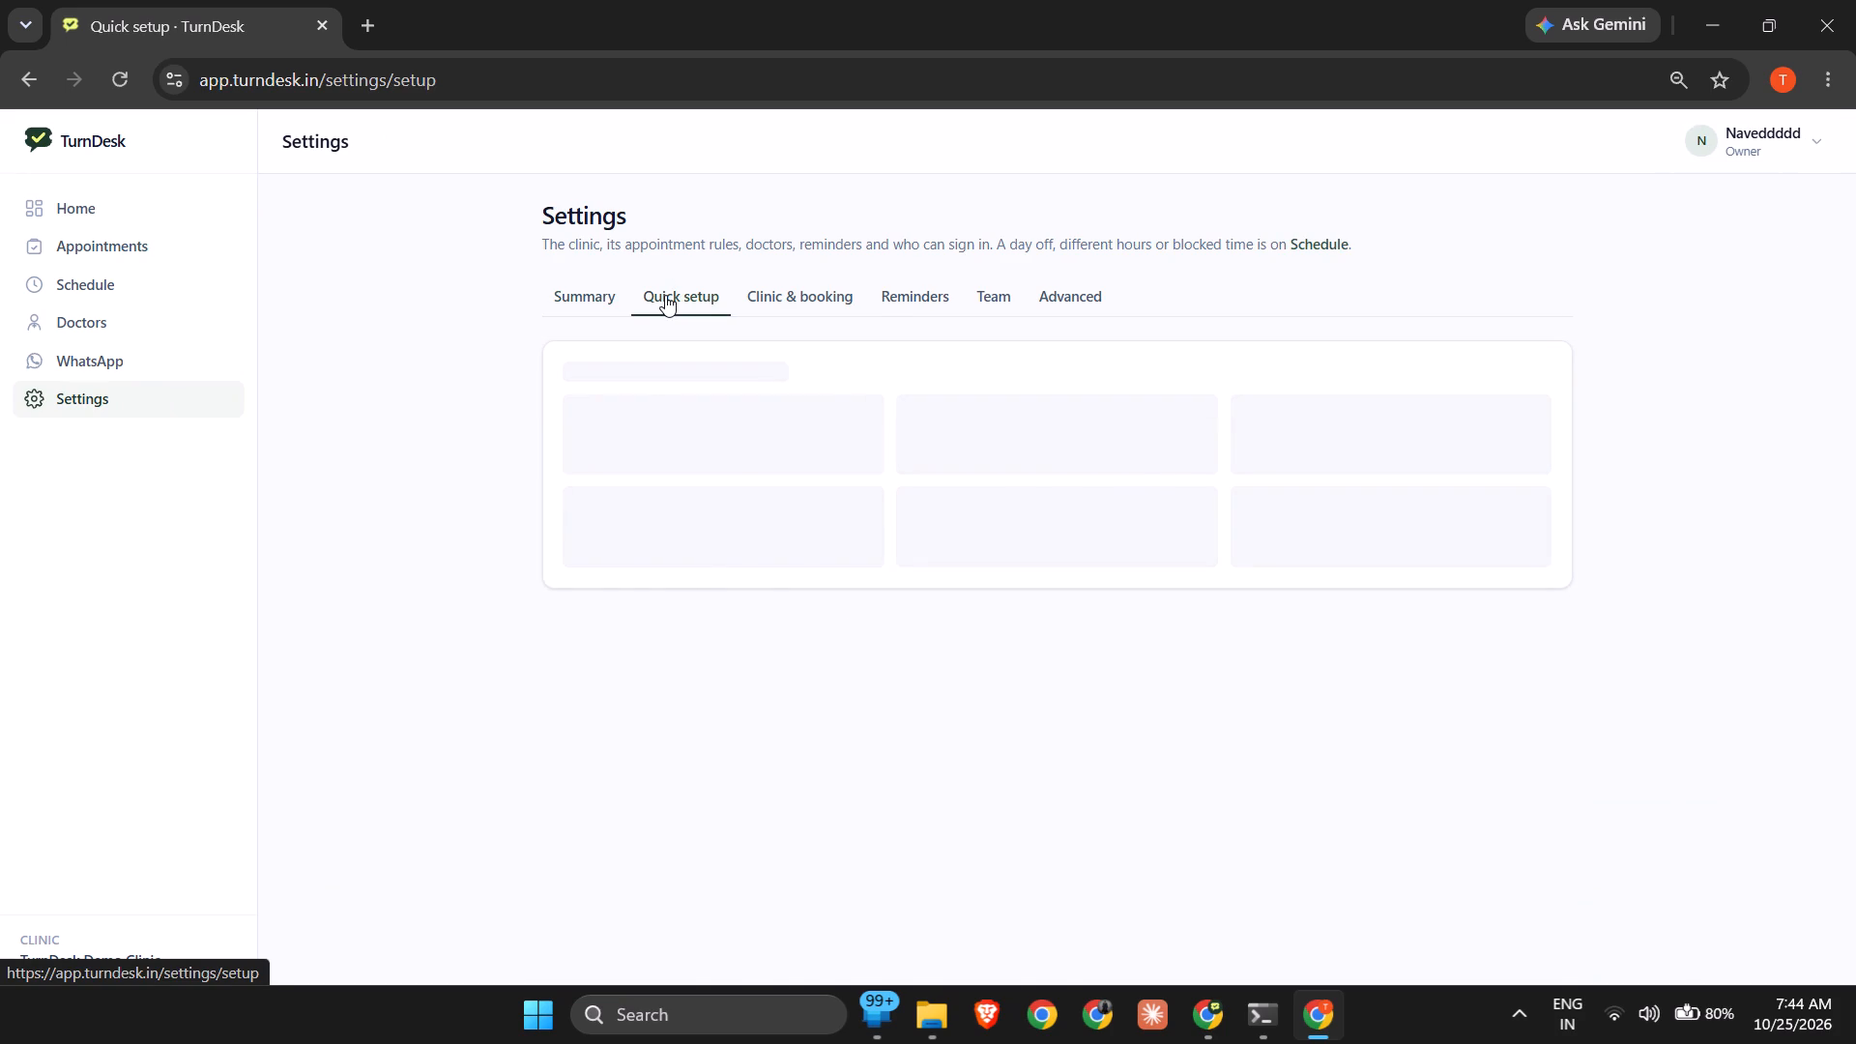
scroll(665, 613, down, 4)
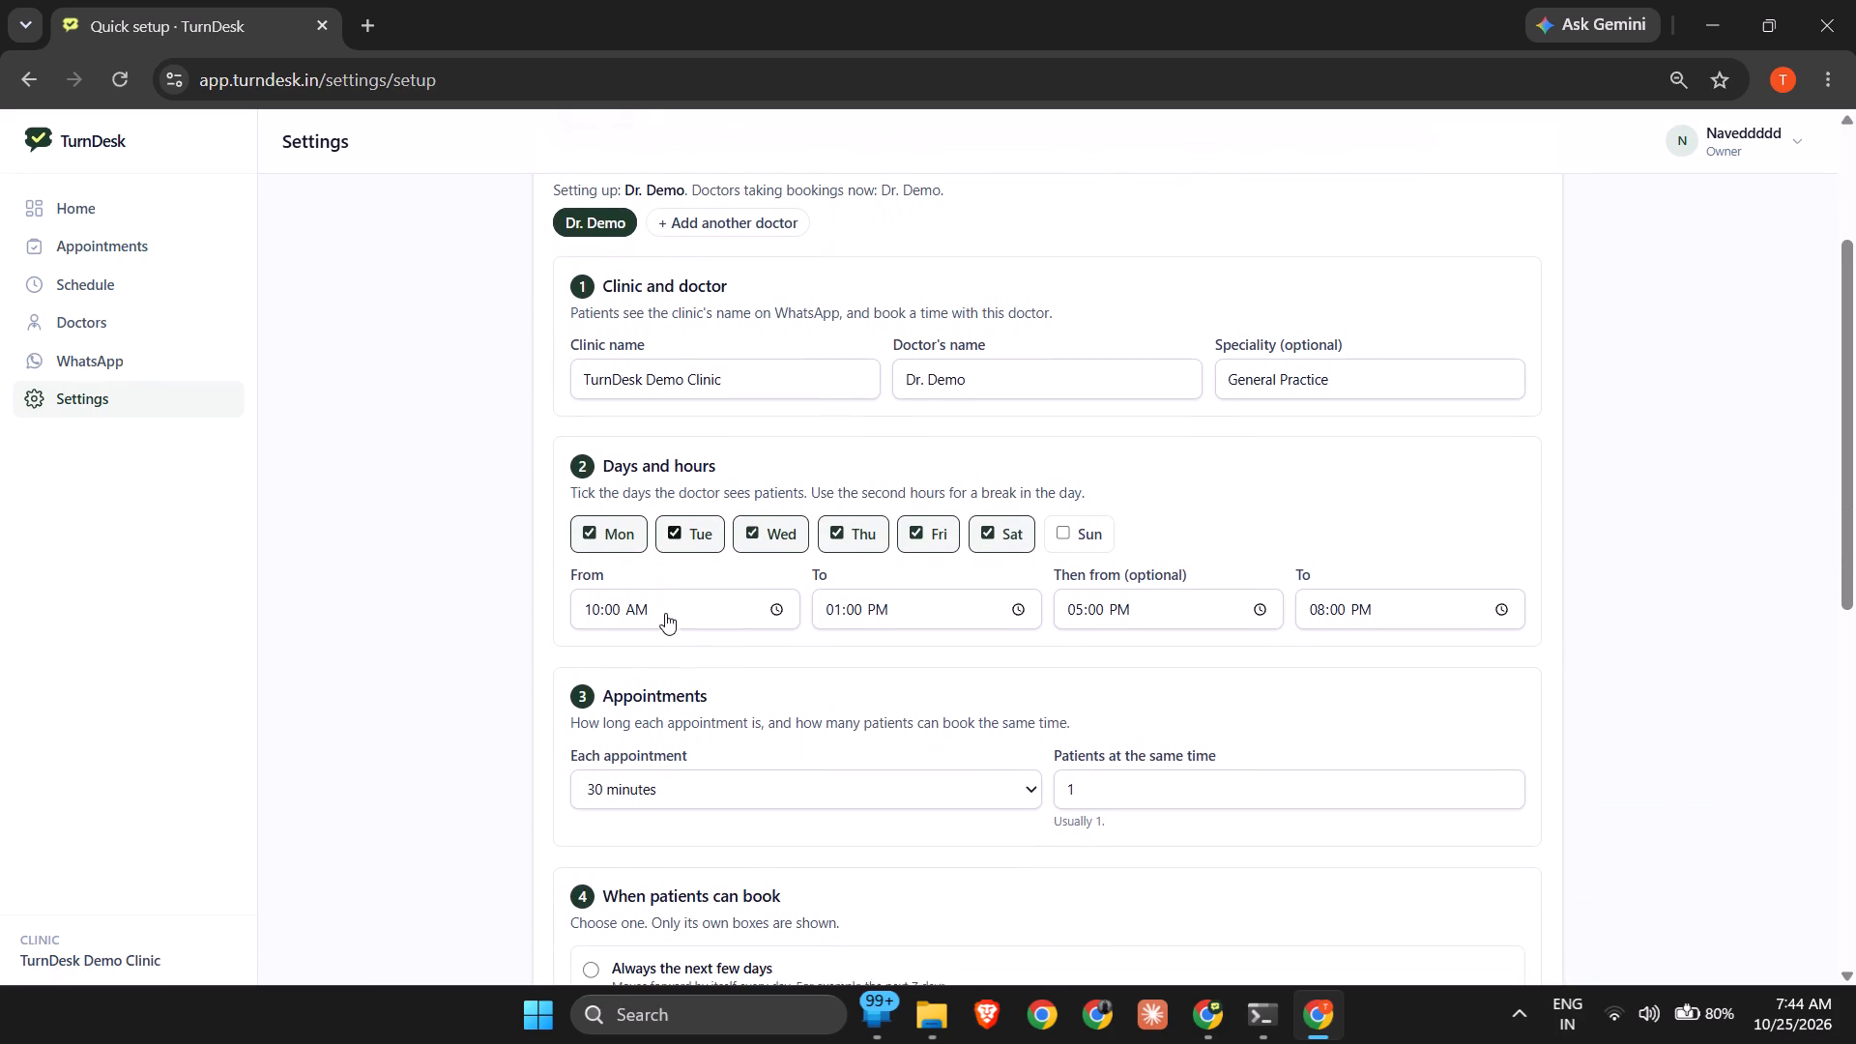
scroll(665, 613, down, 1)
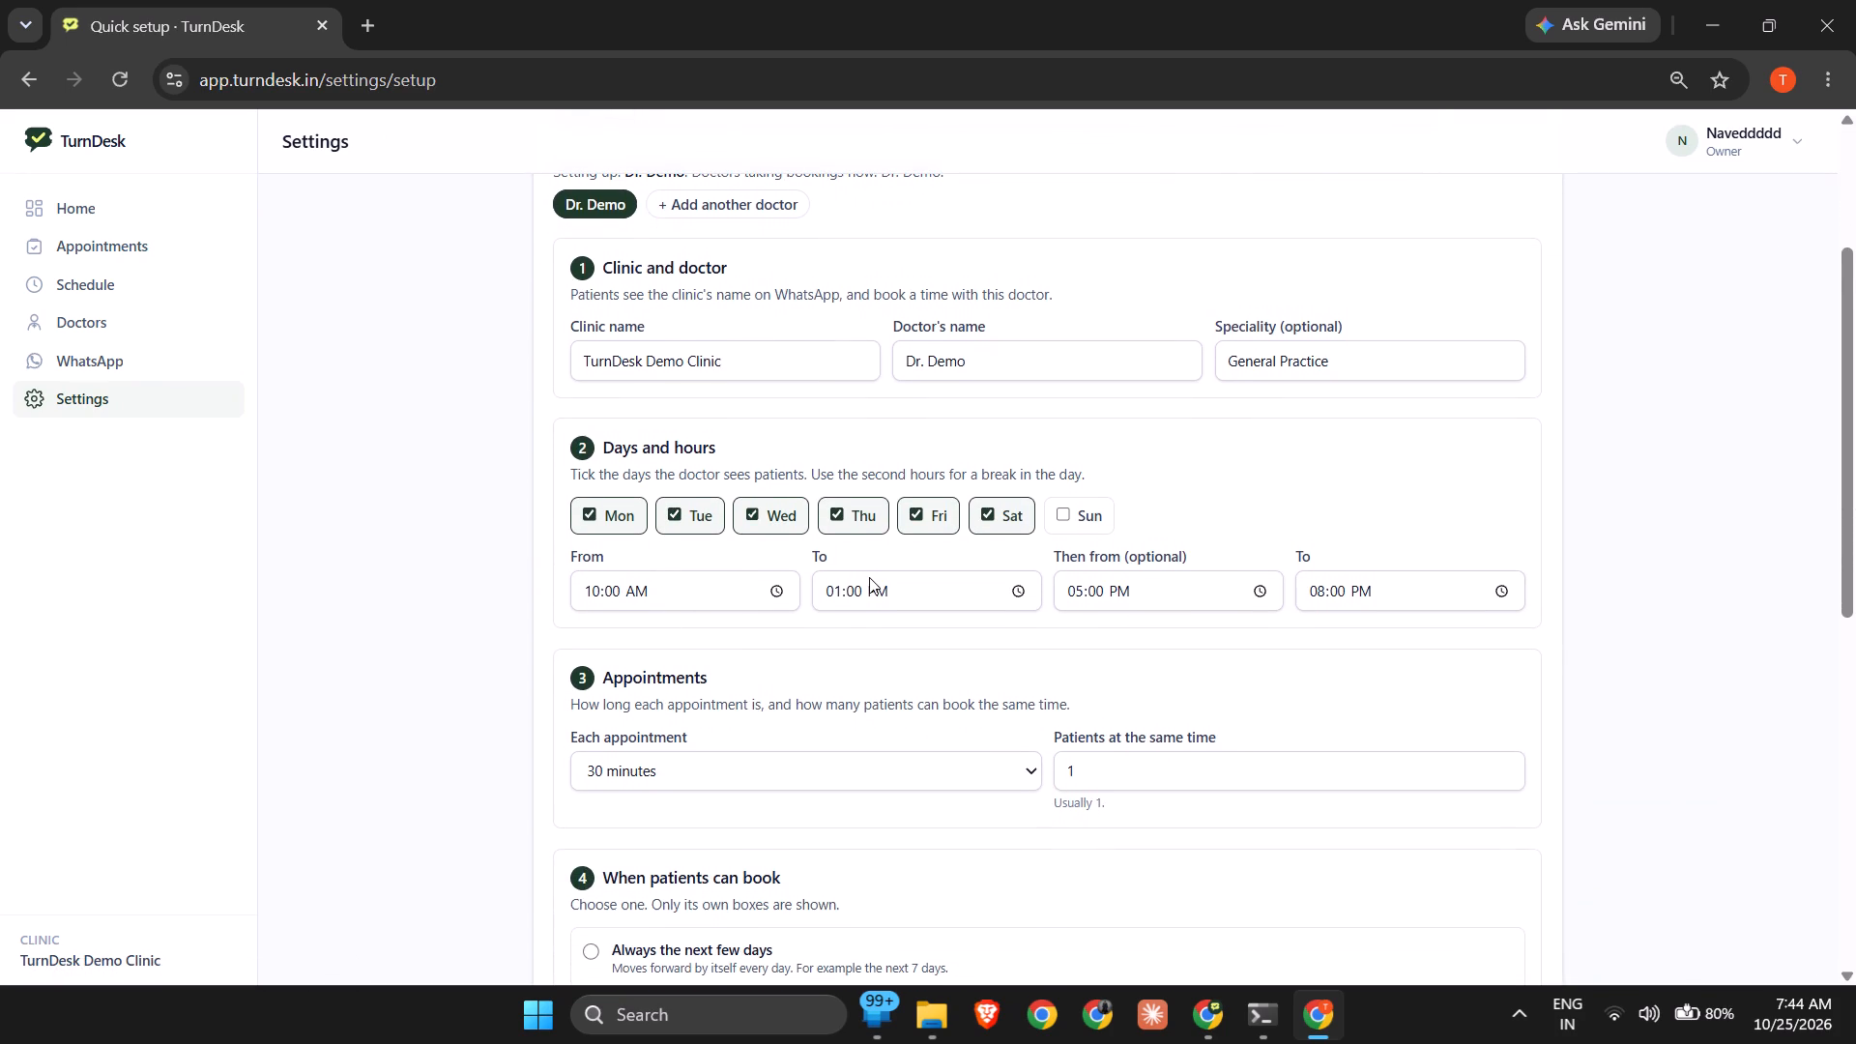
scroll(869, 577, down, 3)
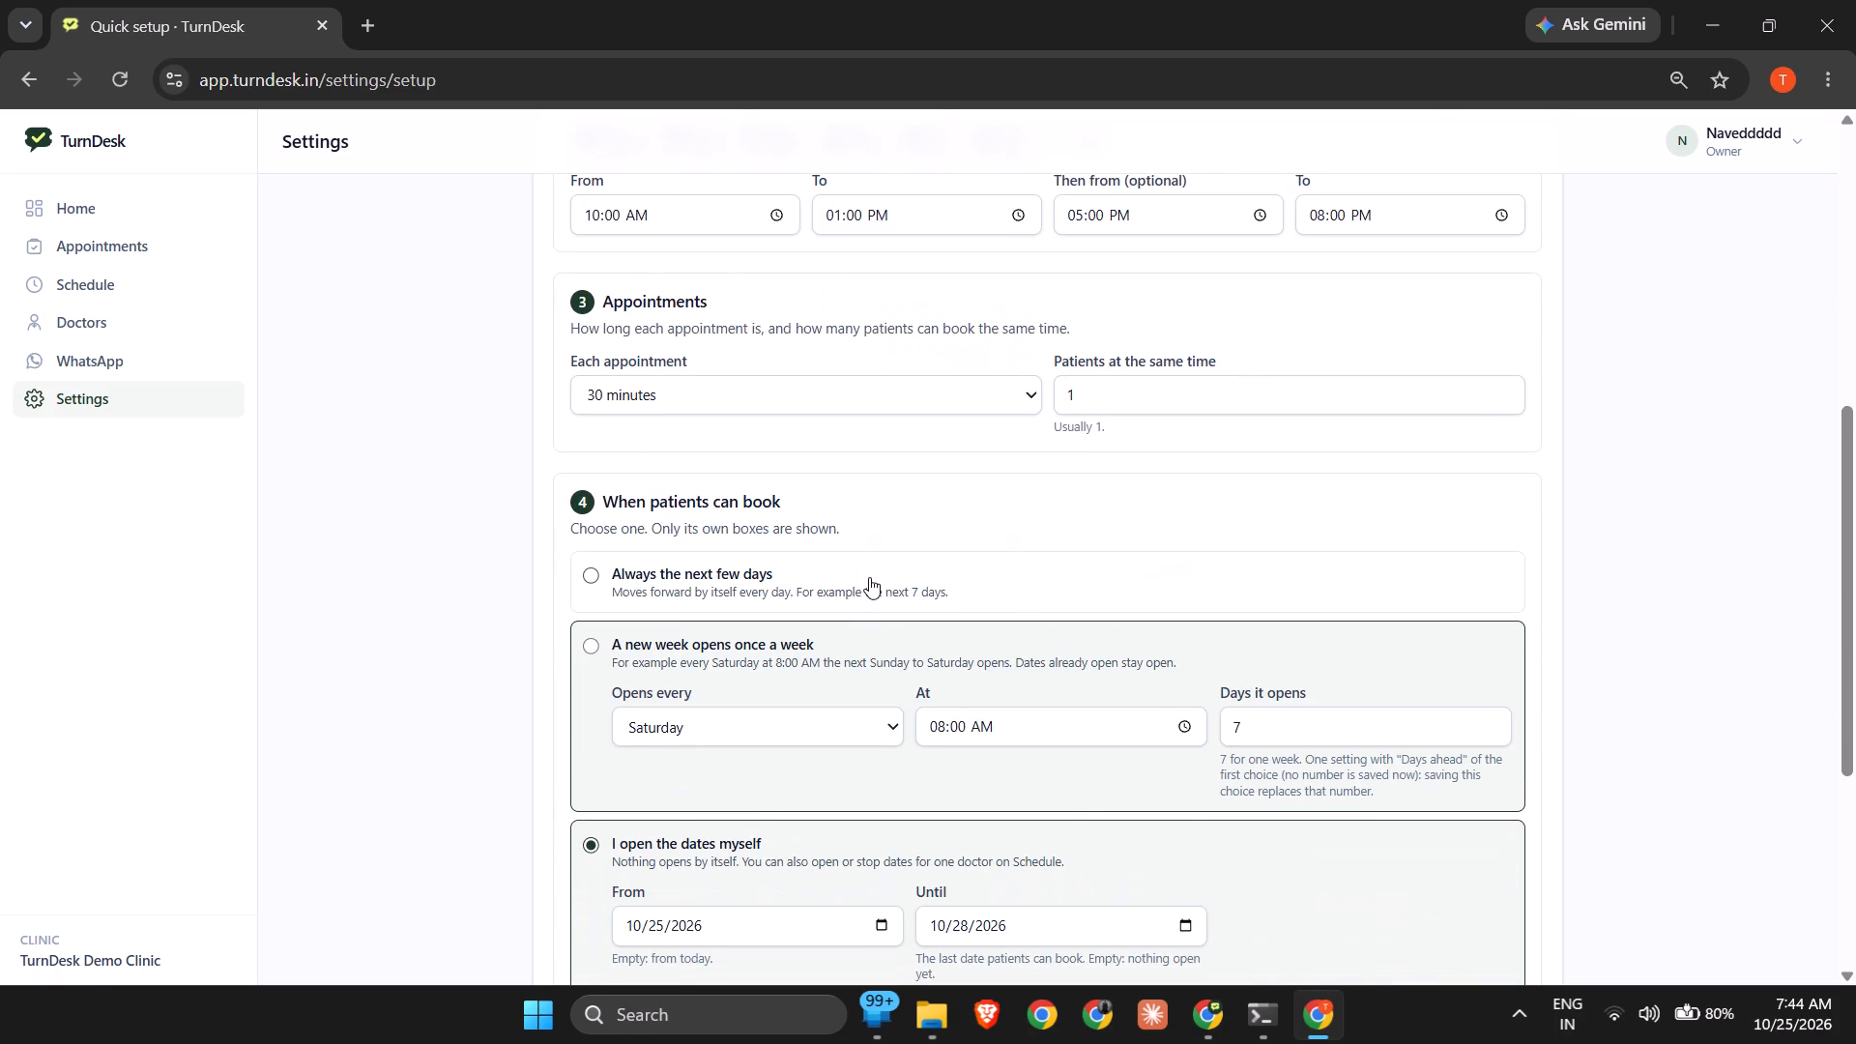
scroll(869, 577, down, 1)
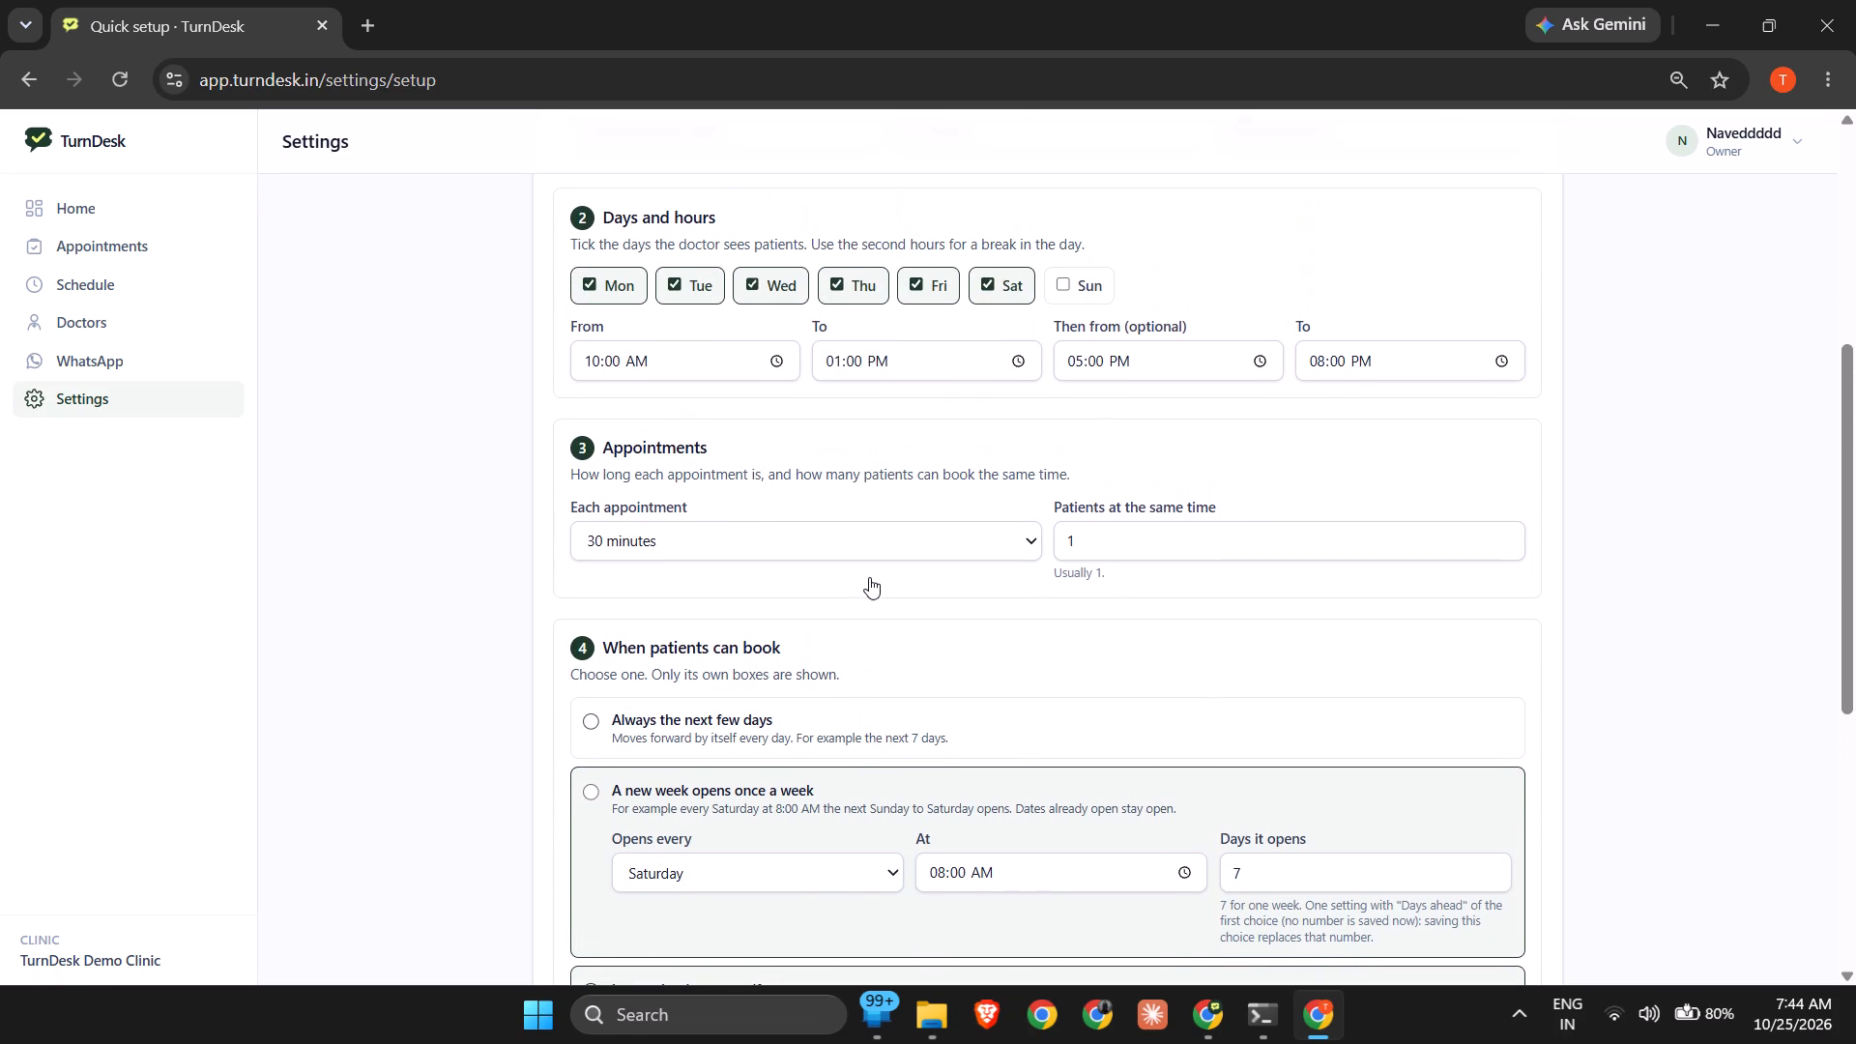
scroll(869, 577, down, 1)
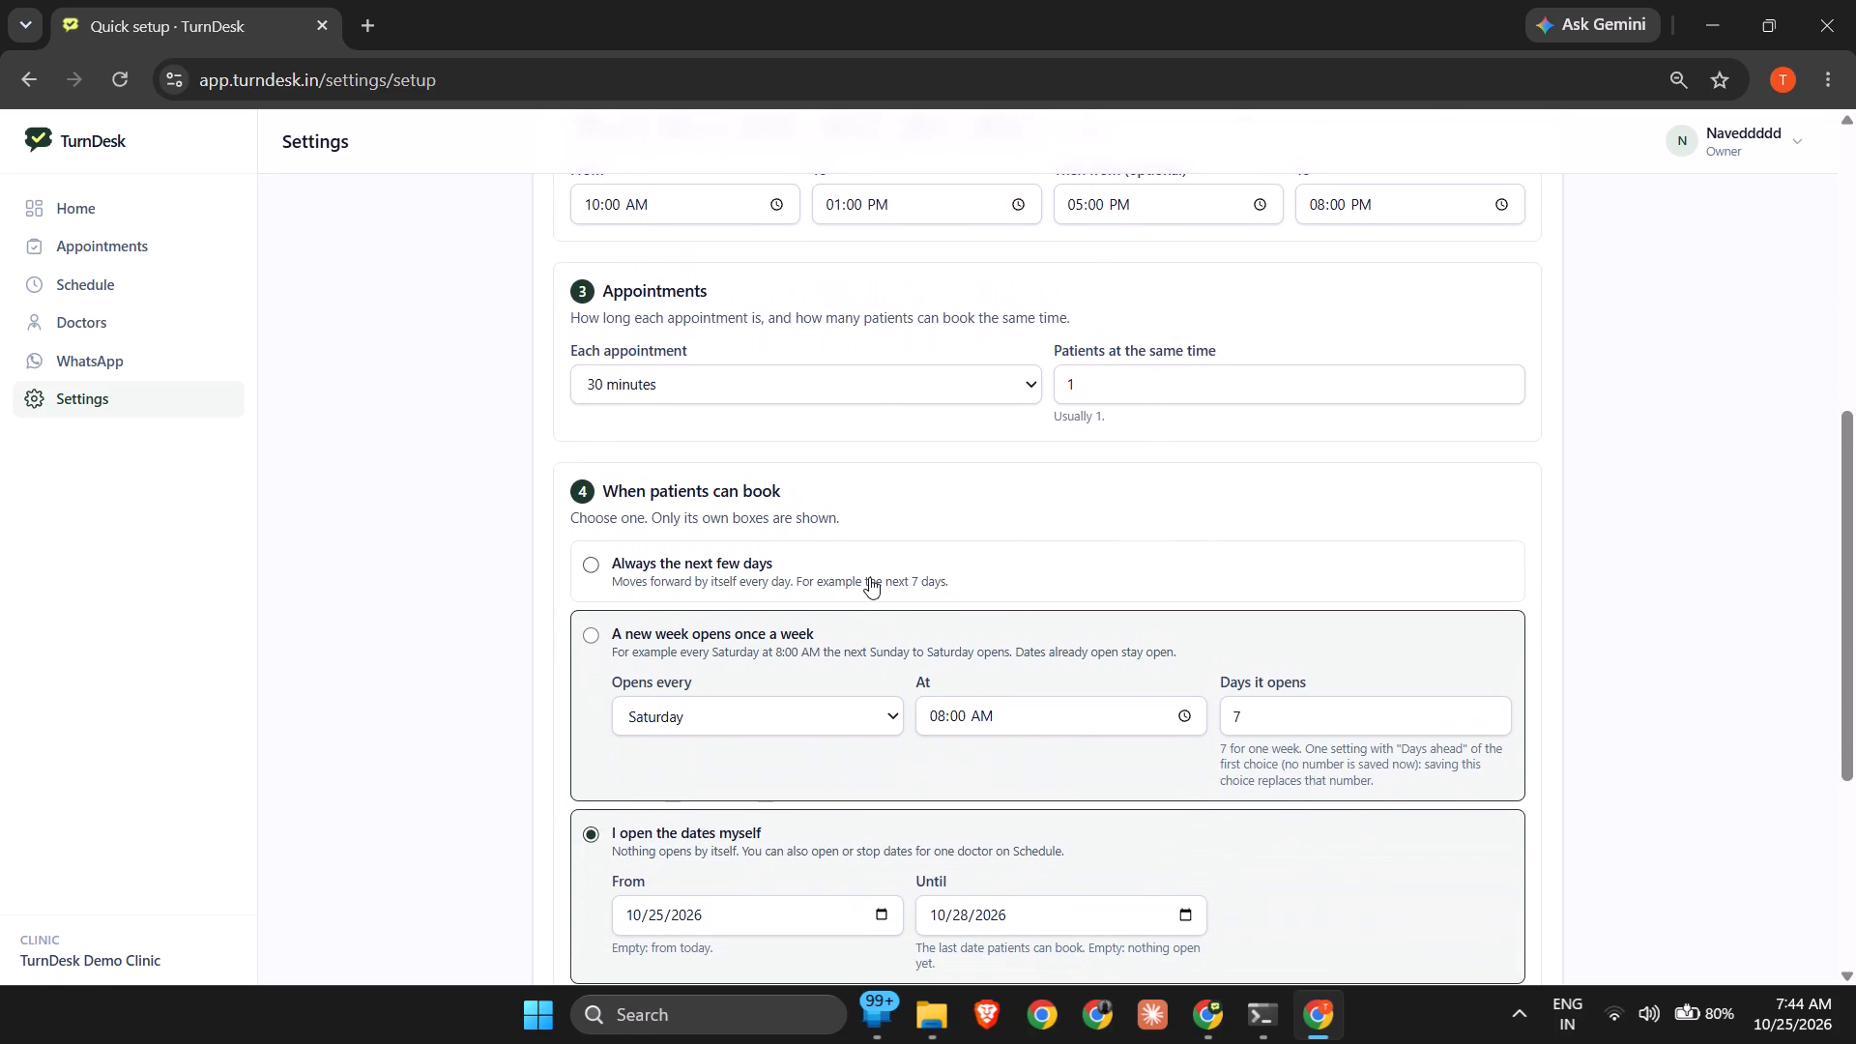
scroll(869, 577, down, 1)
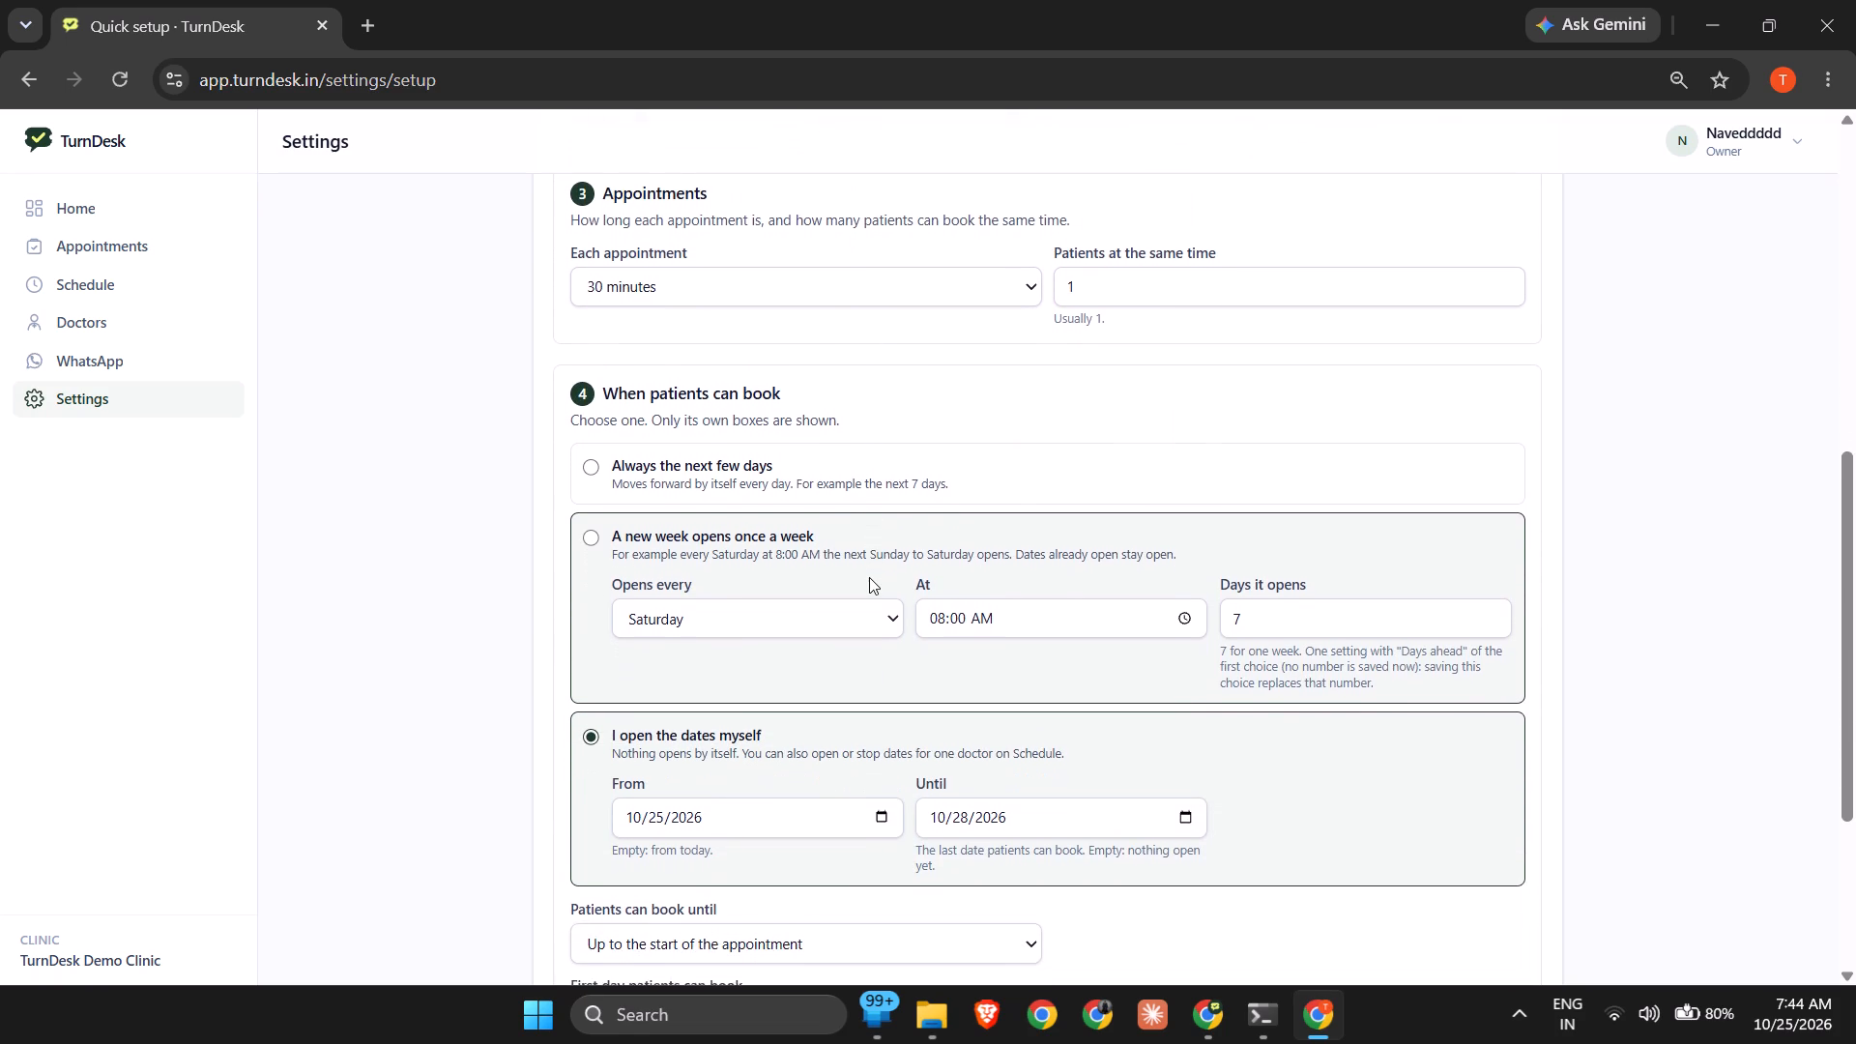
scroll(869, 577, down, 2)
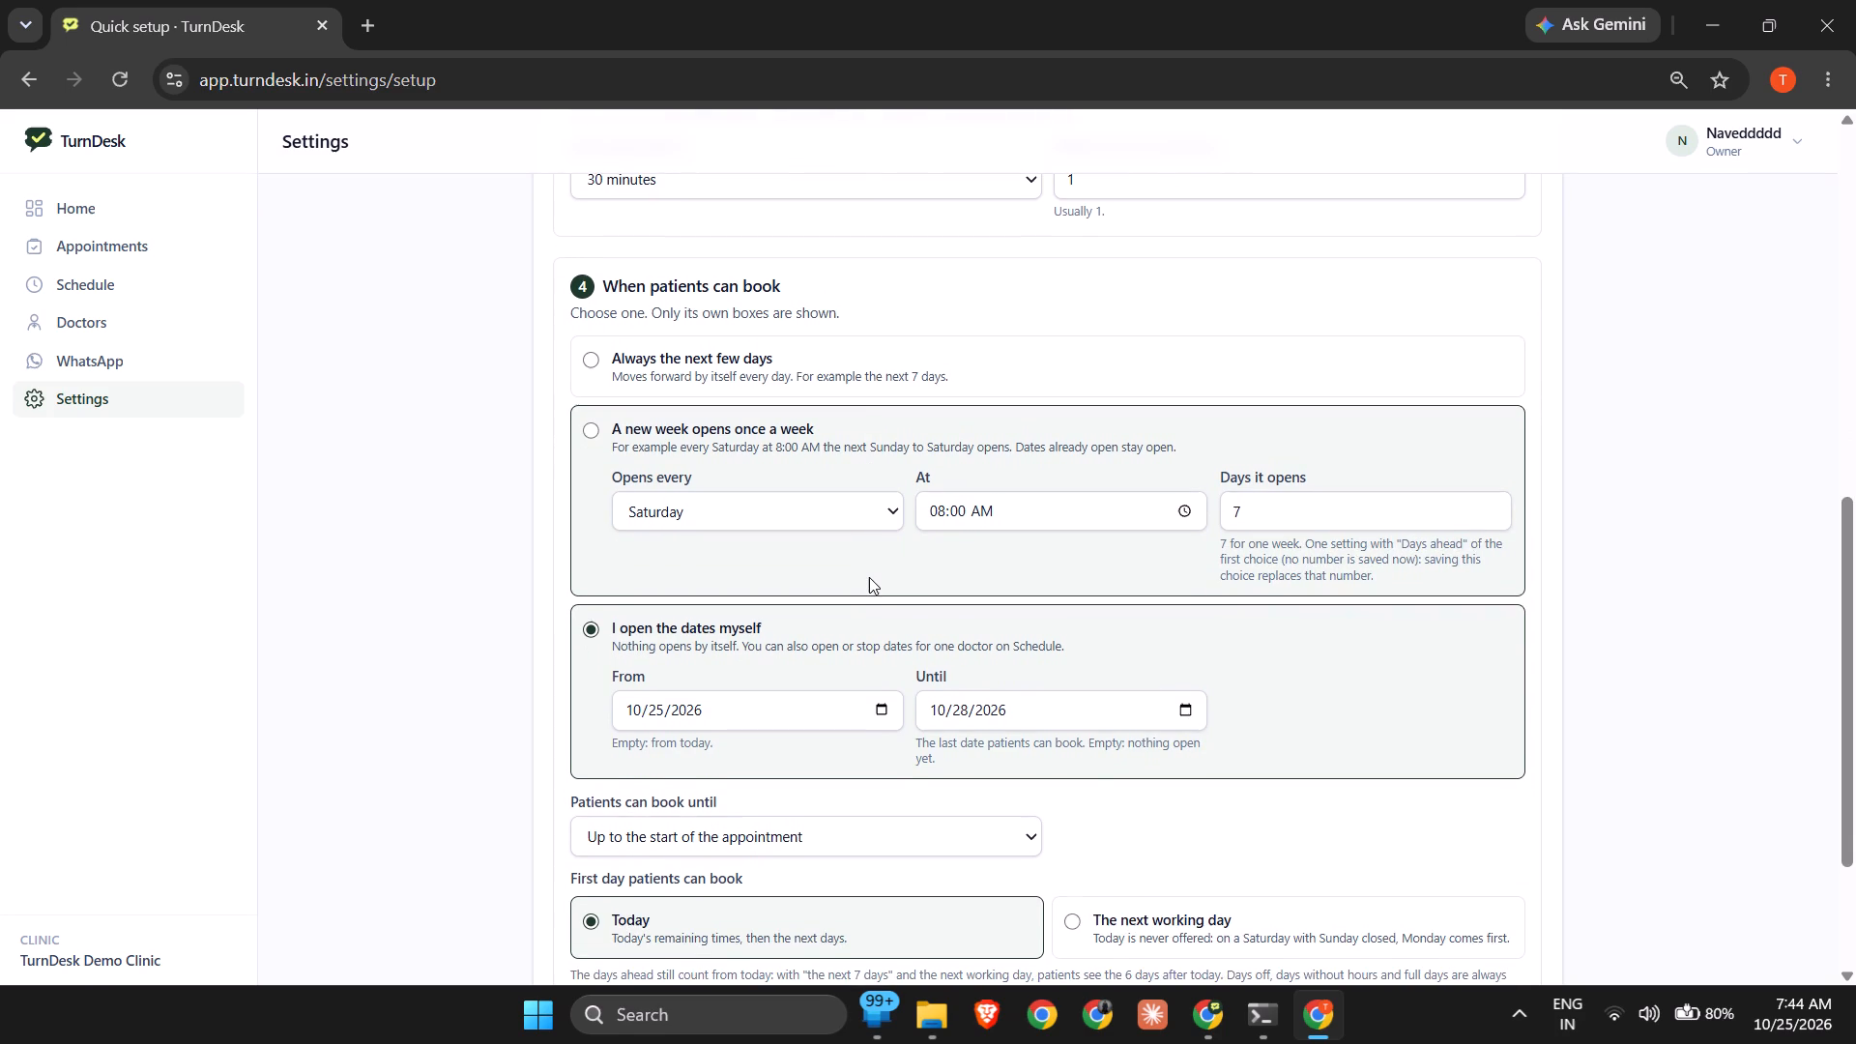
click(583, 430)
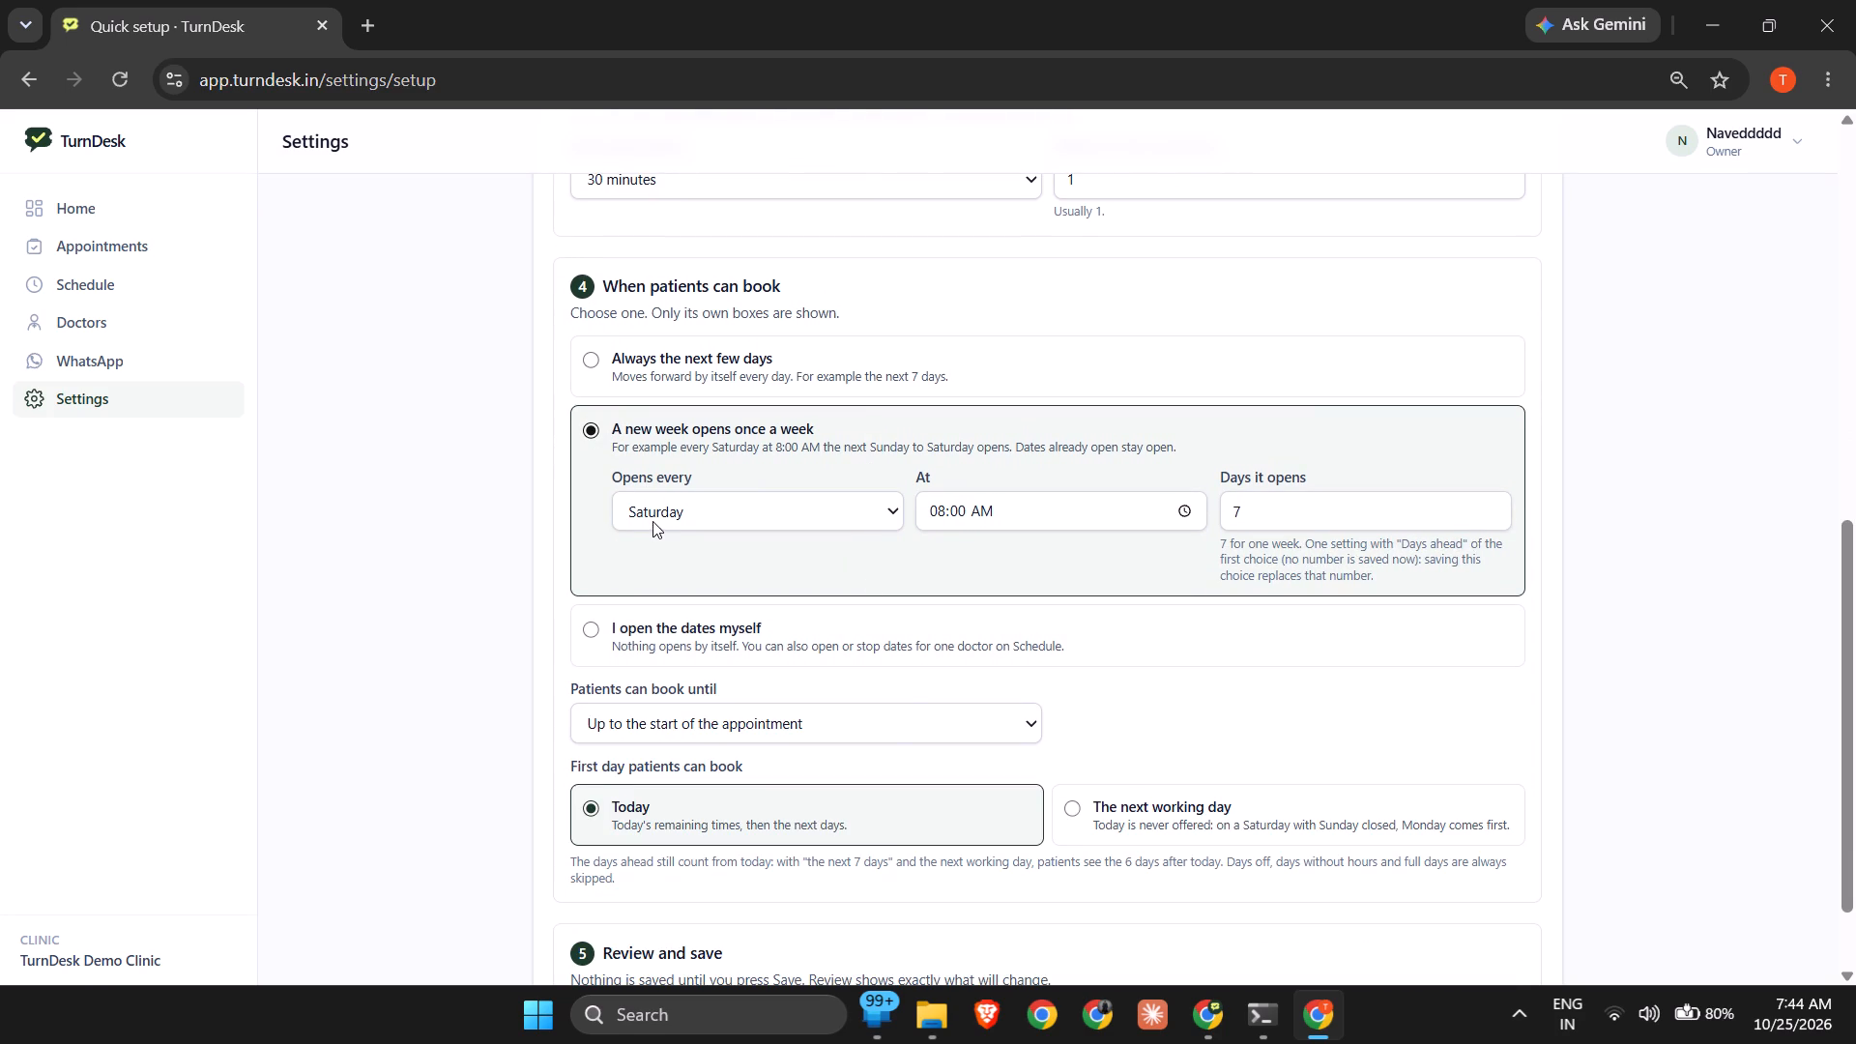
click(656, 518)
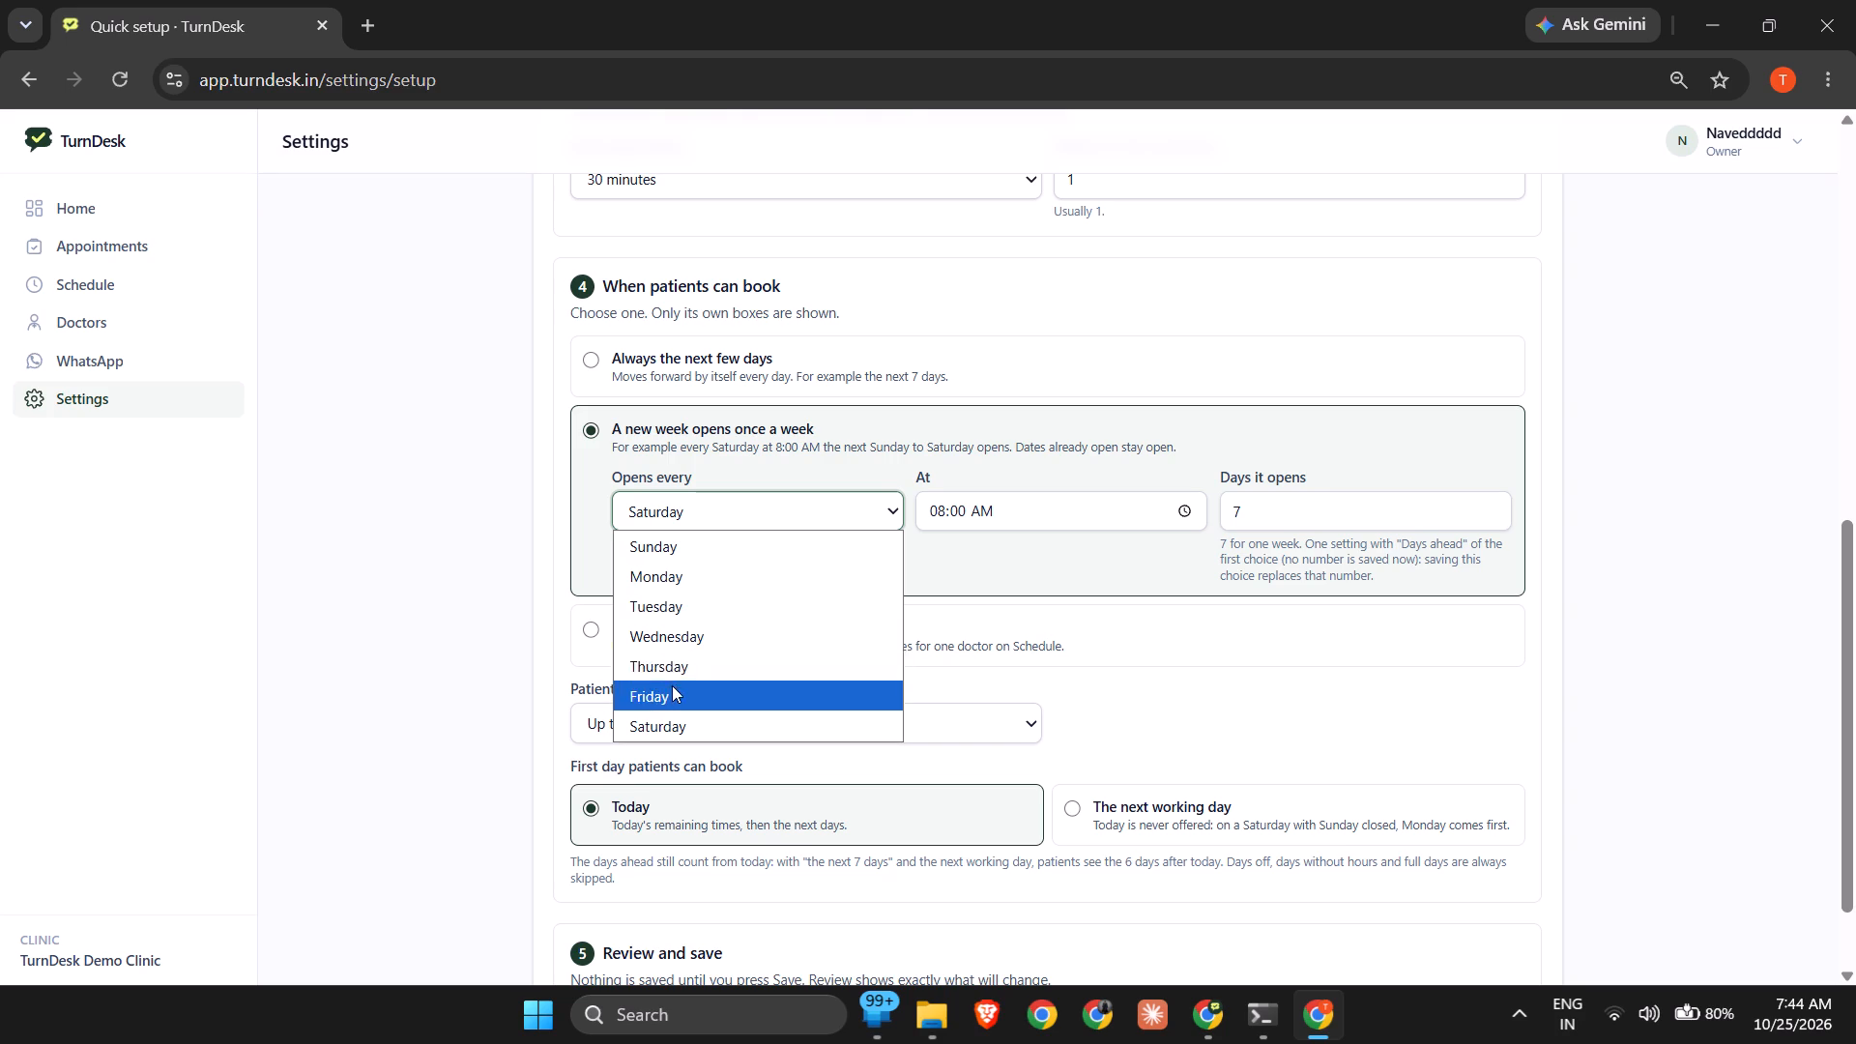
click(708, 544)
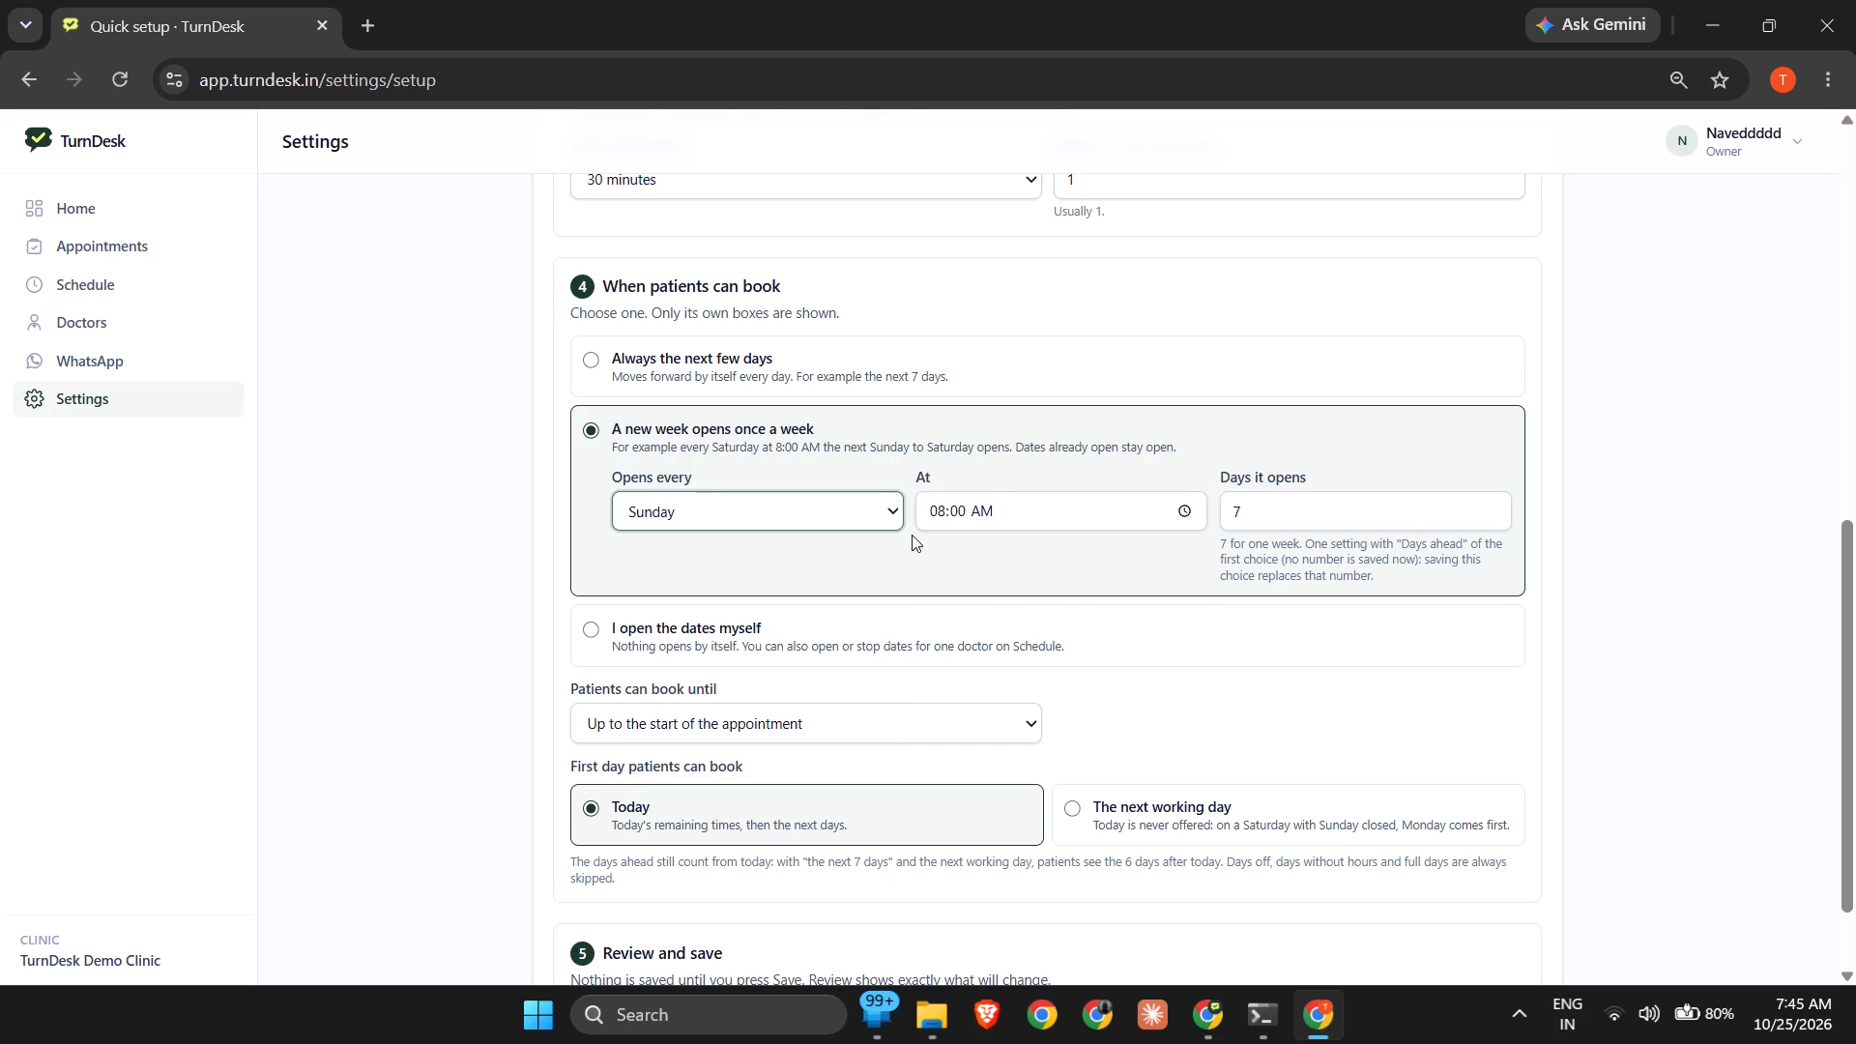
Examine the "Patients can book until" choices and the remaining booking options down to the review section.
scroll(912, 536, right, 1)
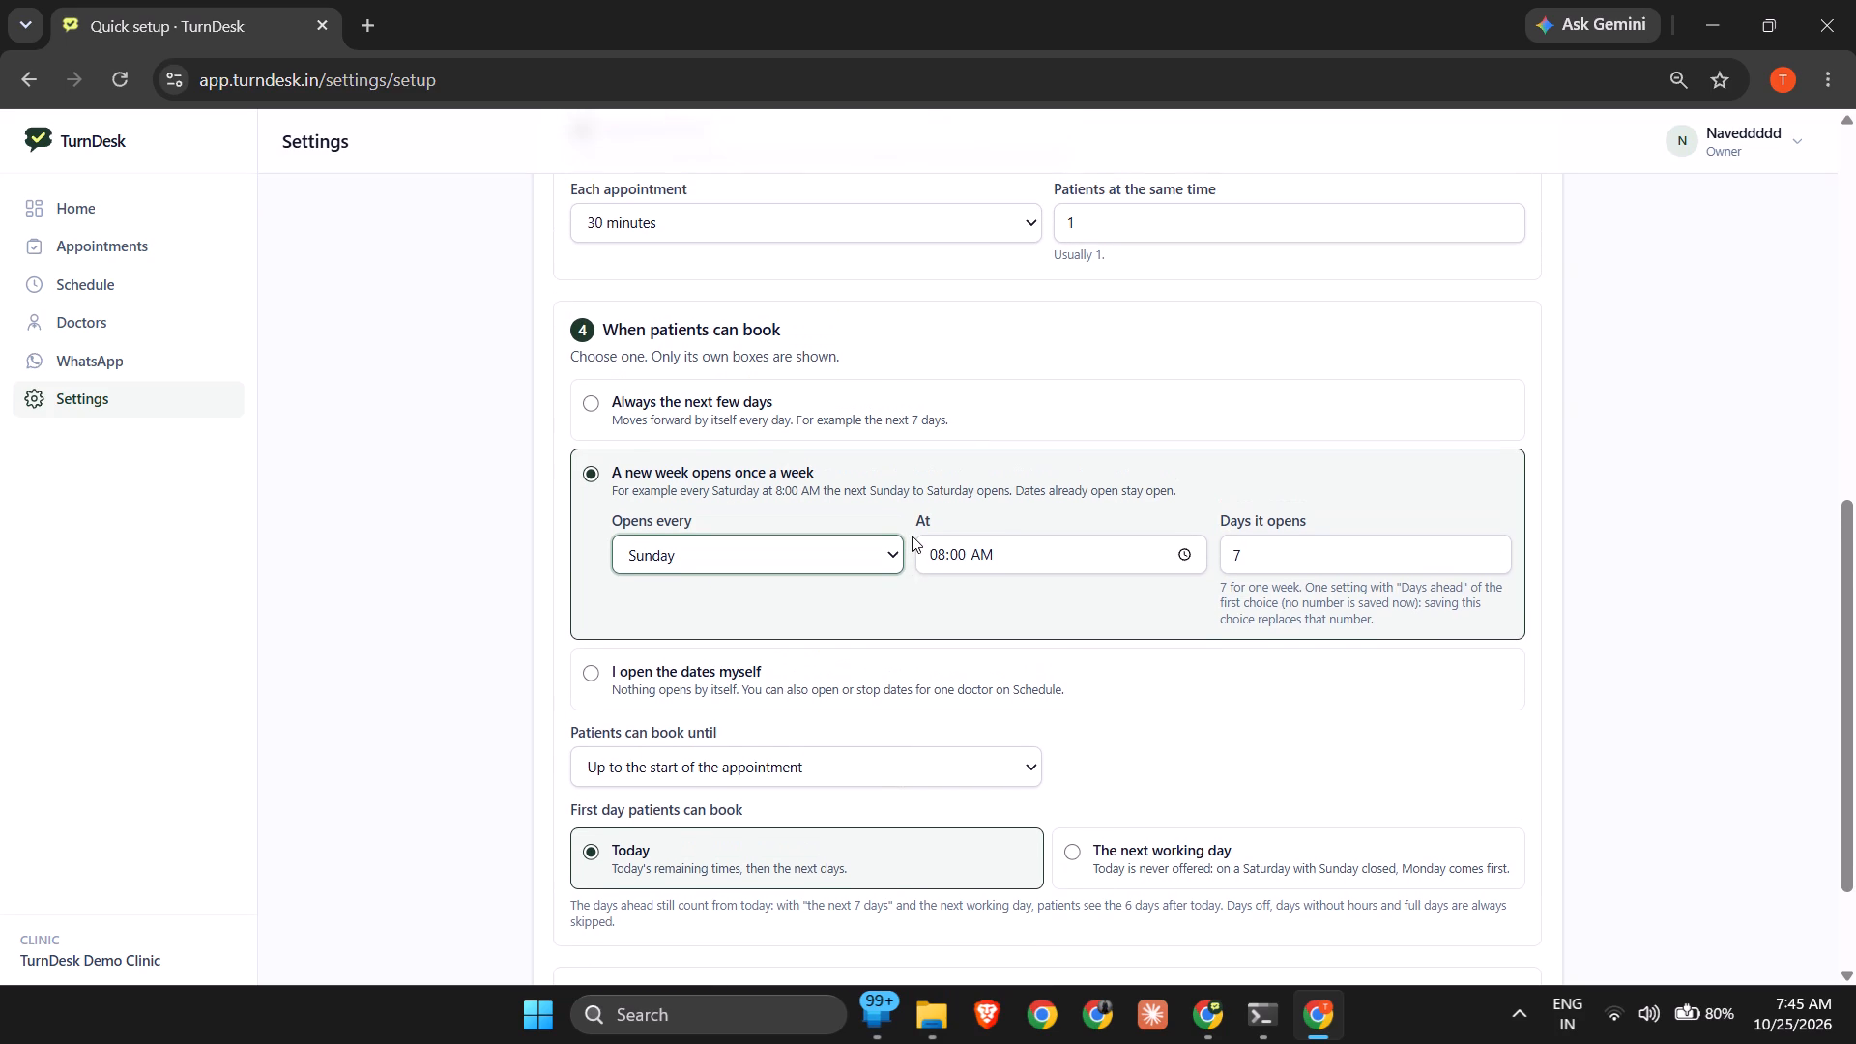
scroll(912, 536, right, 1)
scroll(912, 536, down, 1)
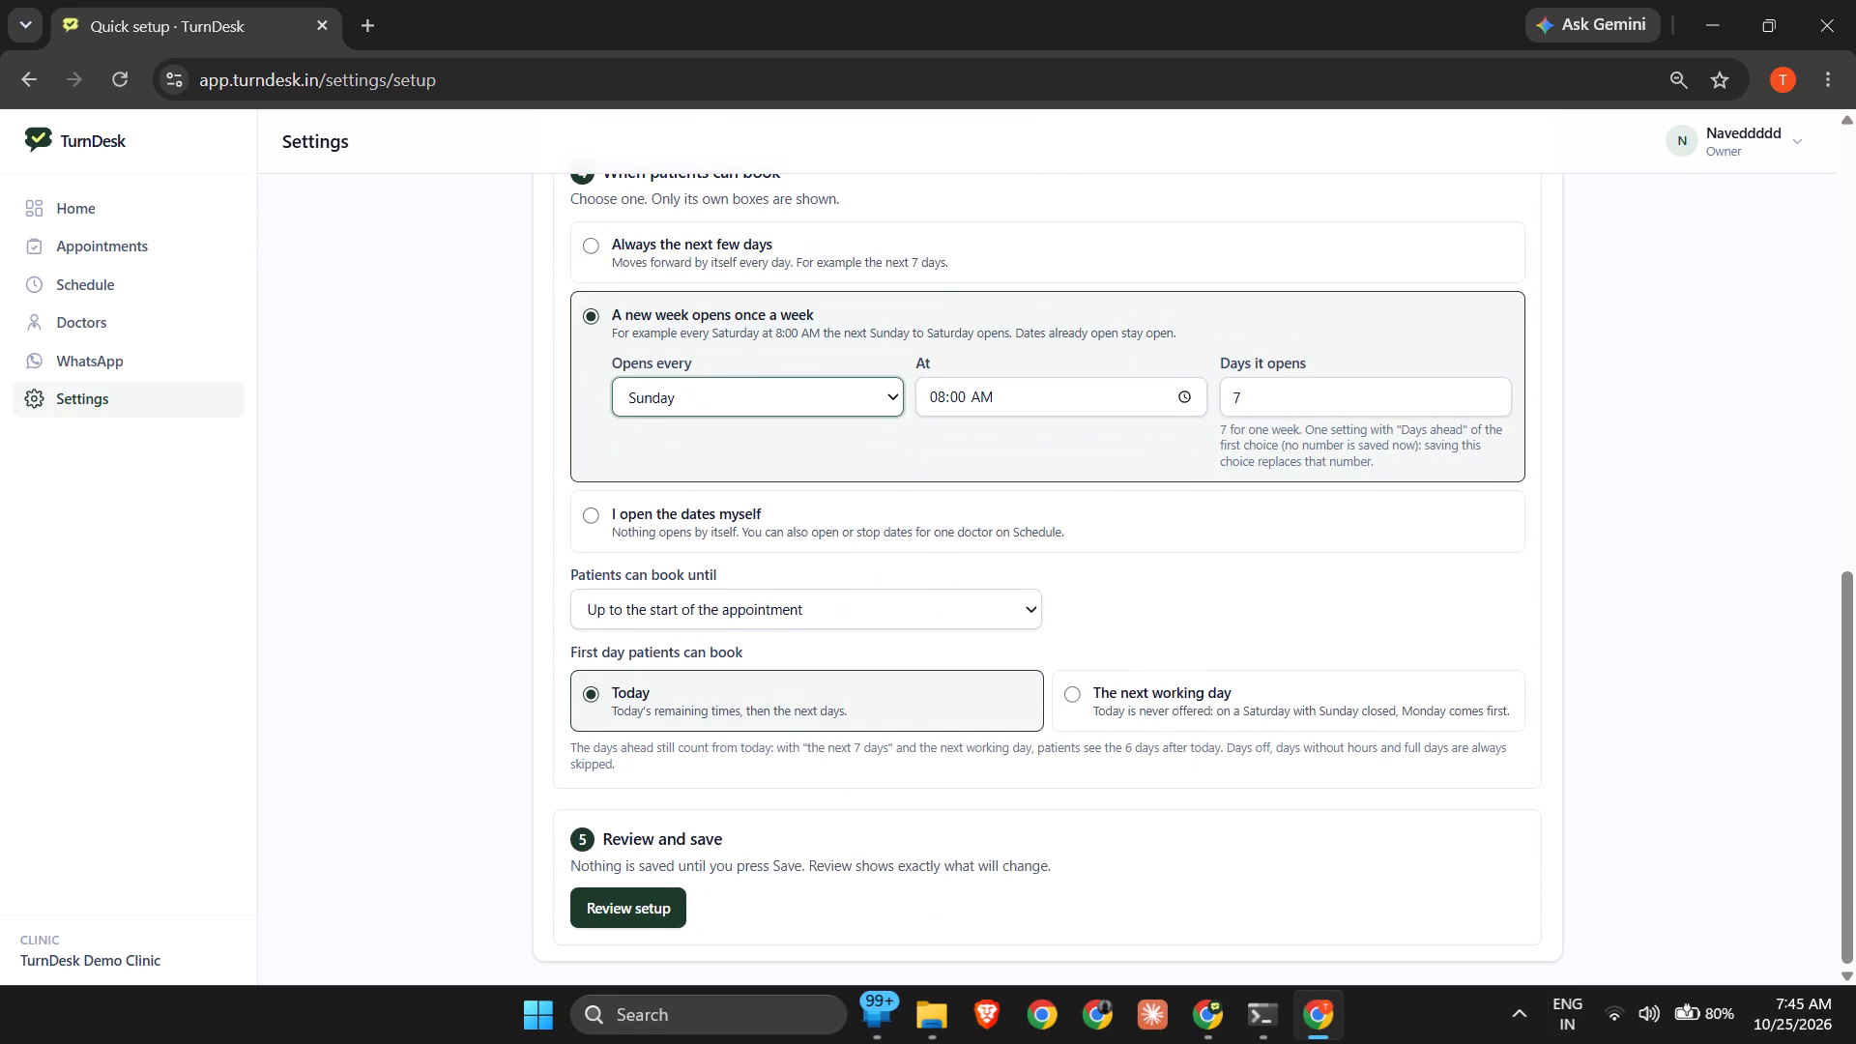
scroll(666, 762, down, 2)
click(794, 619)
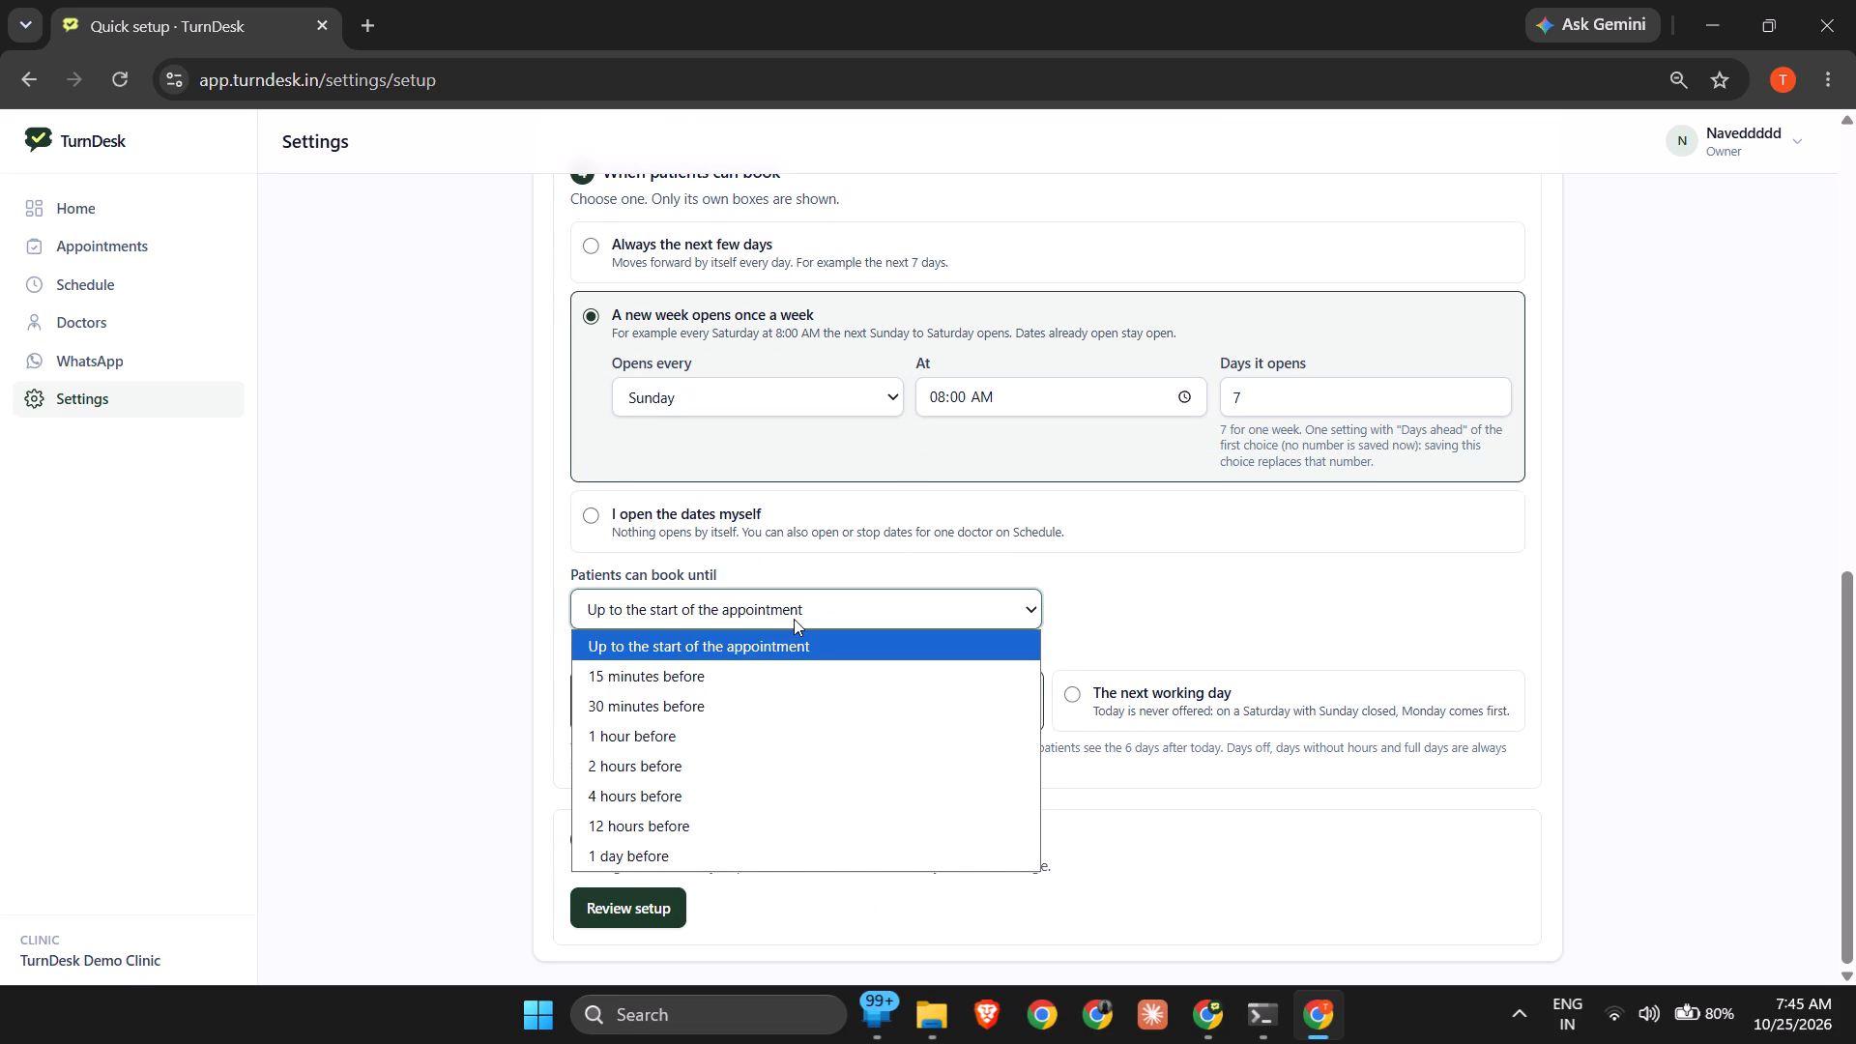
click(794, 619)
scroll(794, 619, down, 3)
scroll(794, 619, right, 1)
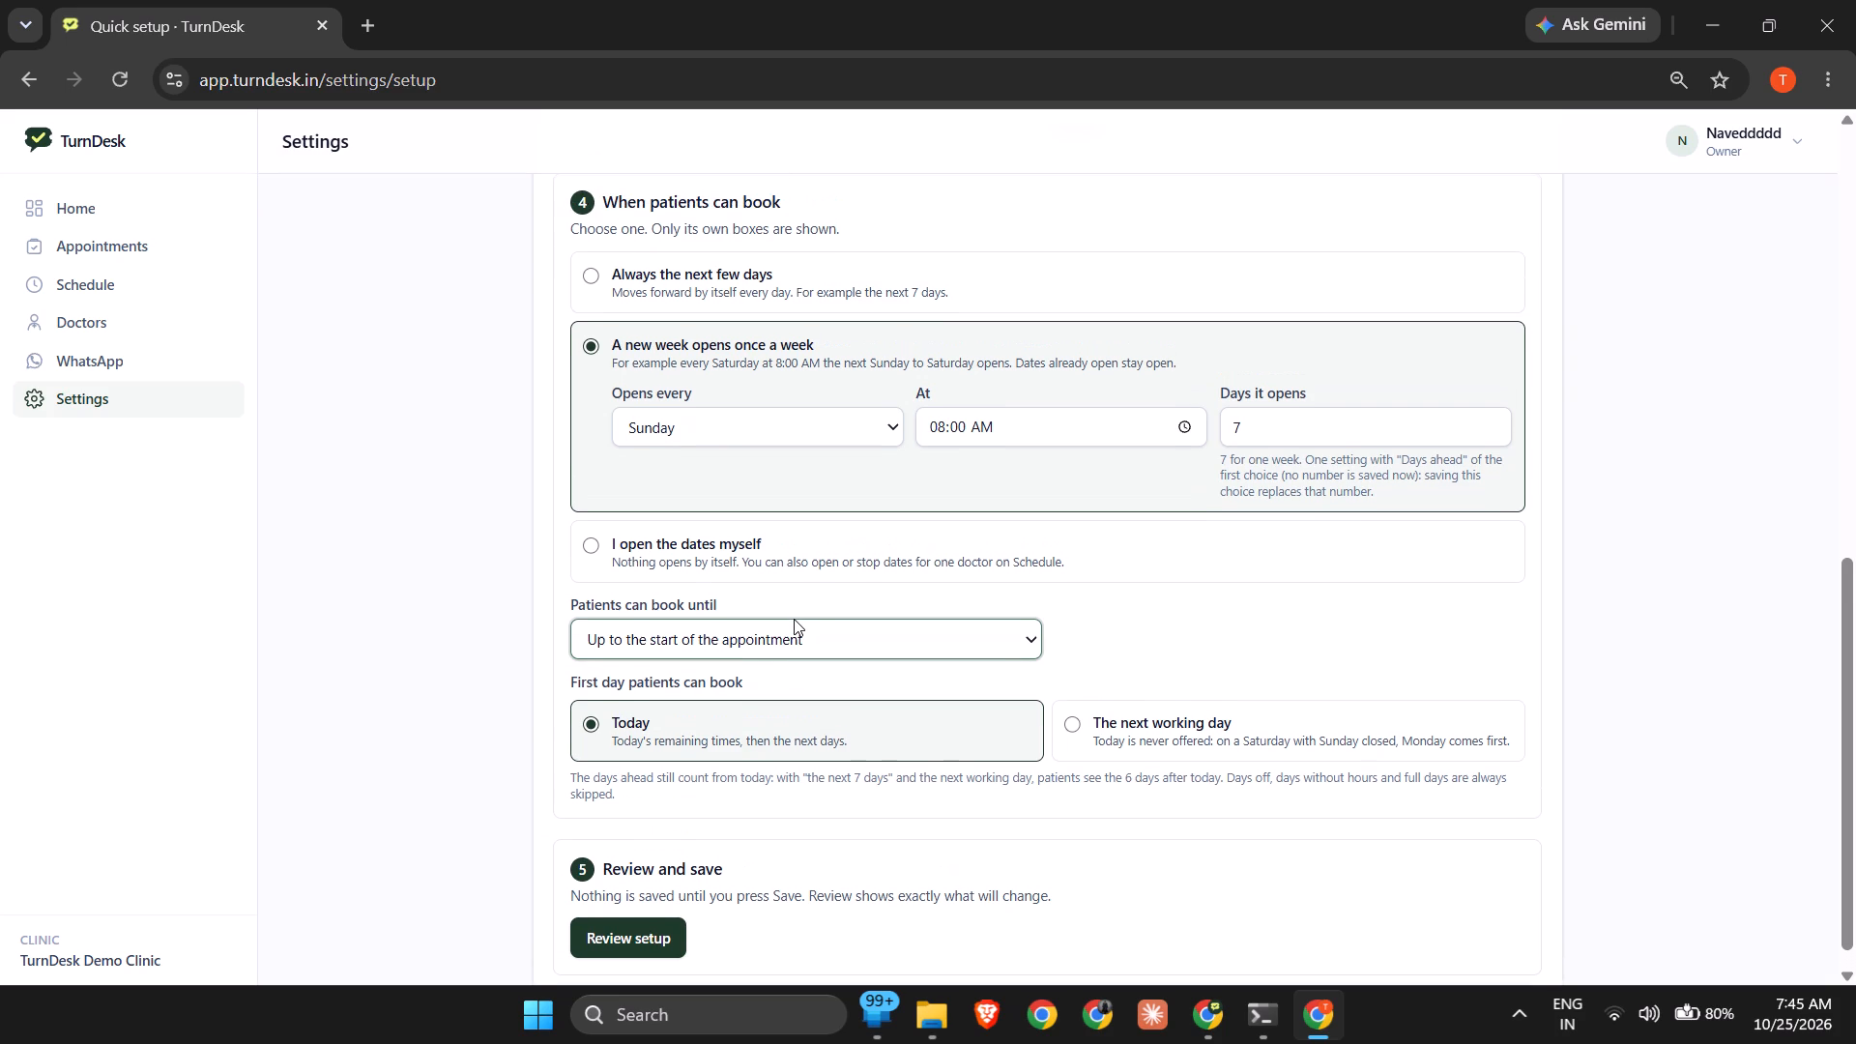
scroll(794, 619, right, 3)
scroll(794, 619, up, 1)
scroll(794, 619, right, 1)
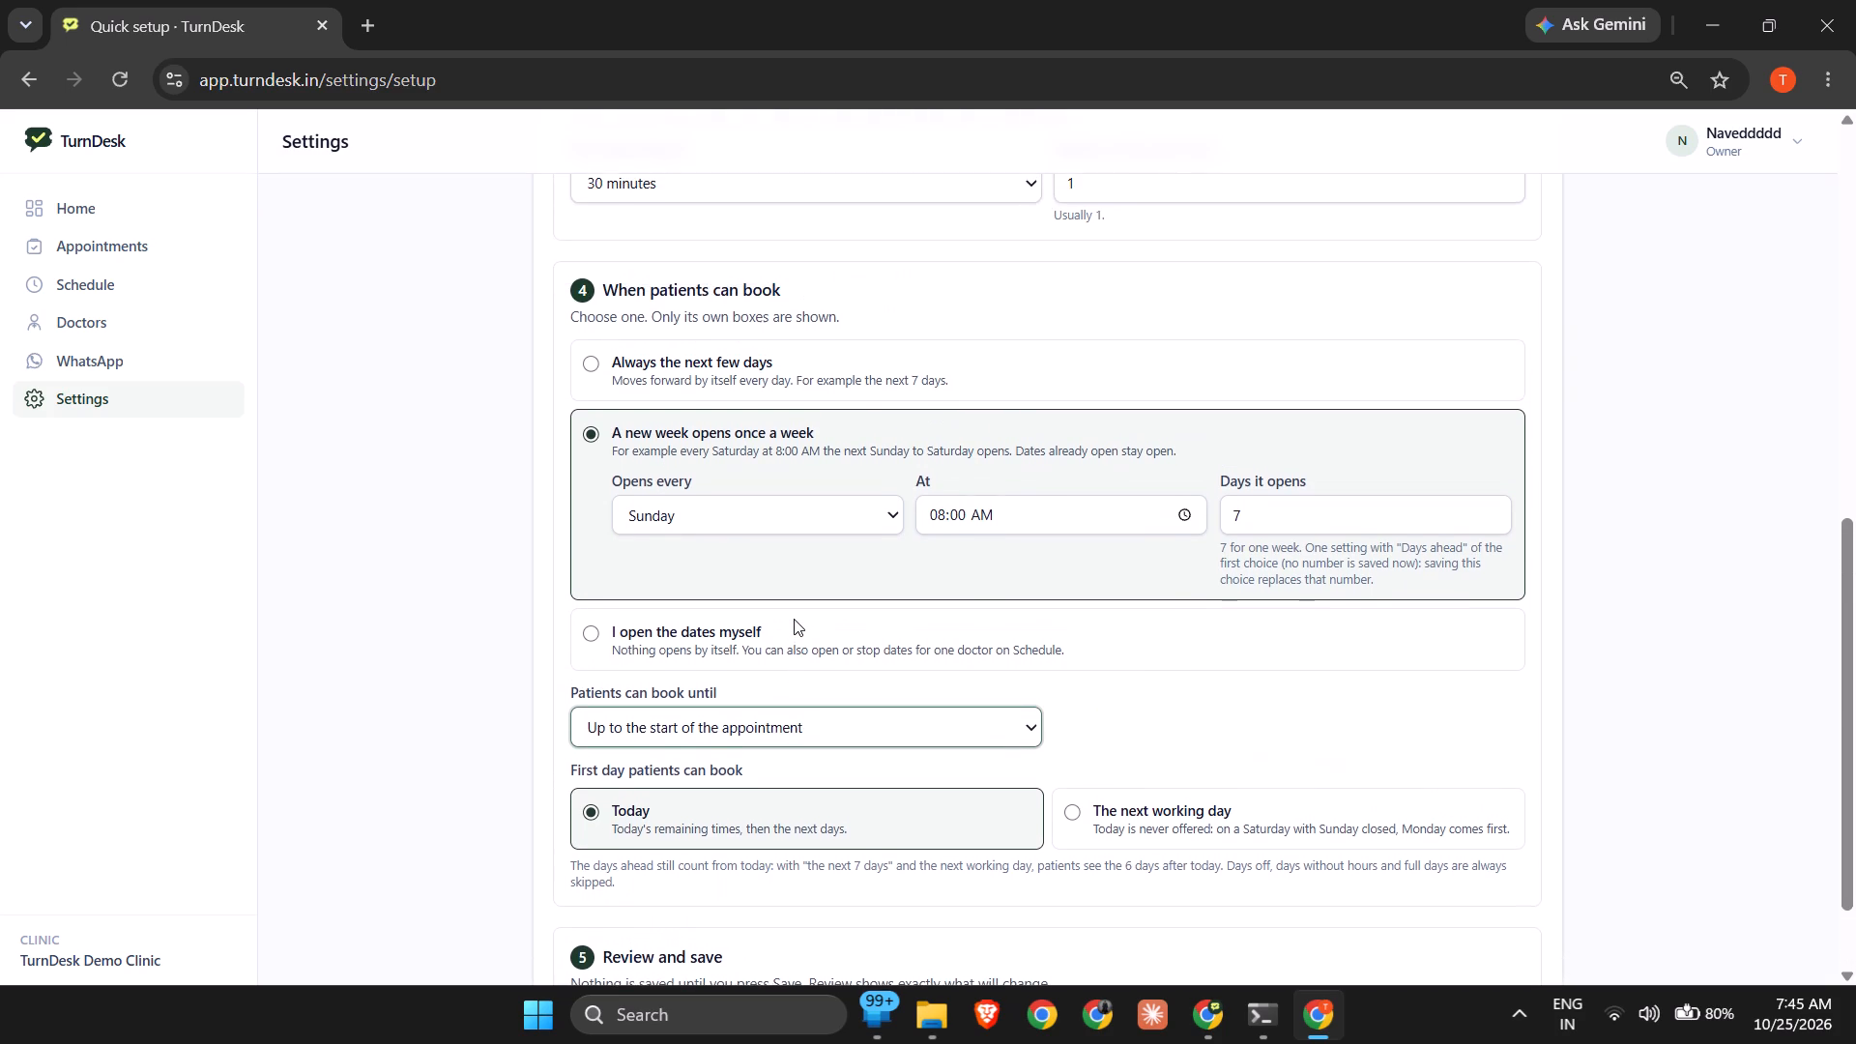
scroll(794, 619, right, 1)
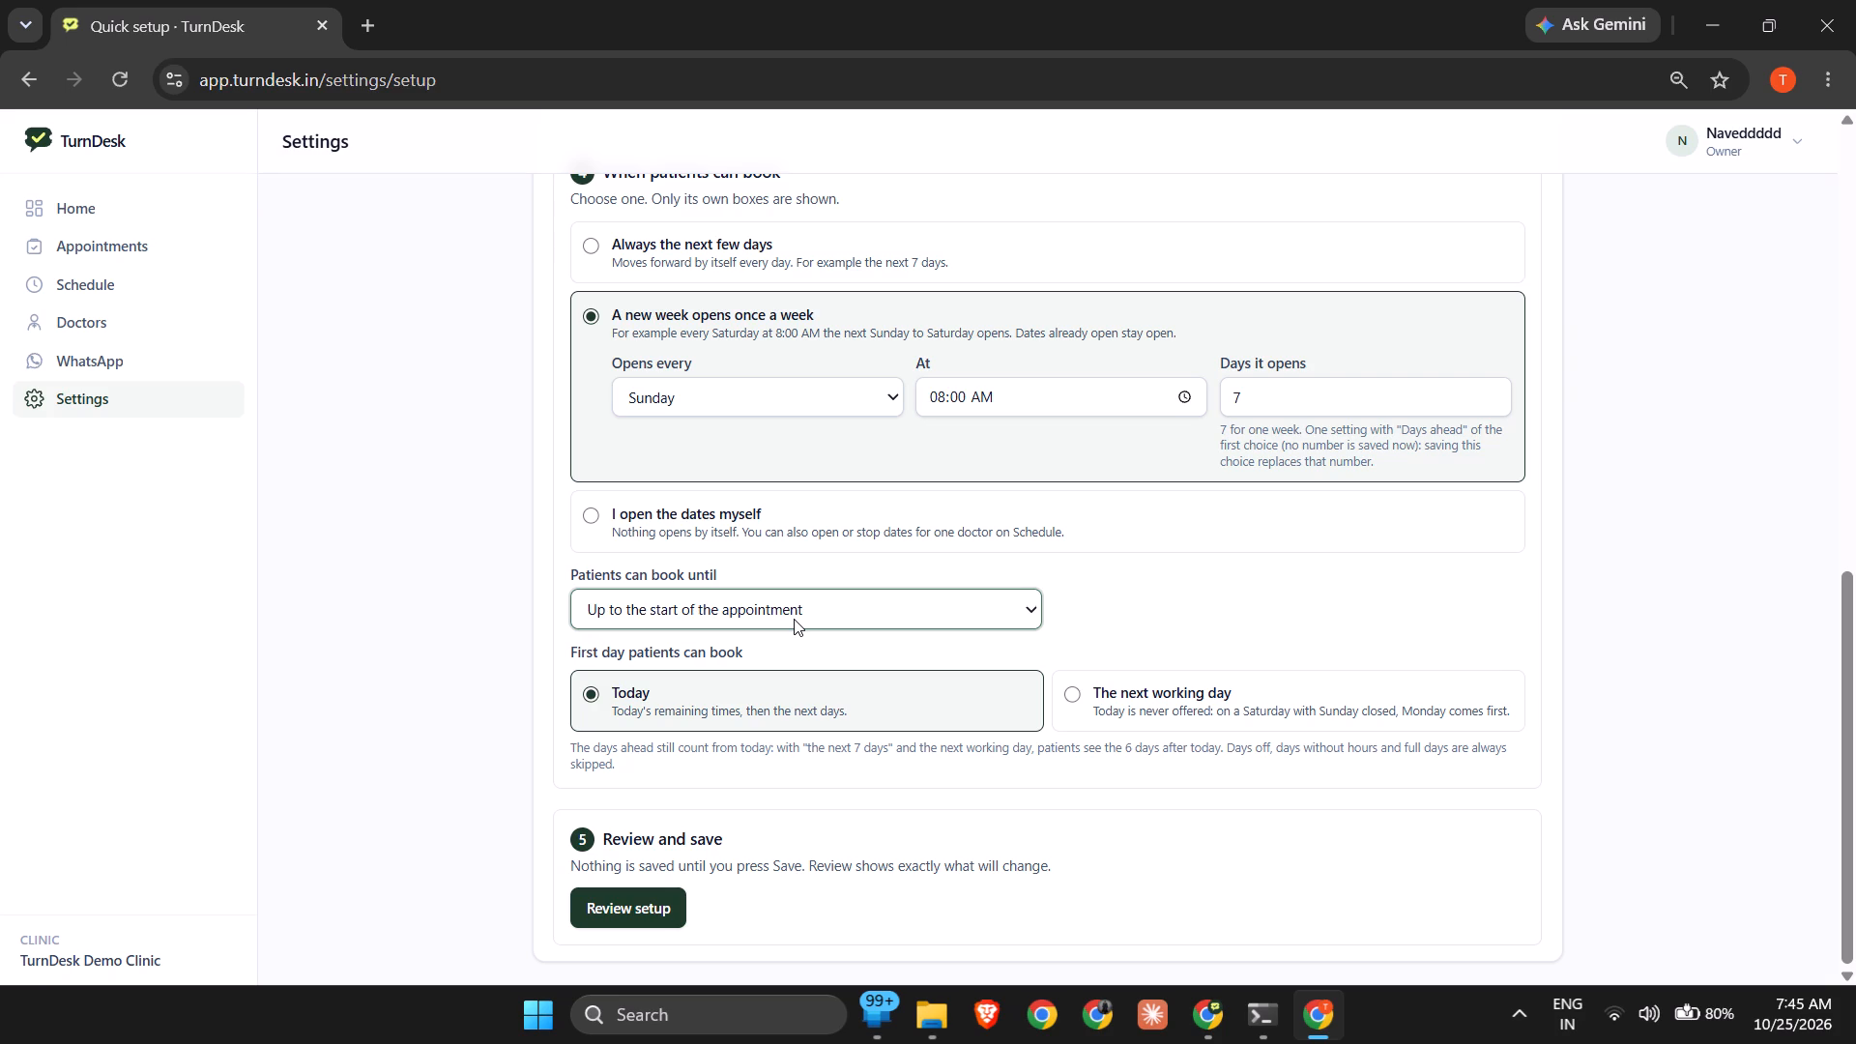
Set the first day patients can book to the next working day.
click(1092, 687)
Generate the setup review and read through its after-saving summary, the changes and what patients will see on WhatsApp.
scroll(750, 827, down, 2)
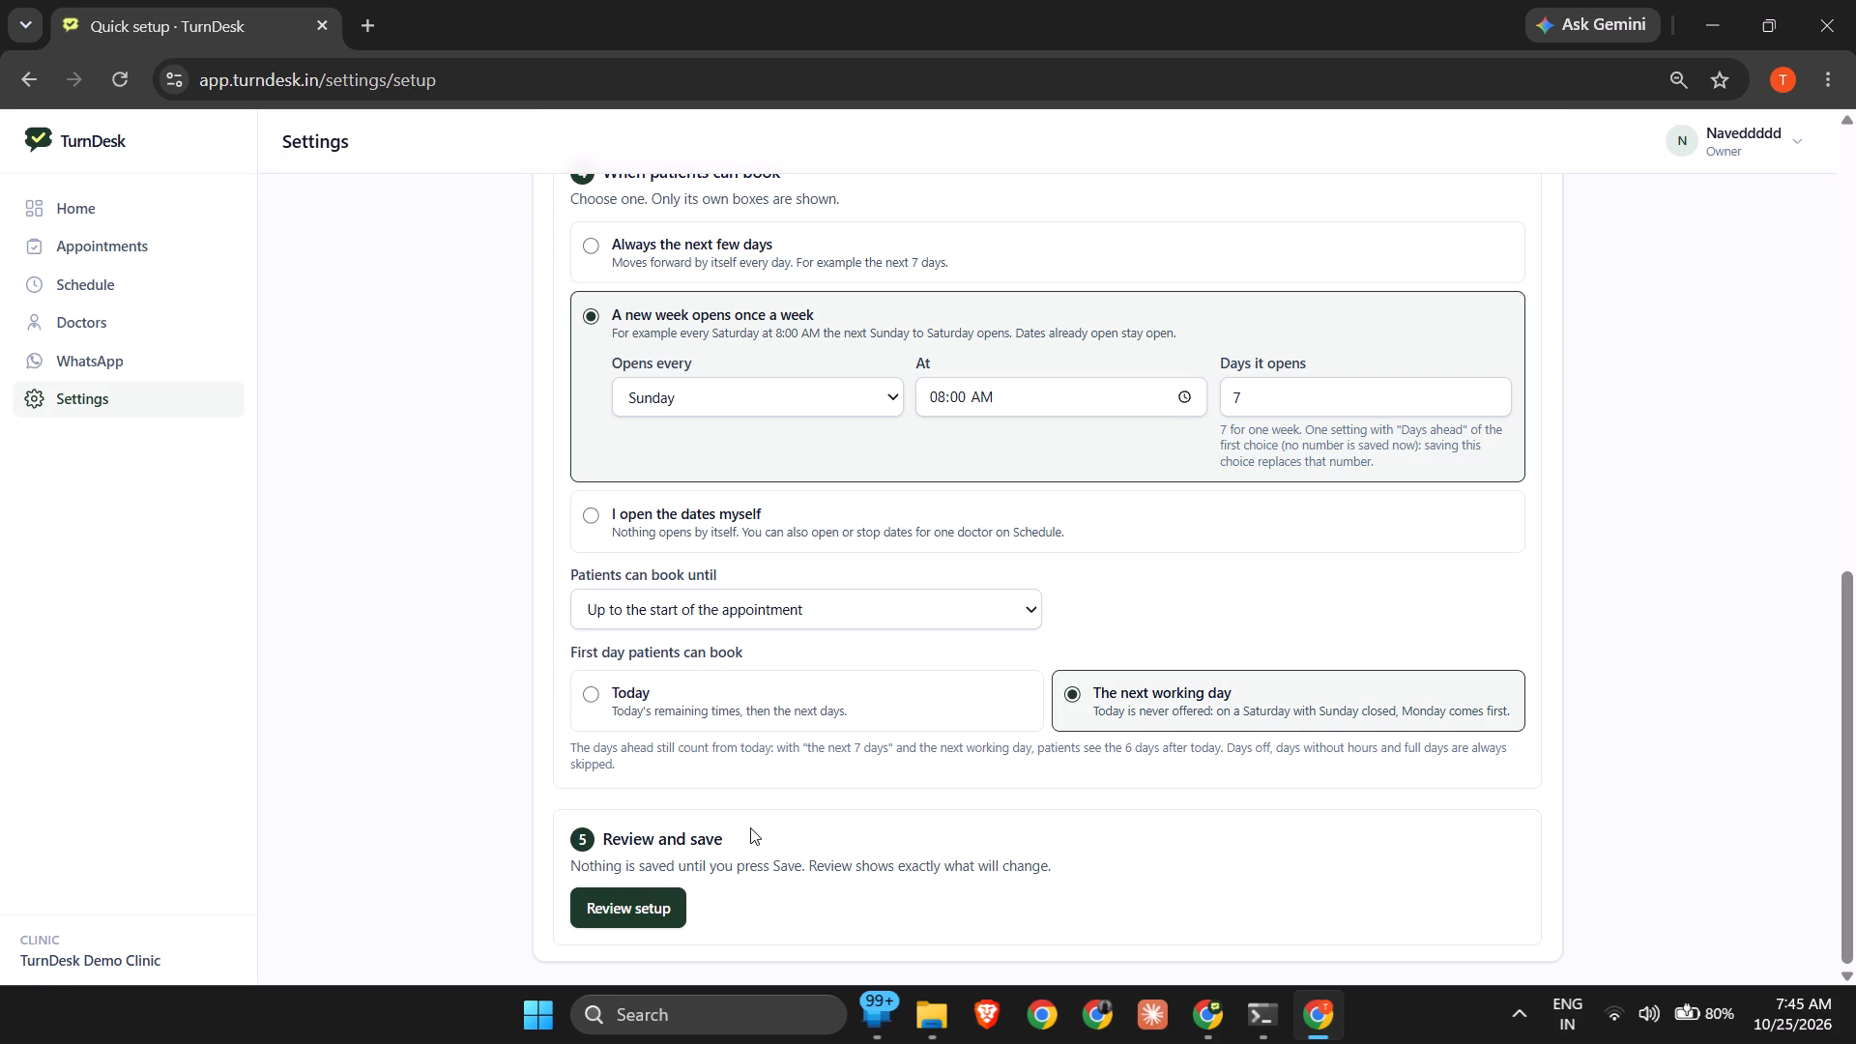
click(635, 910)
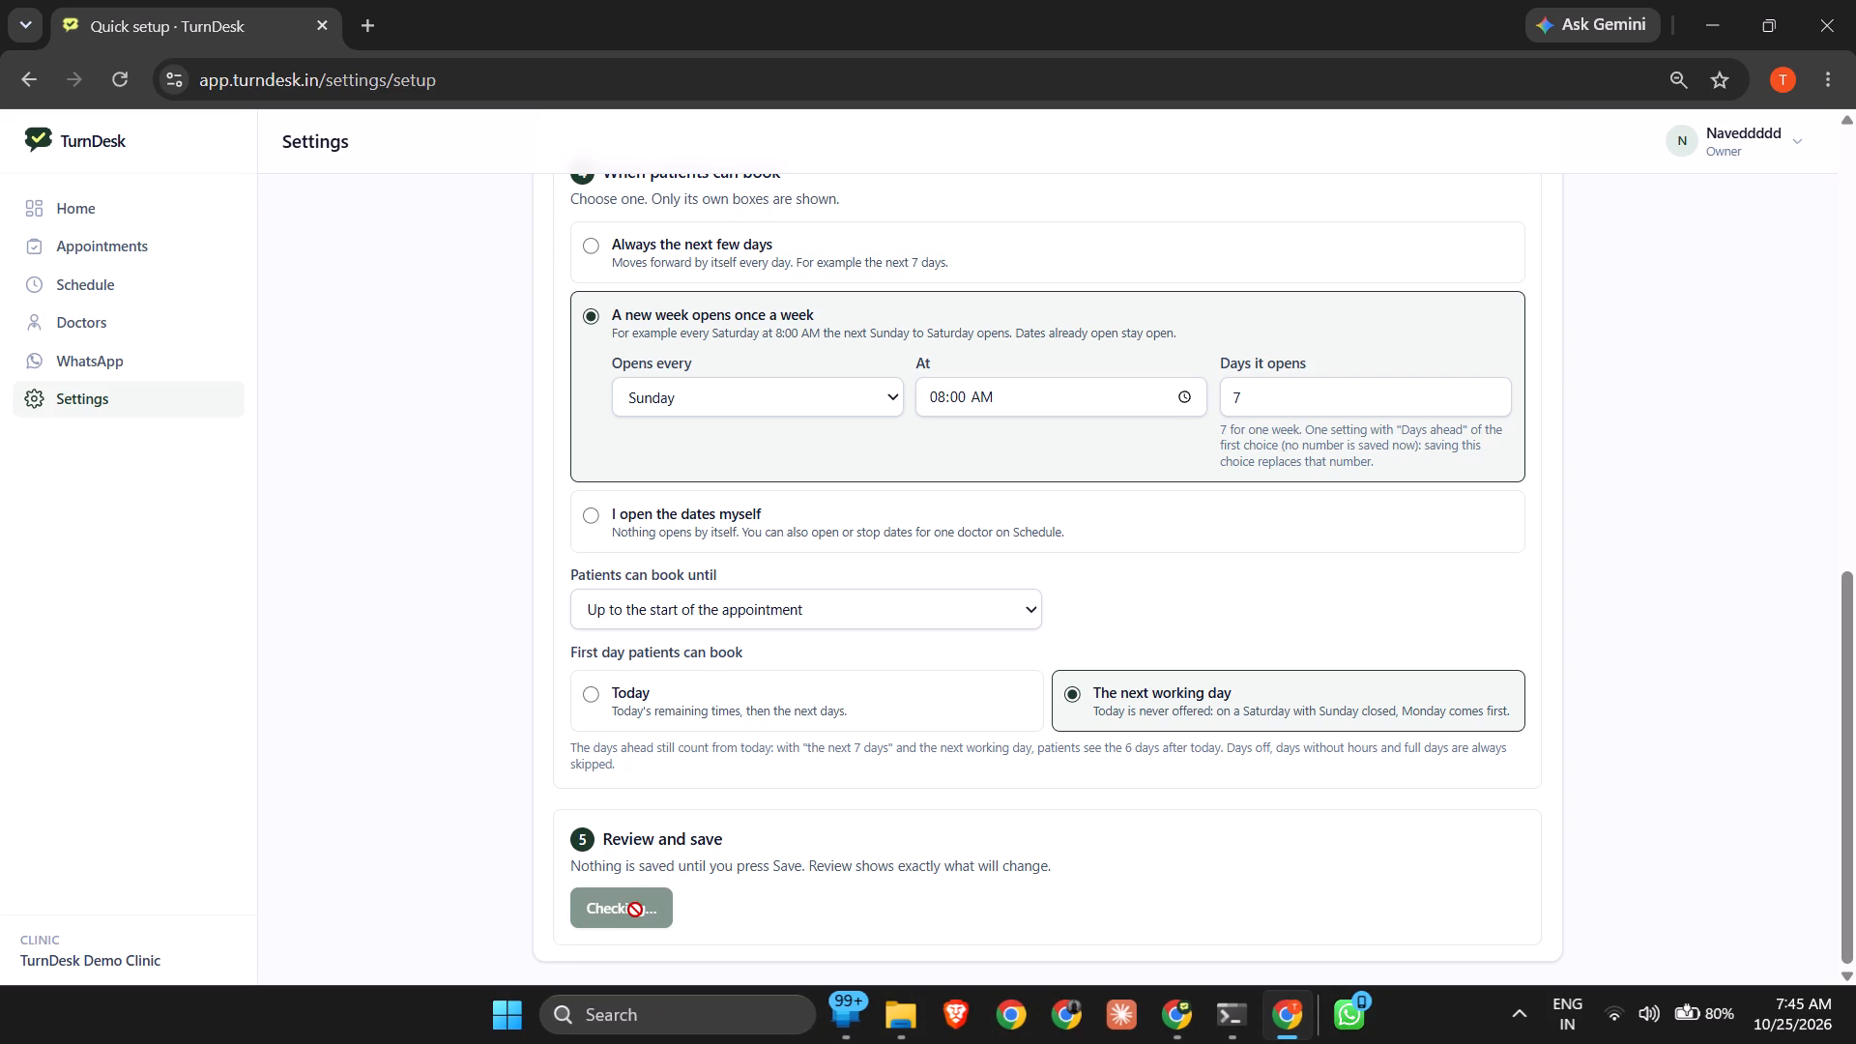
scroll(635, 910, down, 4)
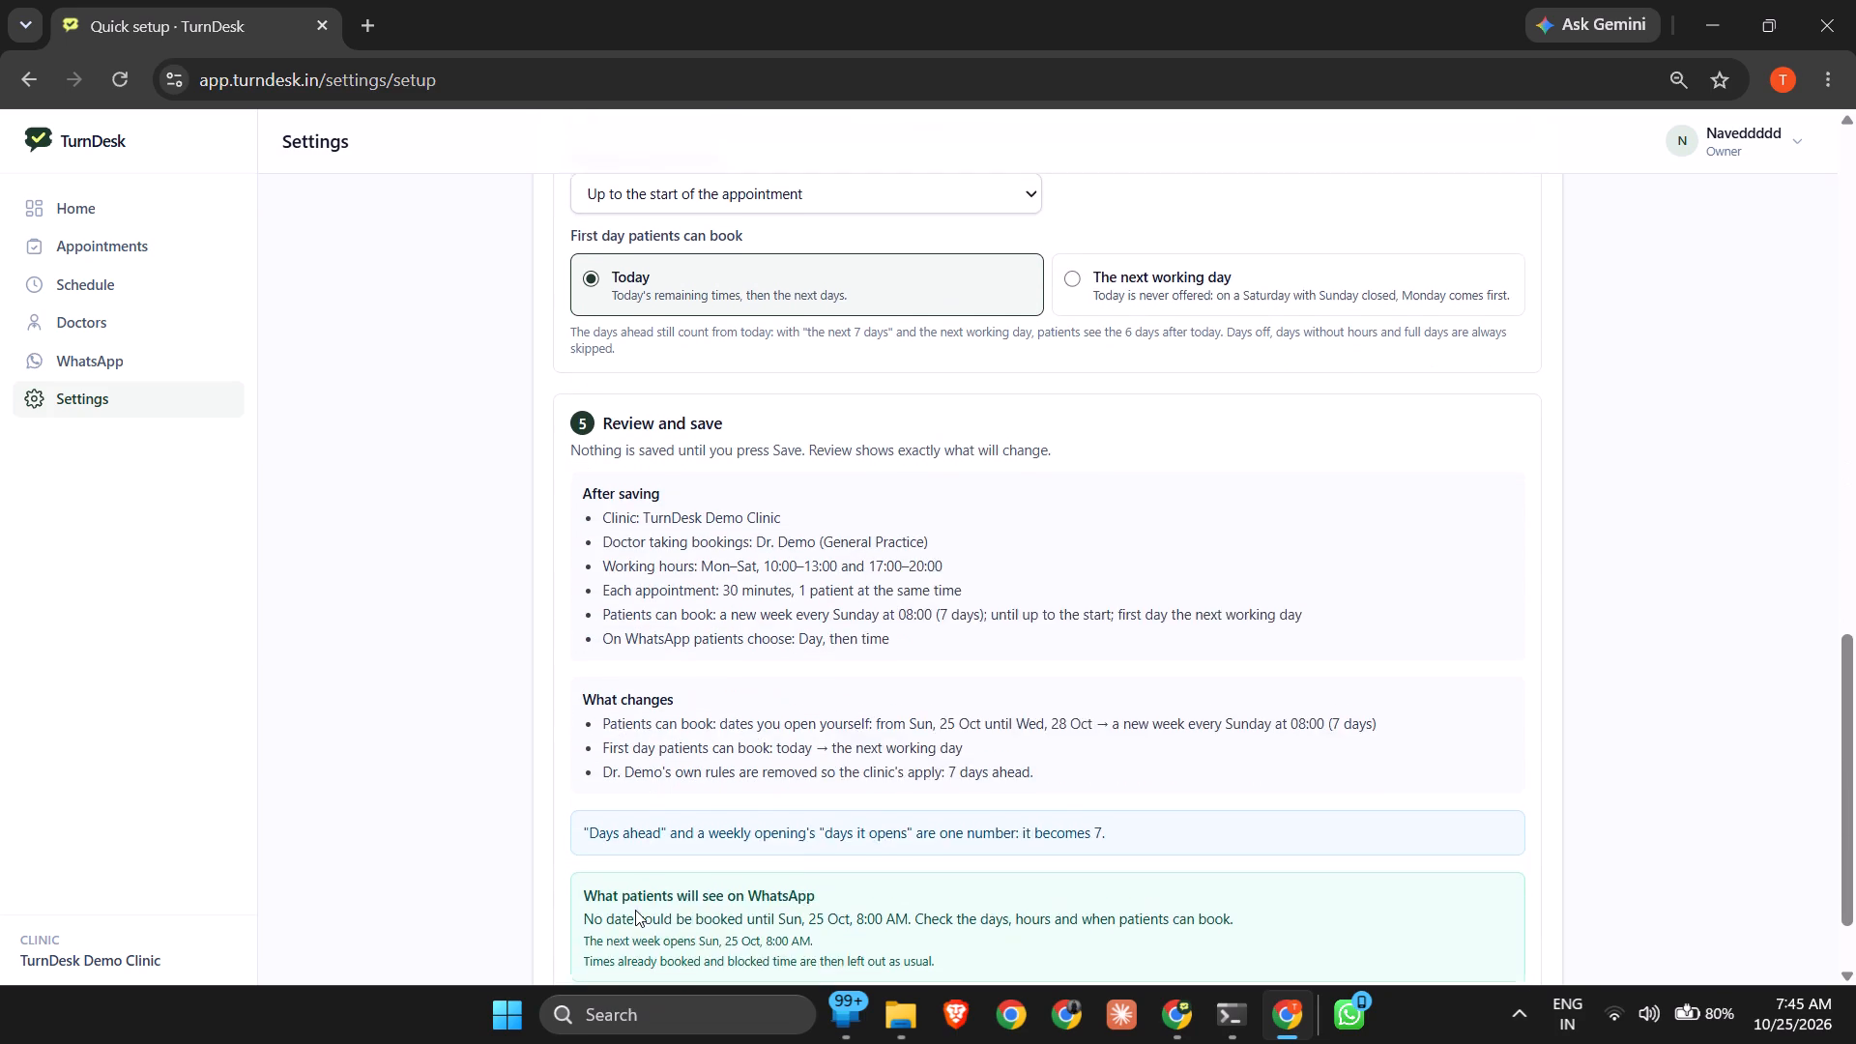
scroll(635, 910, down, 3)
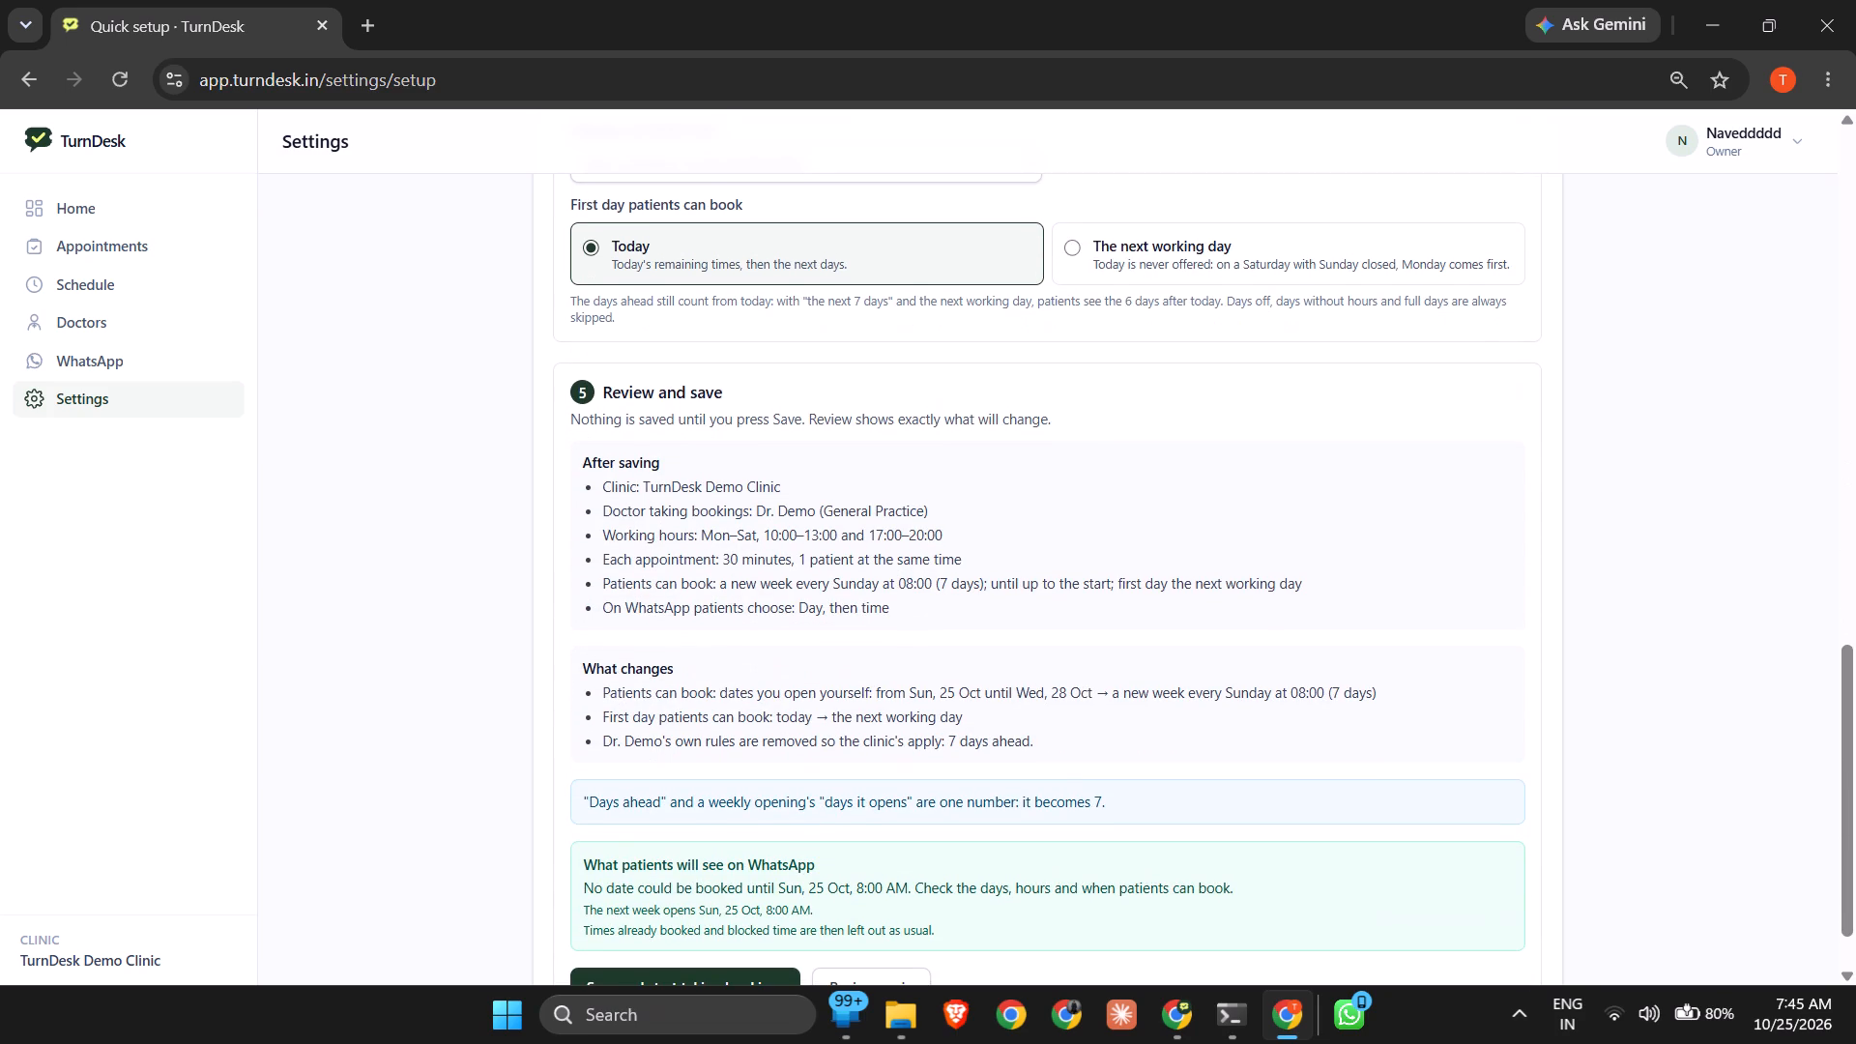
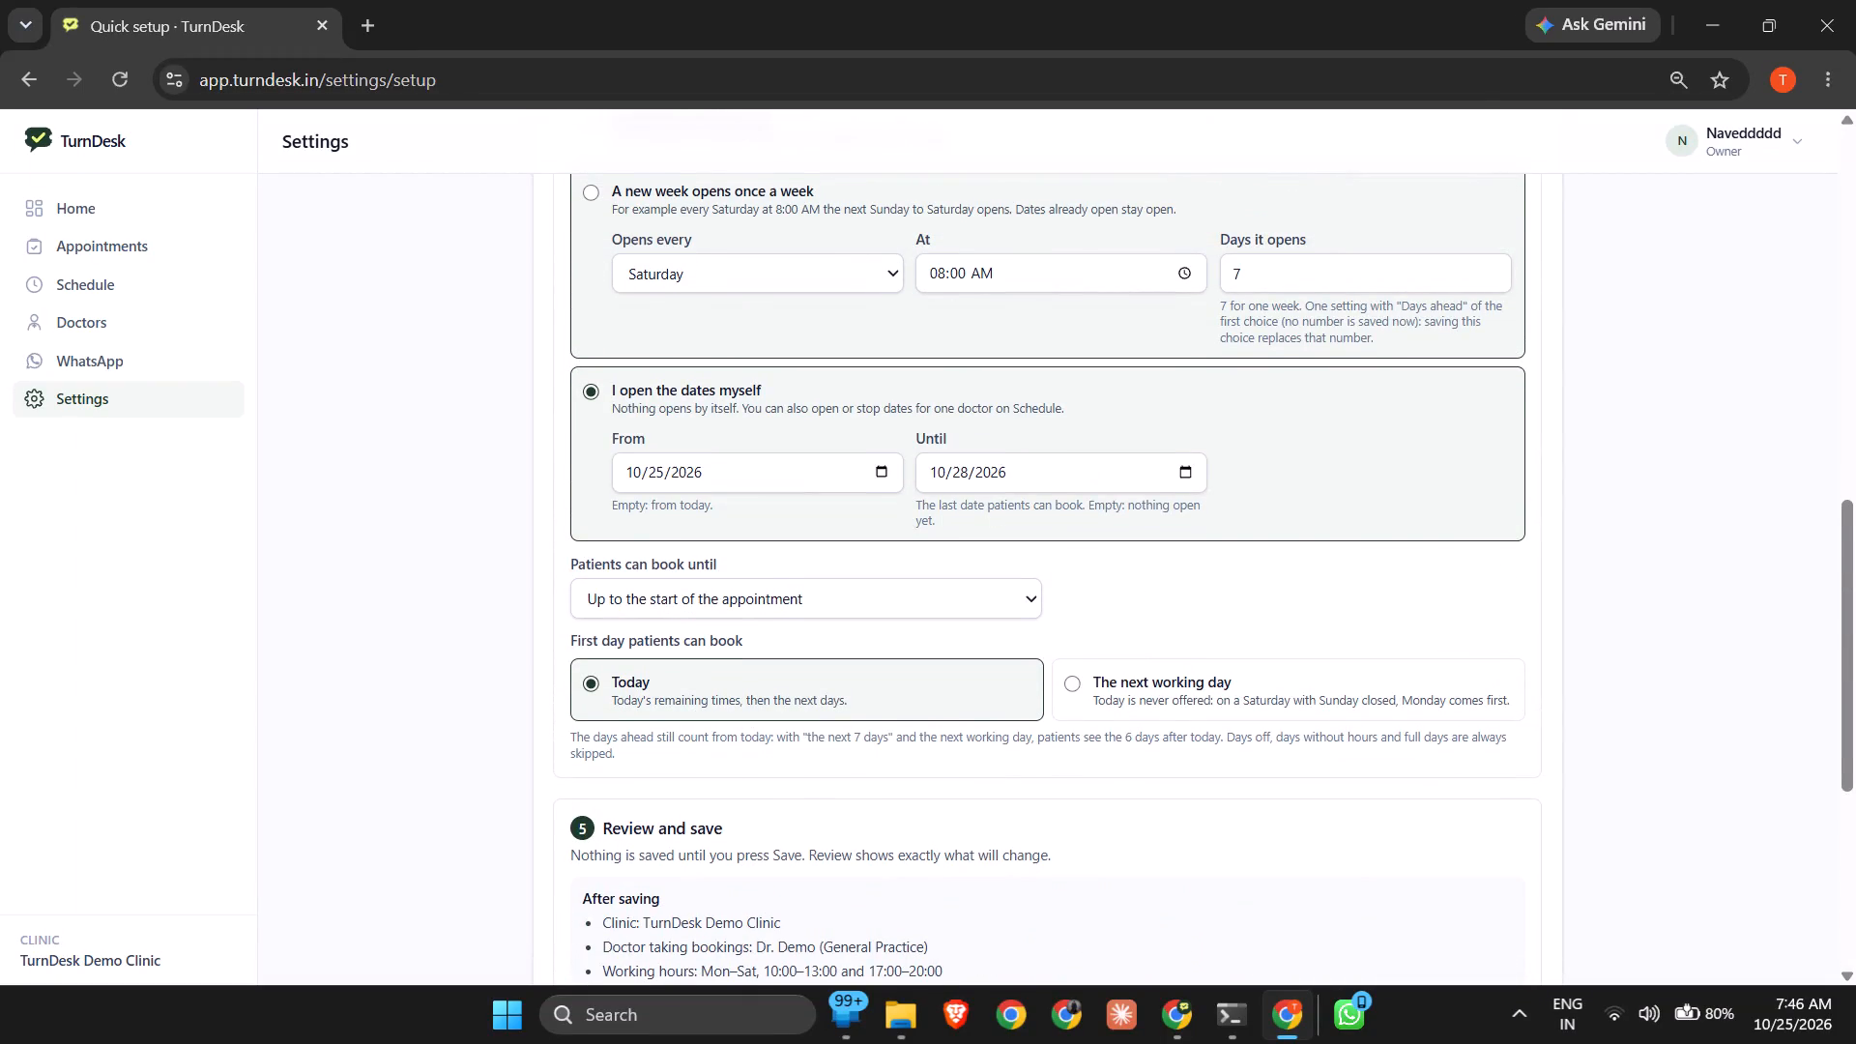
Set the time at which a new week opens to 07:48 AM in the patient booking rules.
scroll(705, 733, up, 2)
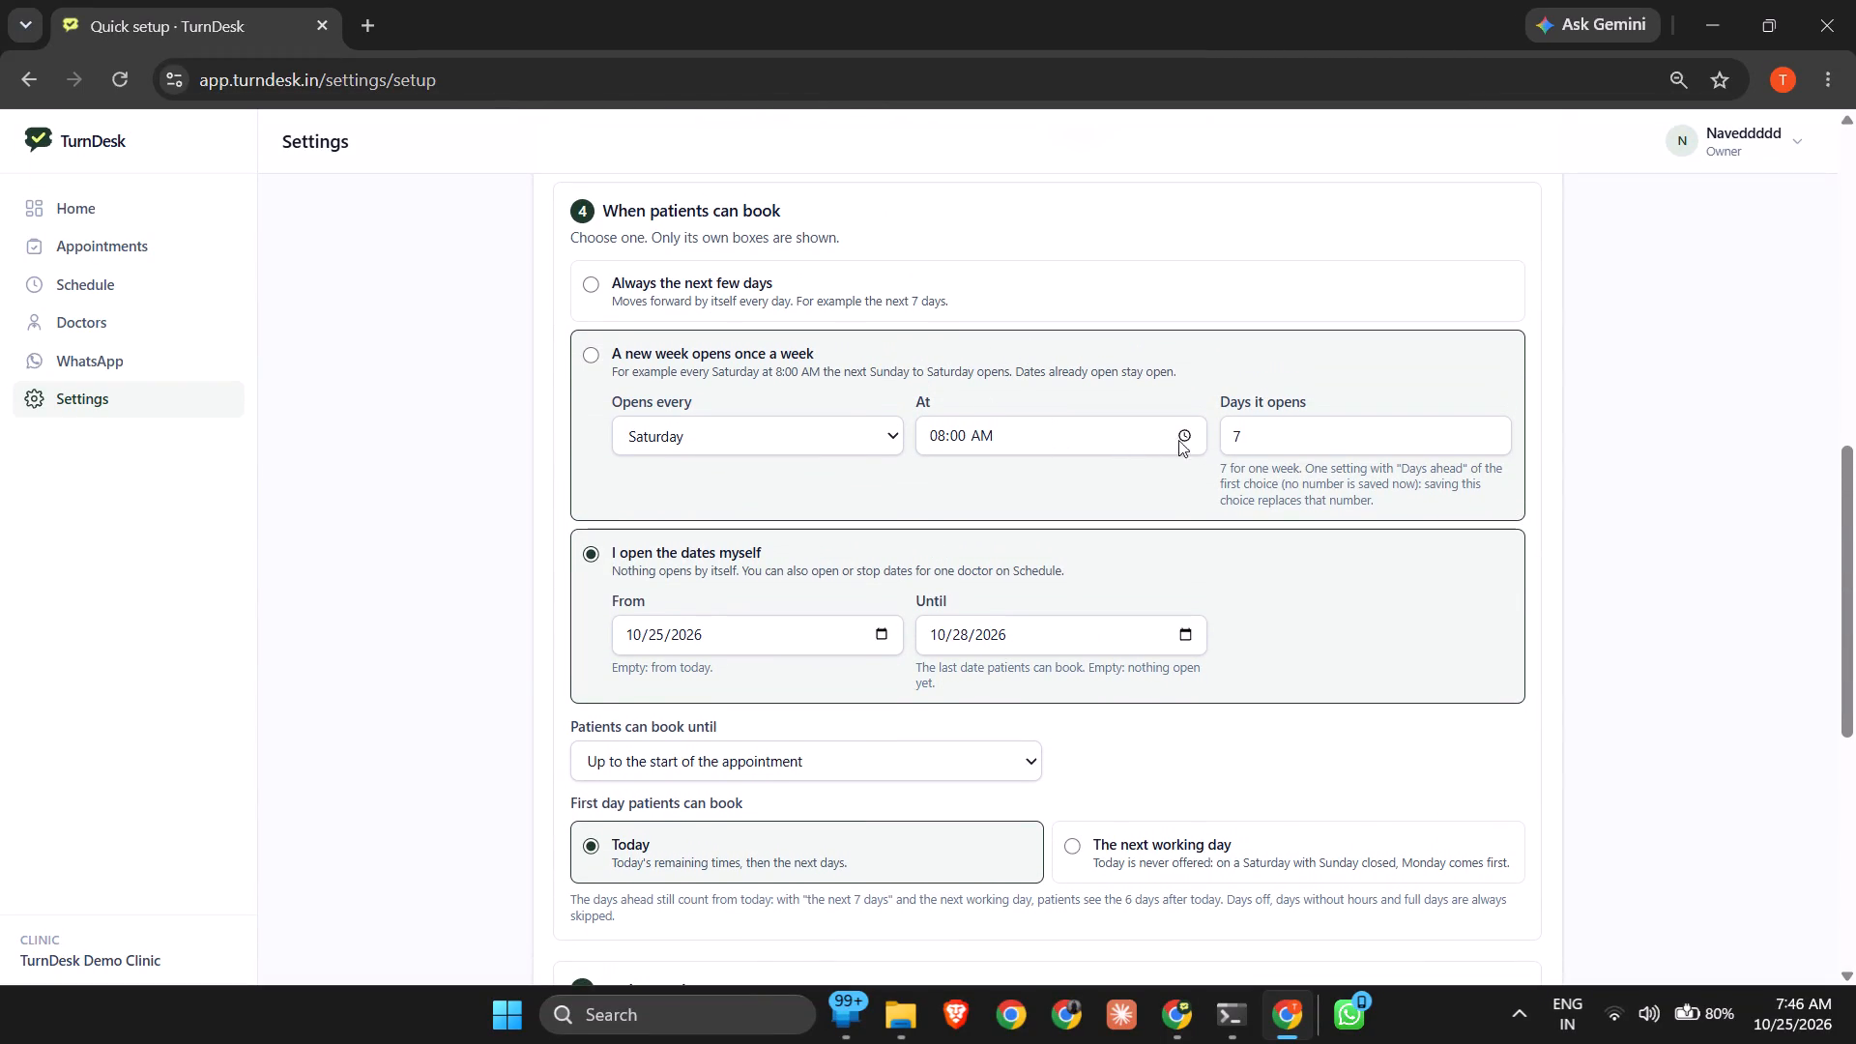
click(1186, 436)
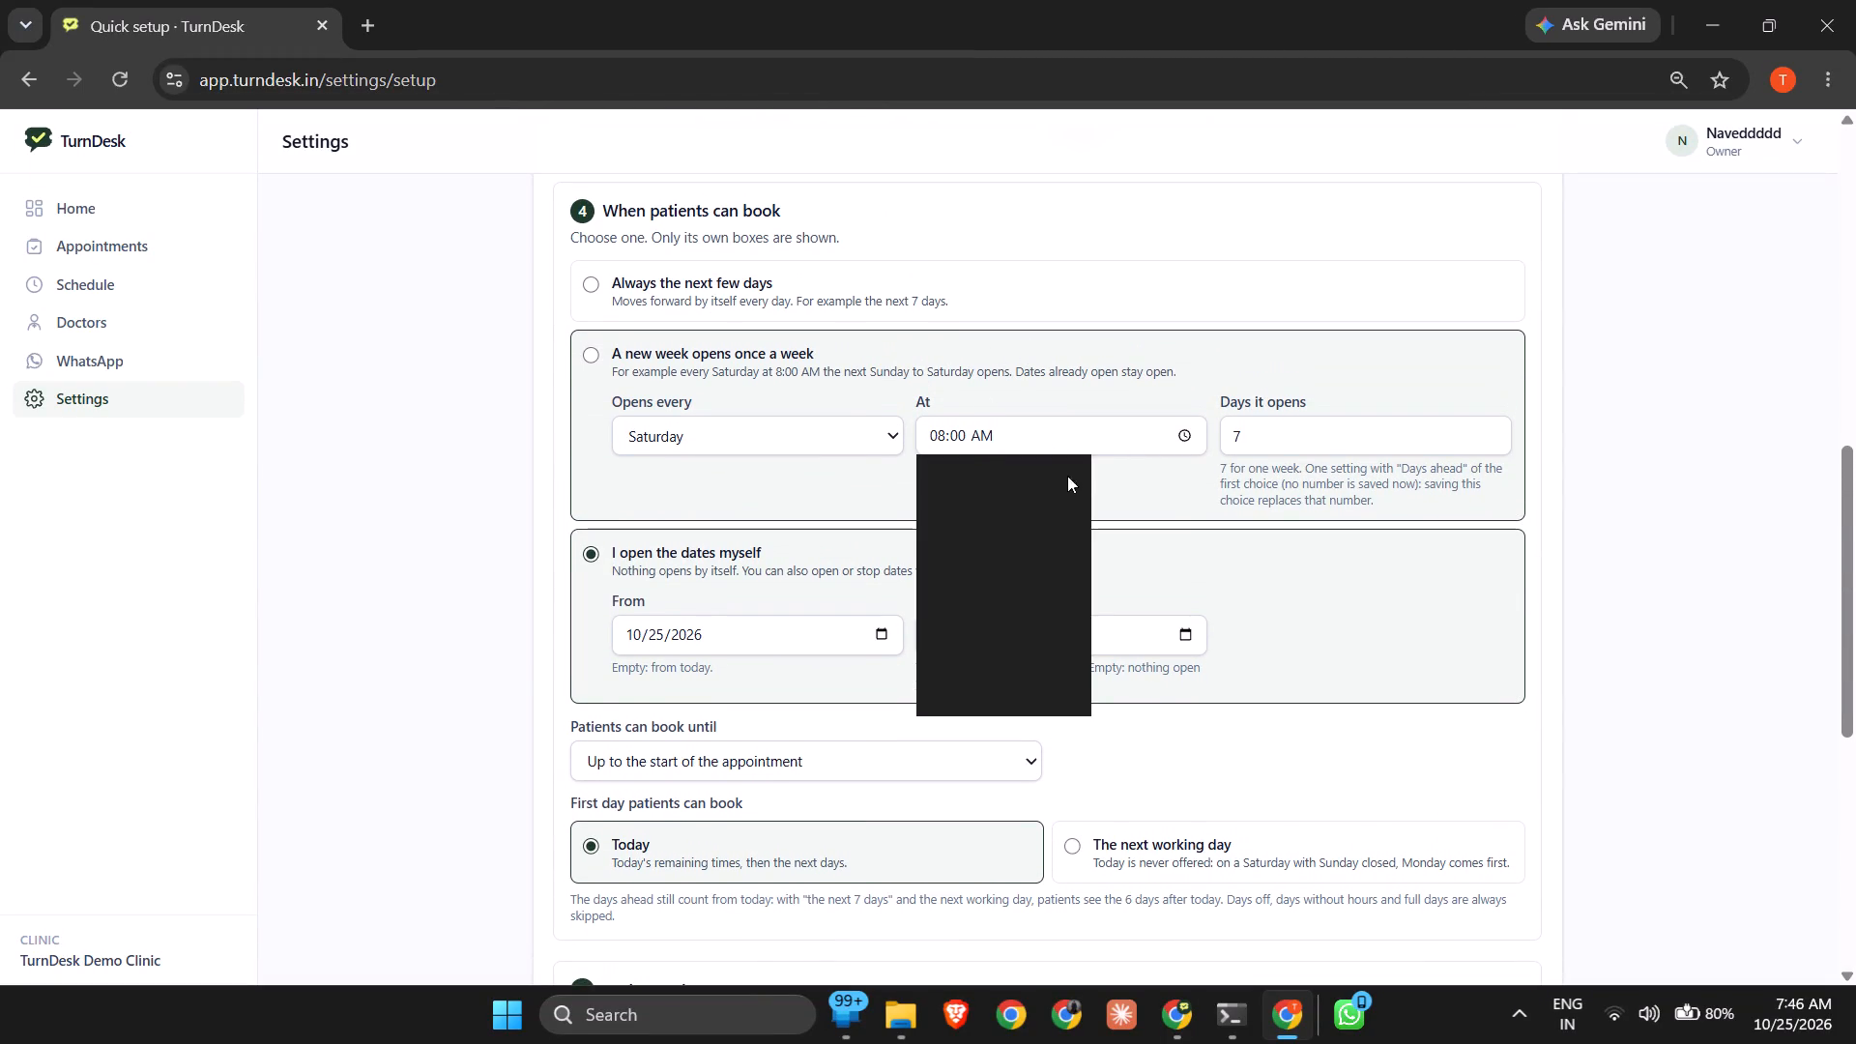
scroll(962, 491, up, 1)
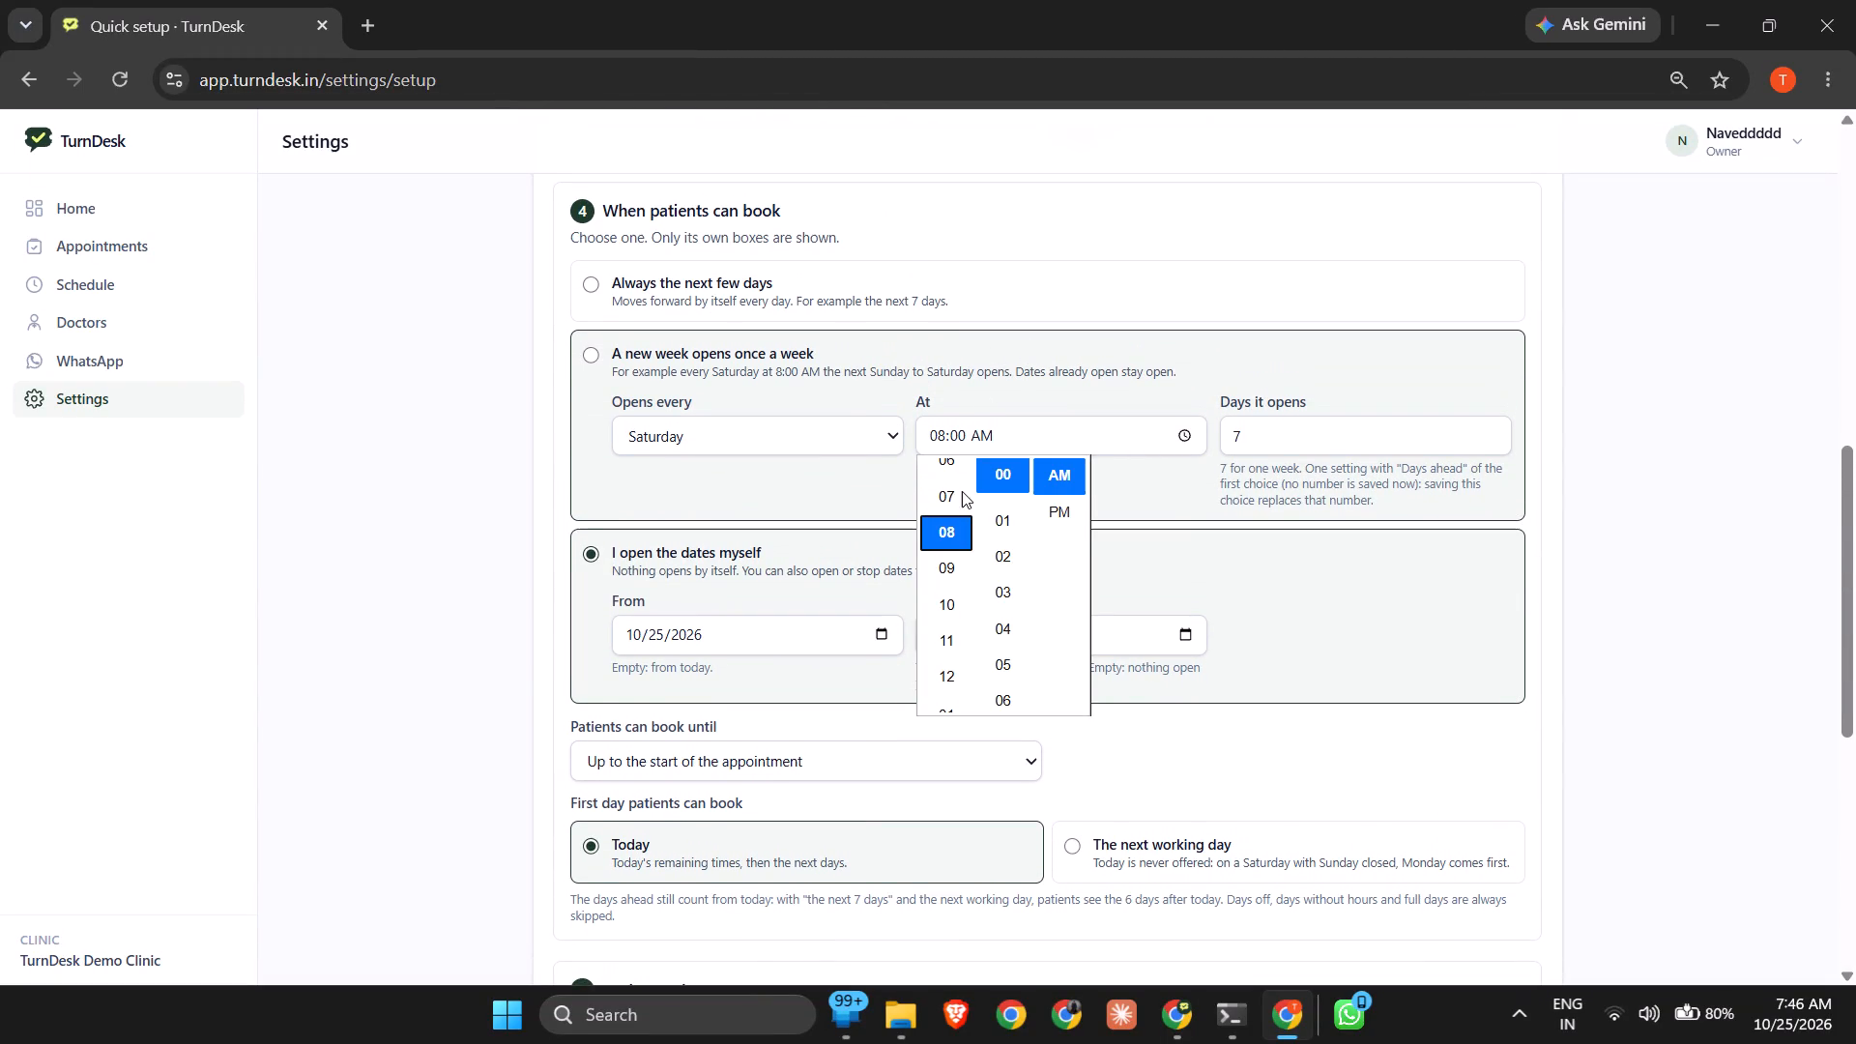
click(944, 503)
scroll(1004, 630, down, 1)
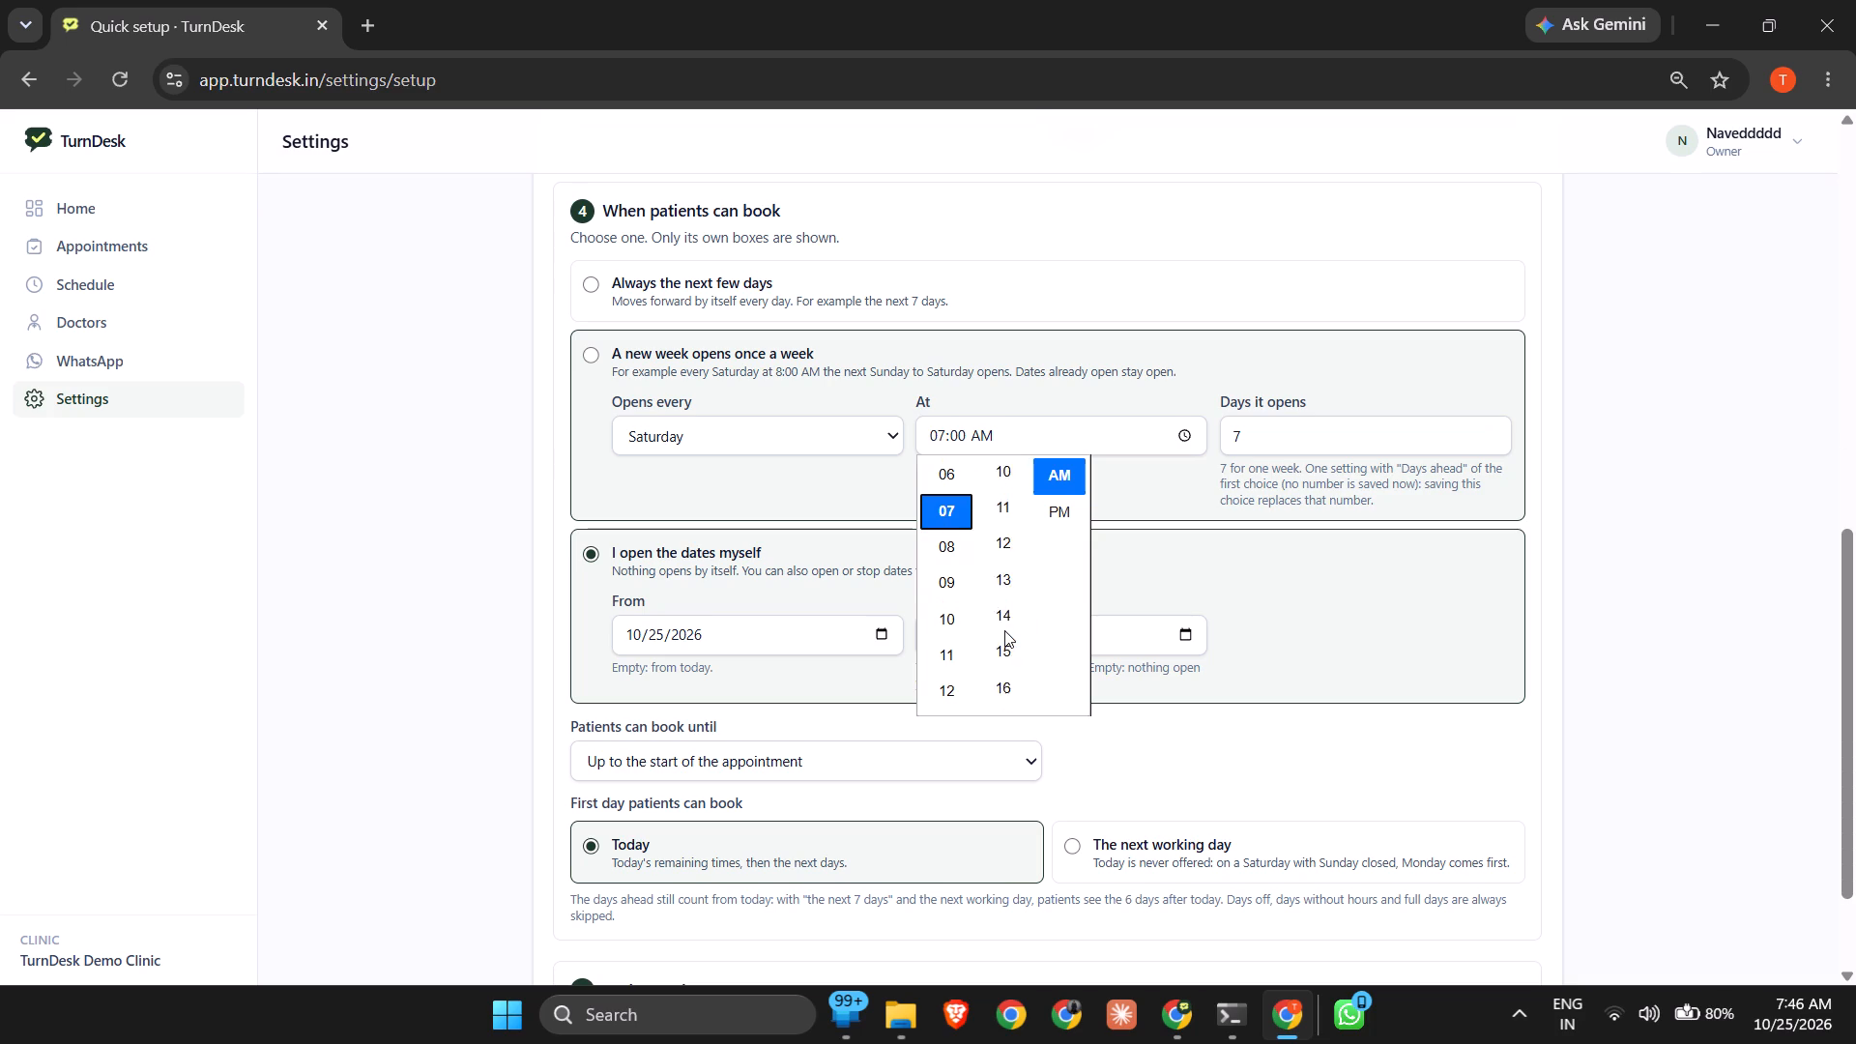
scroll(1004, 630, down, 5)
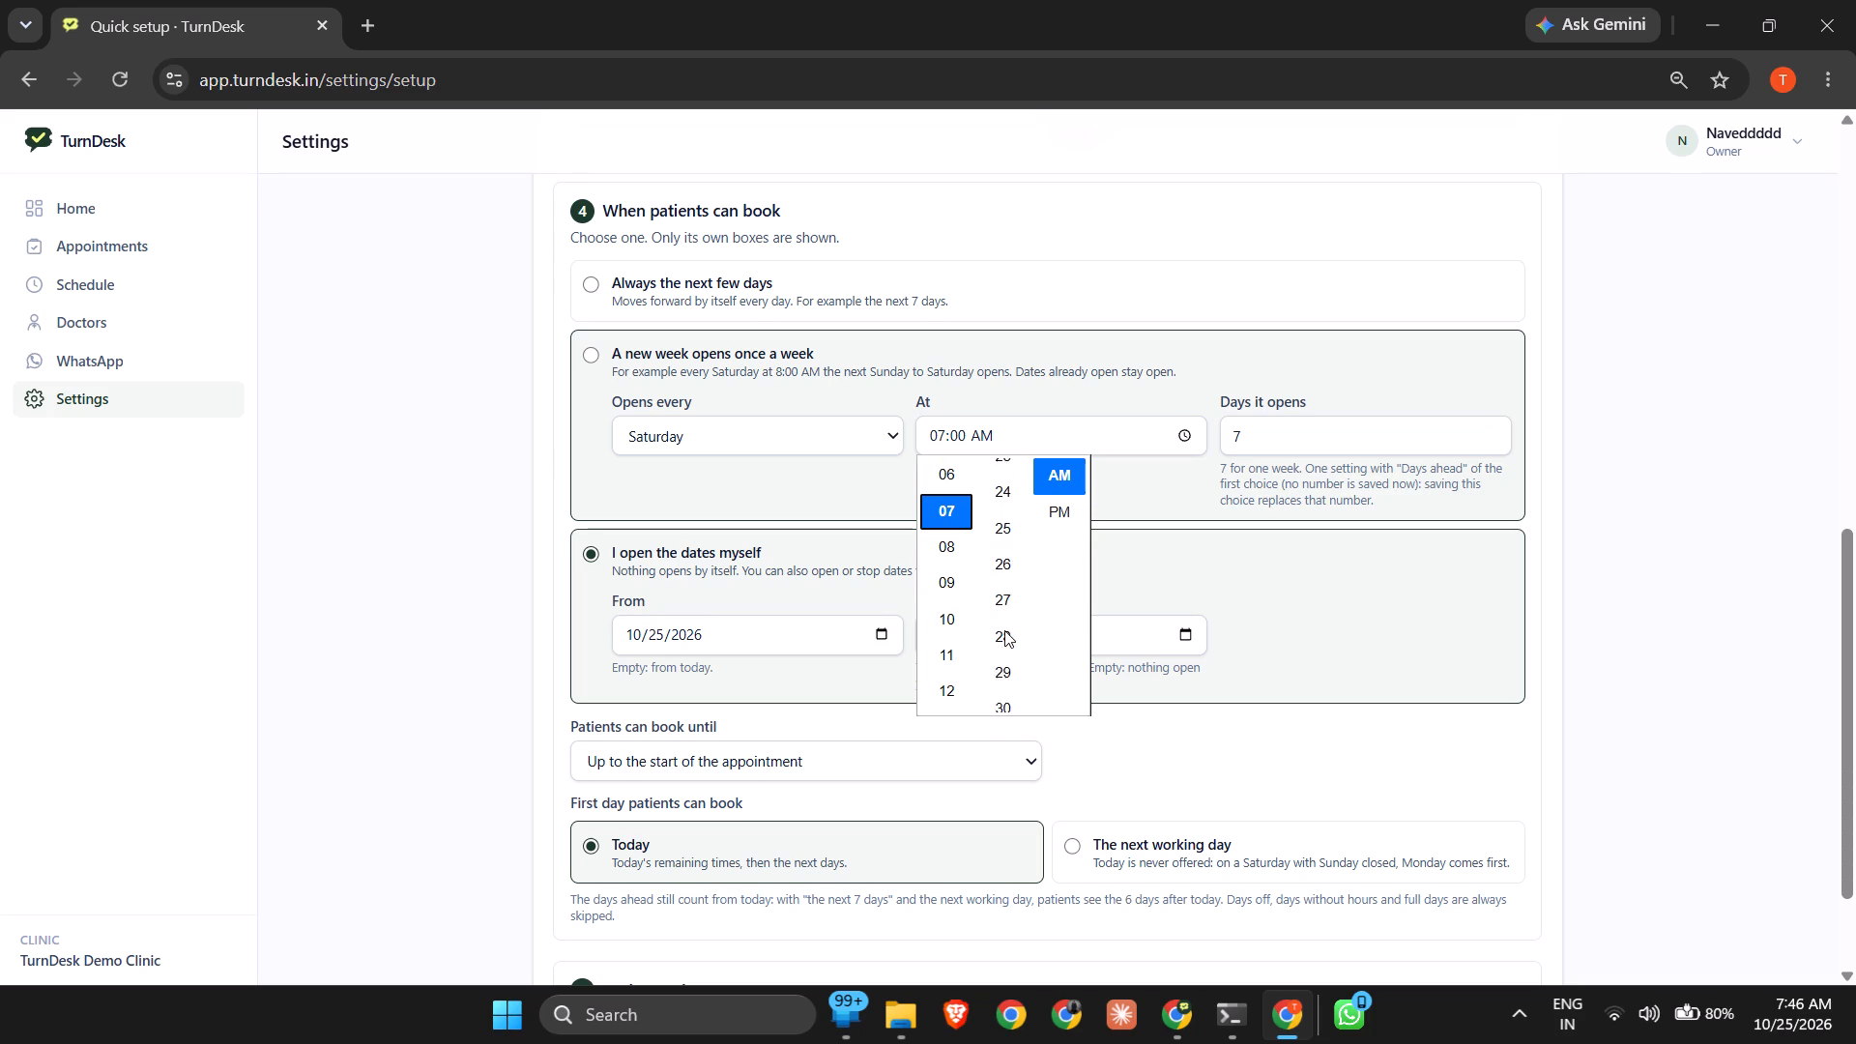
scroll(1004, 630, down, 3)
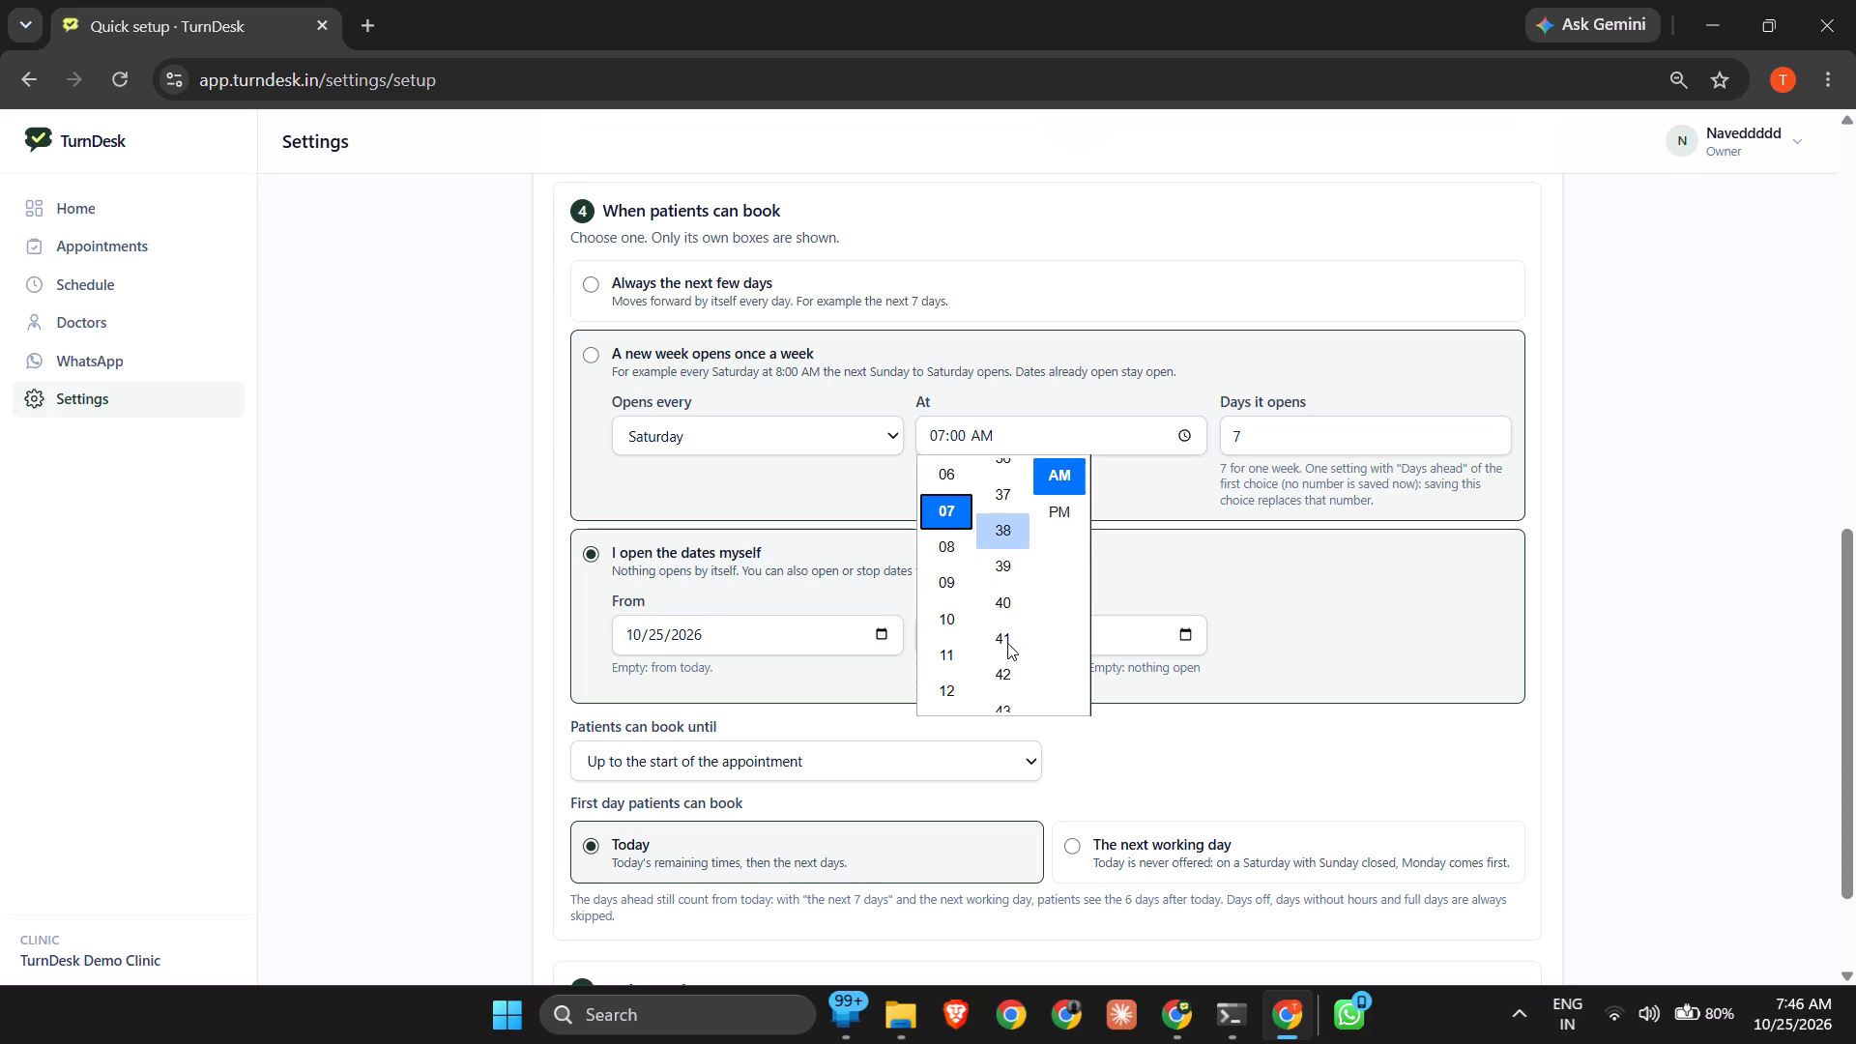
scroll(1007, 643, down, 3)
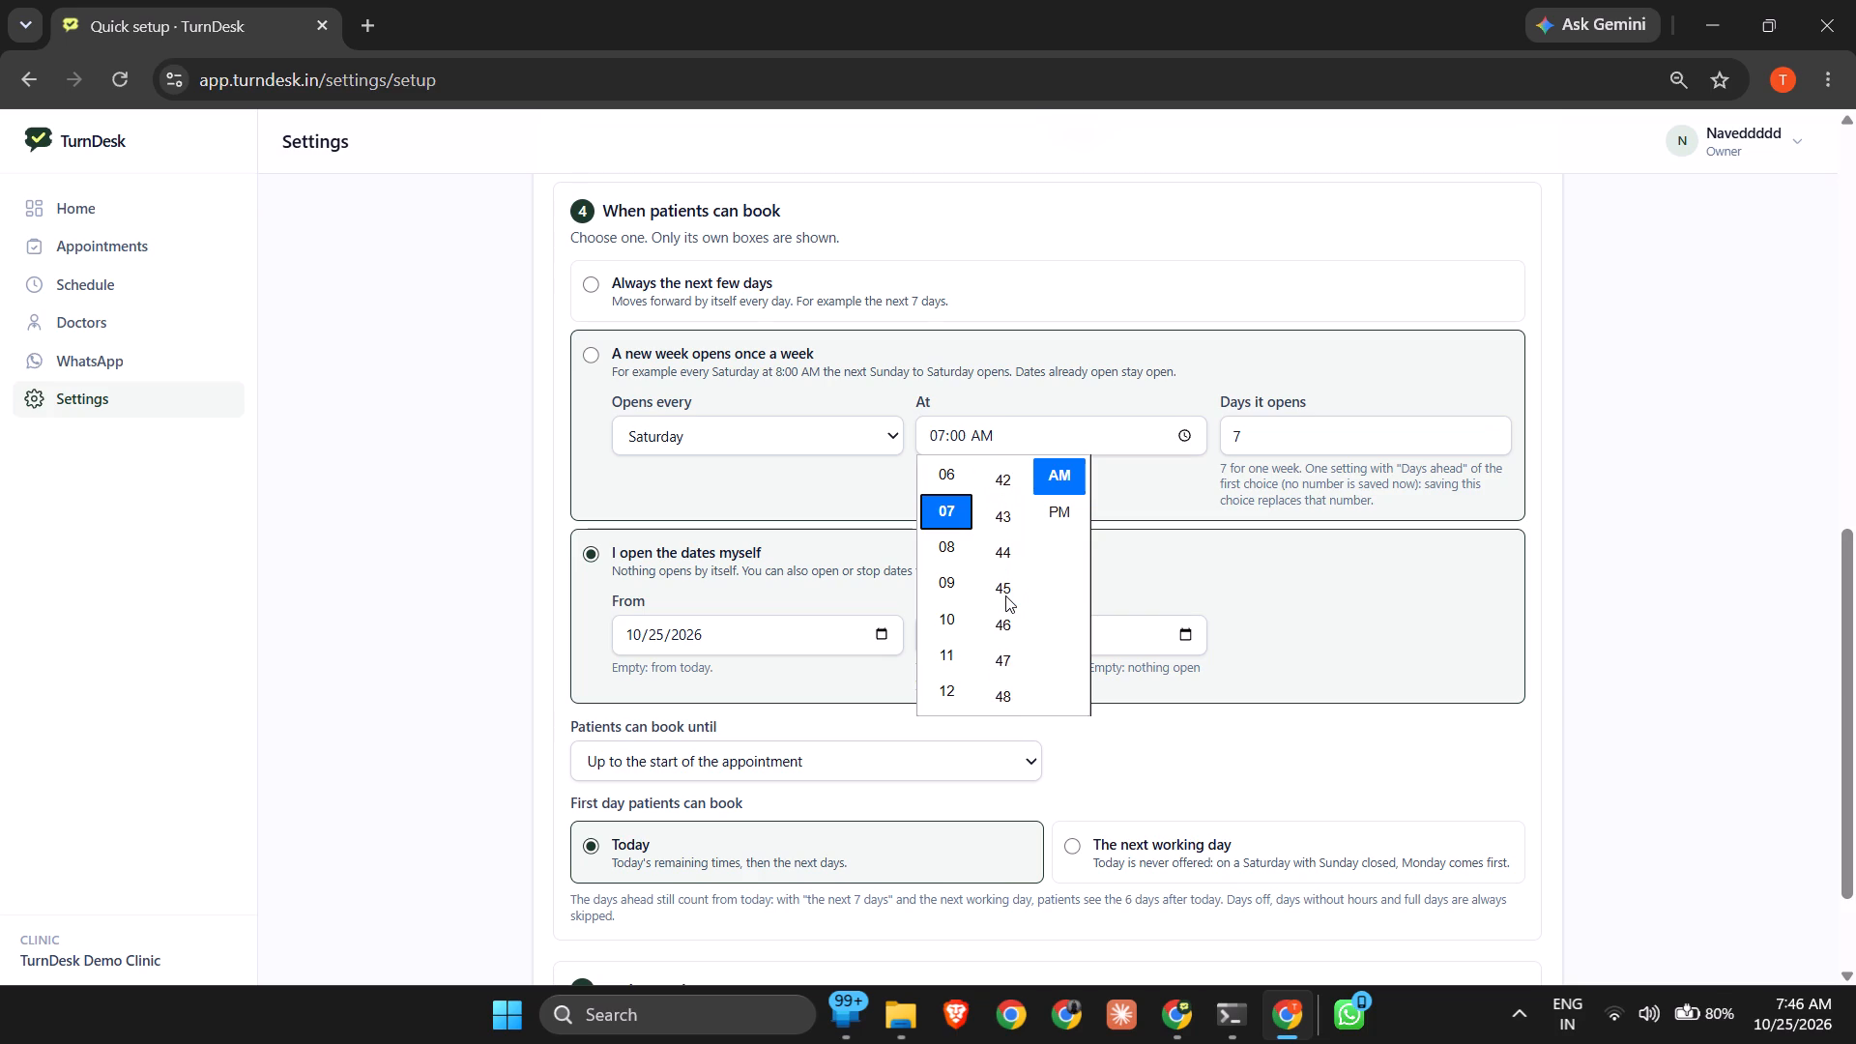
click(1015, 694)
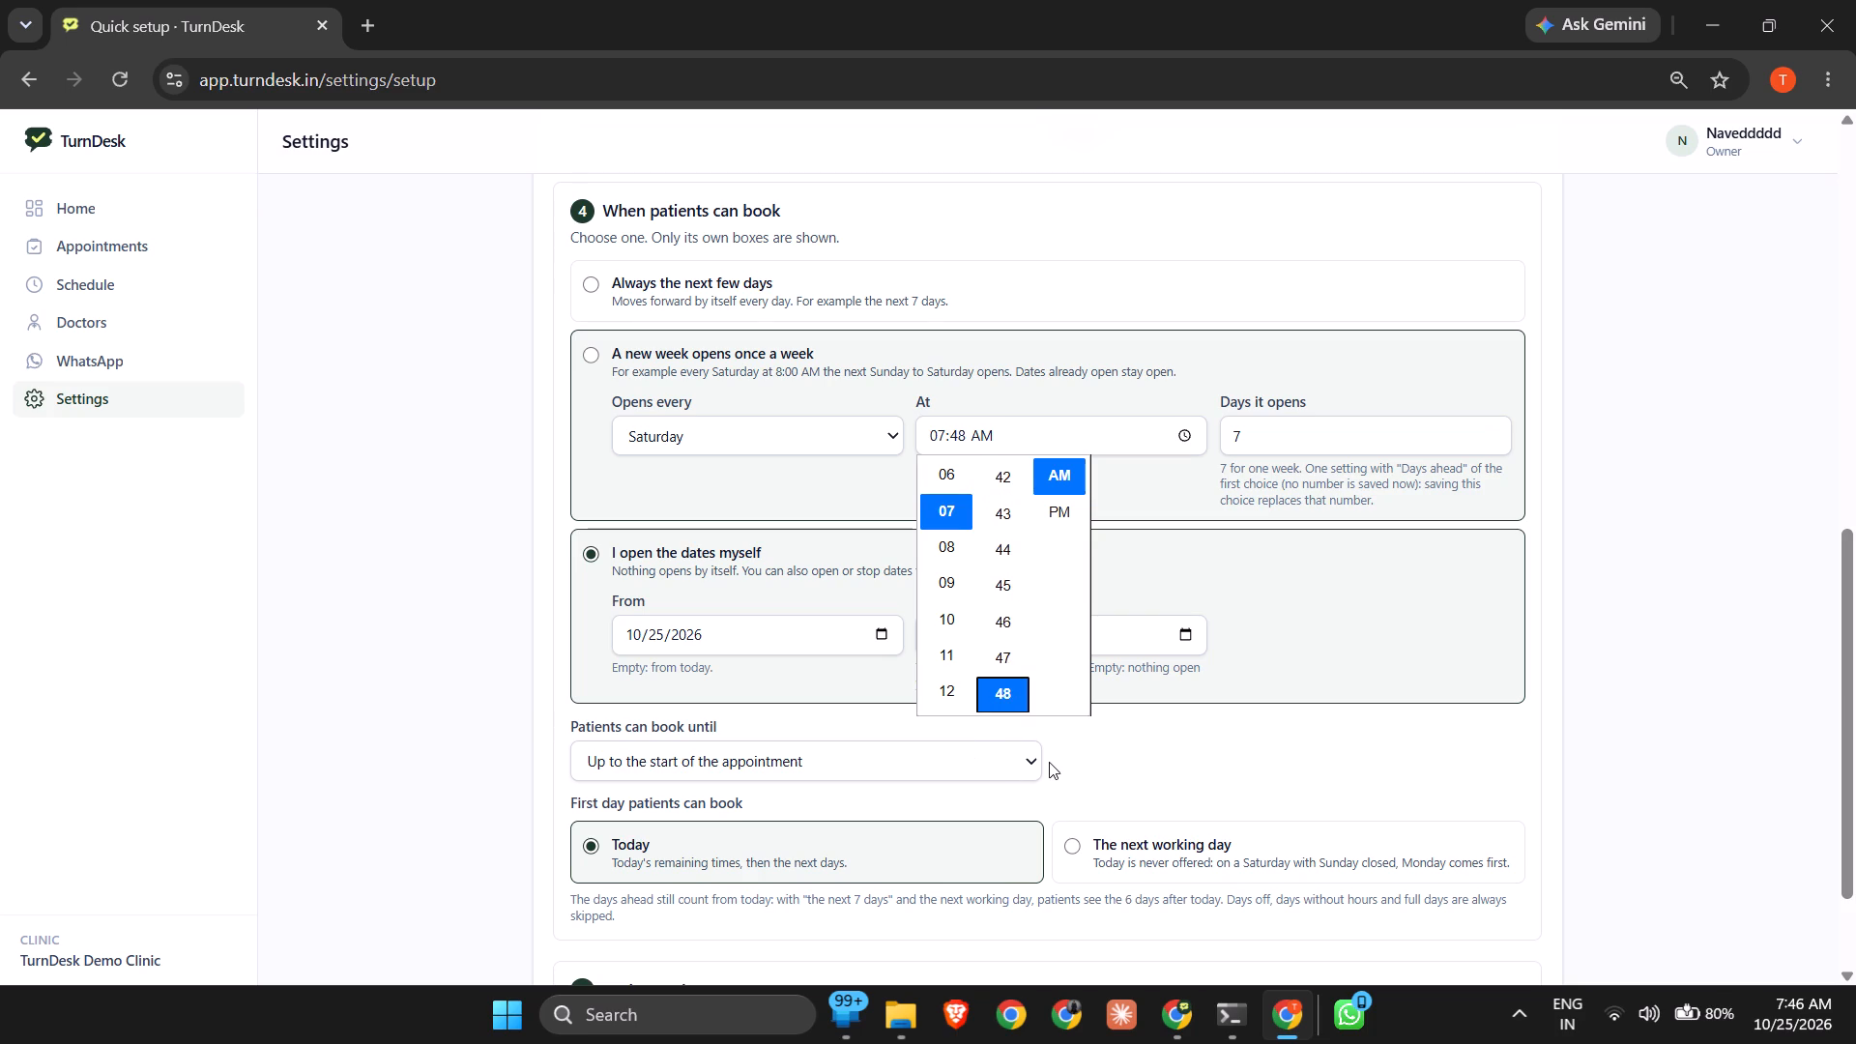
Generate the setup review for the current patient booking rules.
click(1053, 762)
scroll(1053, 762, down, 6)
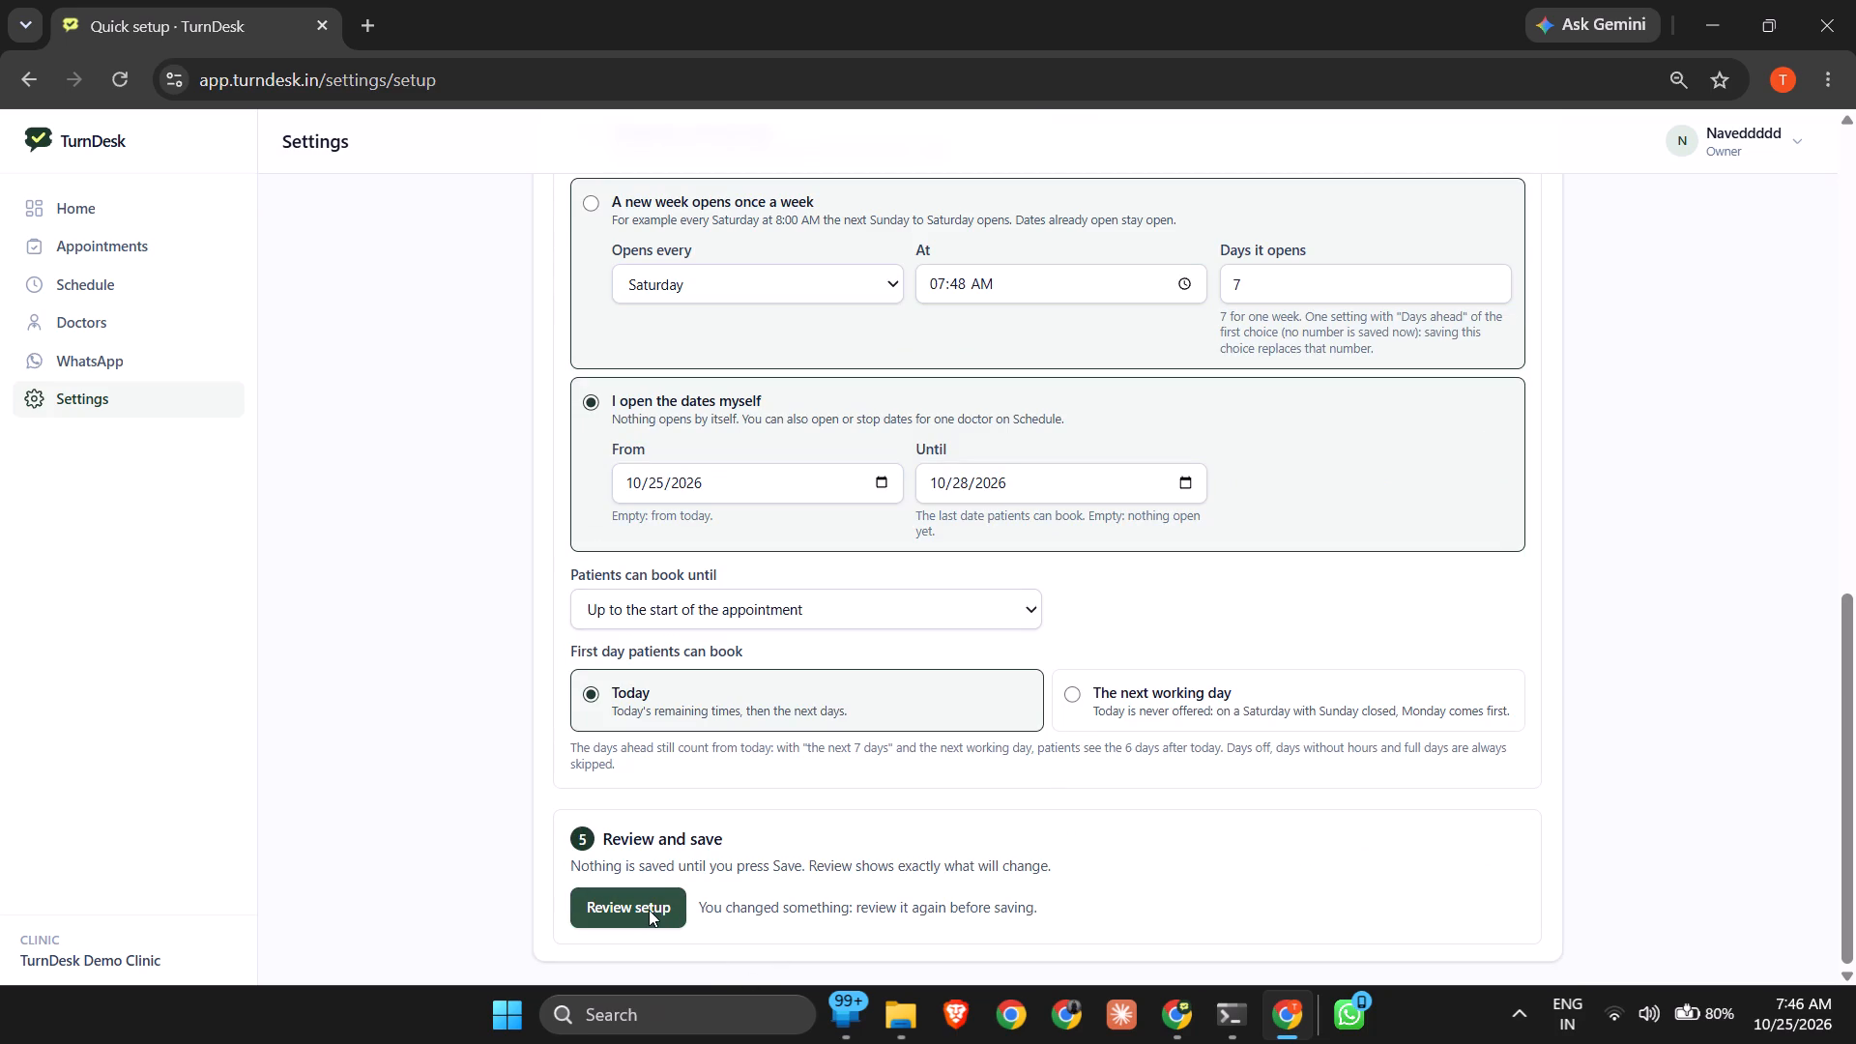
click(646, 909)
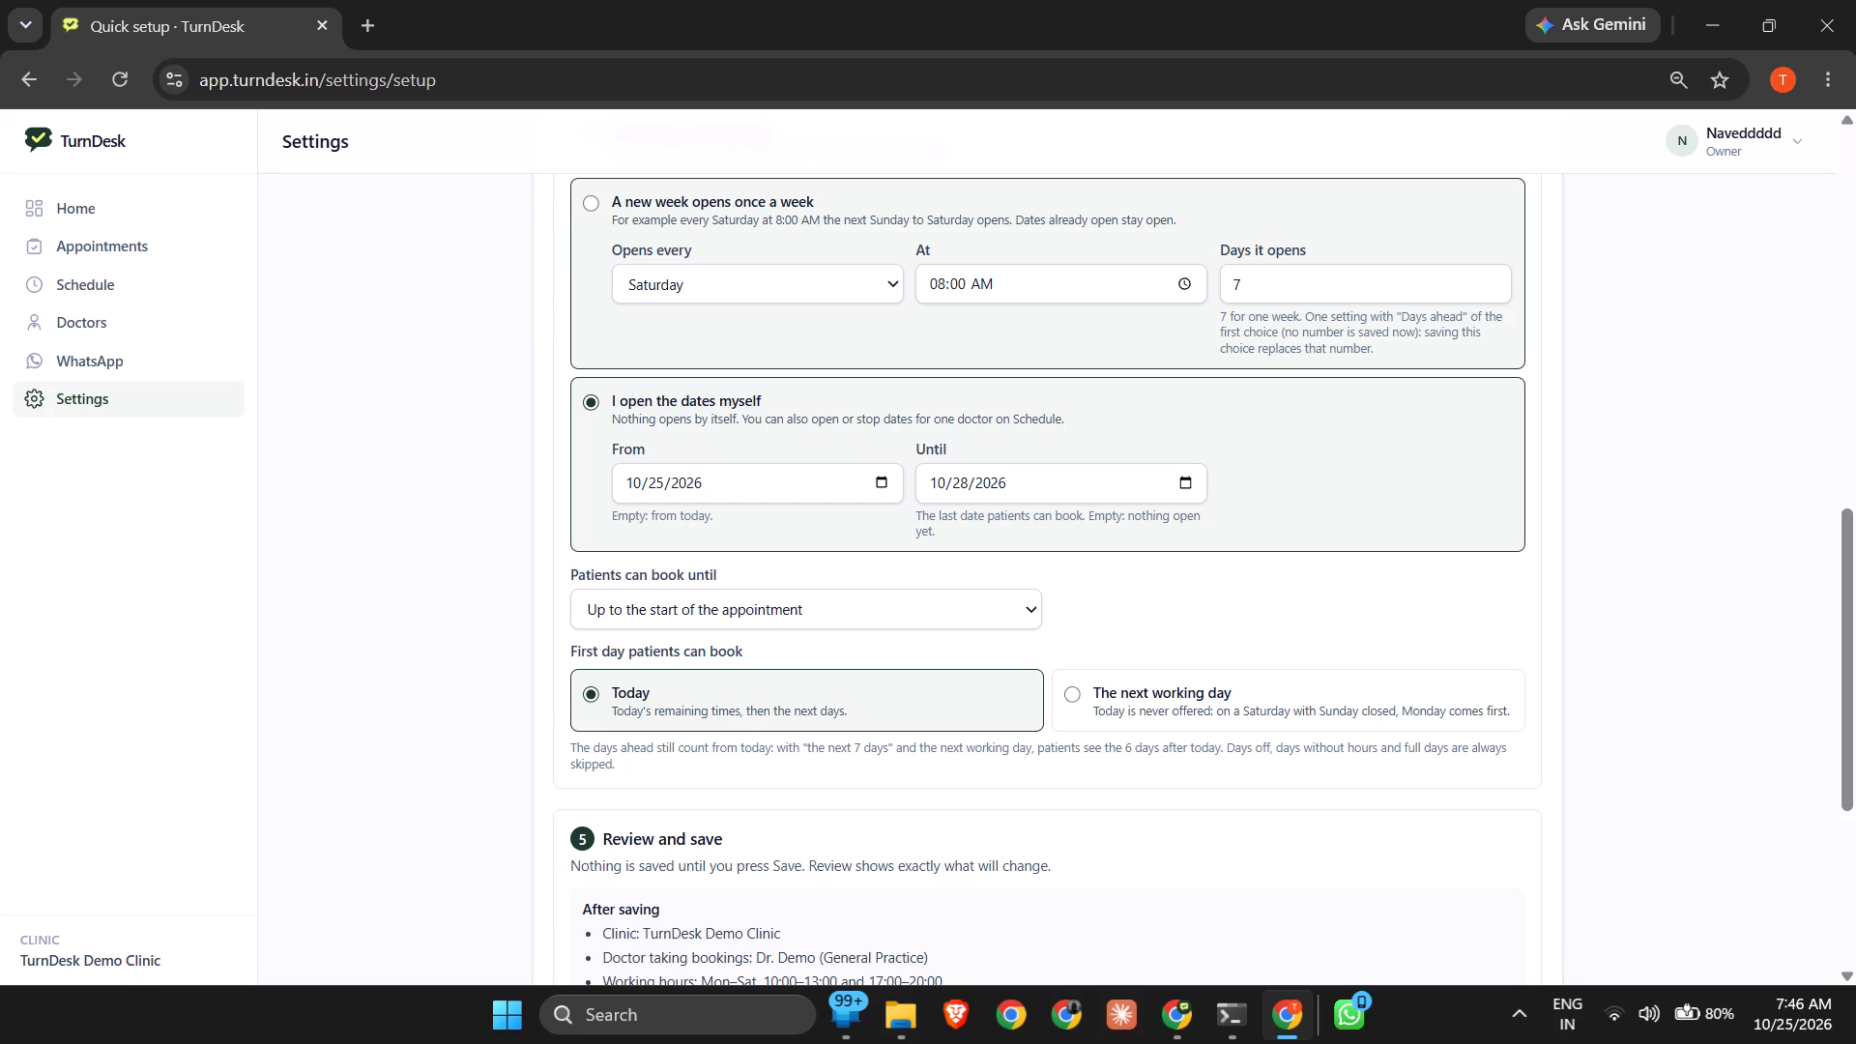
Make the next working day the first day patients can book, and save the quick setup.
click(1075, 690)
scroll(959, 634, down, 2)
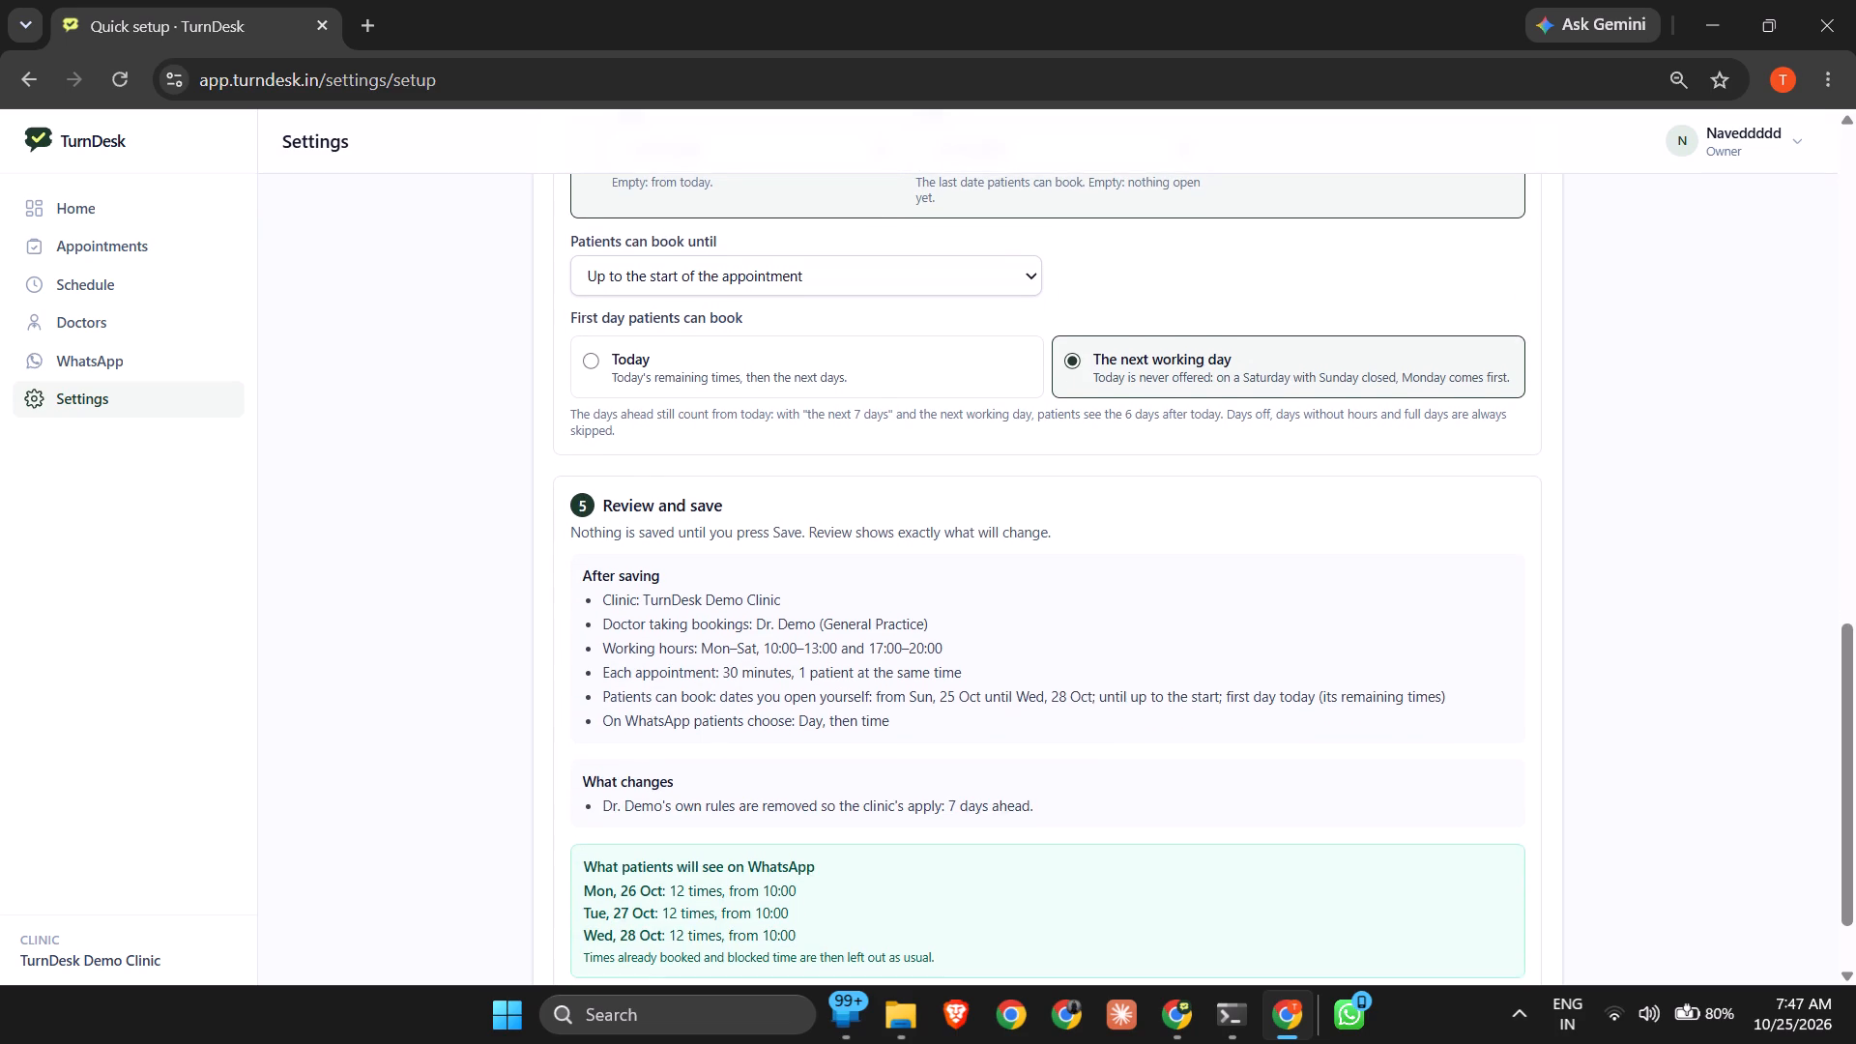
scroll(634, 808, down, 4)
click(635, 914)
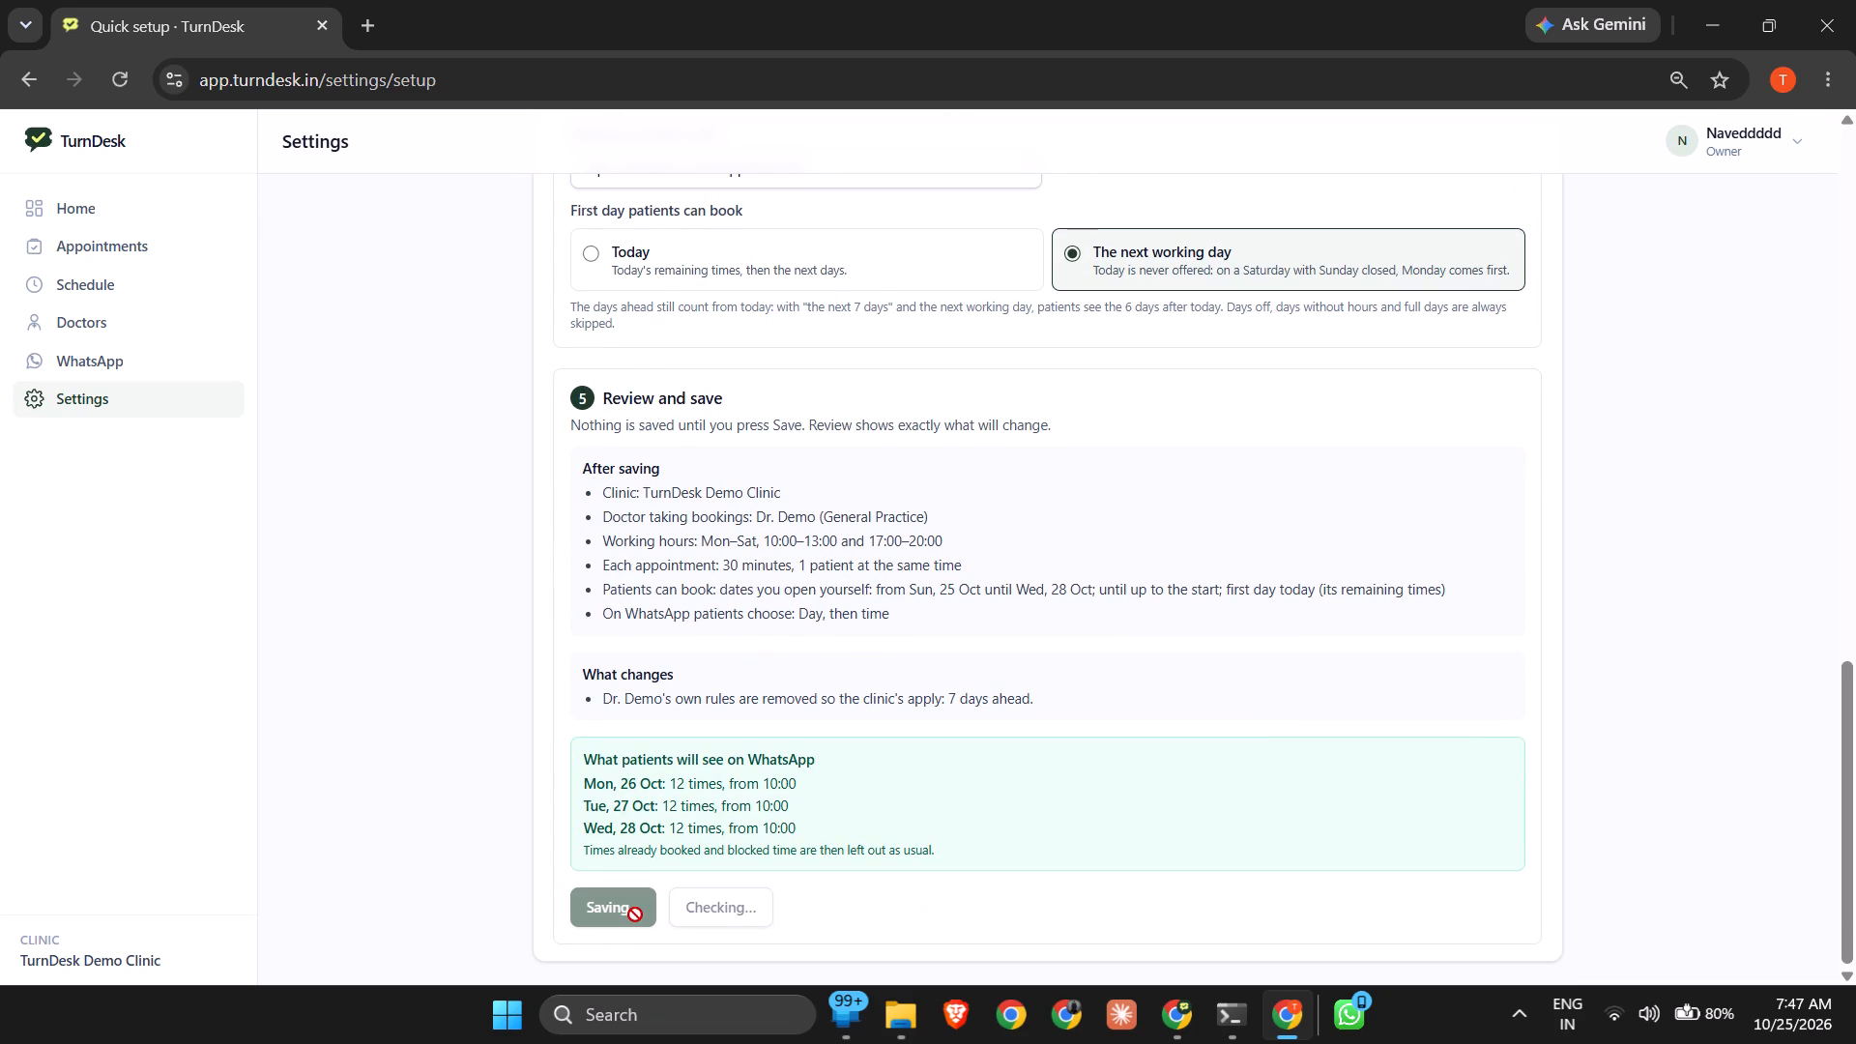
Look over the saved quick setup from top to bottom, and the appointment rules in the Clinic & booking settings.
scroll(635, 914, down, 11)
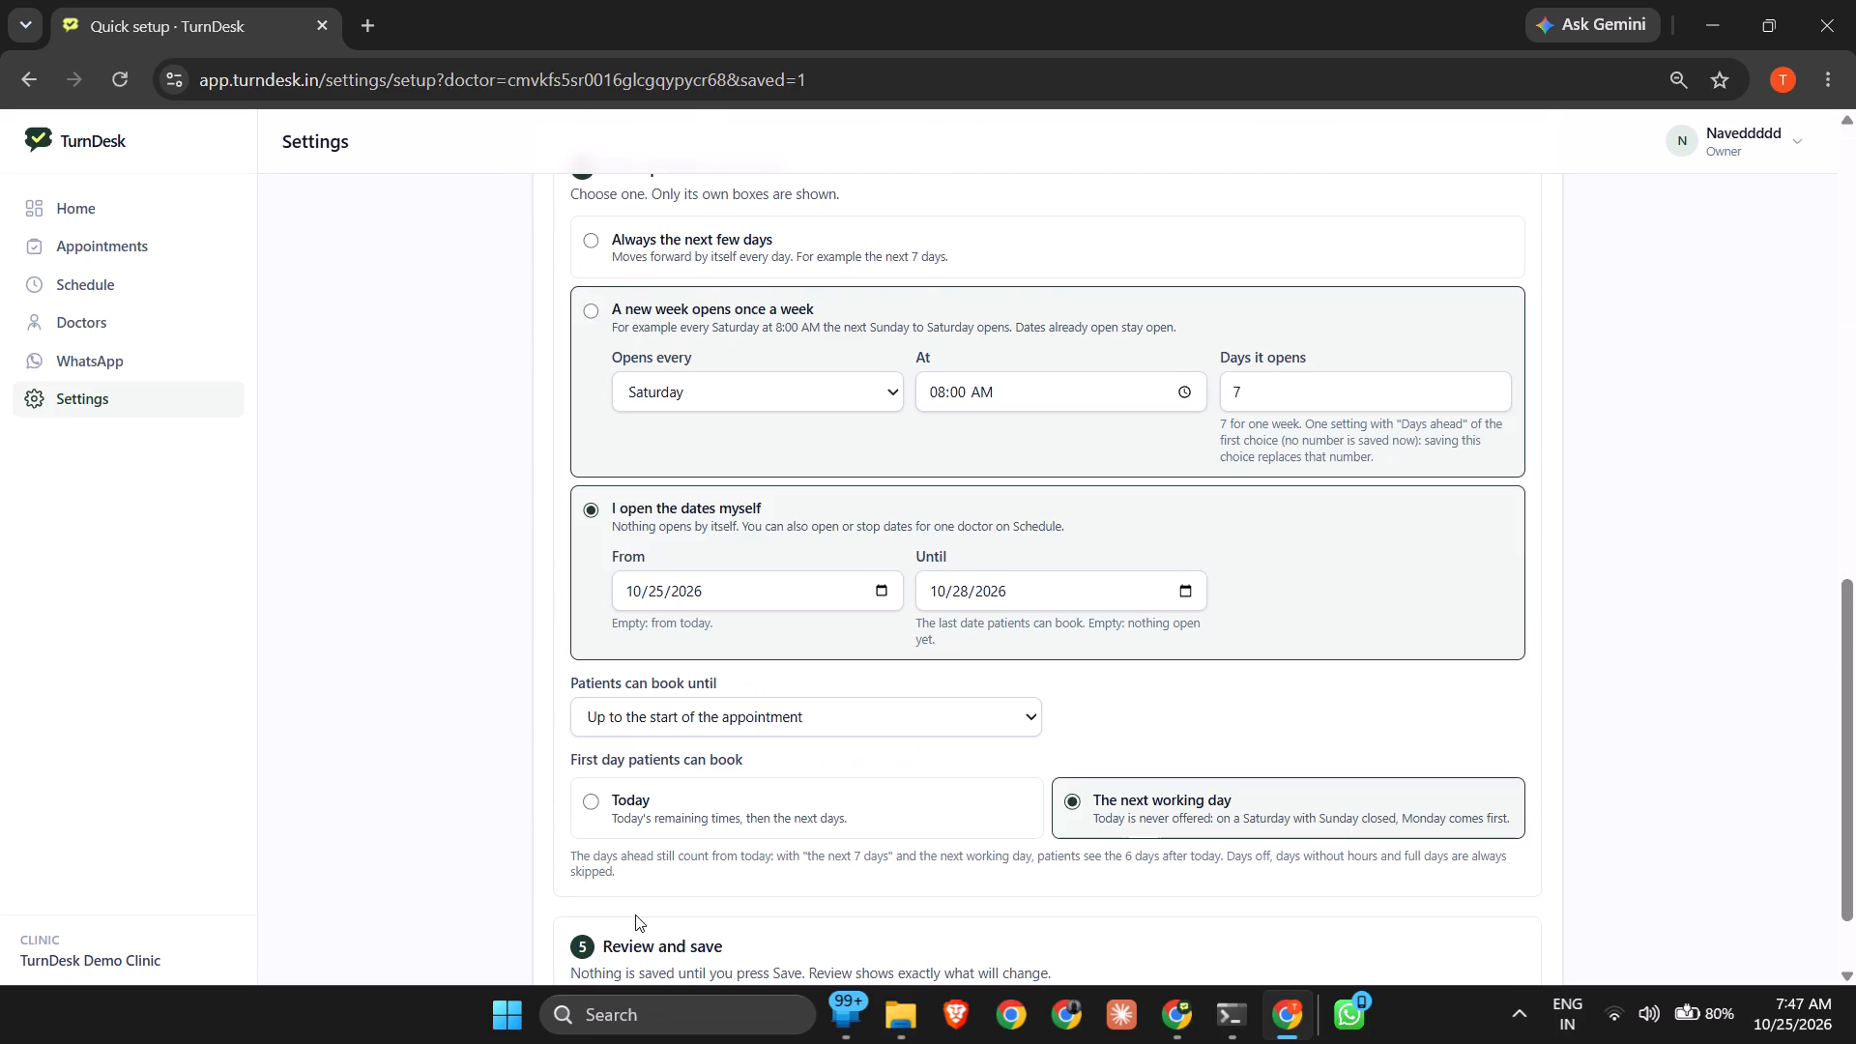
scroll(755, 586, up, 7)
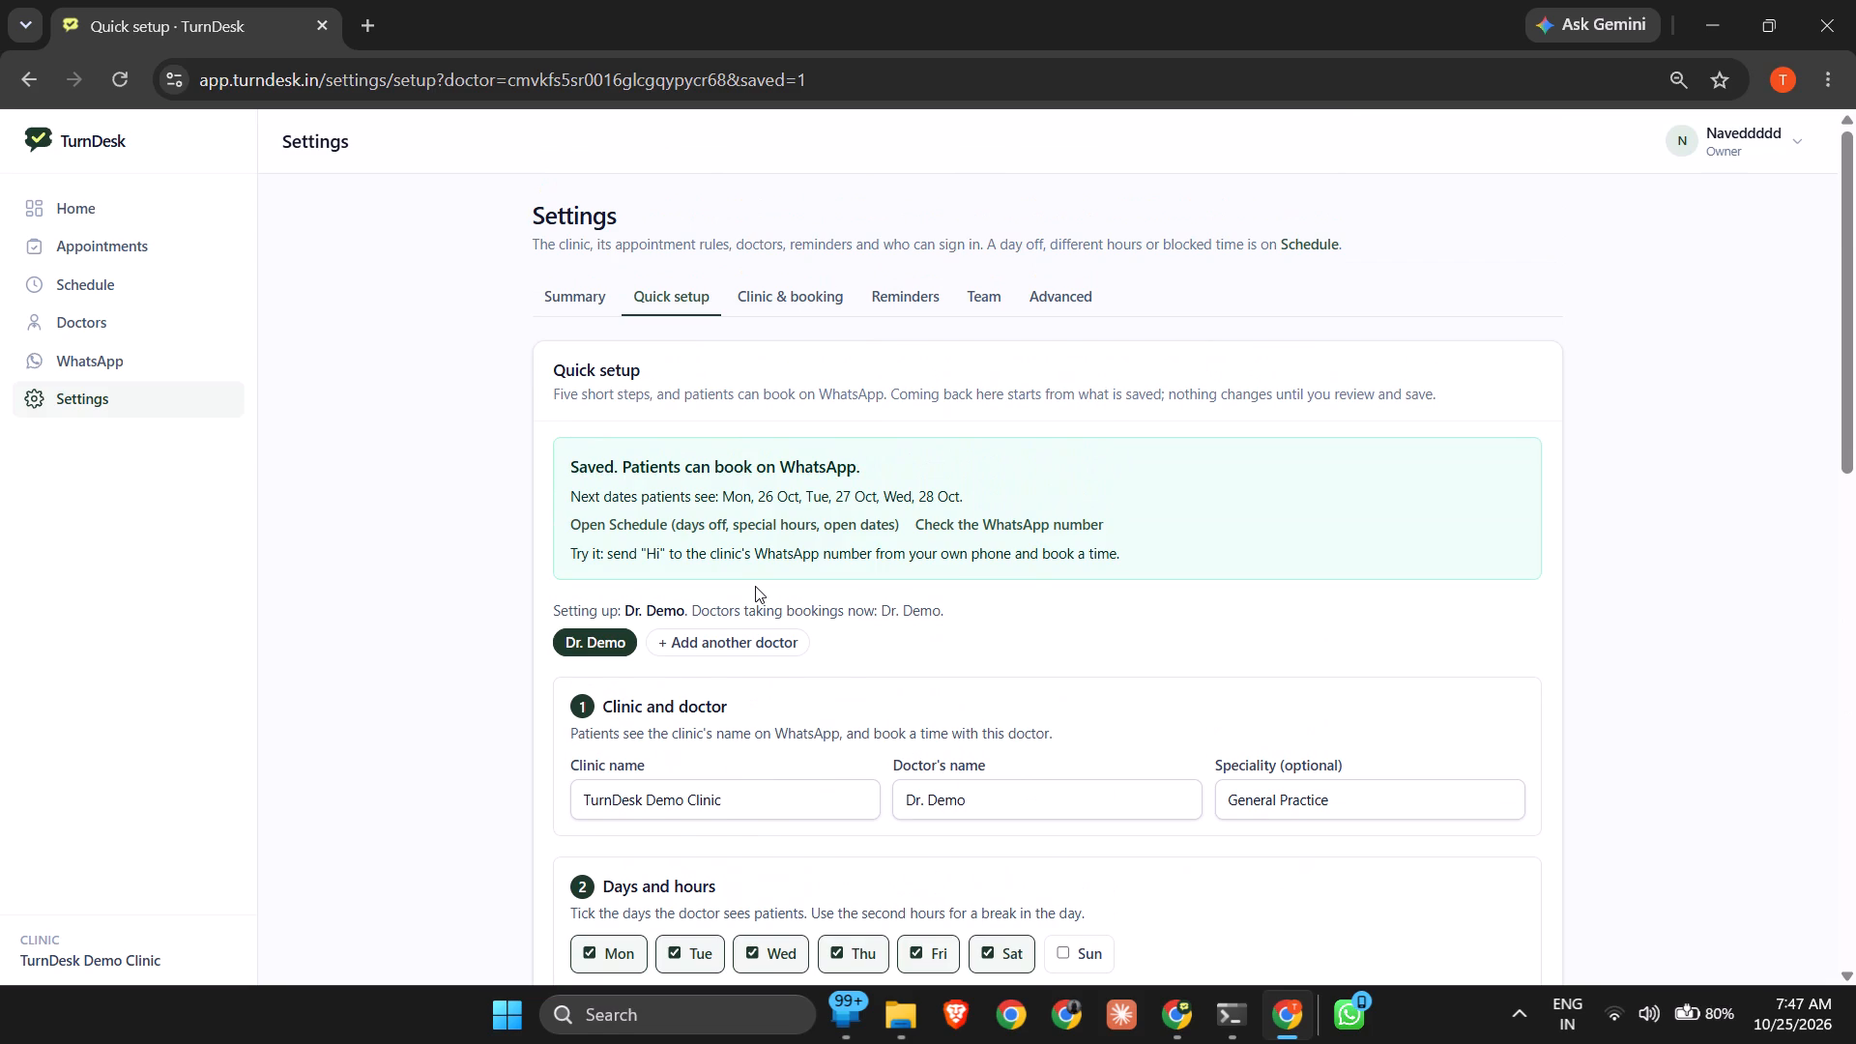
scroll(755, 586, down, 6)
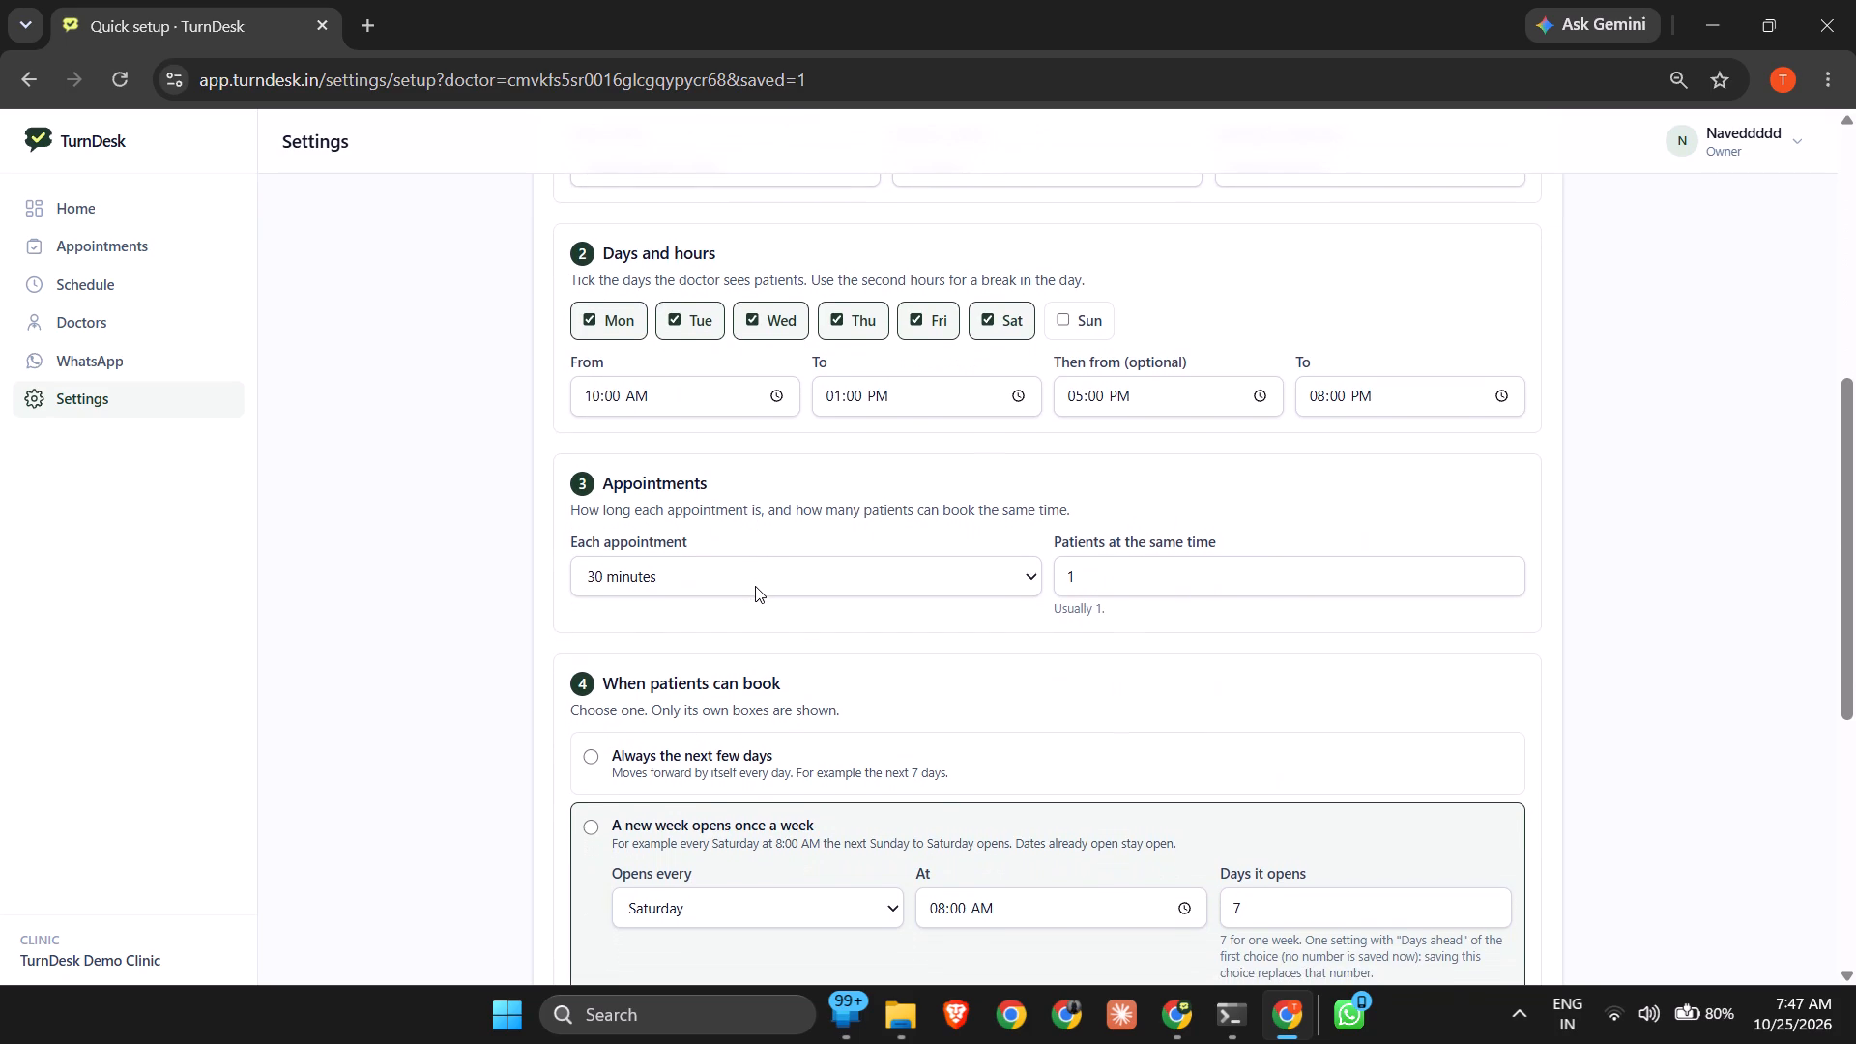
scroll(755, 586, down, 3)
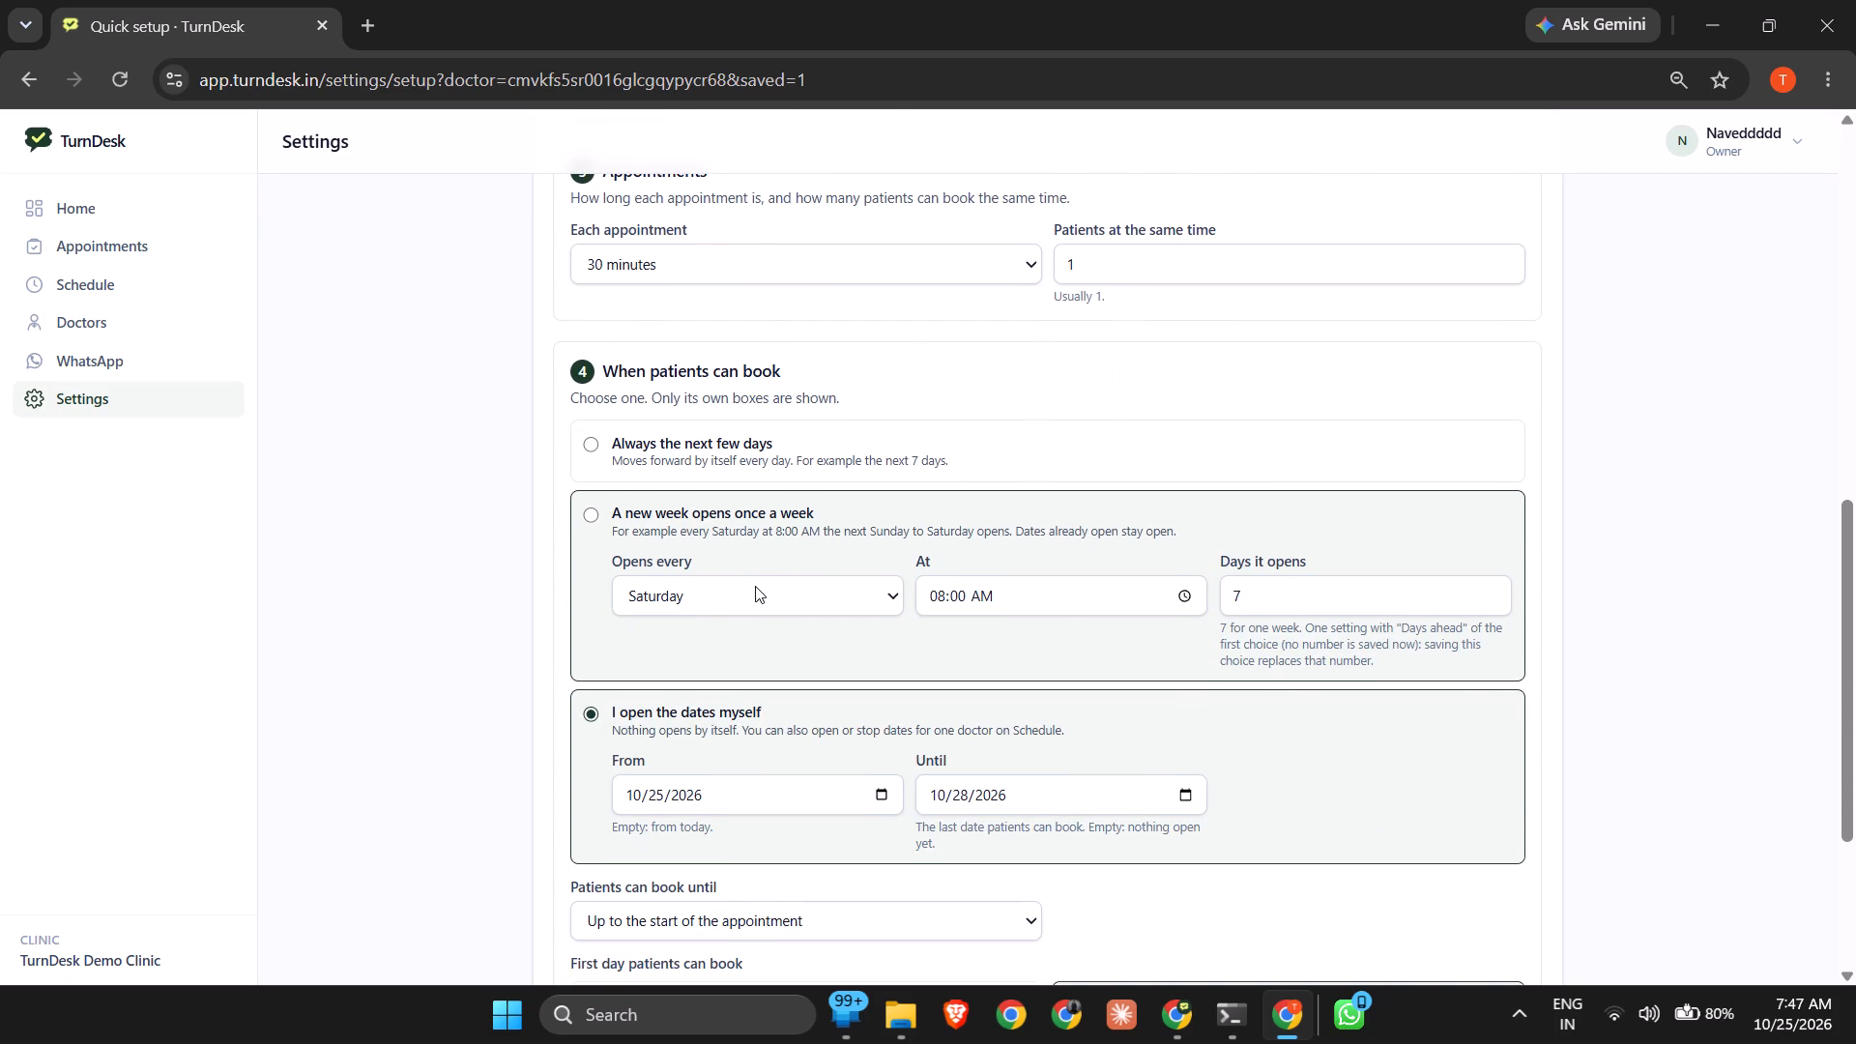
scroll(755, 586, down, 5)
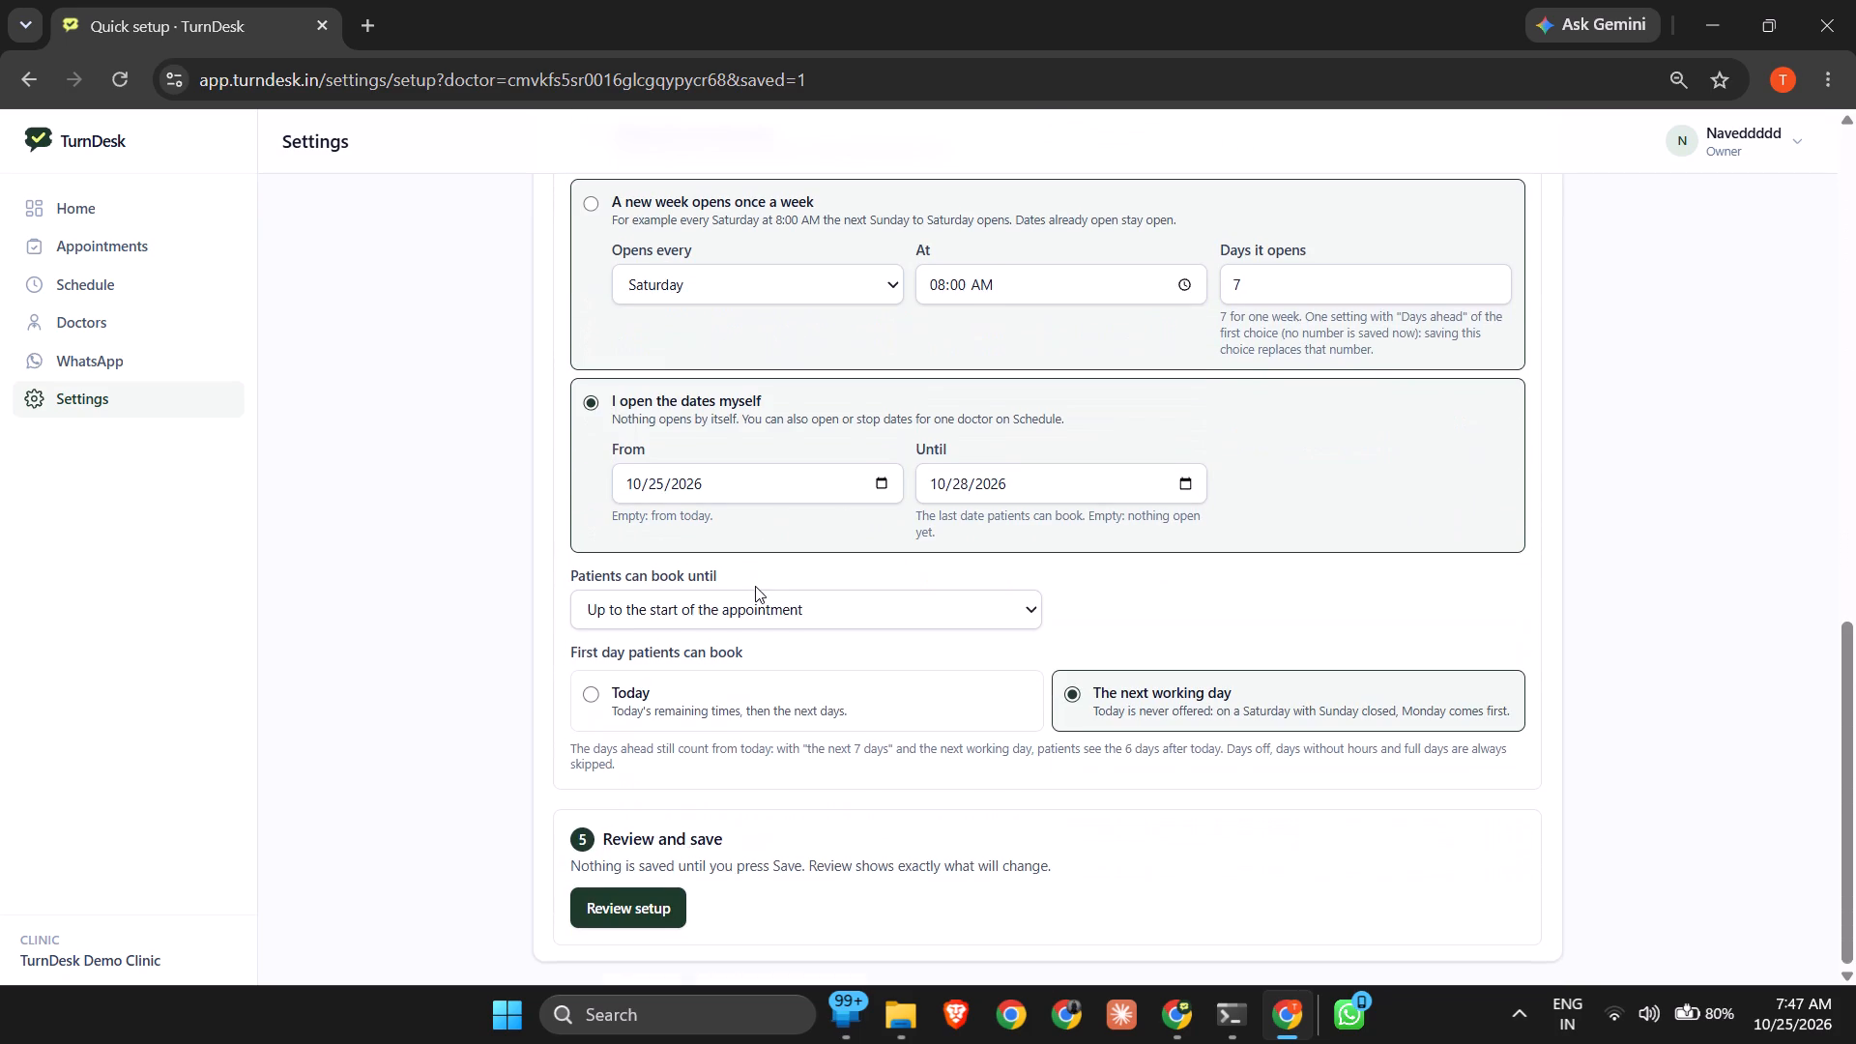
scroll(755, 586, up, 10)
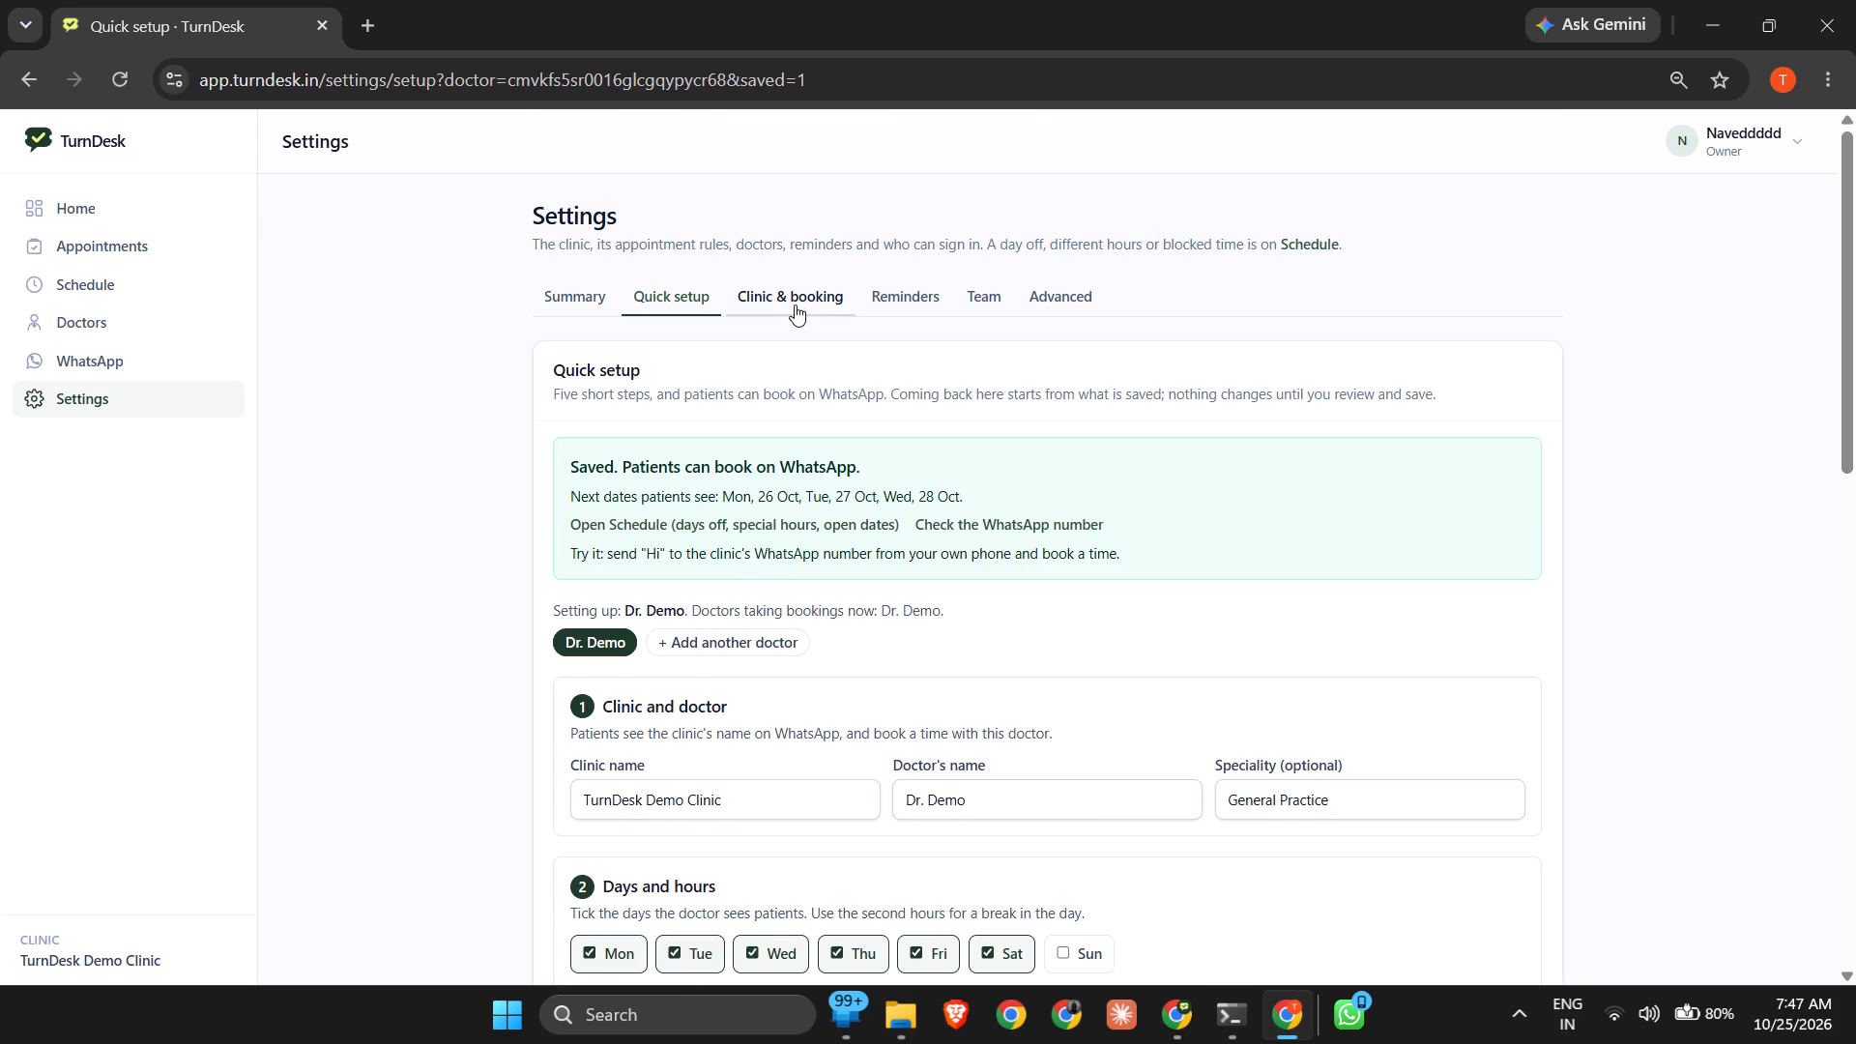
click(796, 305)
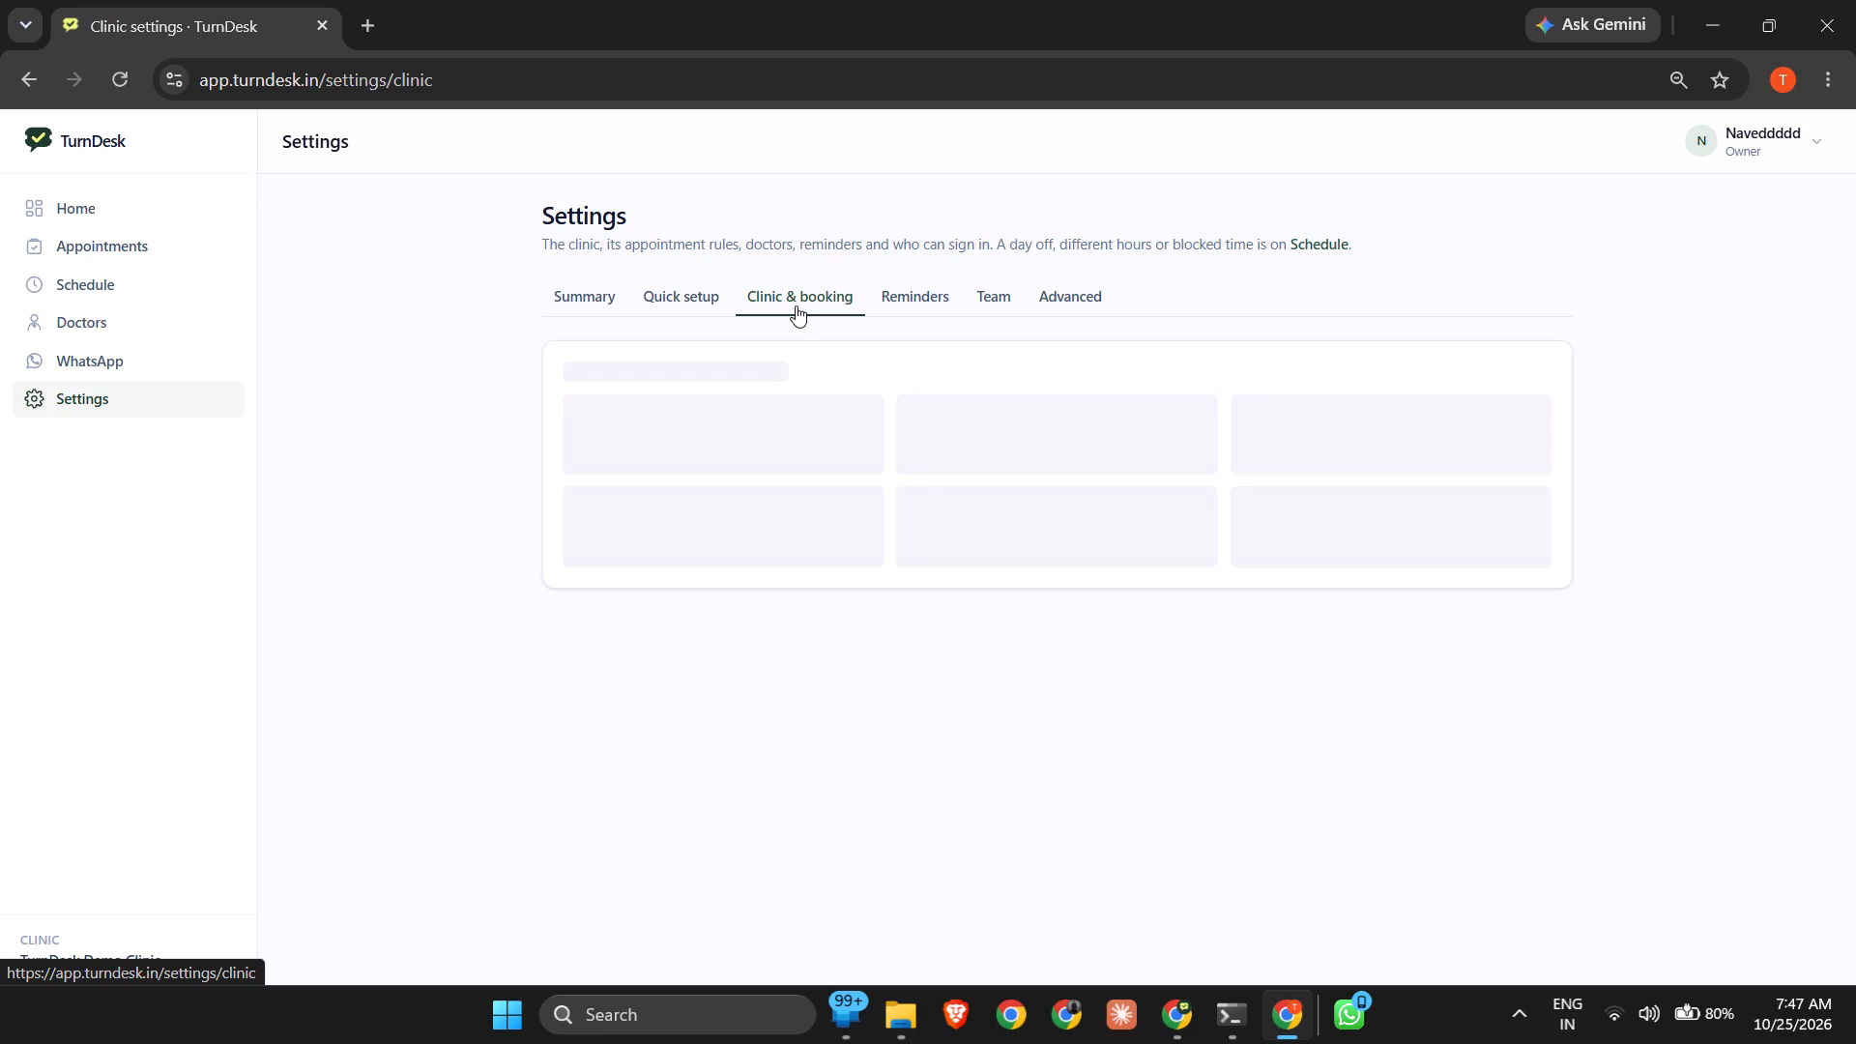
scroll(773, 495, right, 1)
scroll(773, 495, down, 3)
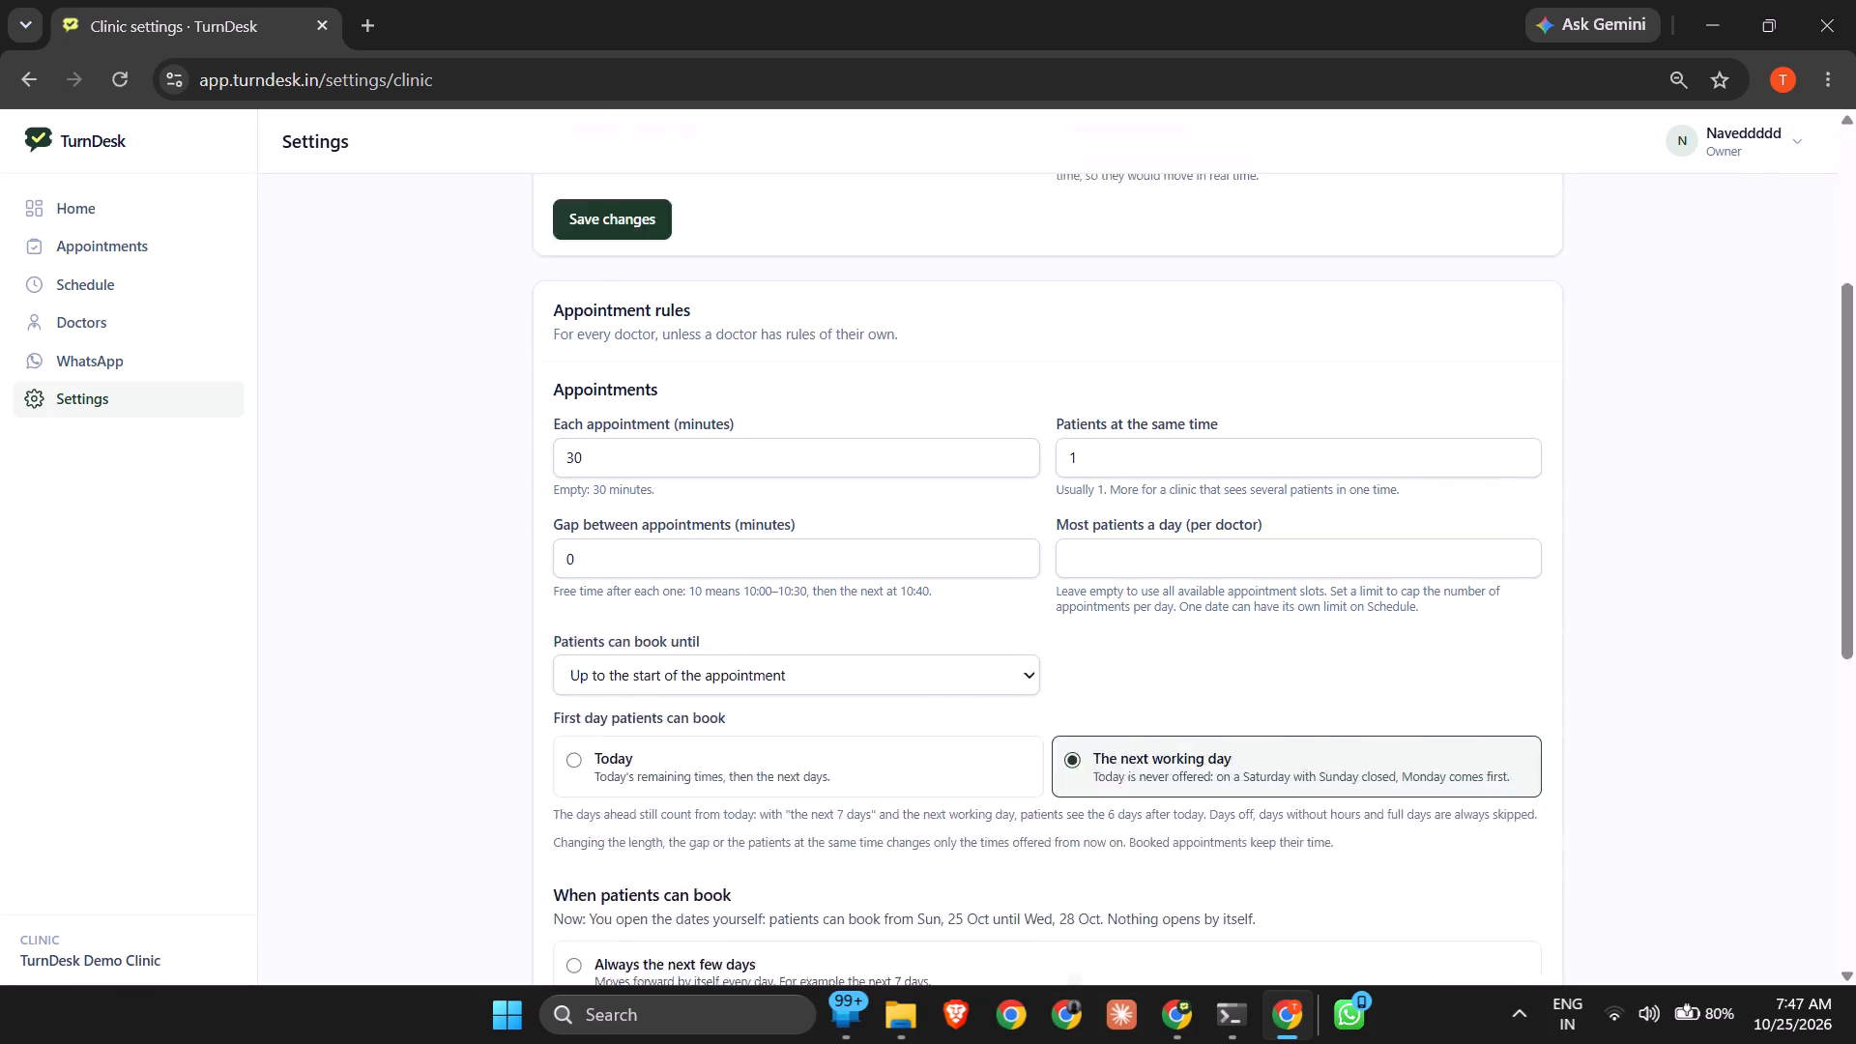
scroll(773, 495, down, 2)
scroll(773, 495, up, 2)
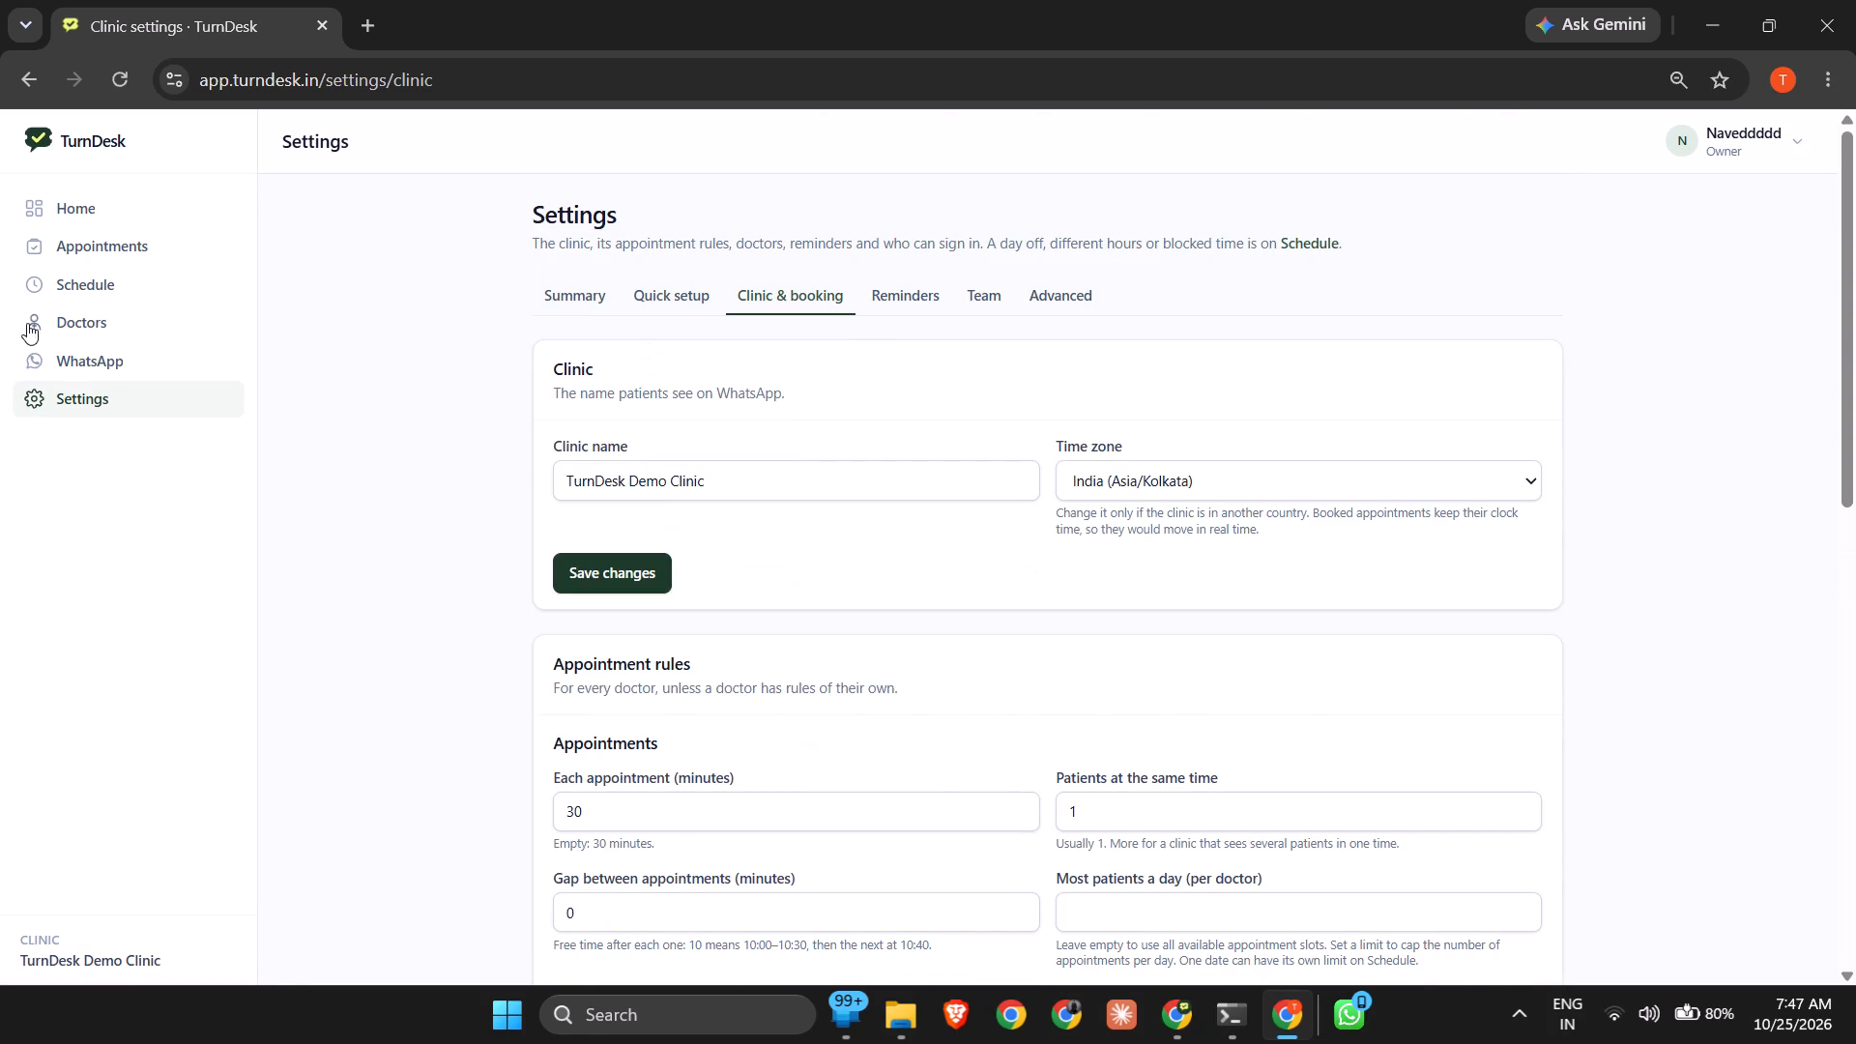
Open Dr. Demo's doctor page and examine the normal working hours and the booking rules for this doctor.
click(65, 311)
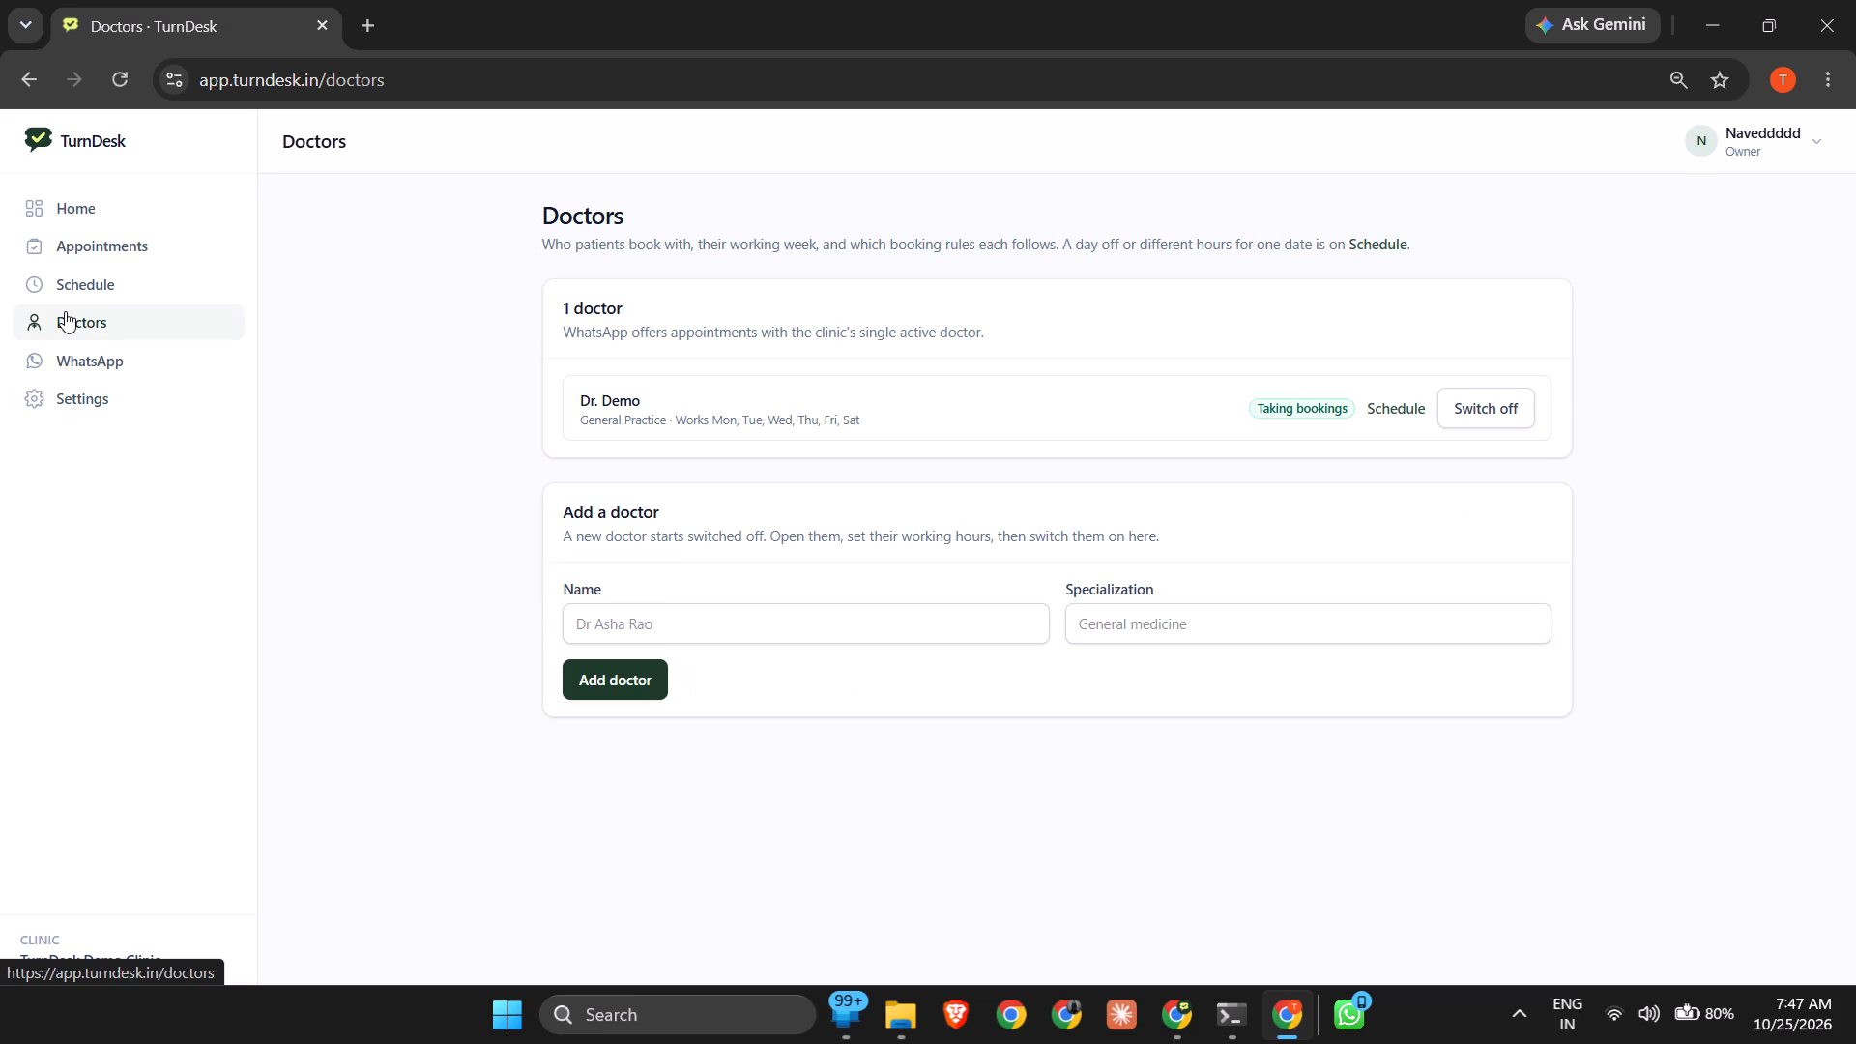
click(617, 401)
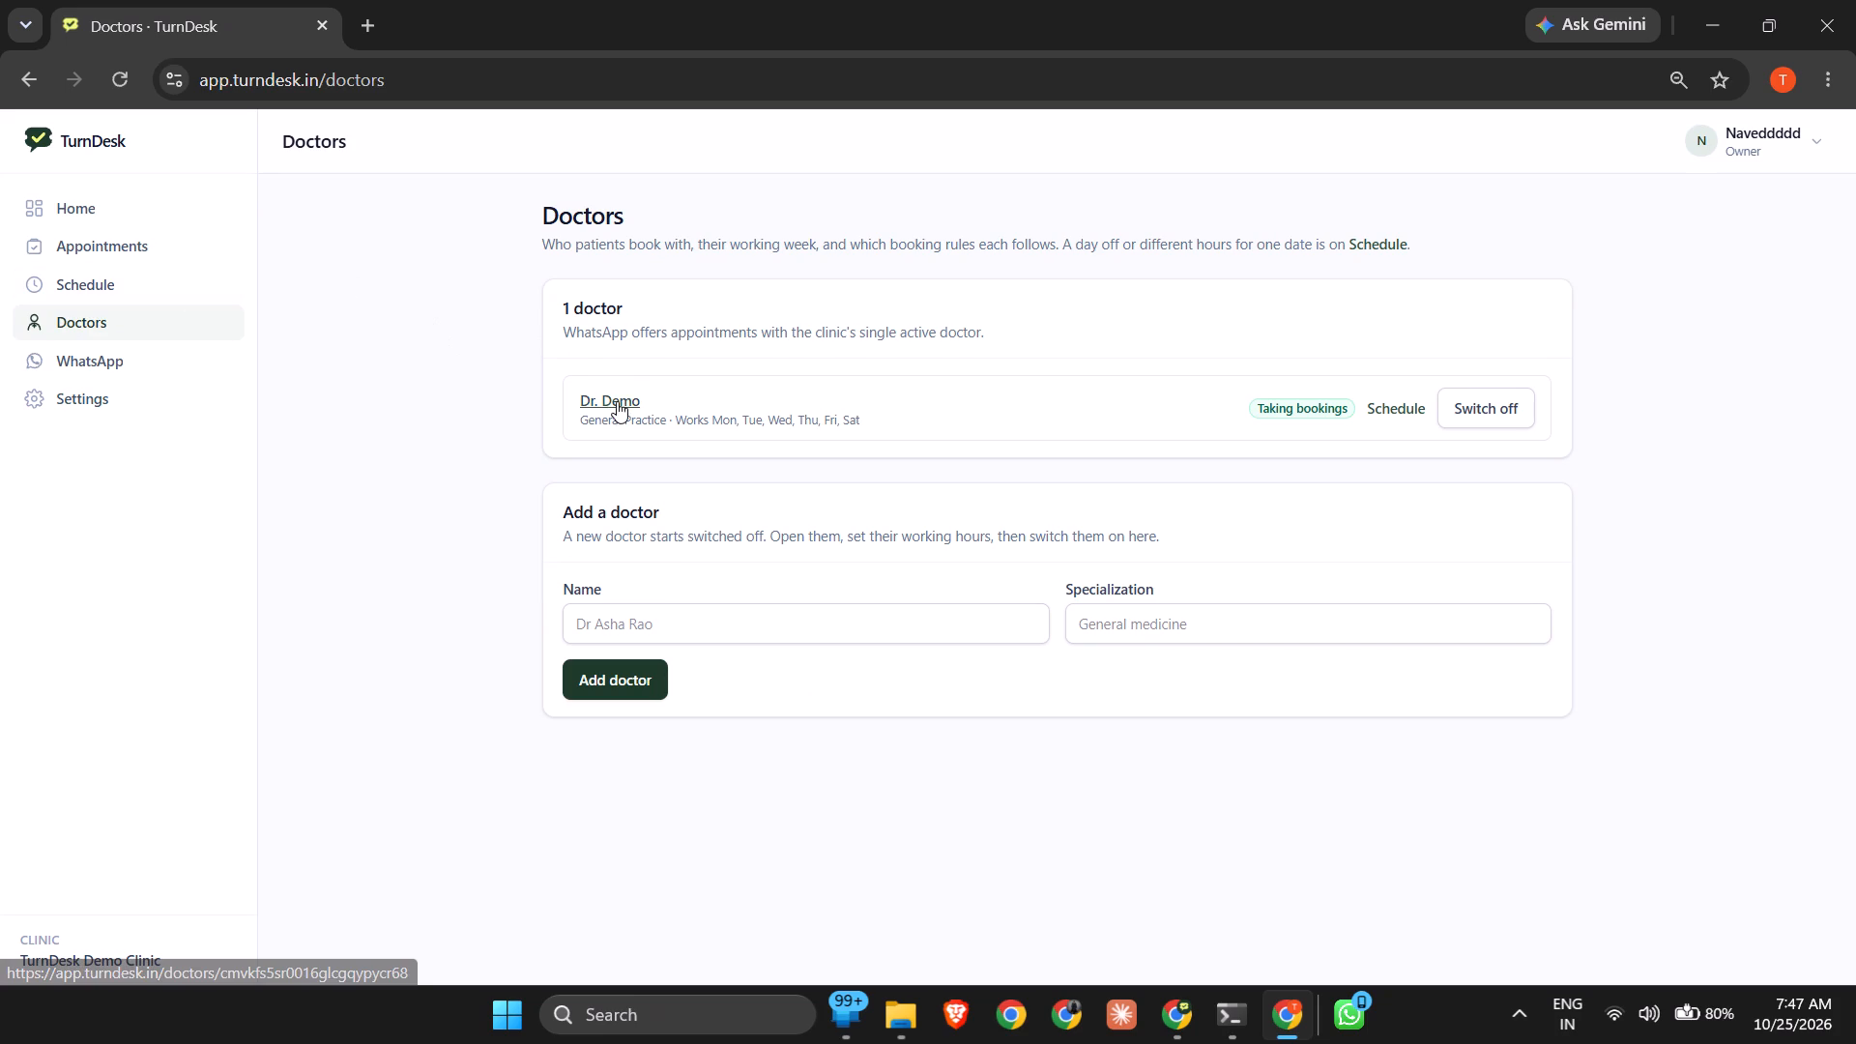
scroll(768, 723, down, 2)
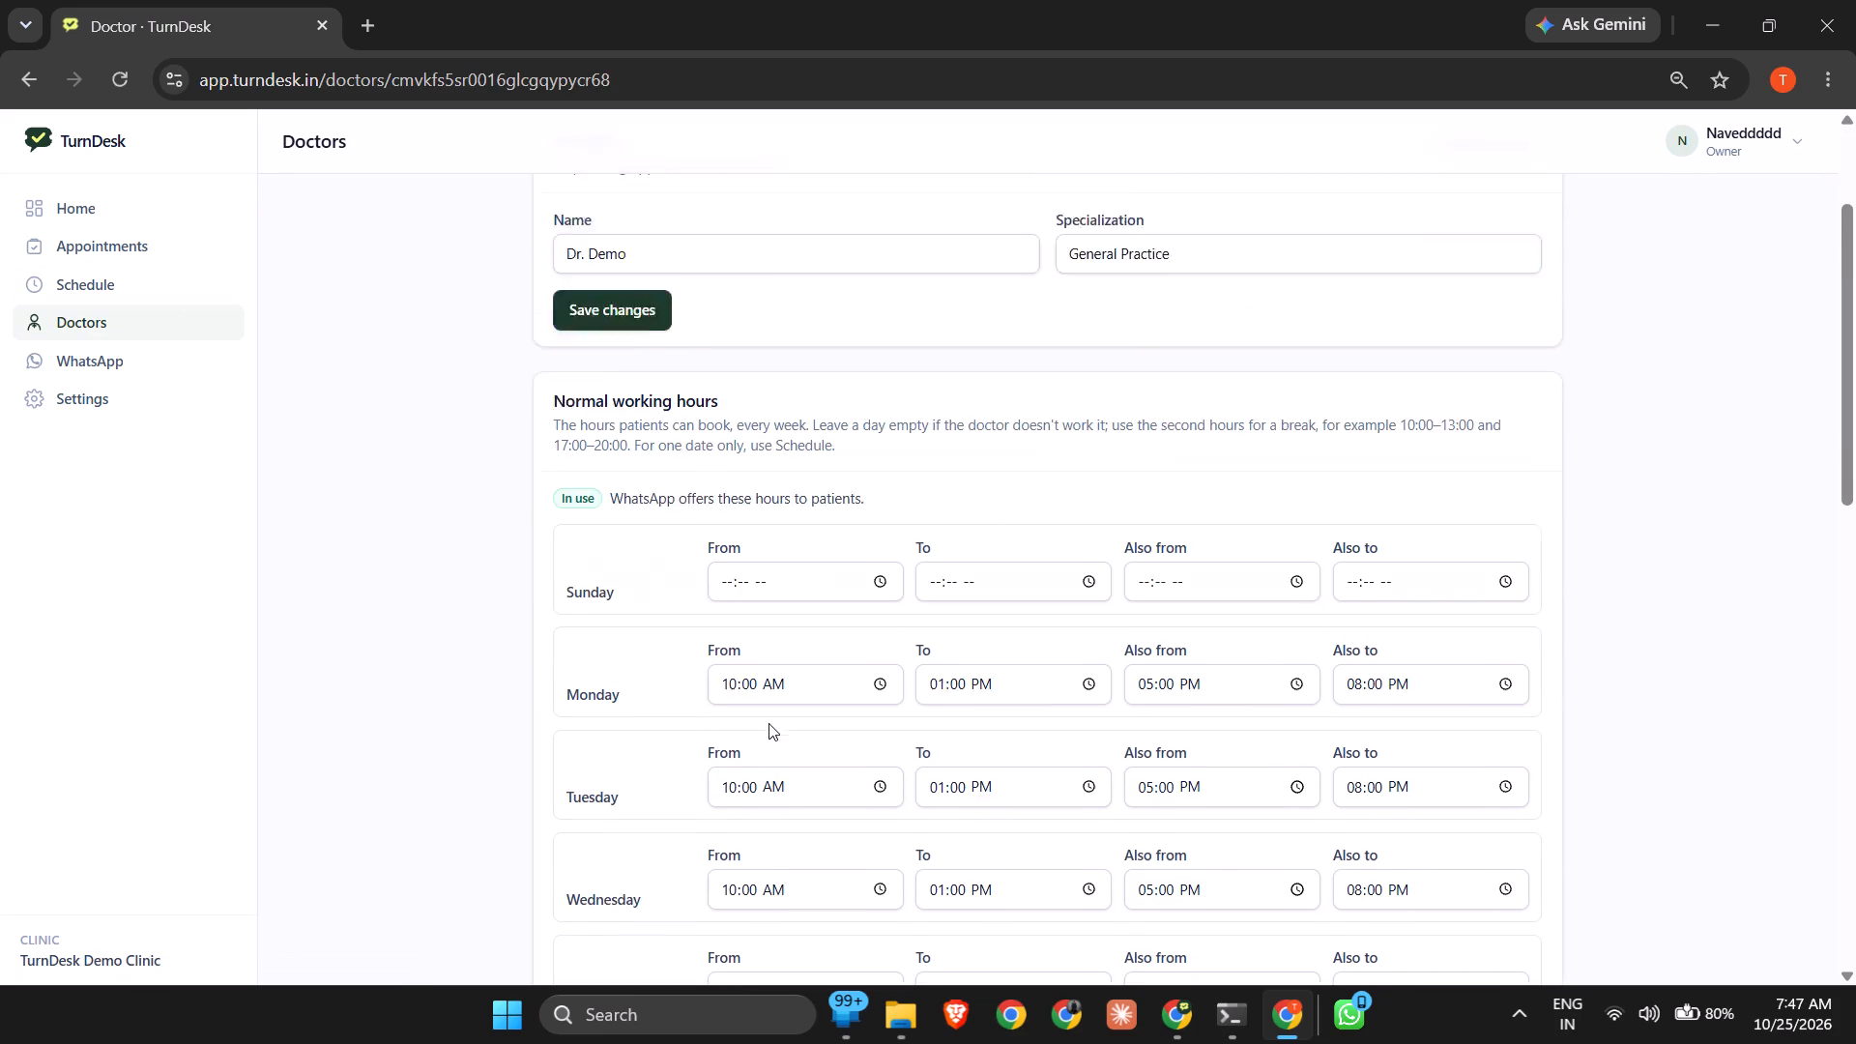
scroll(768, 723, down, 6)
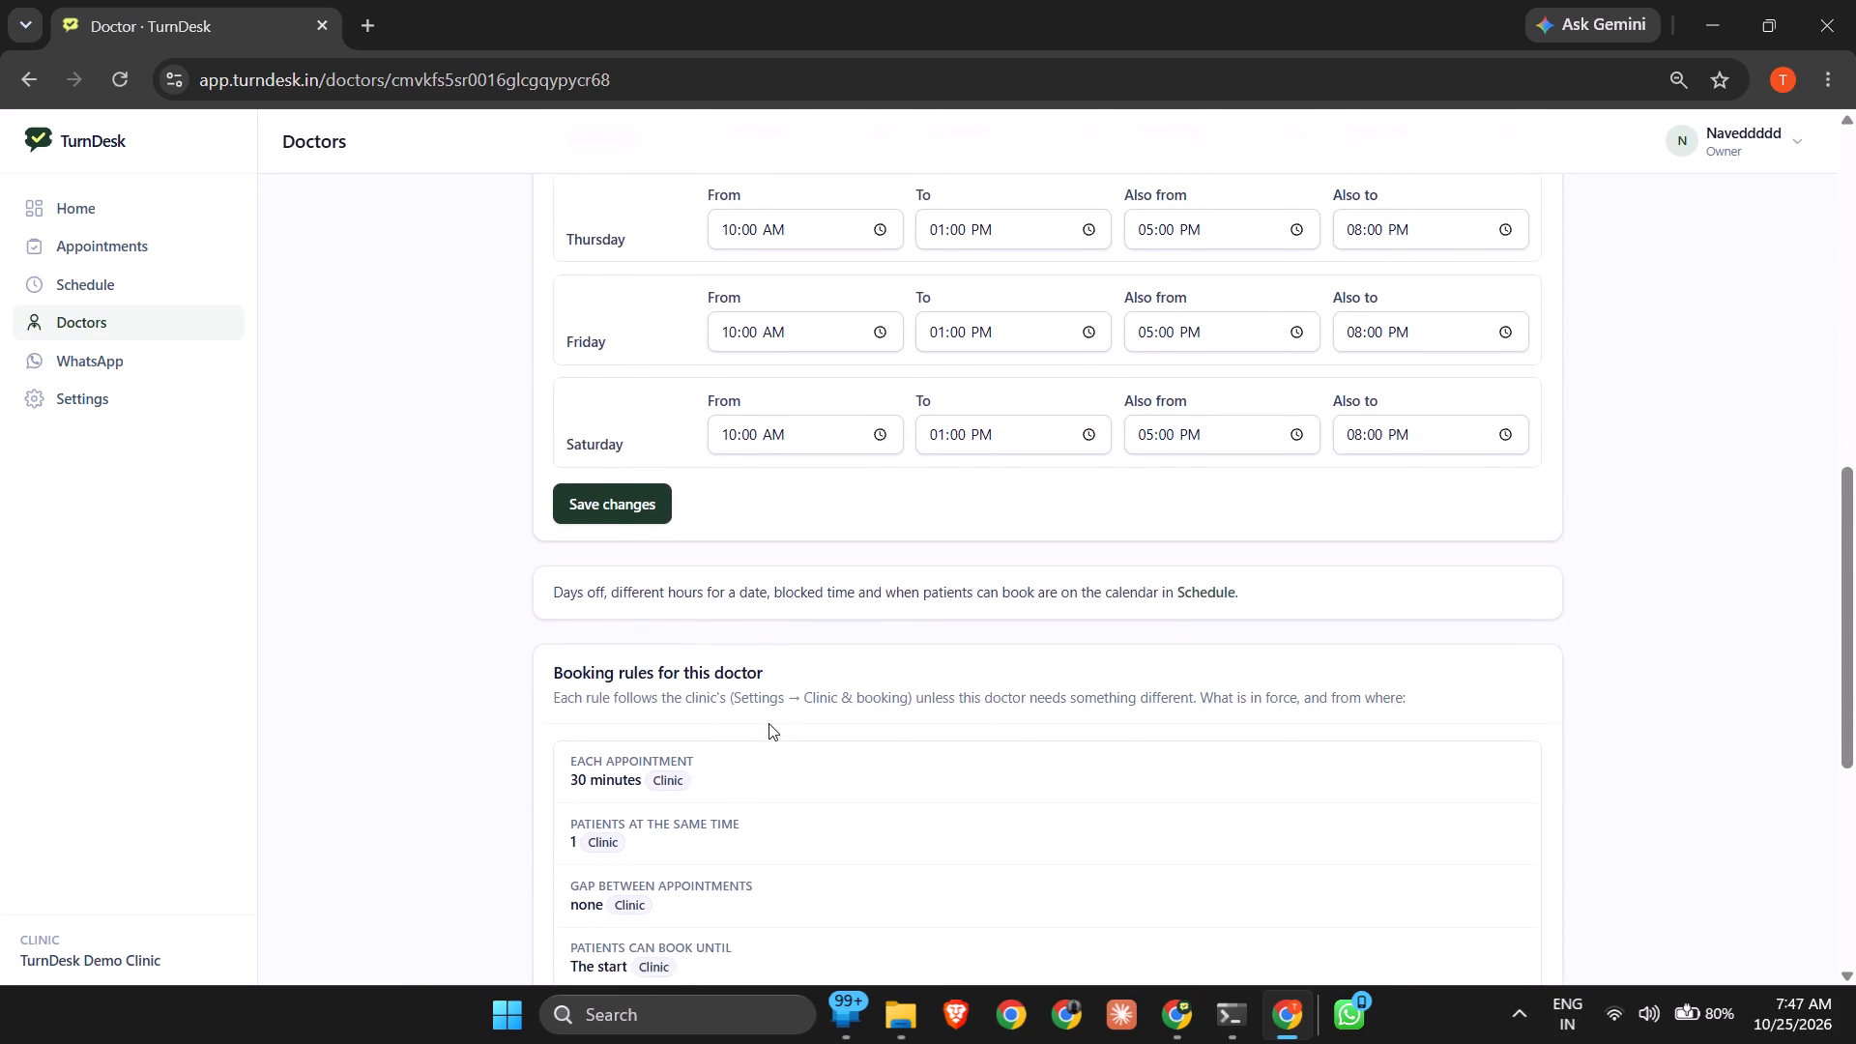
scroll(768, 723, down, 1)
scroll(768, 723, right, 2)
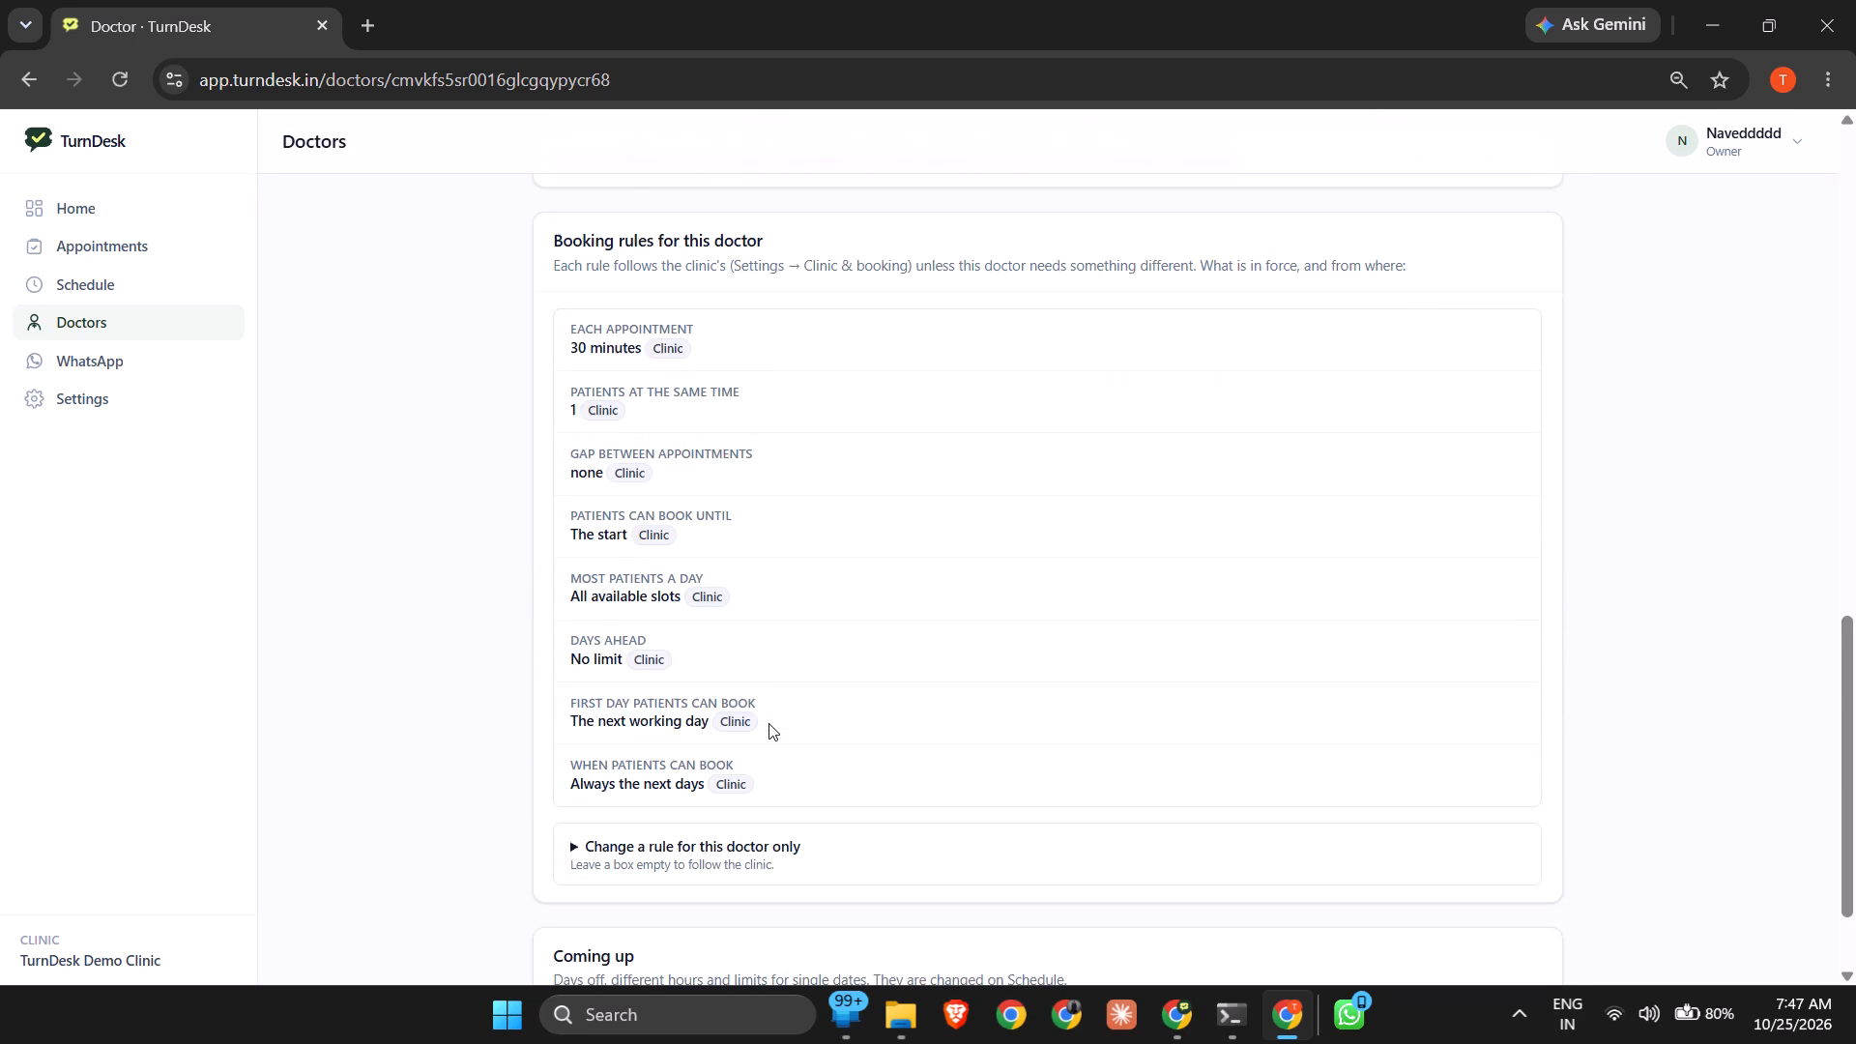
scroll(768, 723, up, 15)
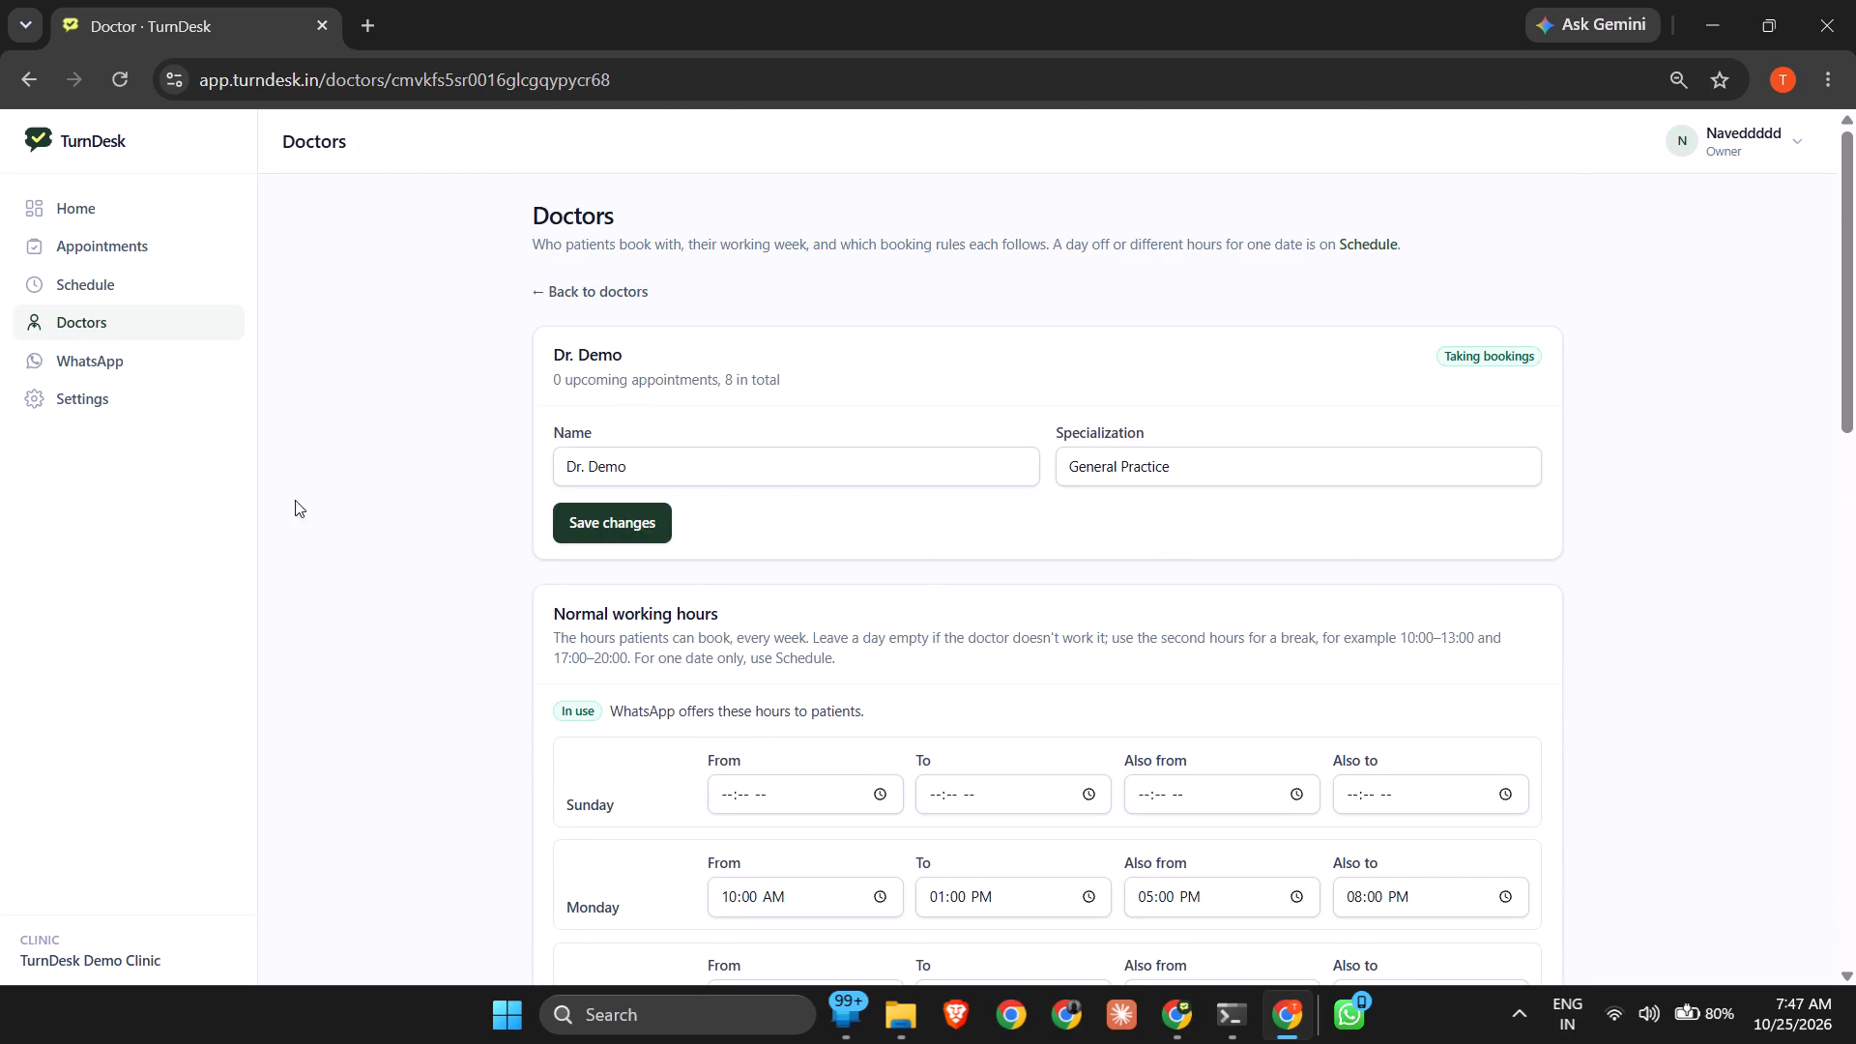
Return to the clinic settings and open the Summary to check the saved configuration.
click(129, 402)
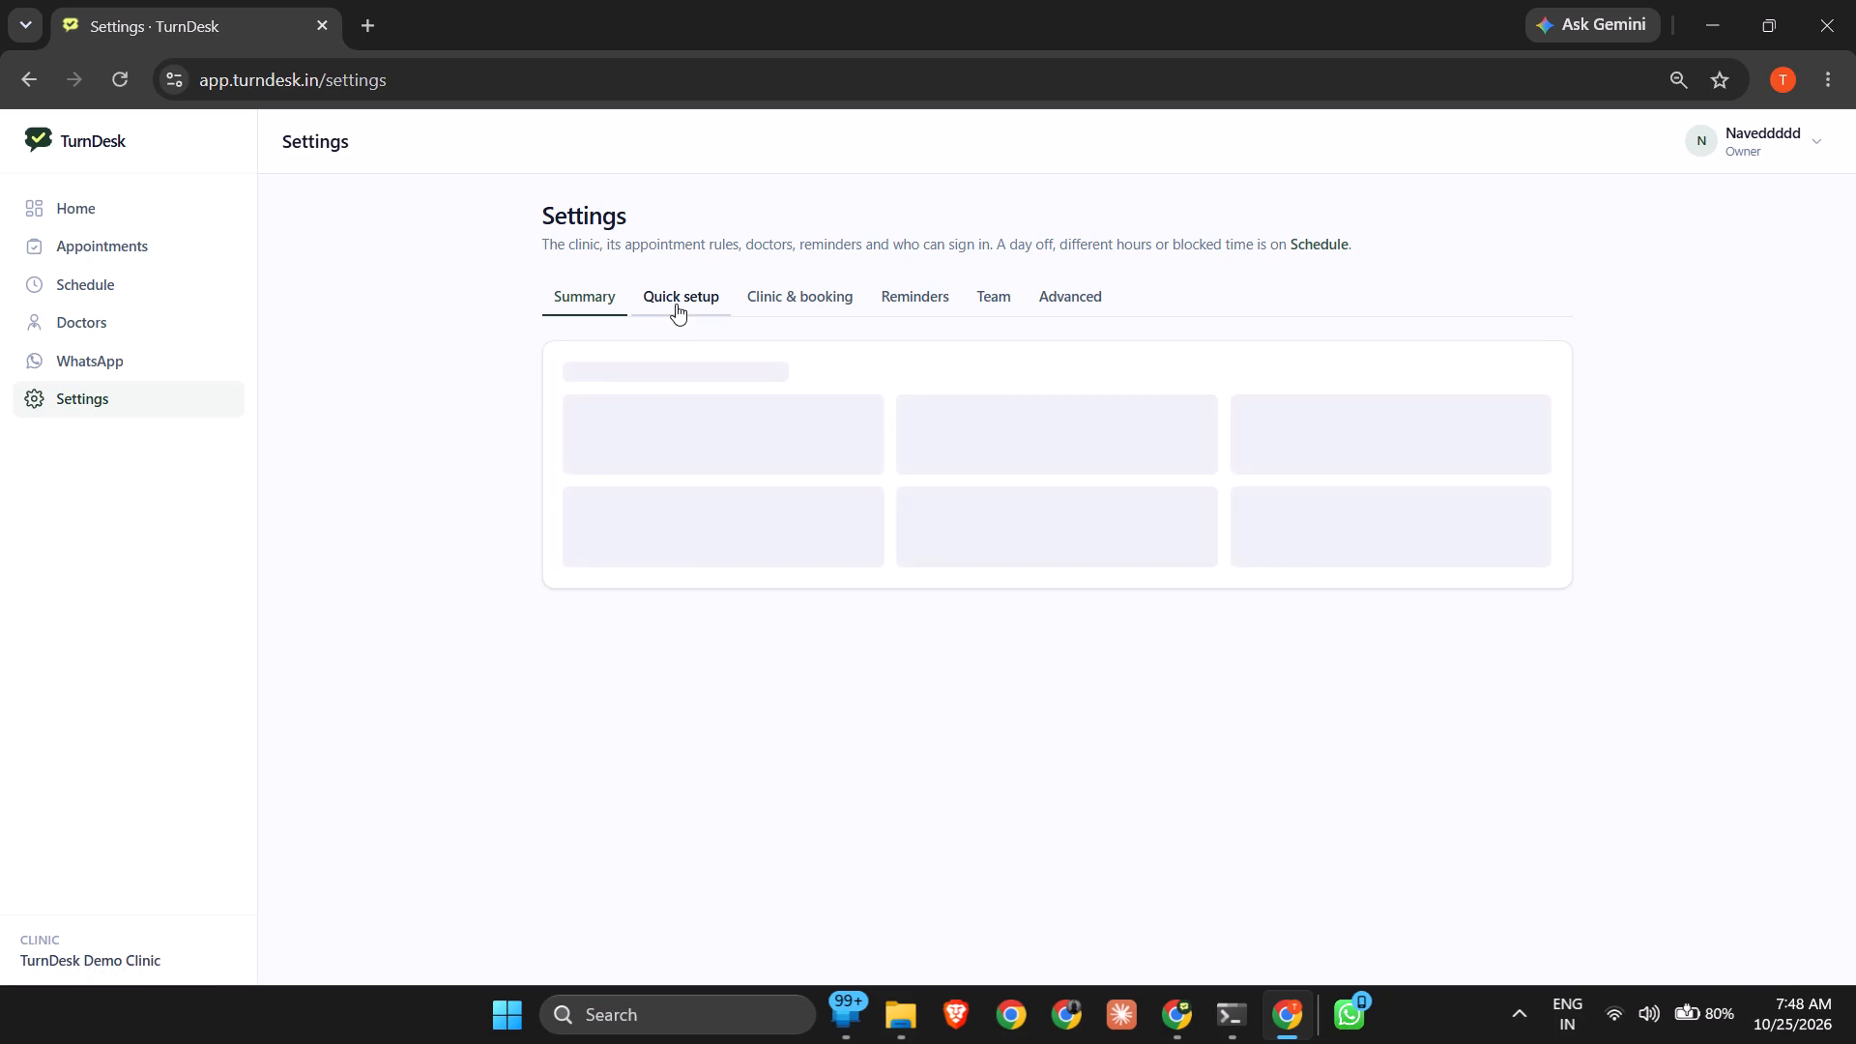
click(678, 304)
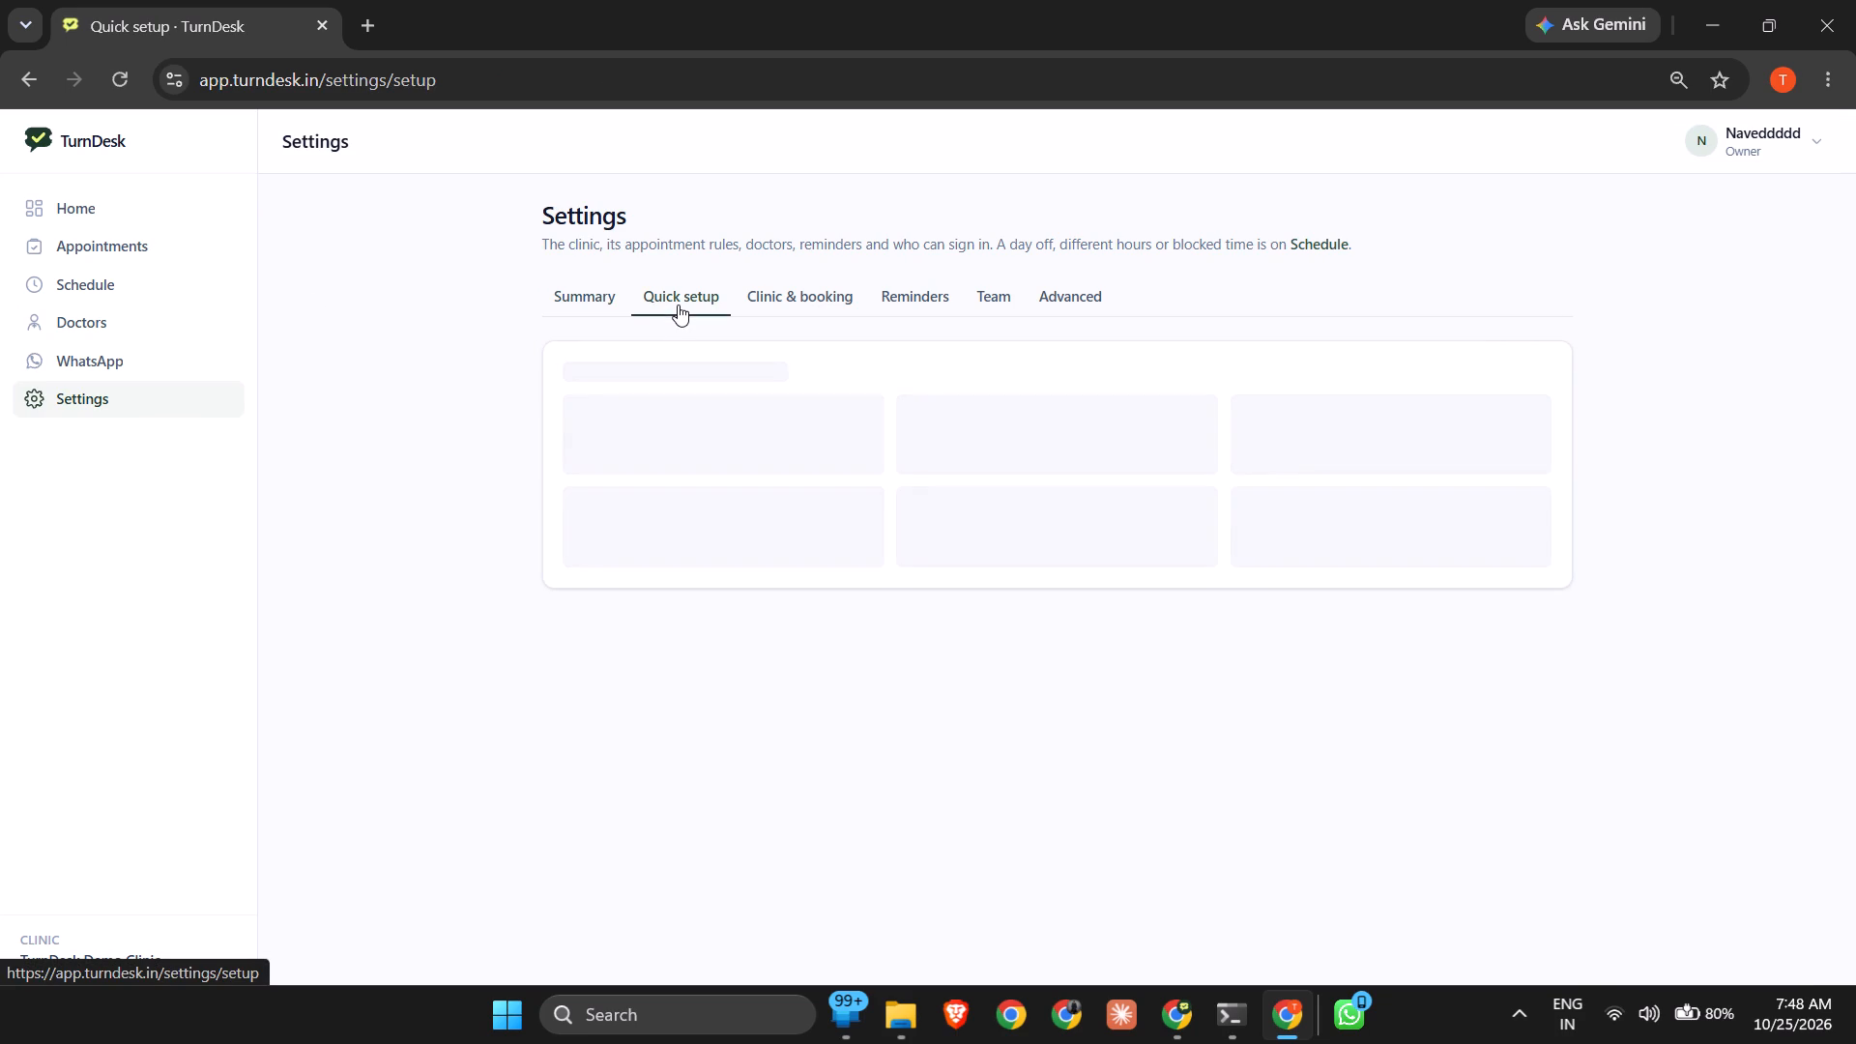
click(594, 296)
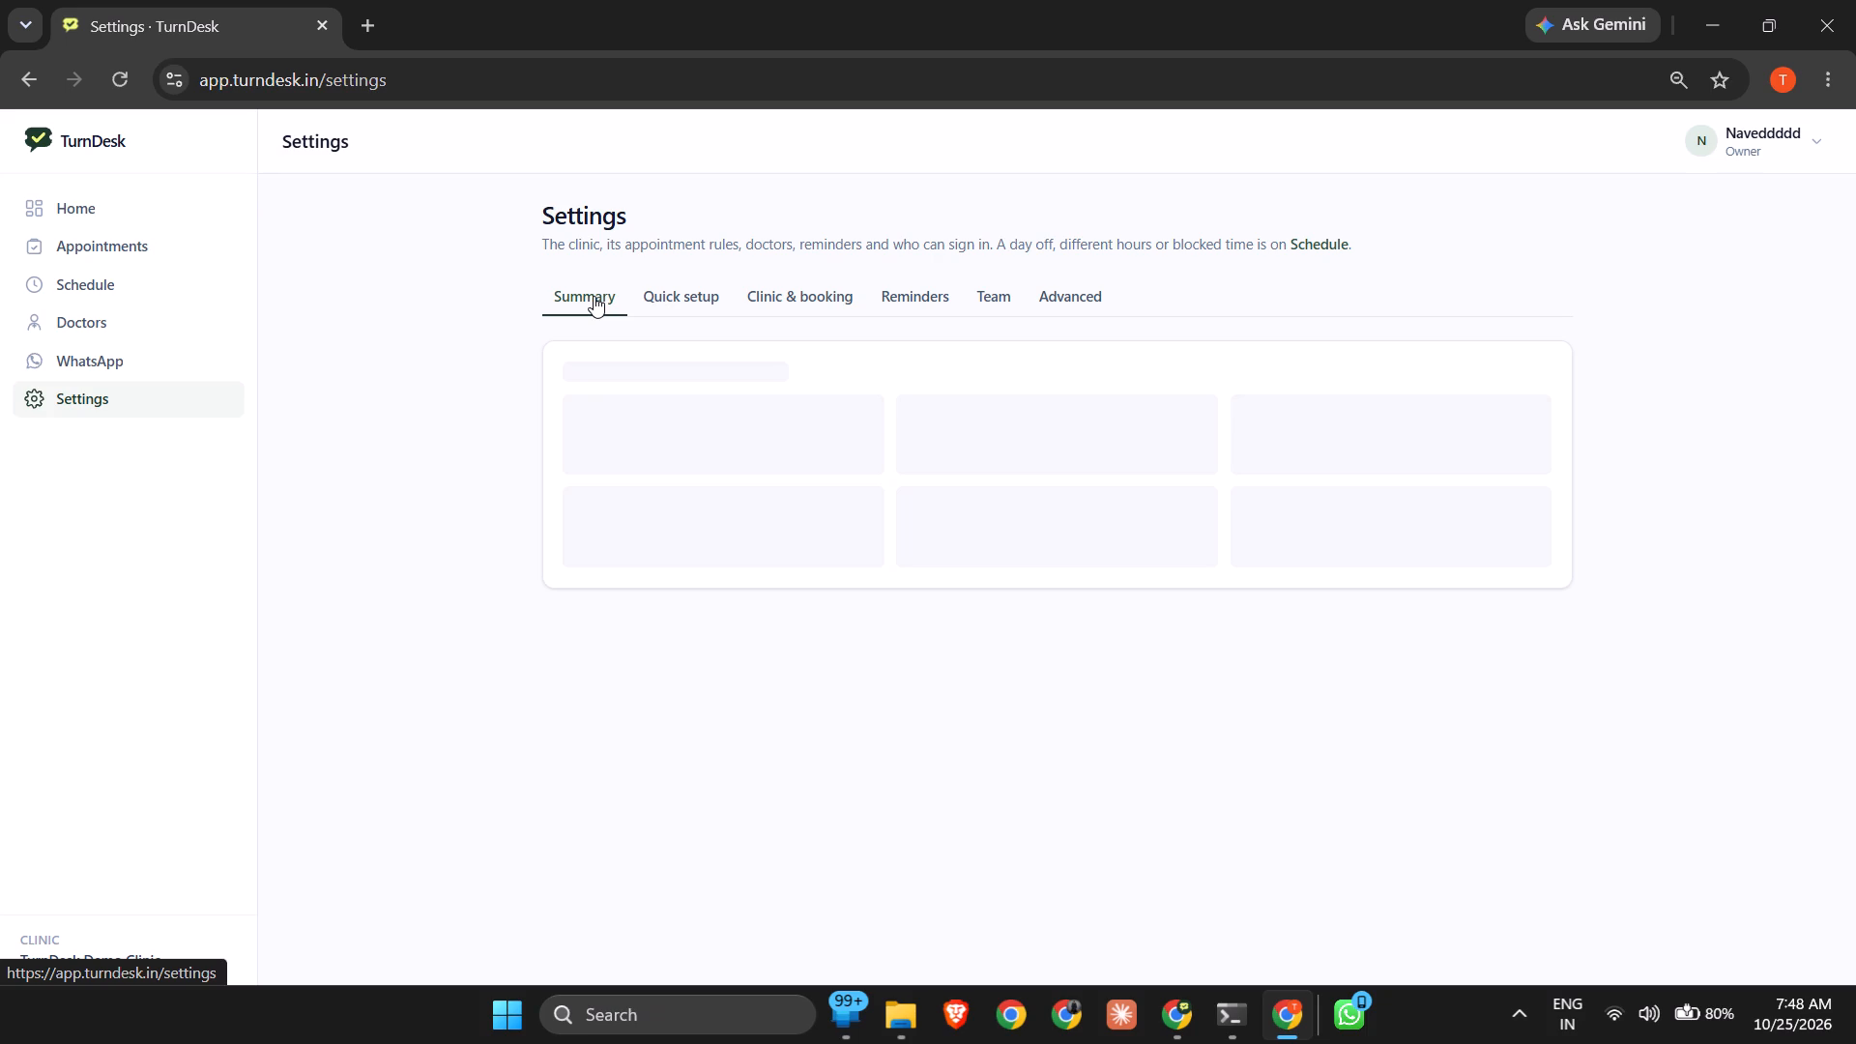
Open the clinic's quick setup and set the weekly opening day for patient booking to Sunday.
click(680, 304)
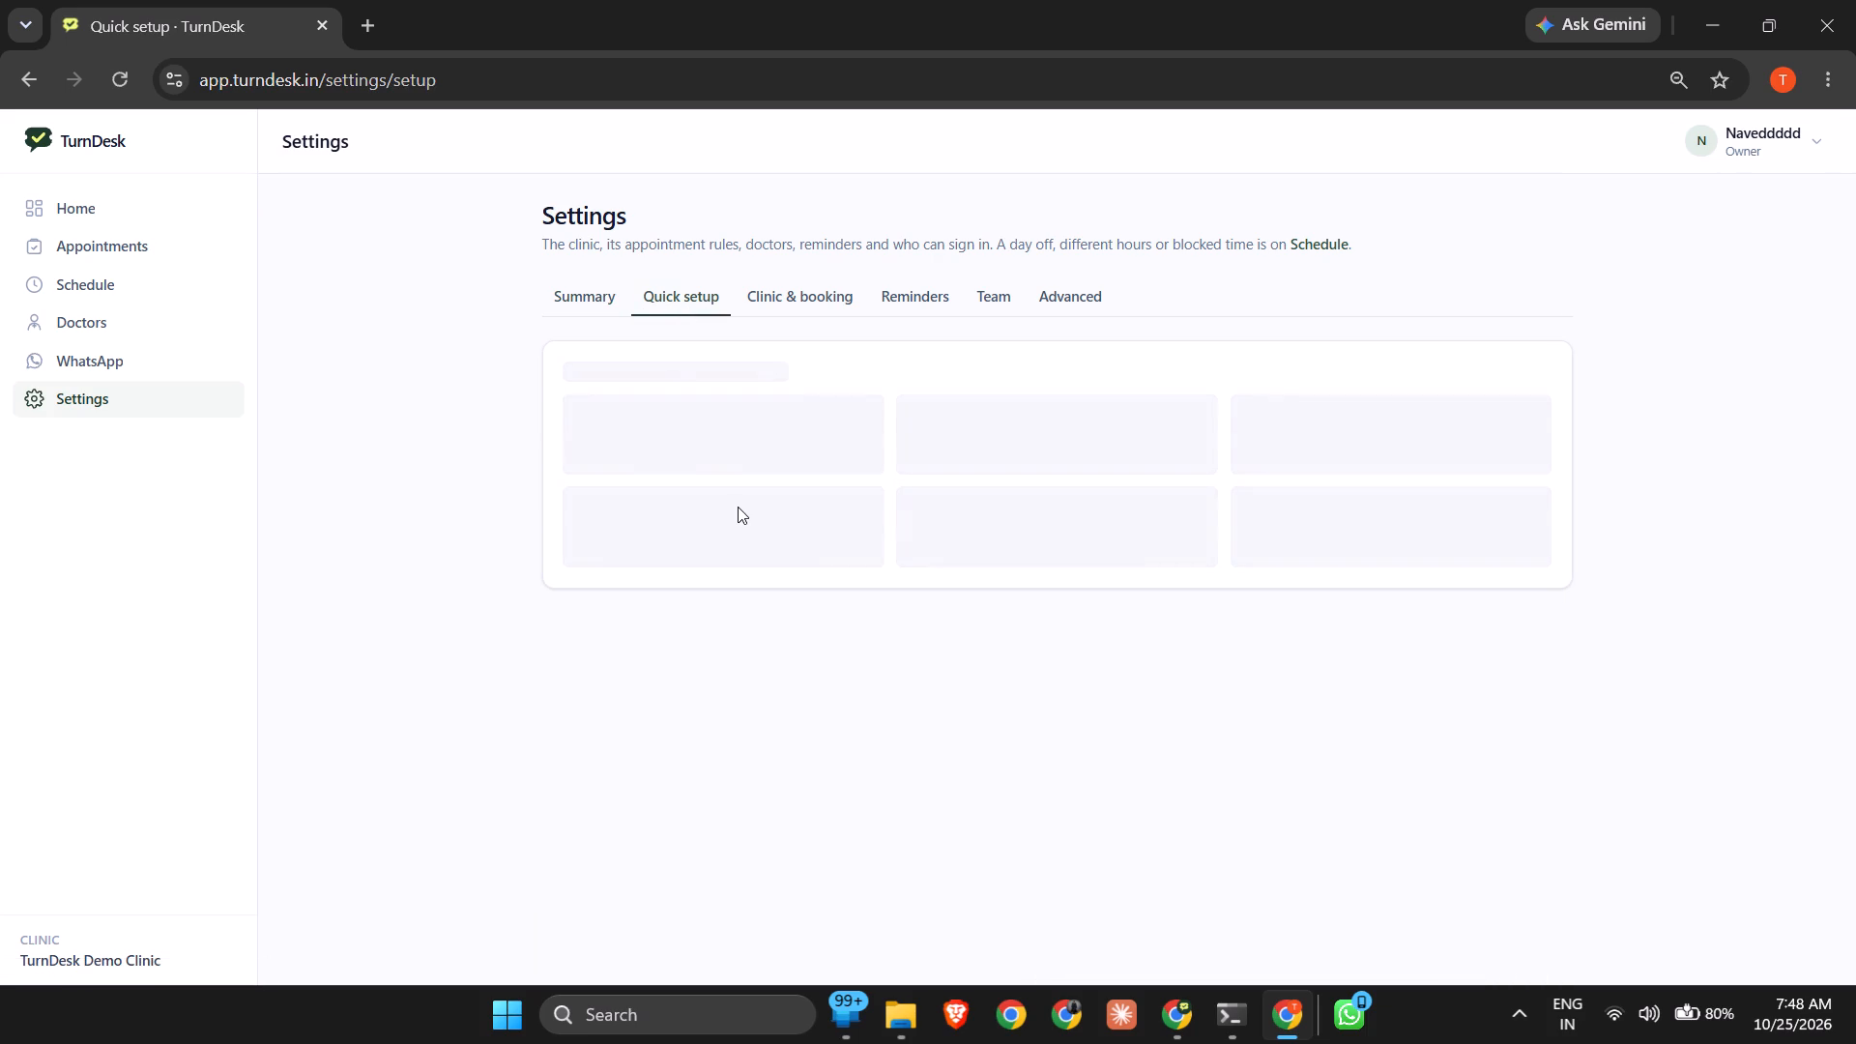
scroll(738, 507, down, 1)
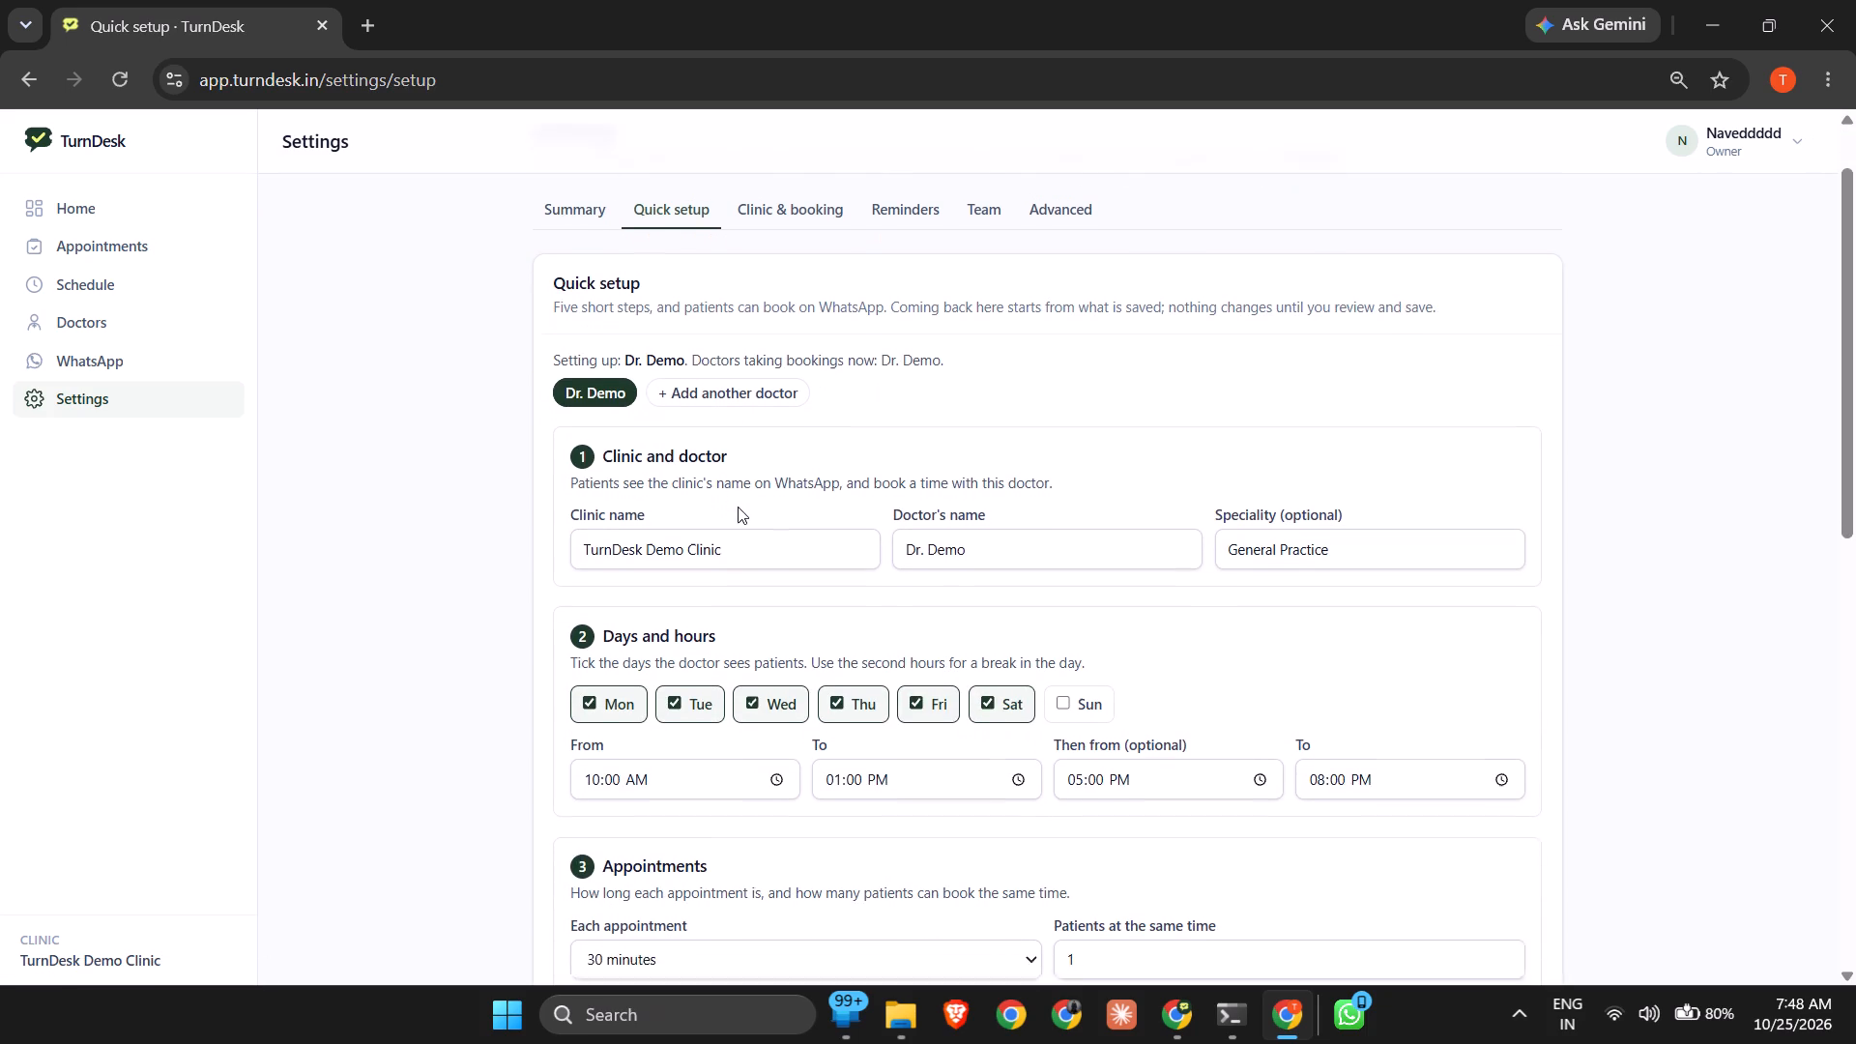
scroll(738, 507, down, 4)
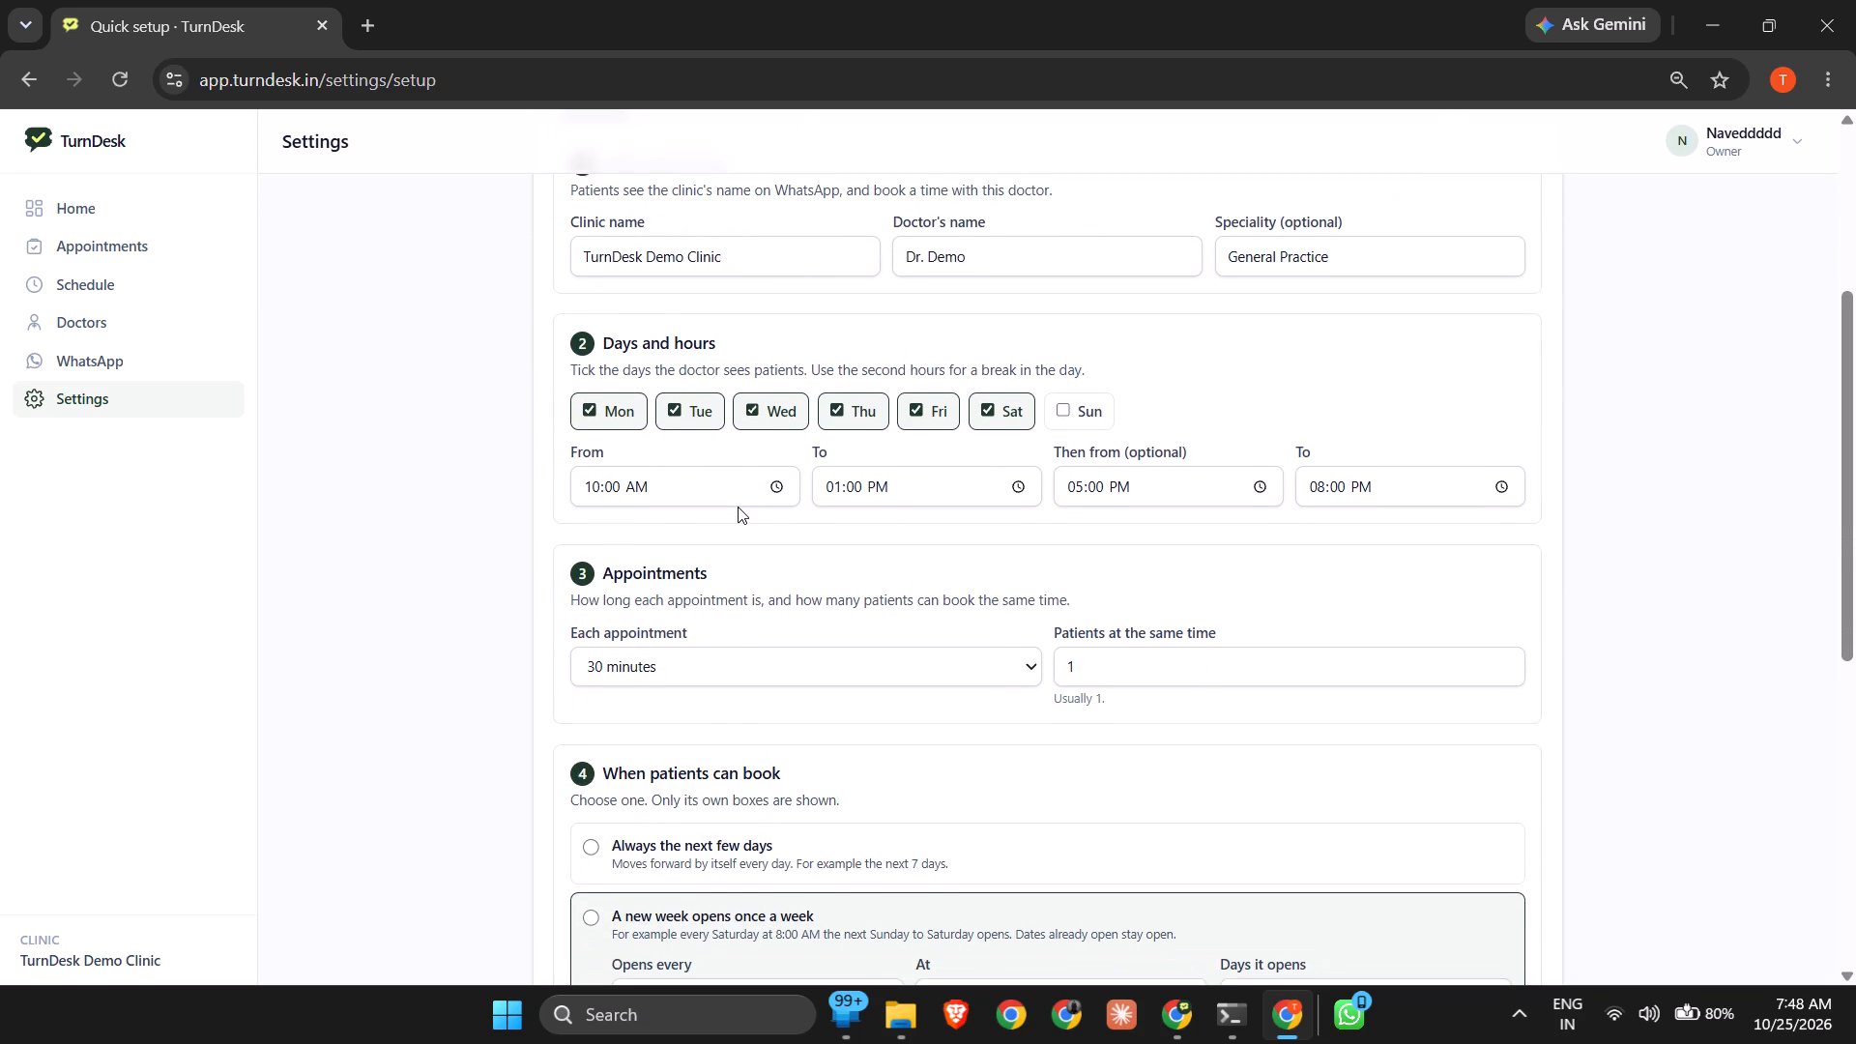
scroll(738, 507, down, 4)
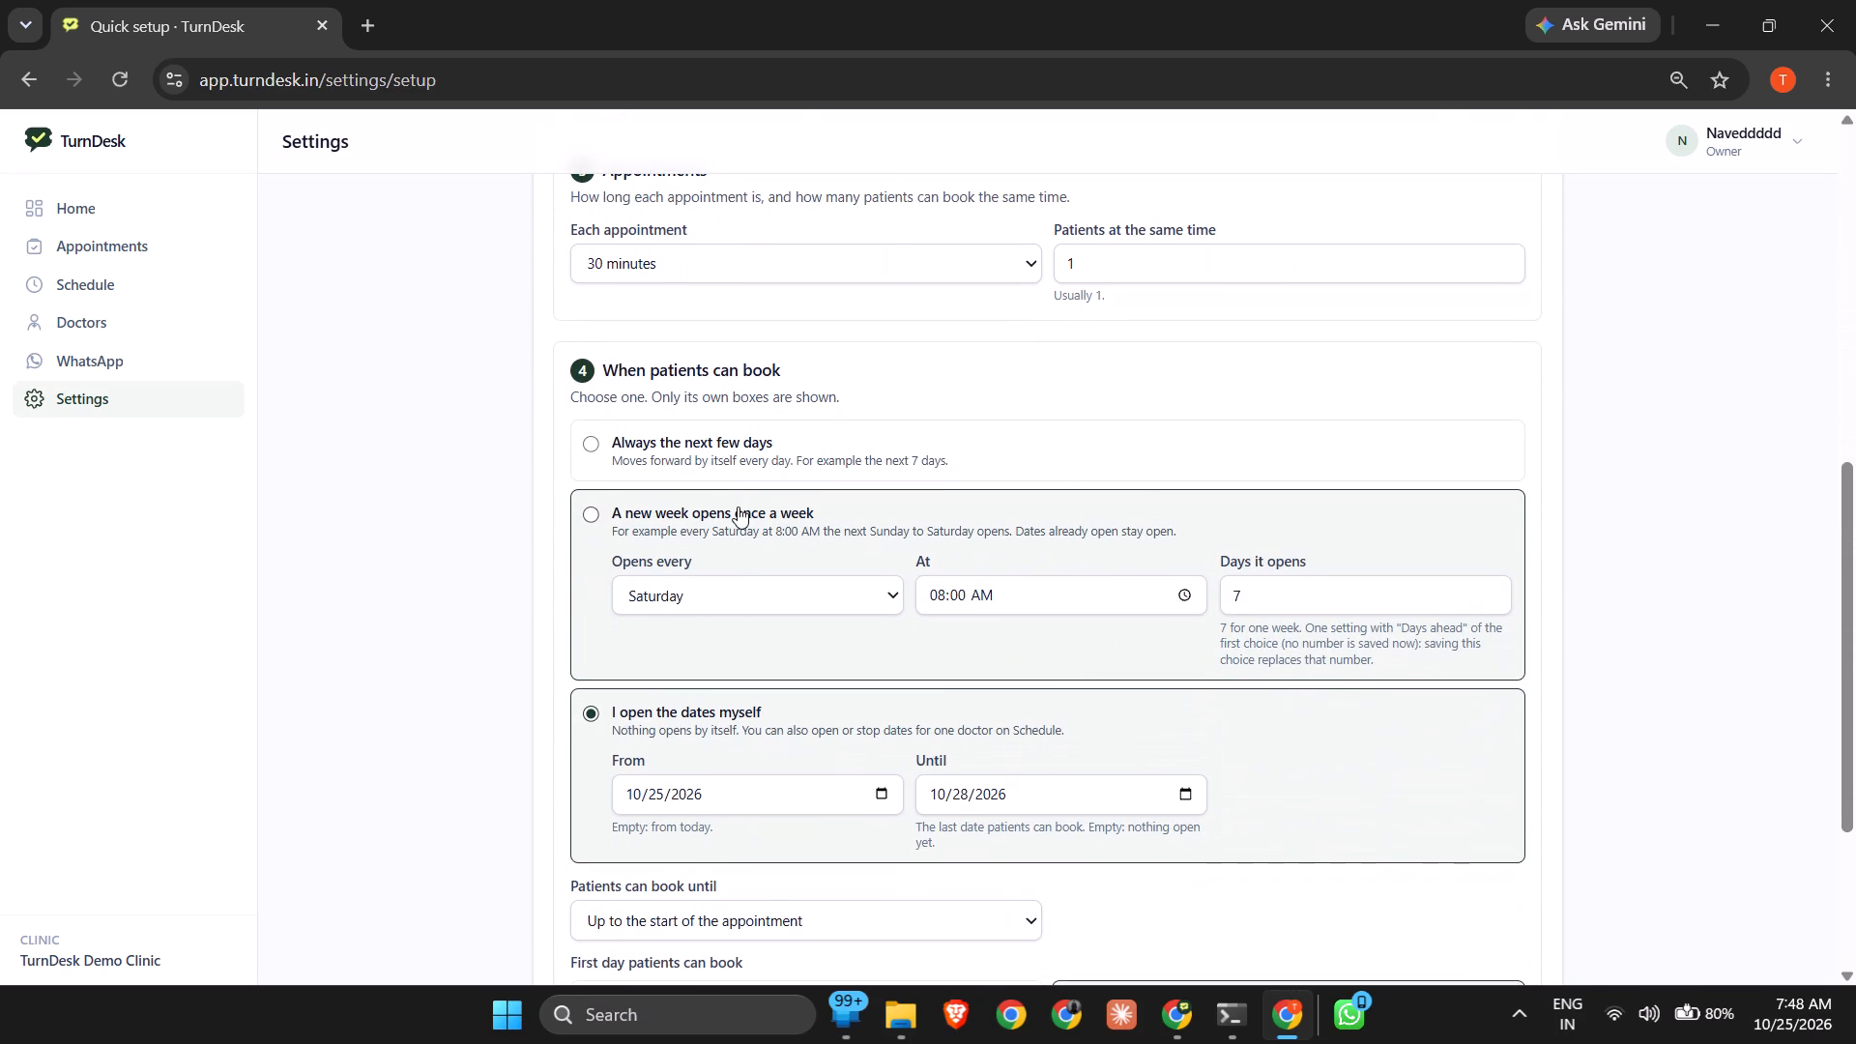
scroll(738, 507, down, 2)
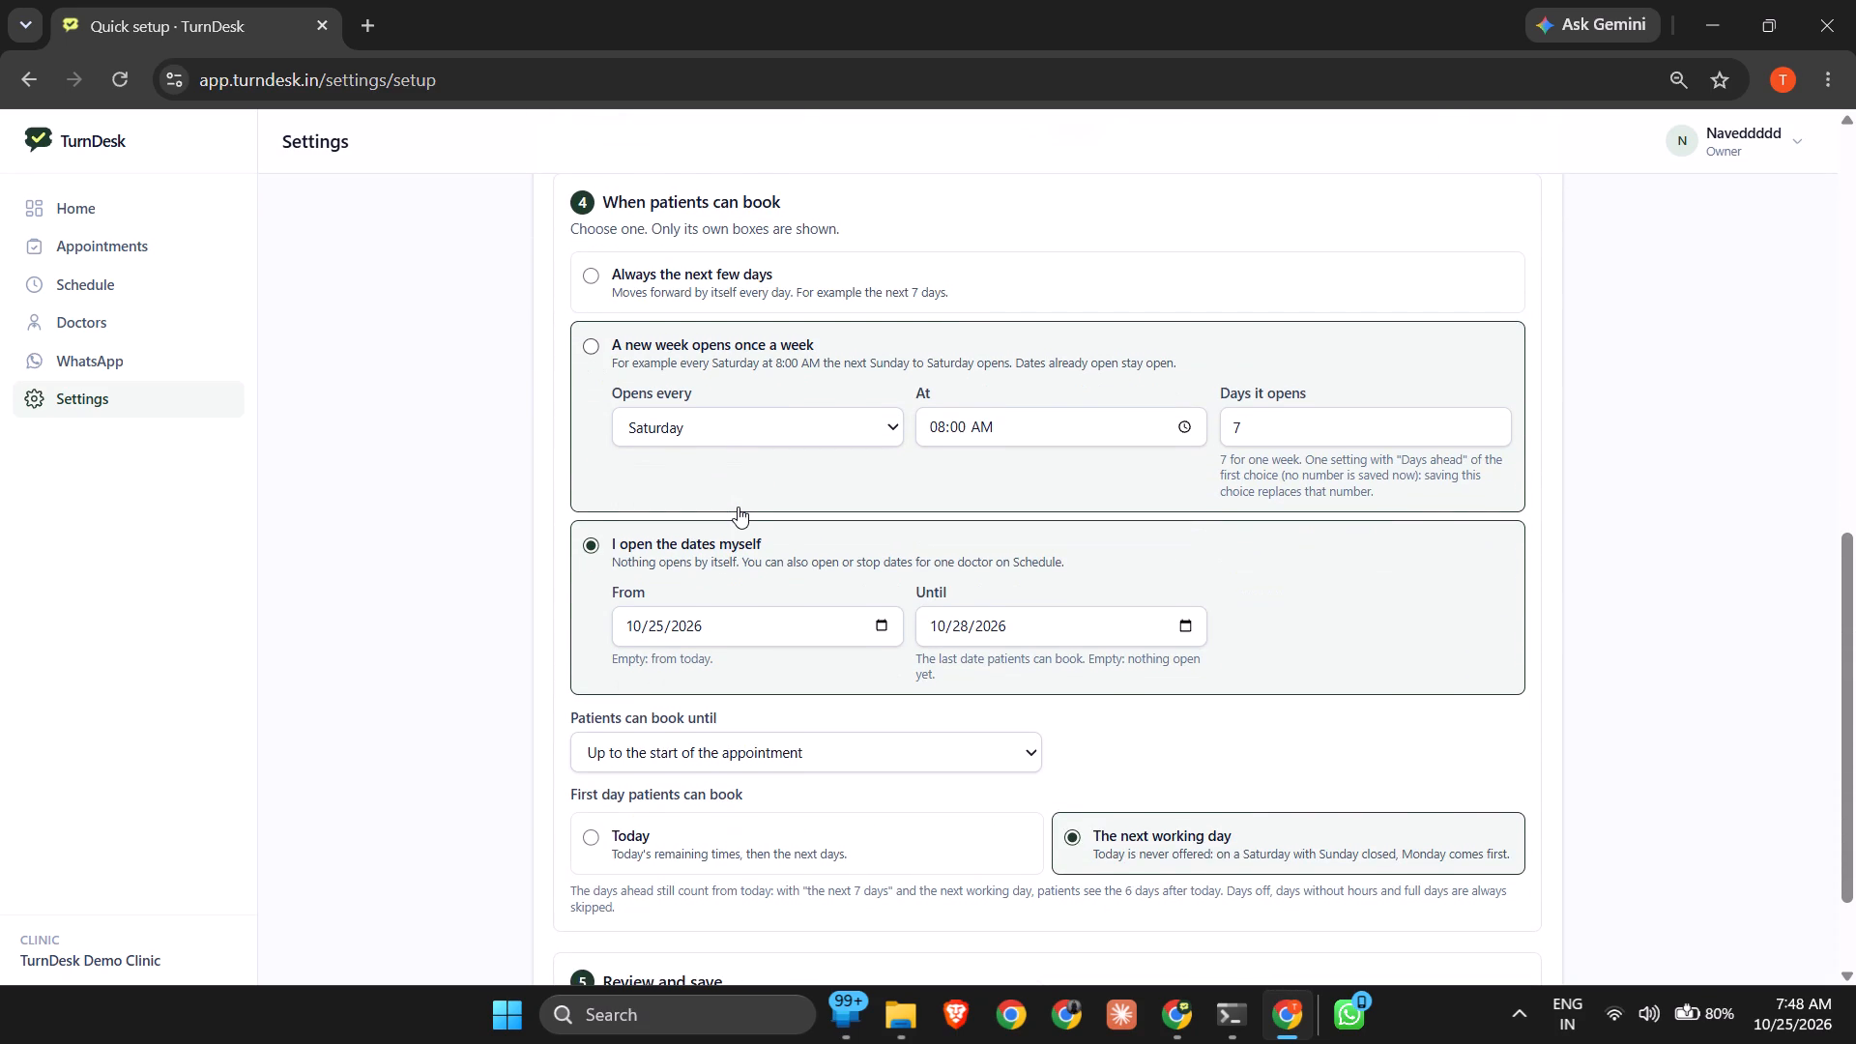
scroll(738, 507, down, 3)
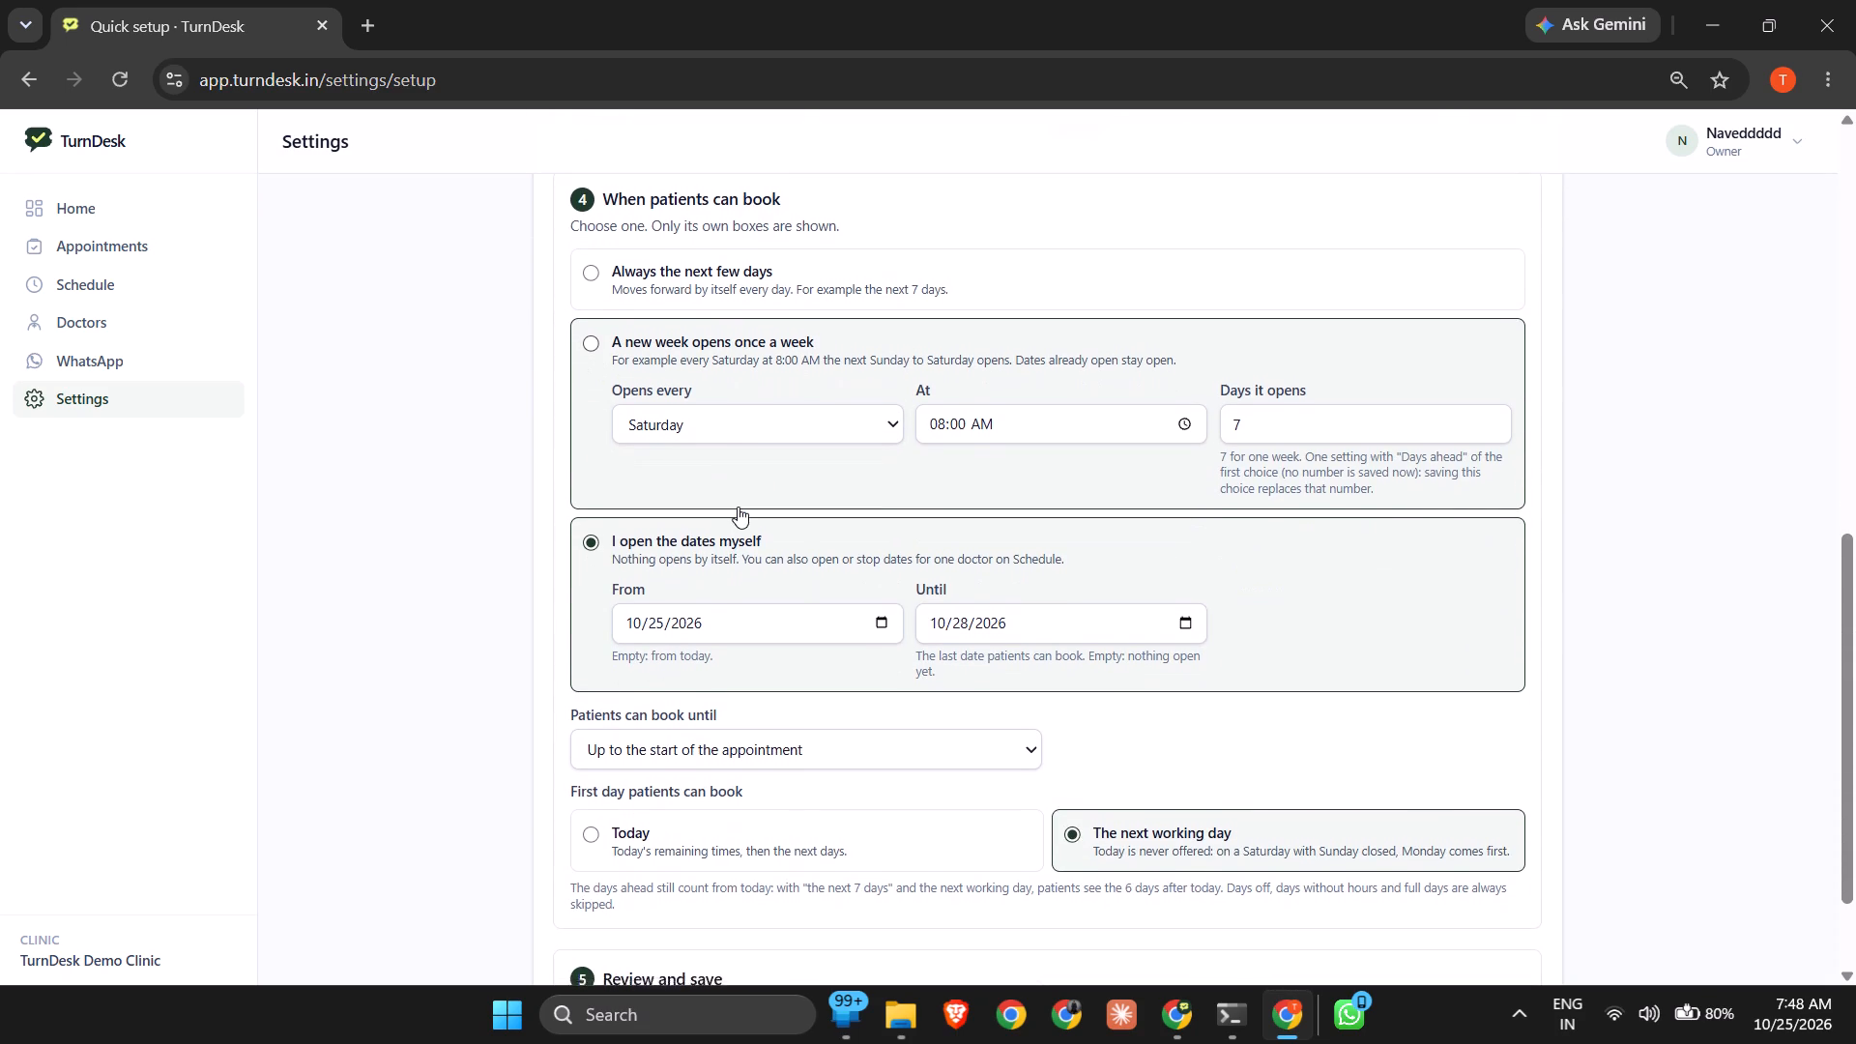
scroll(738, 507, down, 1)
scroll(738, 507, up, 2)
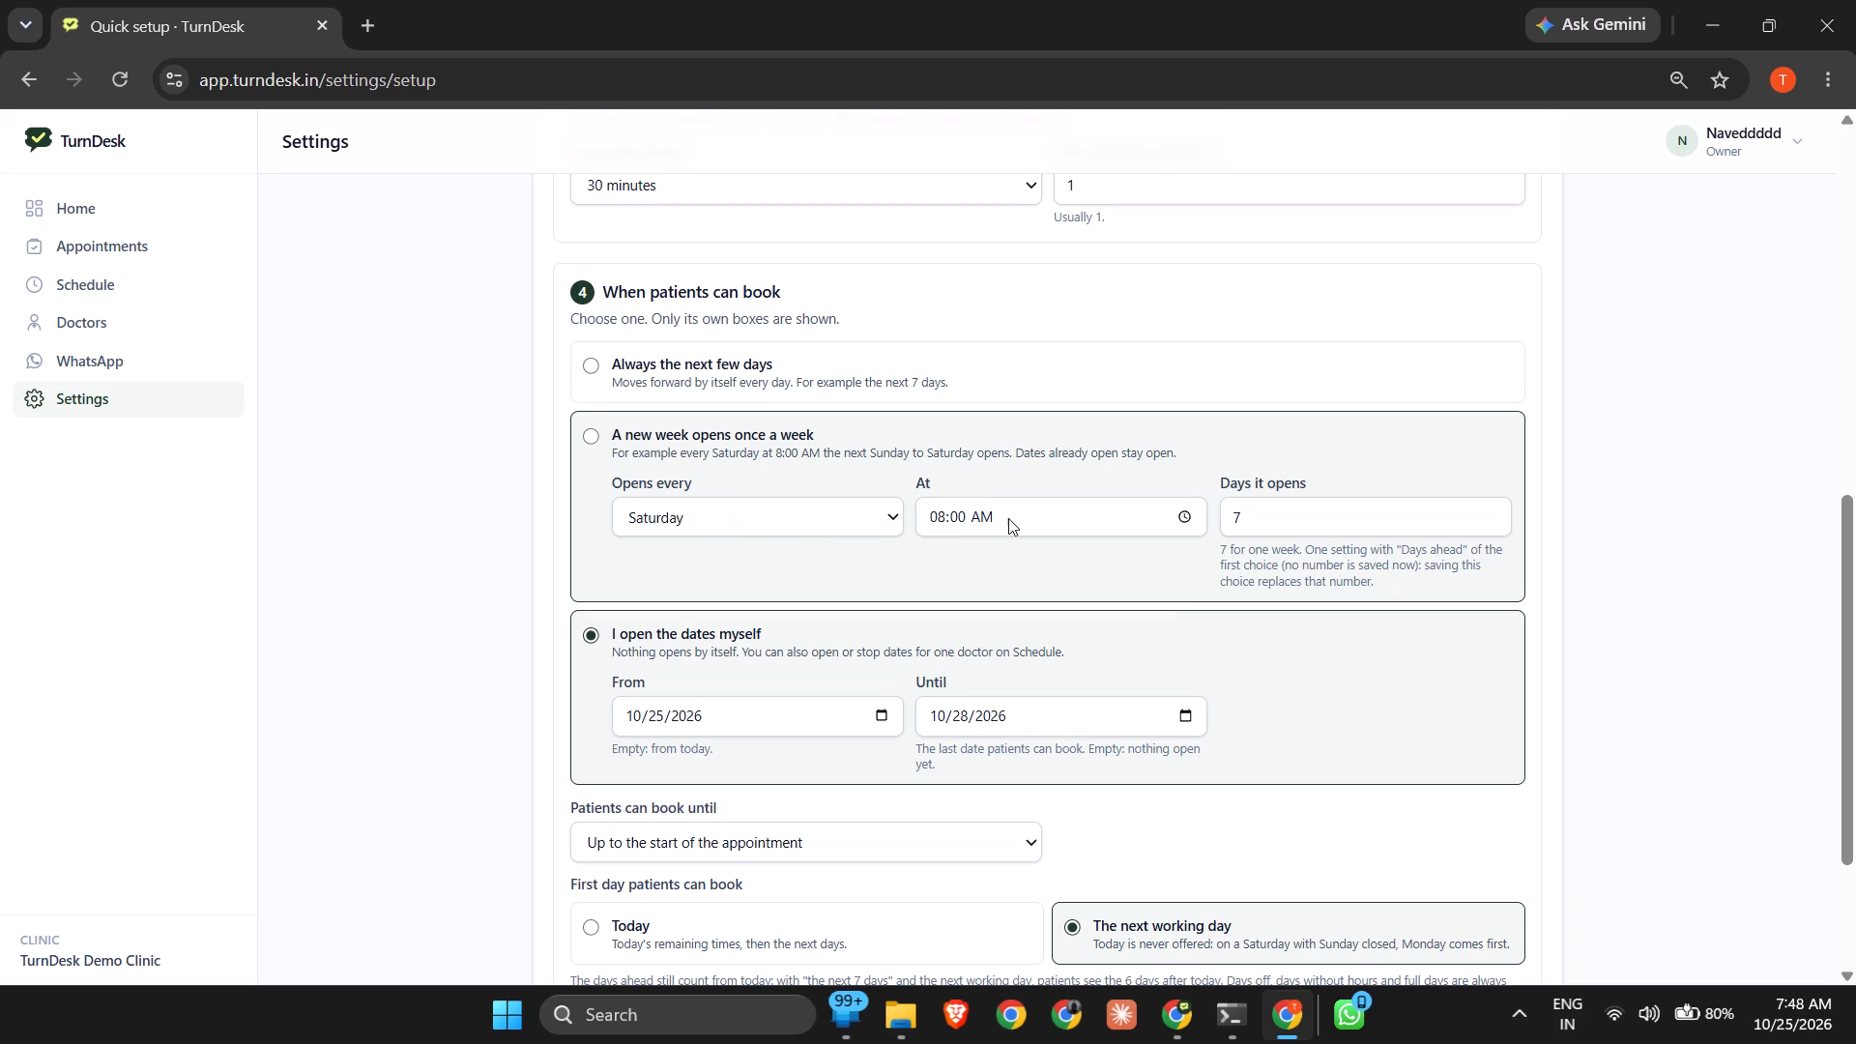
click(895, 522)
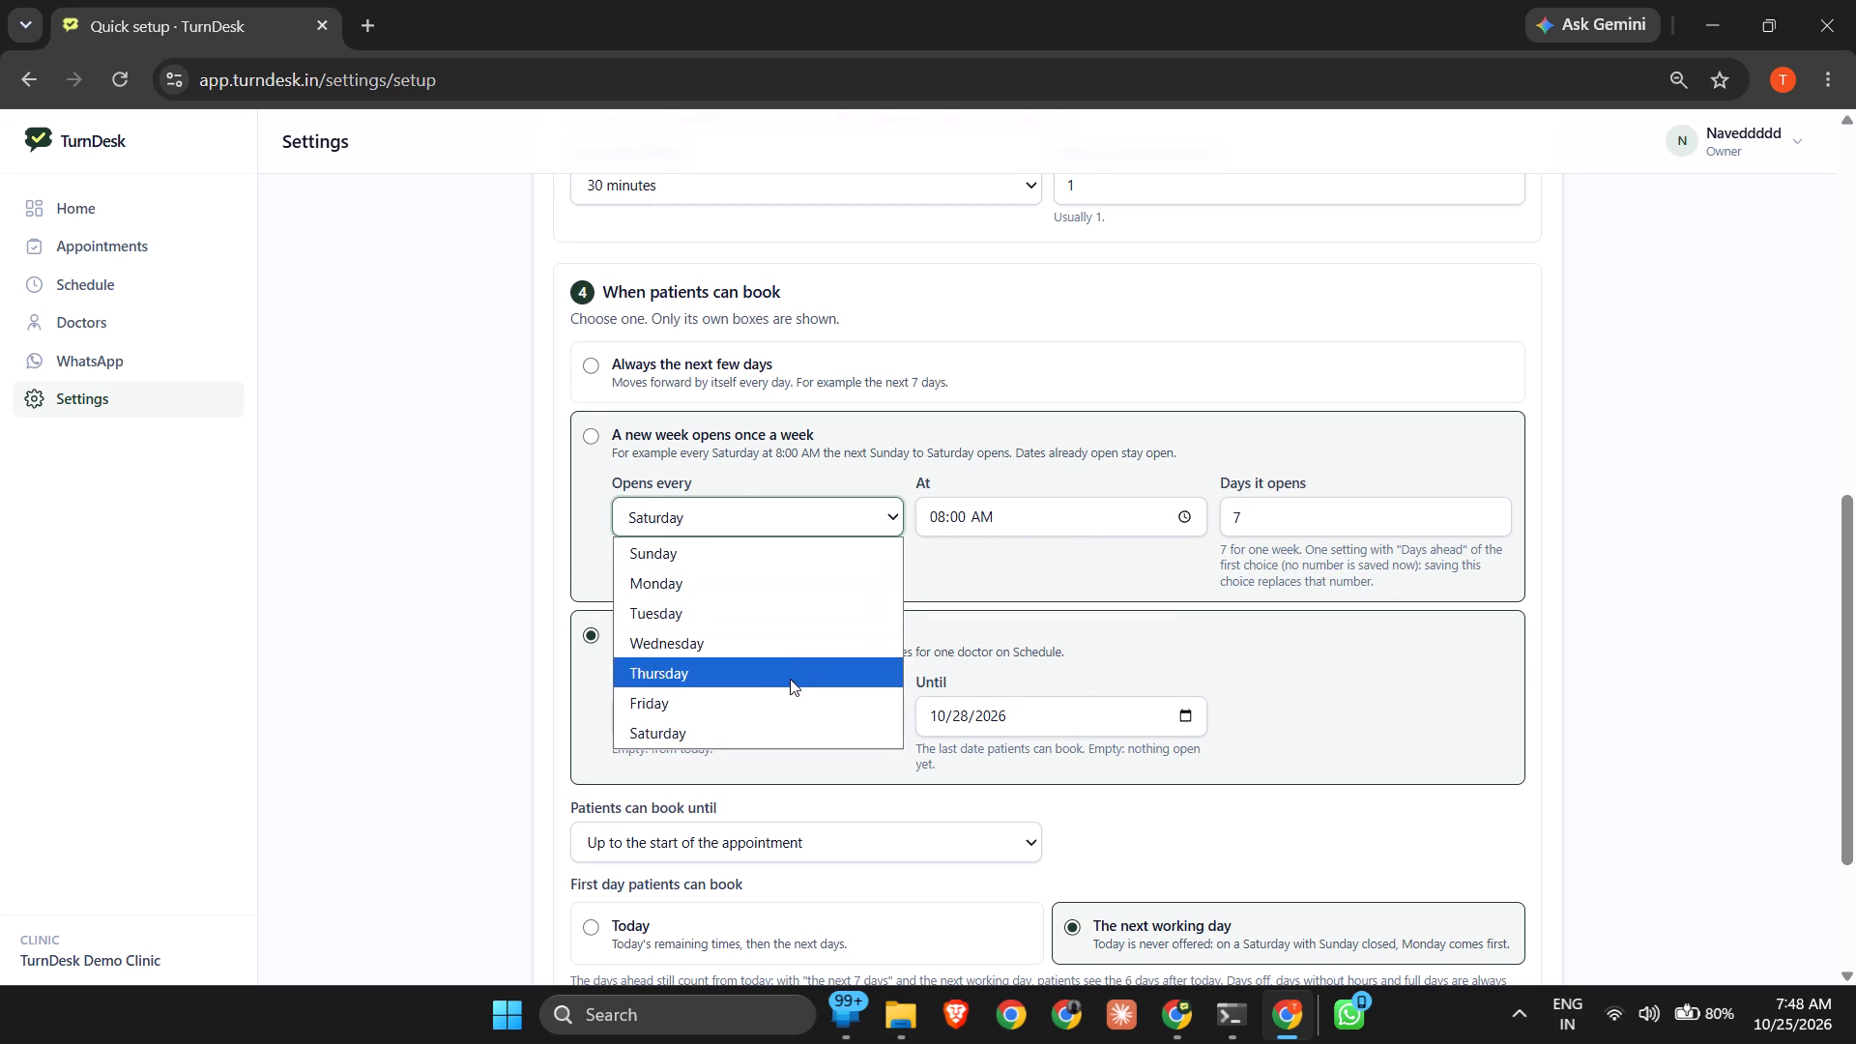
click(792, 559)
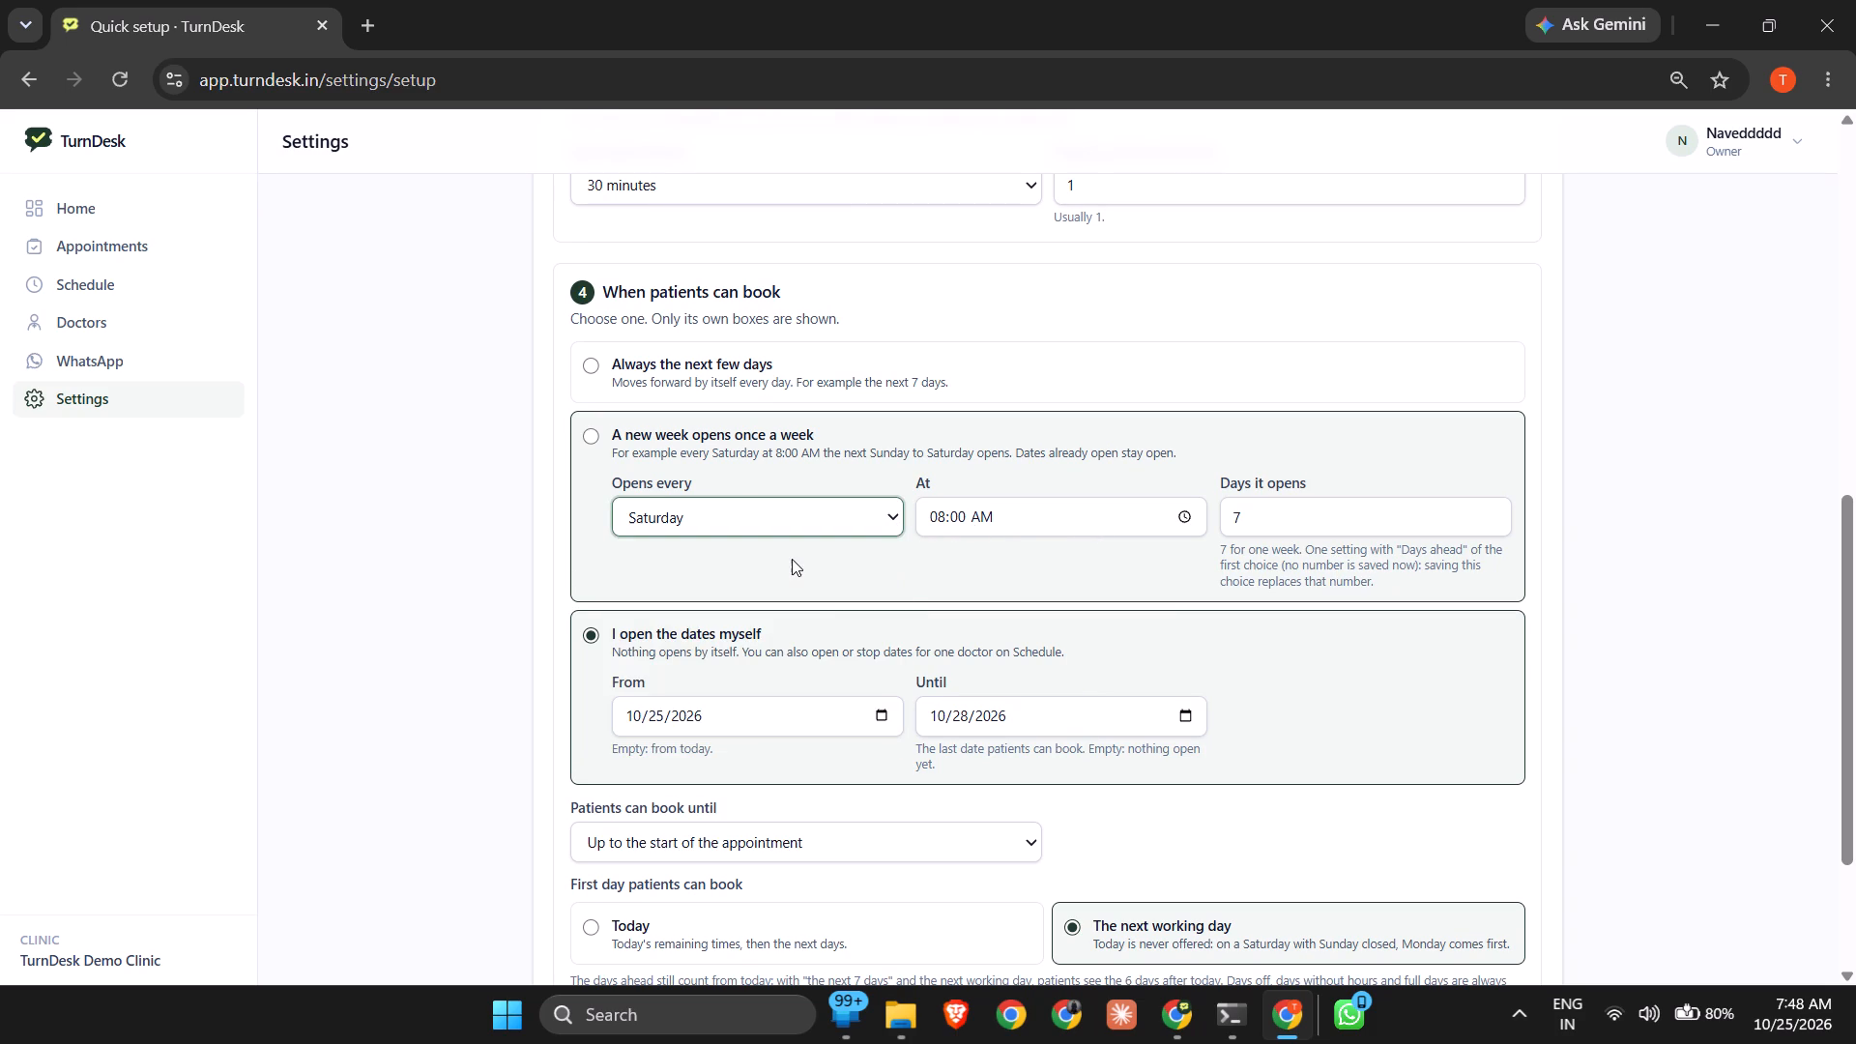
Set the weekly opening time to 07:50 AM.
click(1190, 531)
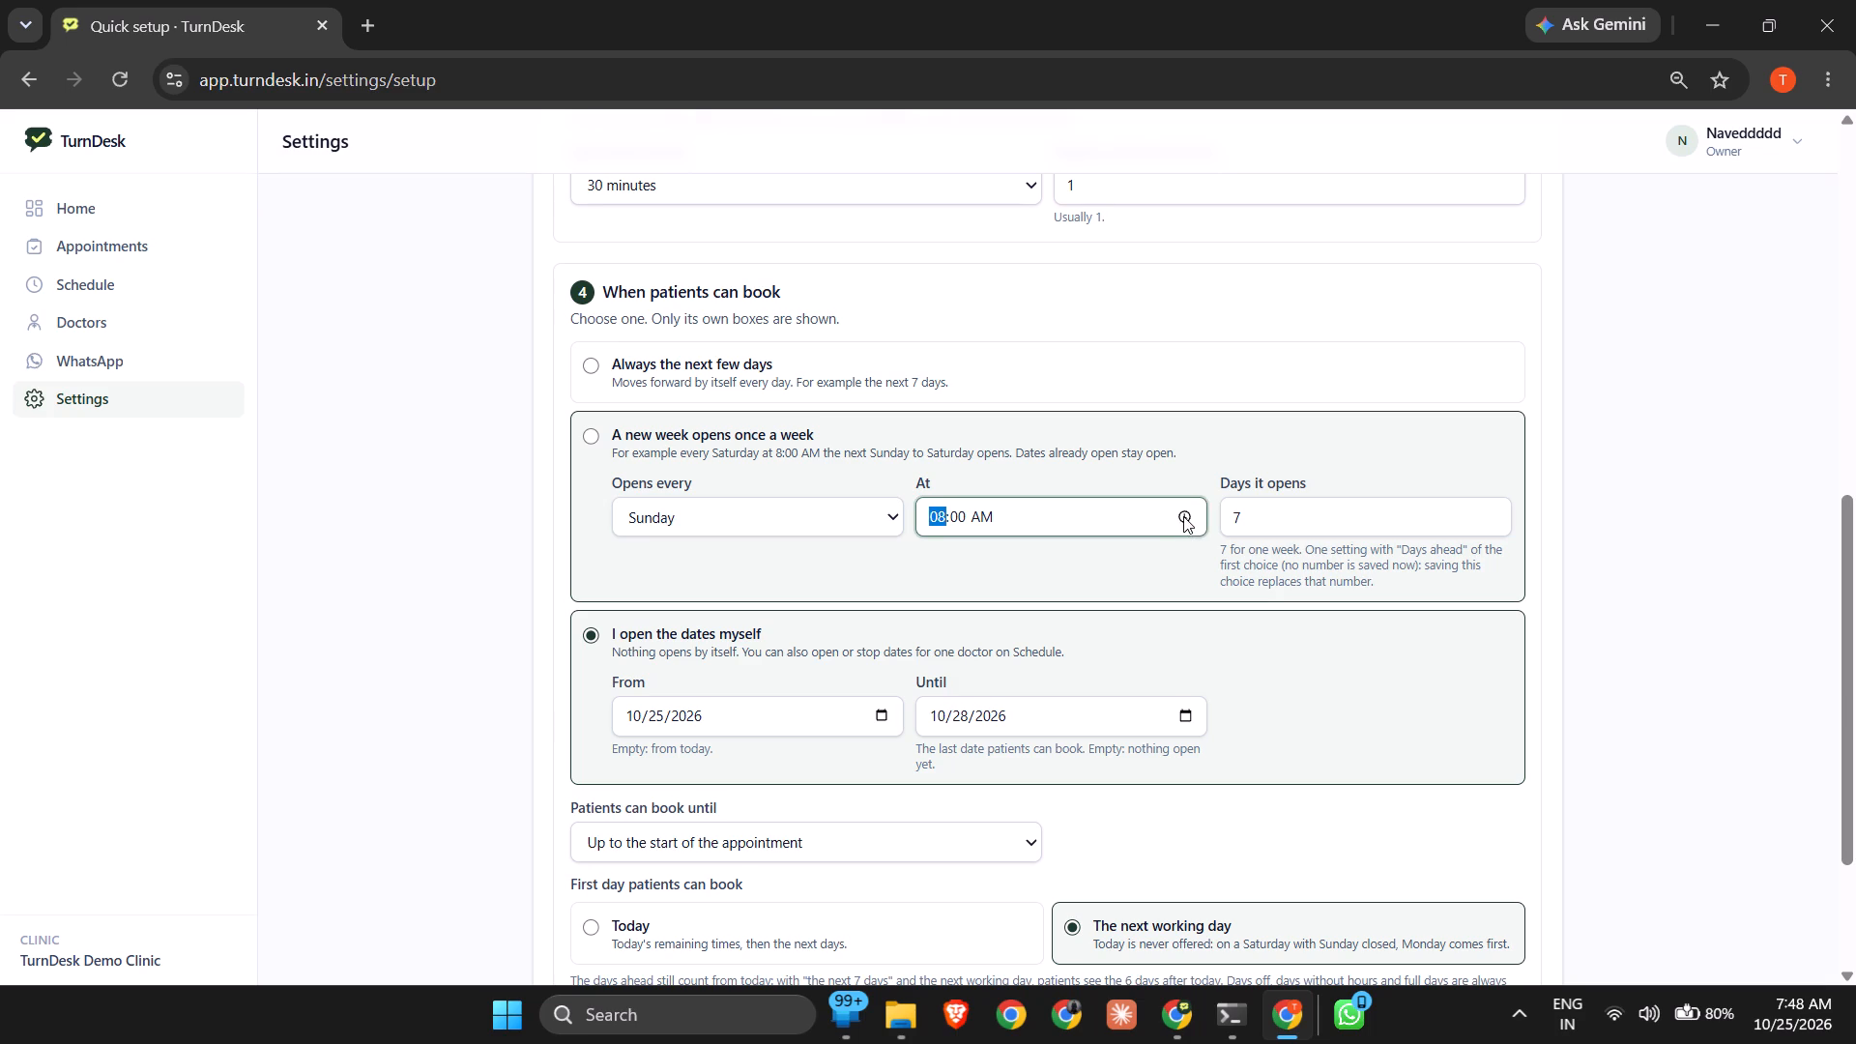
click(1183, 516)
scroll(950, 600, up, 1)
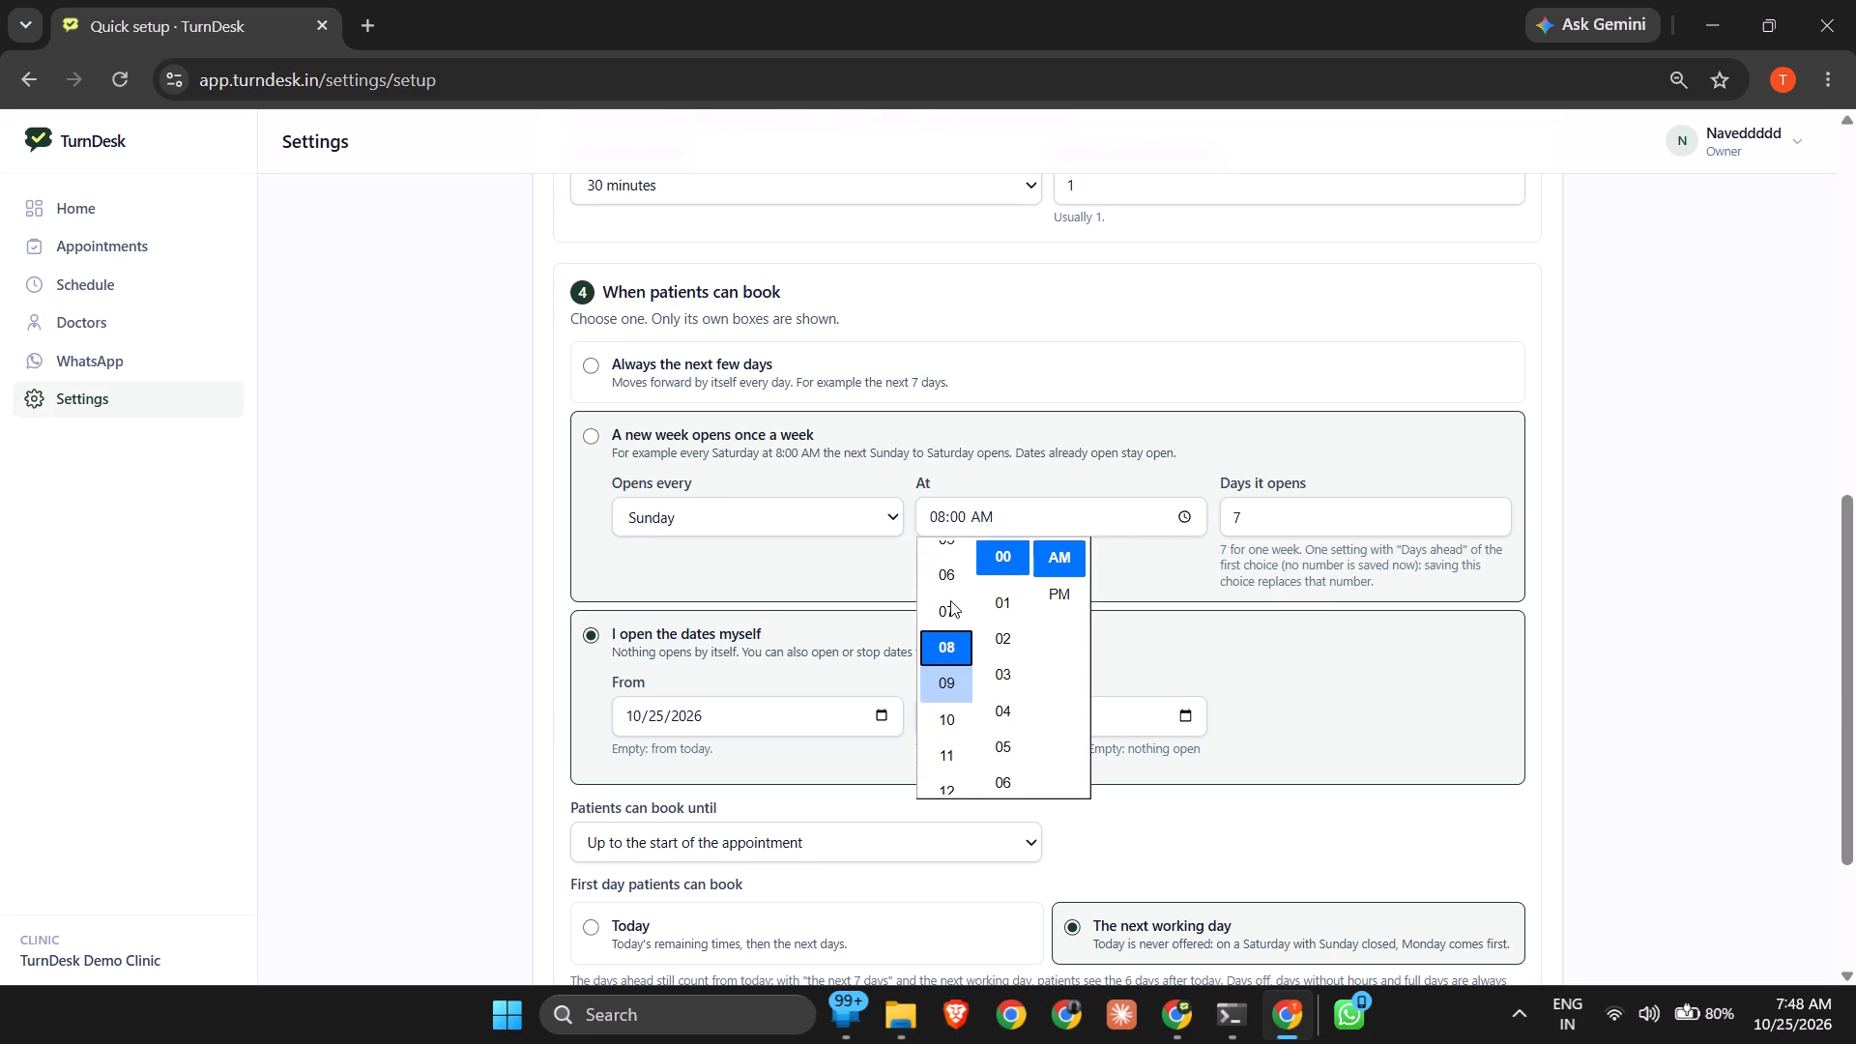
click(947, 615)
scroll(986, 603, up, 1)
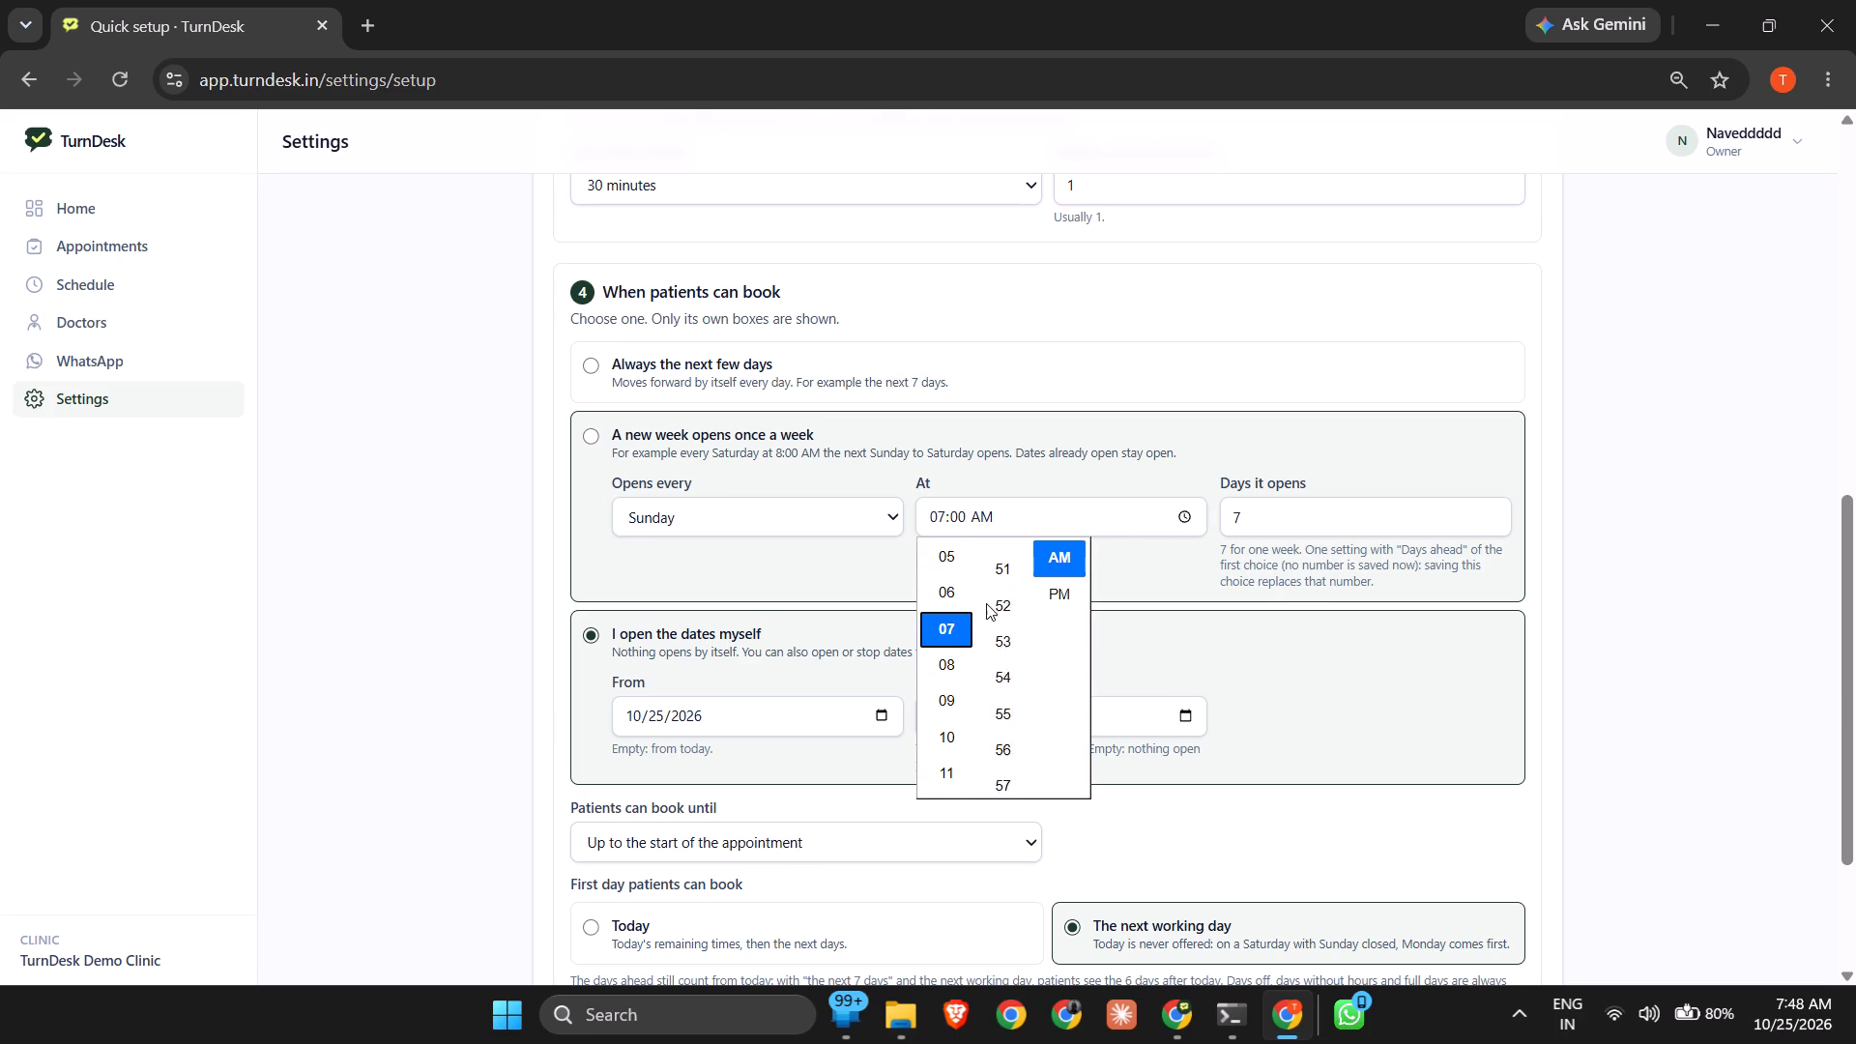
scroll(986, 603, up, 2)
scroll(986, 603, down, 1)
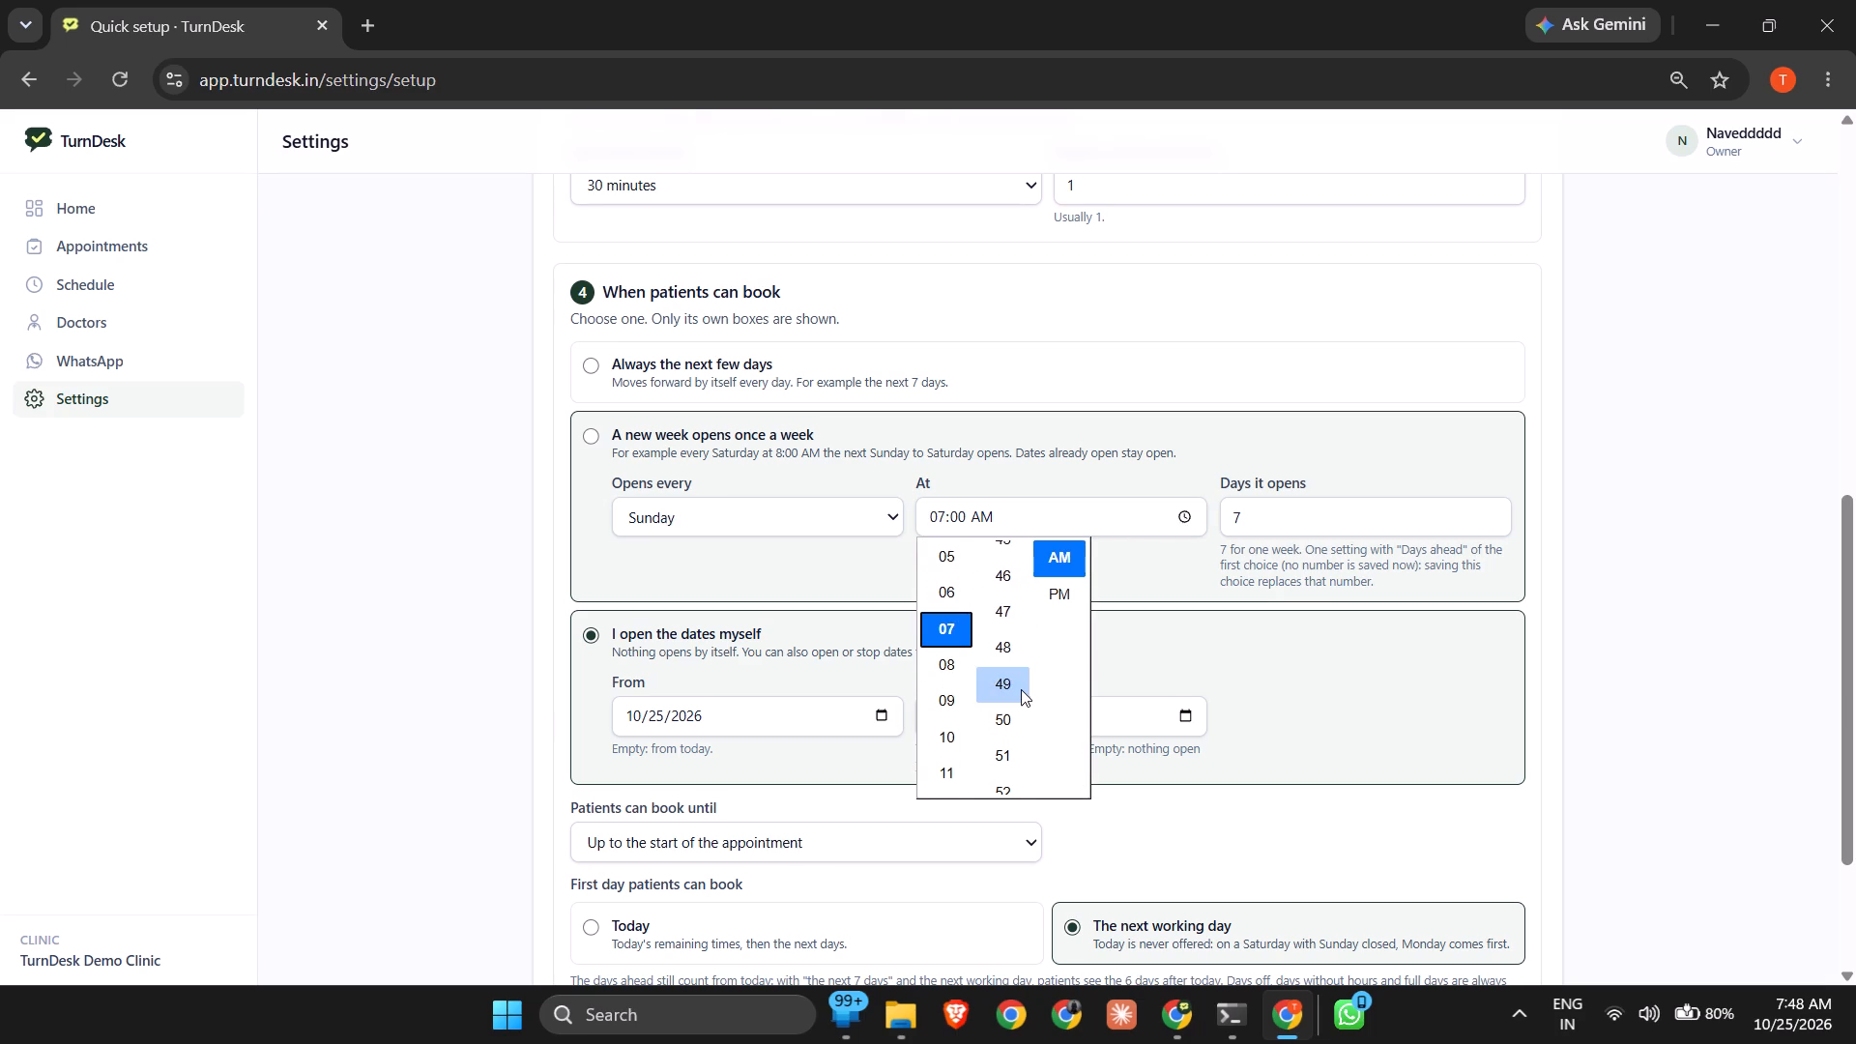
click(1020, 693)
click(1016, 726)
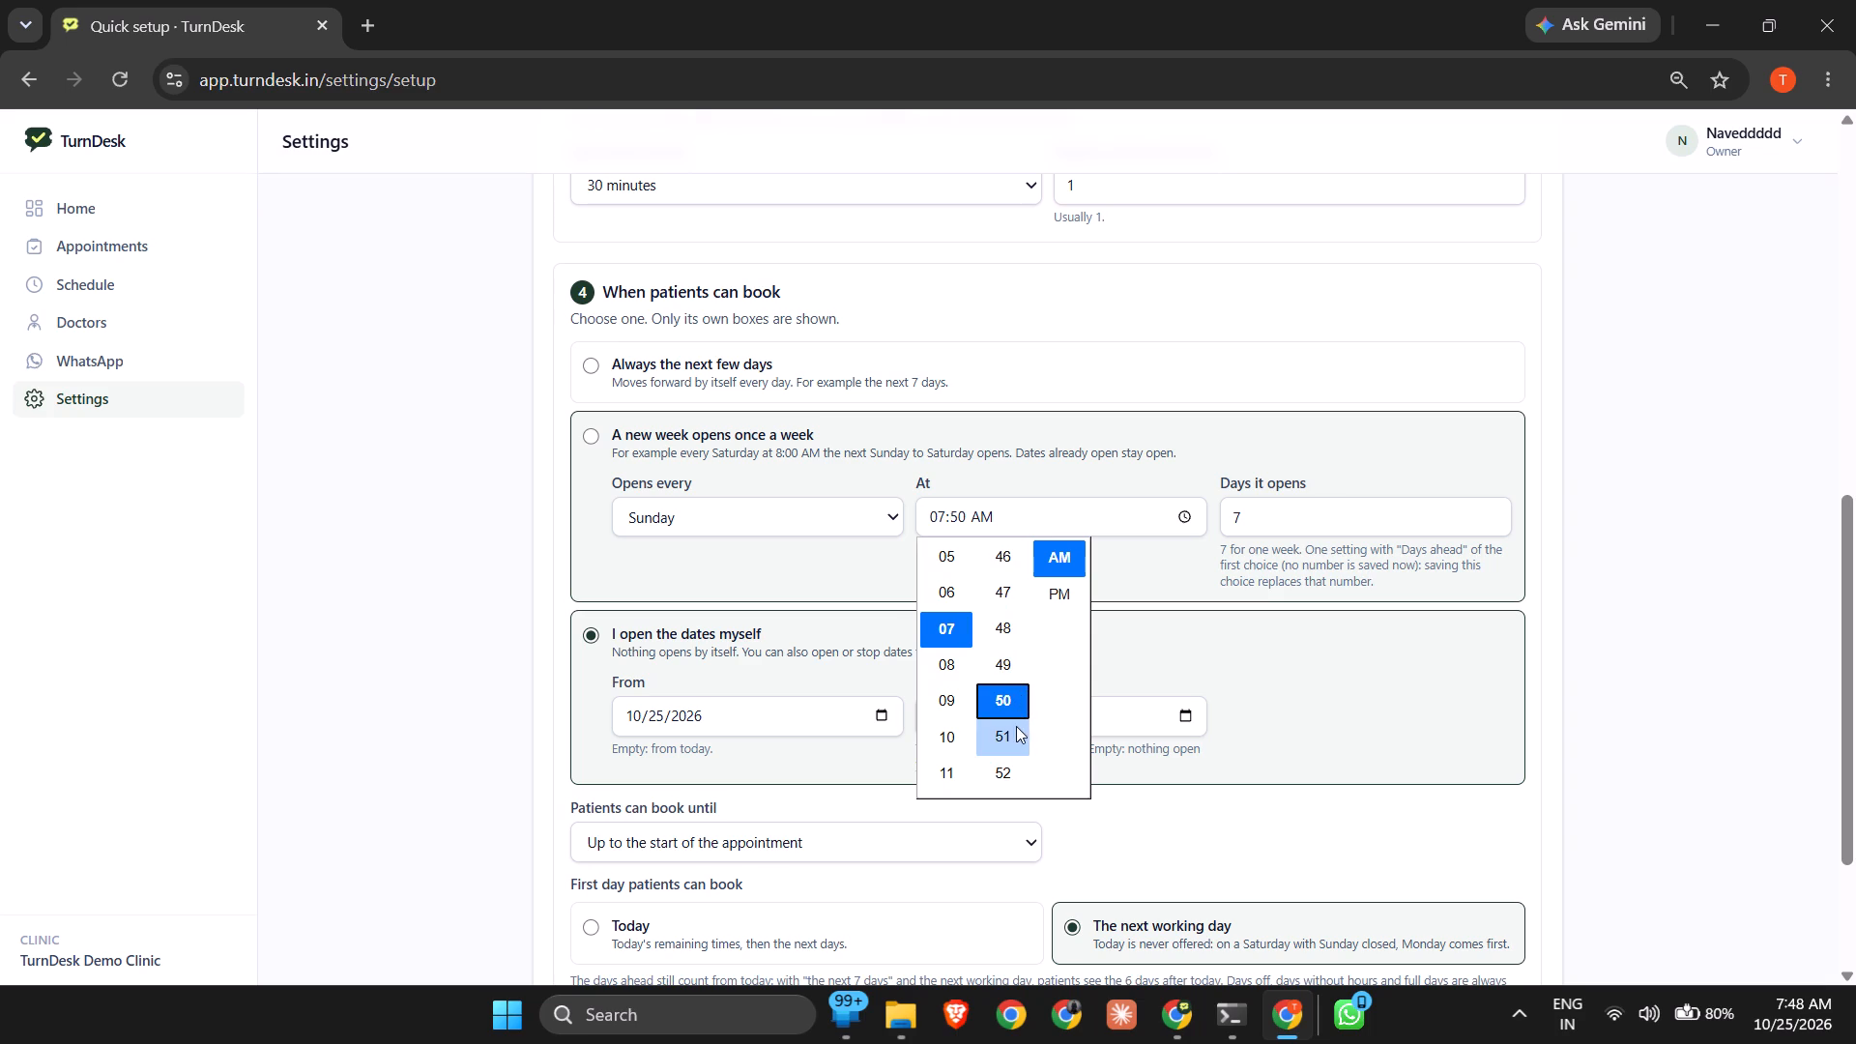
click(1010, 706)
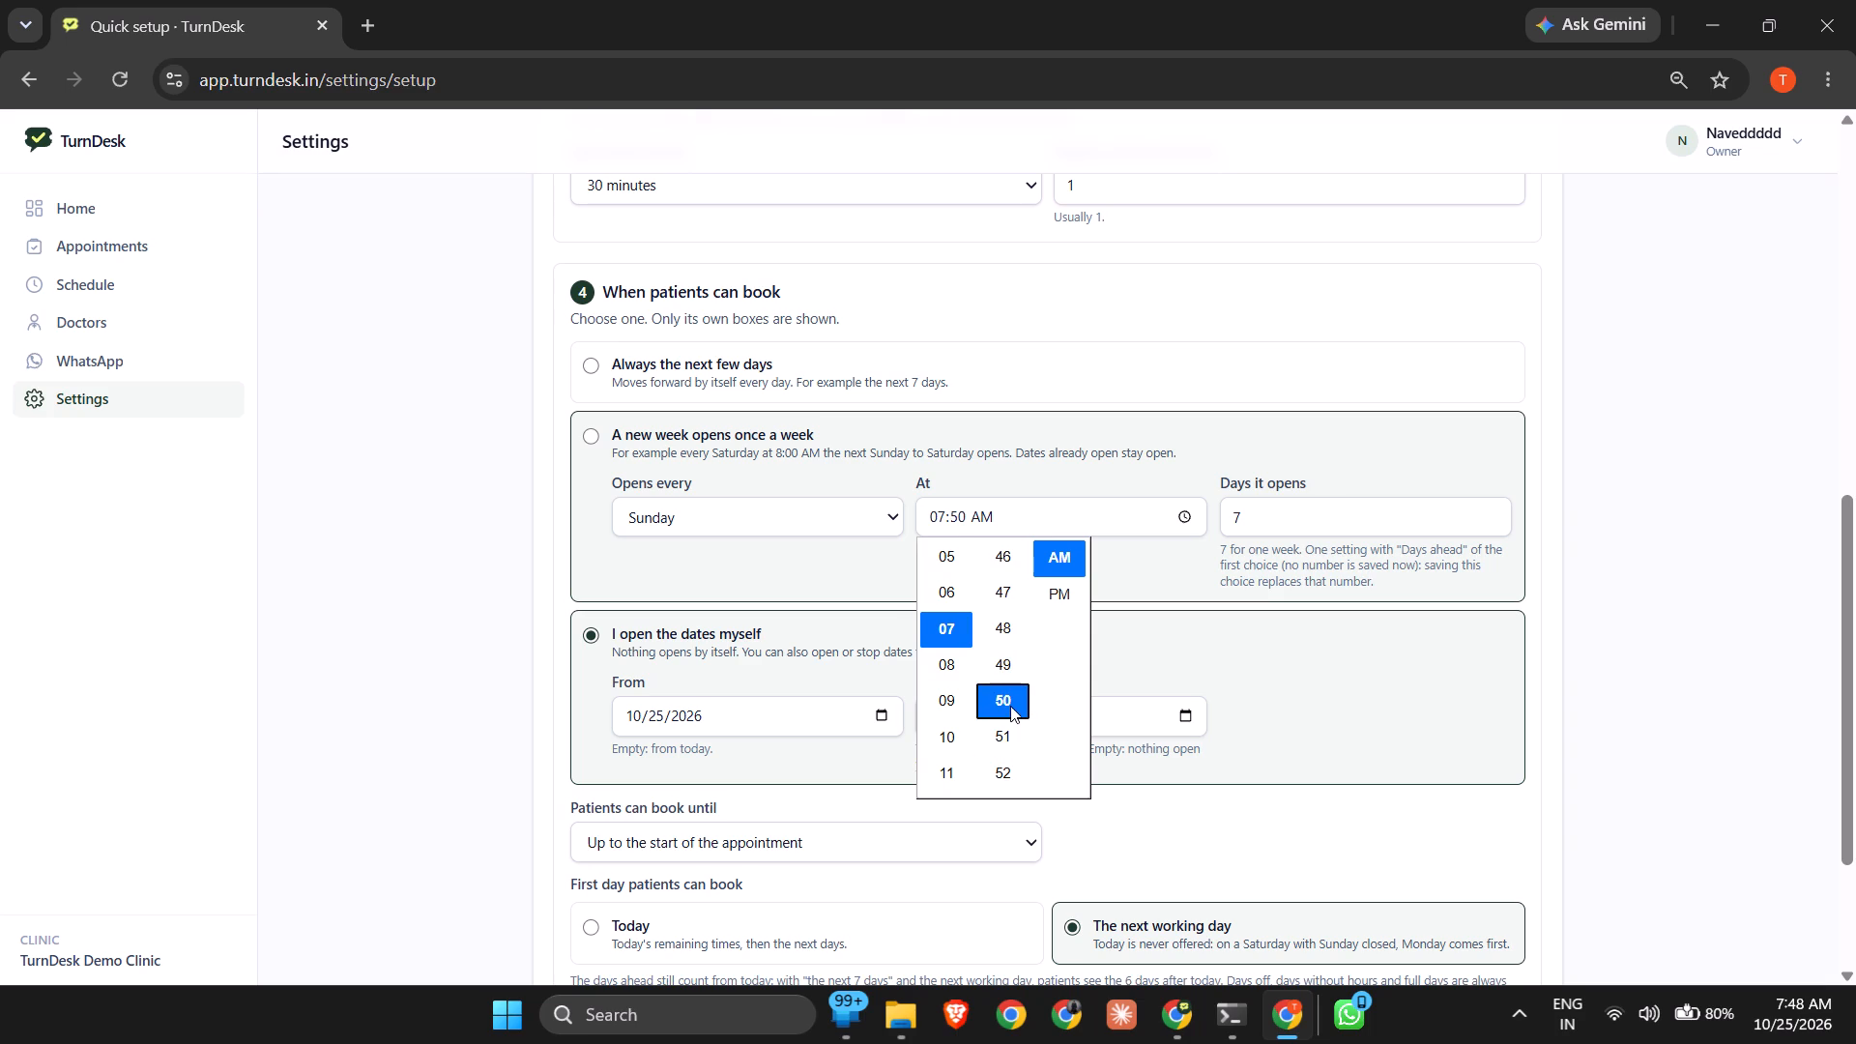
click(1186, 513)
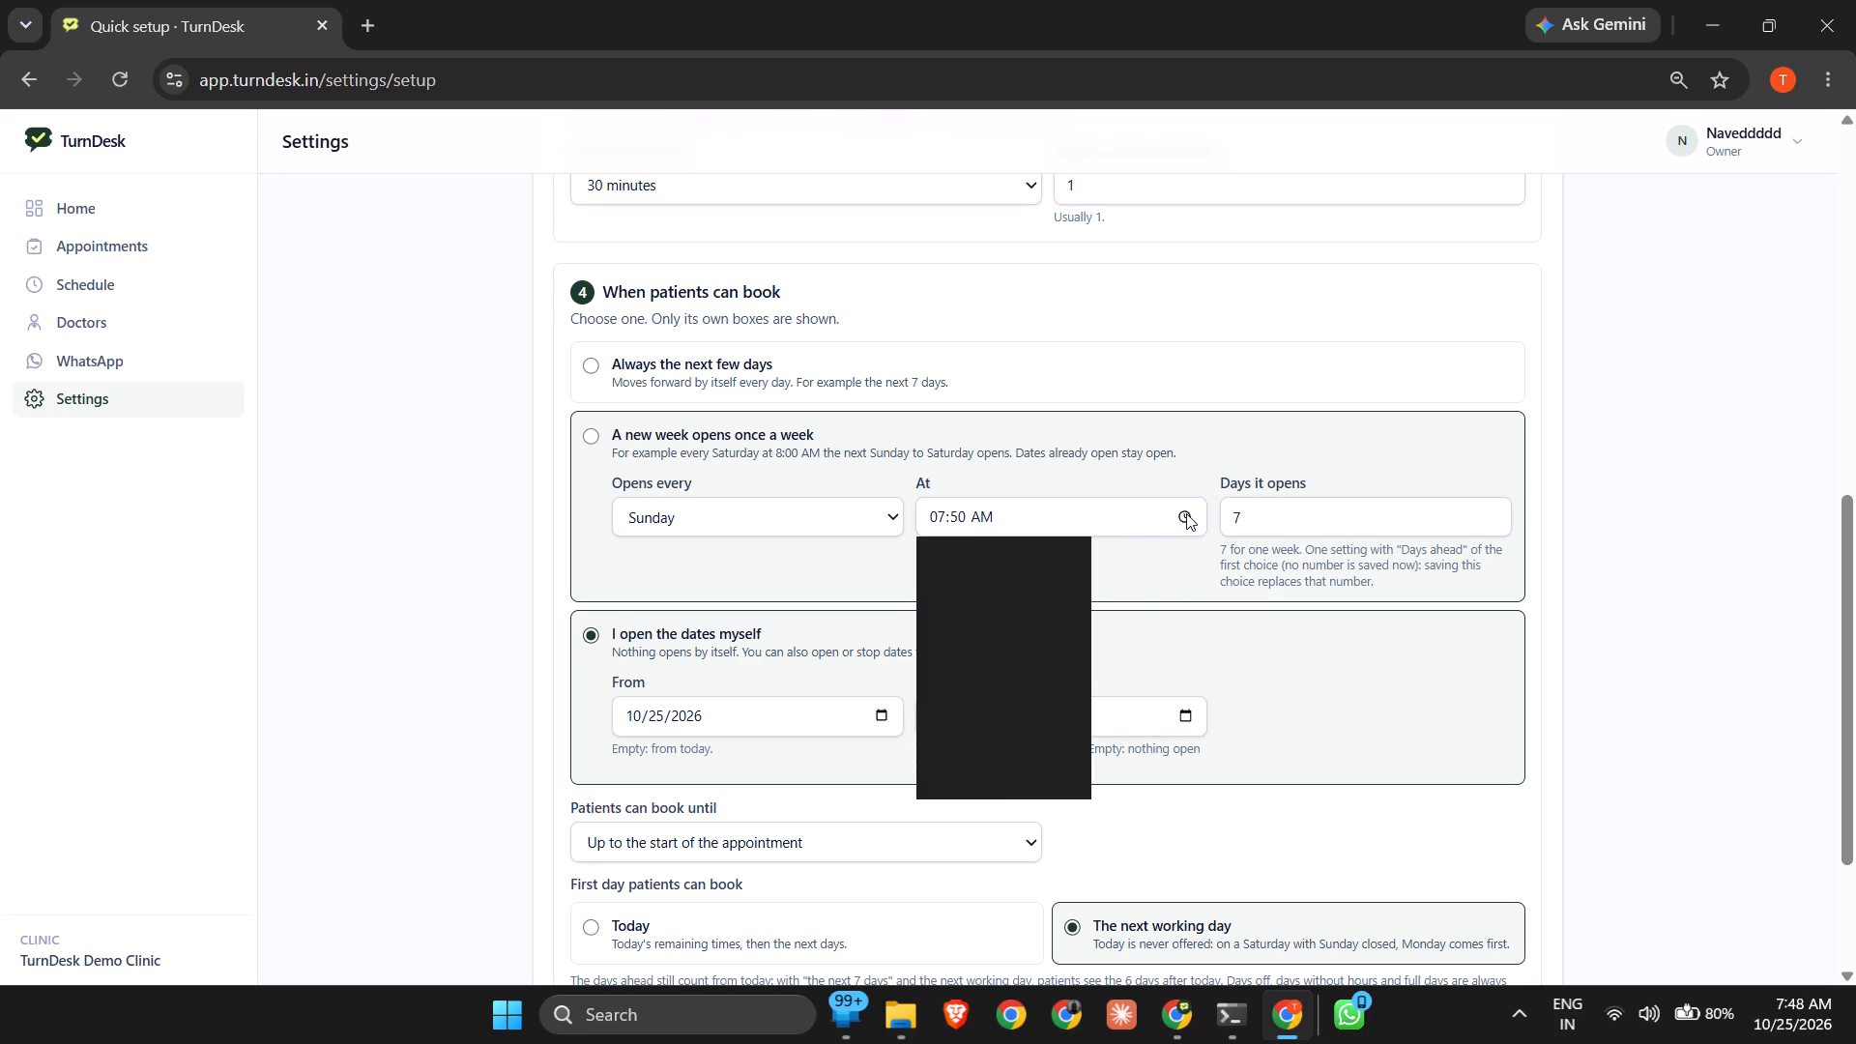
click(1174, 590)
Run the setup review and compare its summary of changes with the patient booking options.
scroll(1174, 590, down, 3)
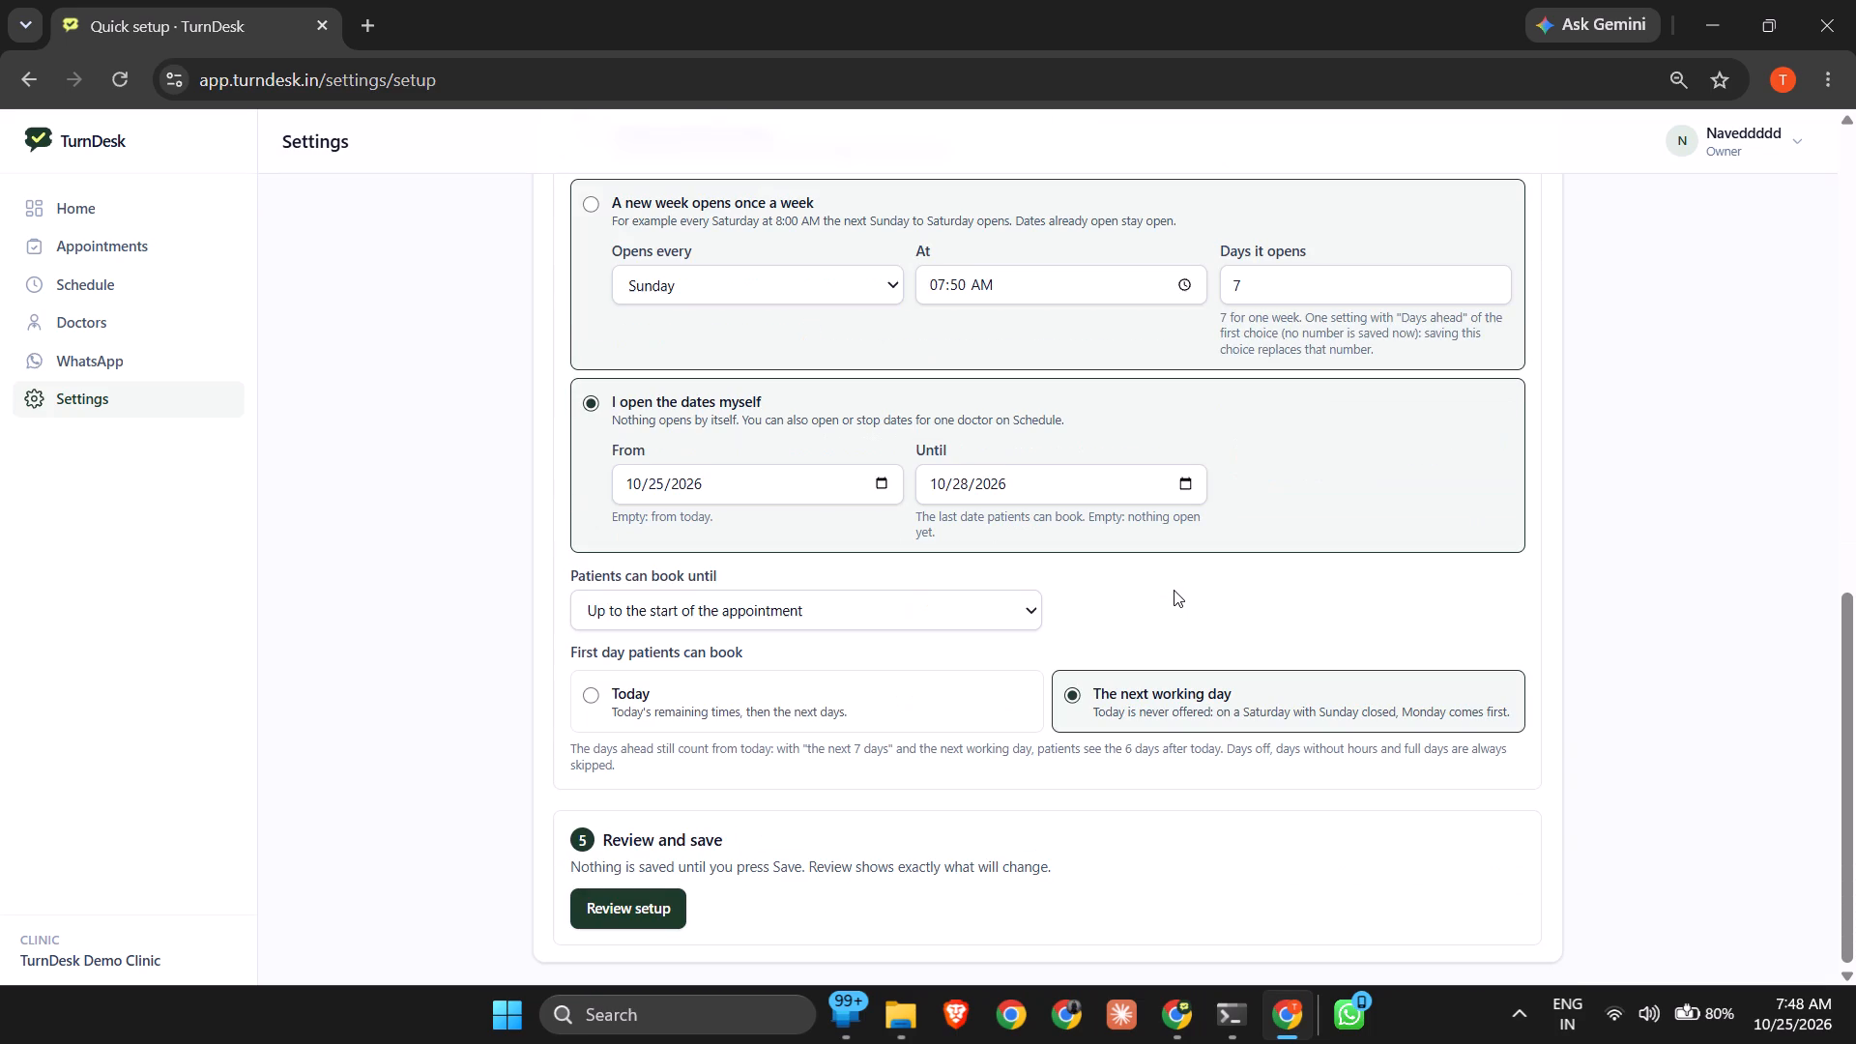
click(664, 913)
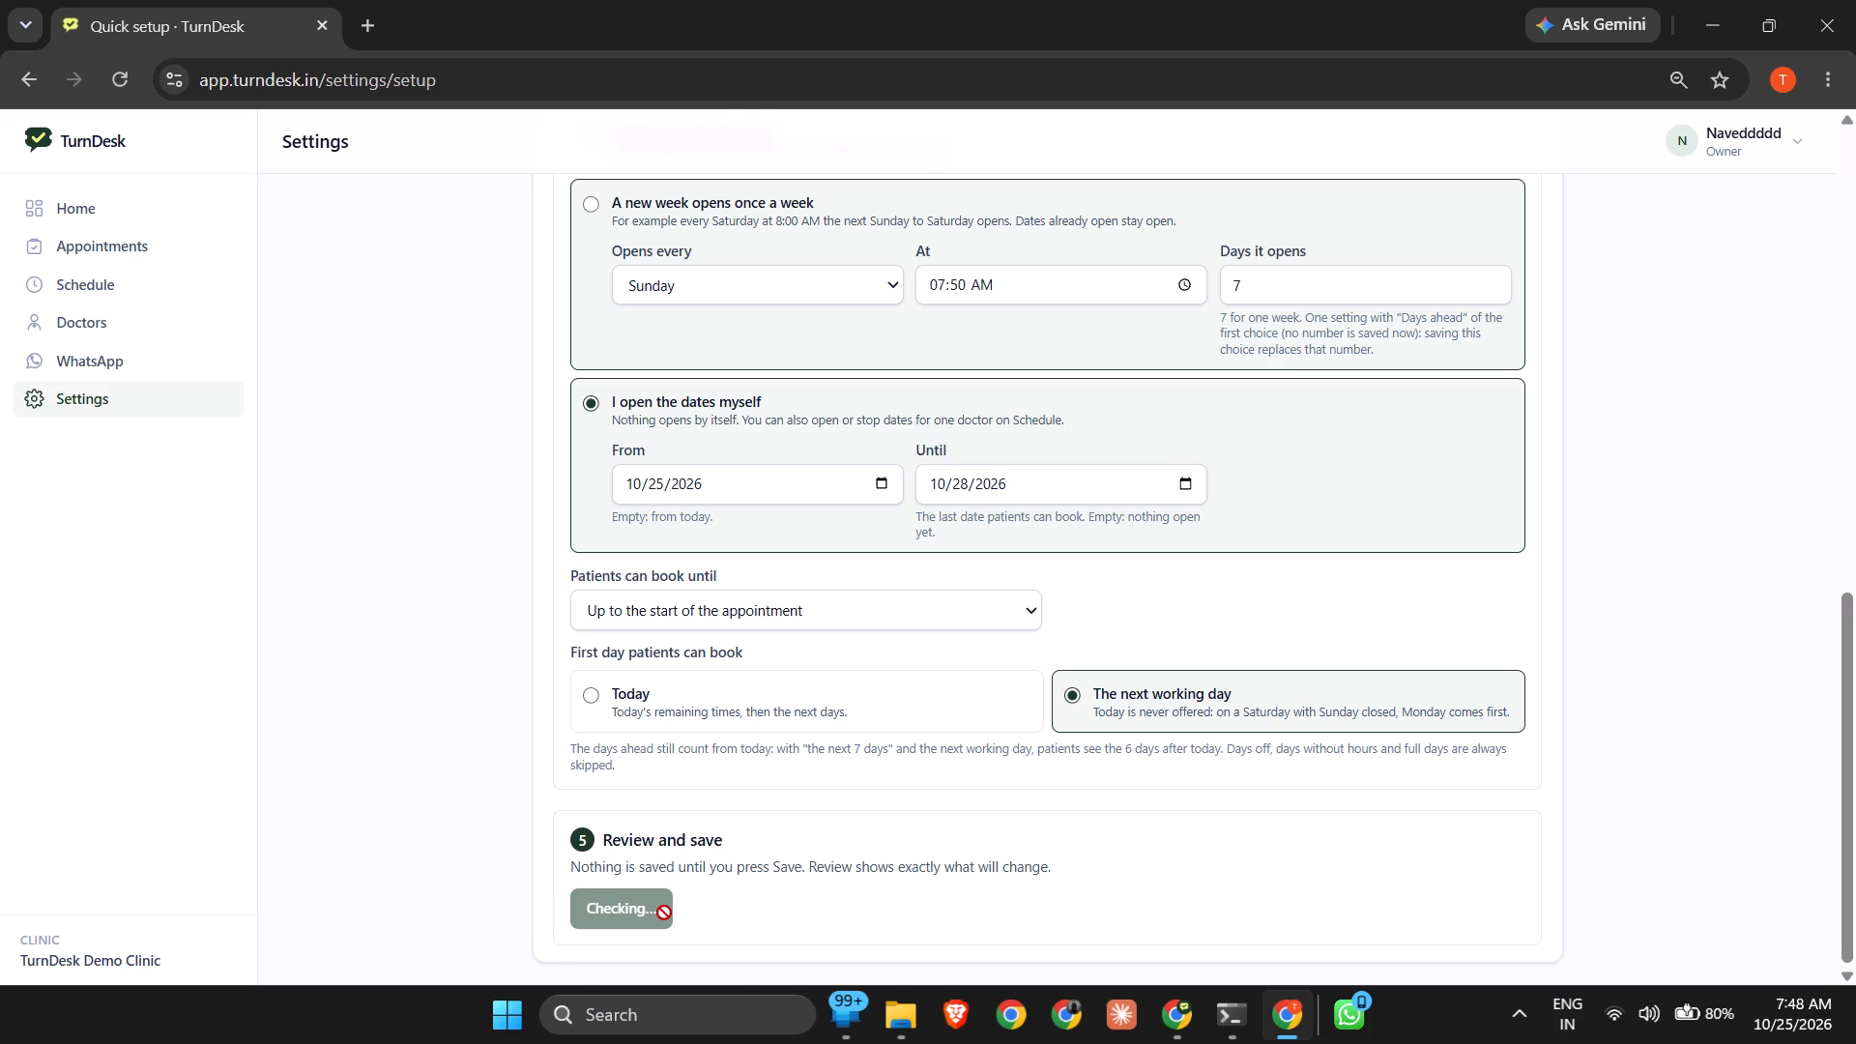
scroll(664, 913, down, 5)
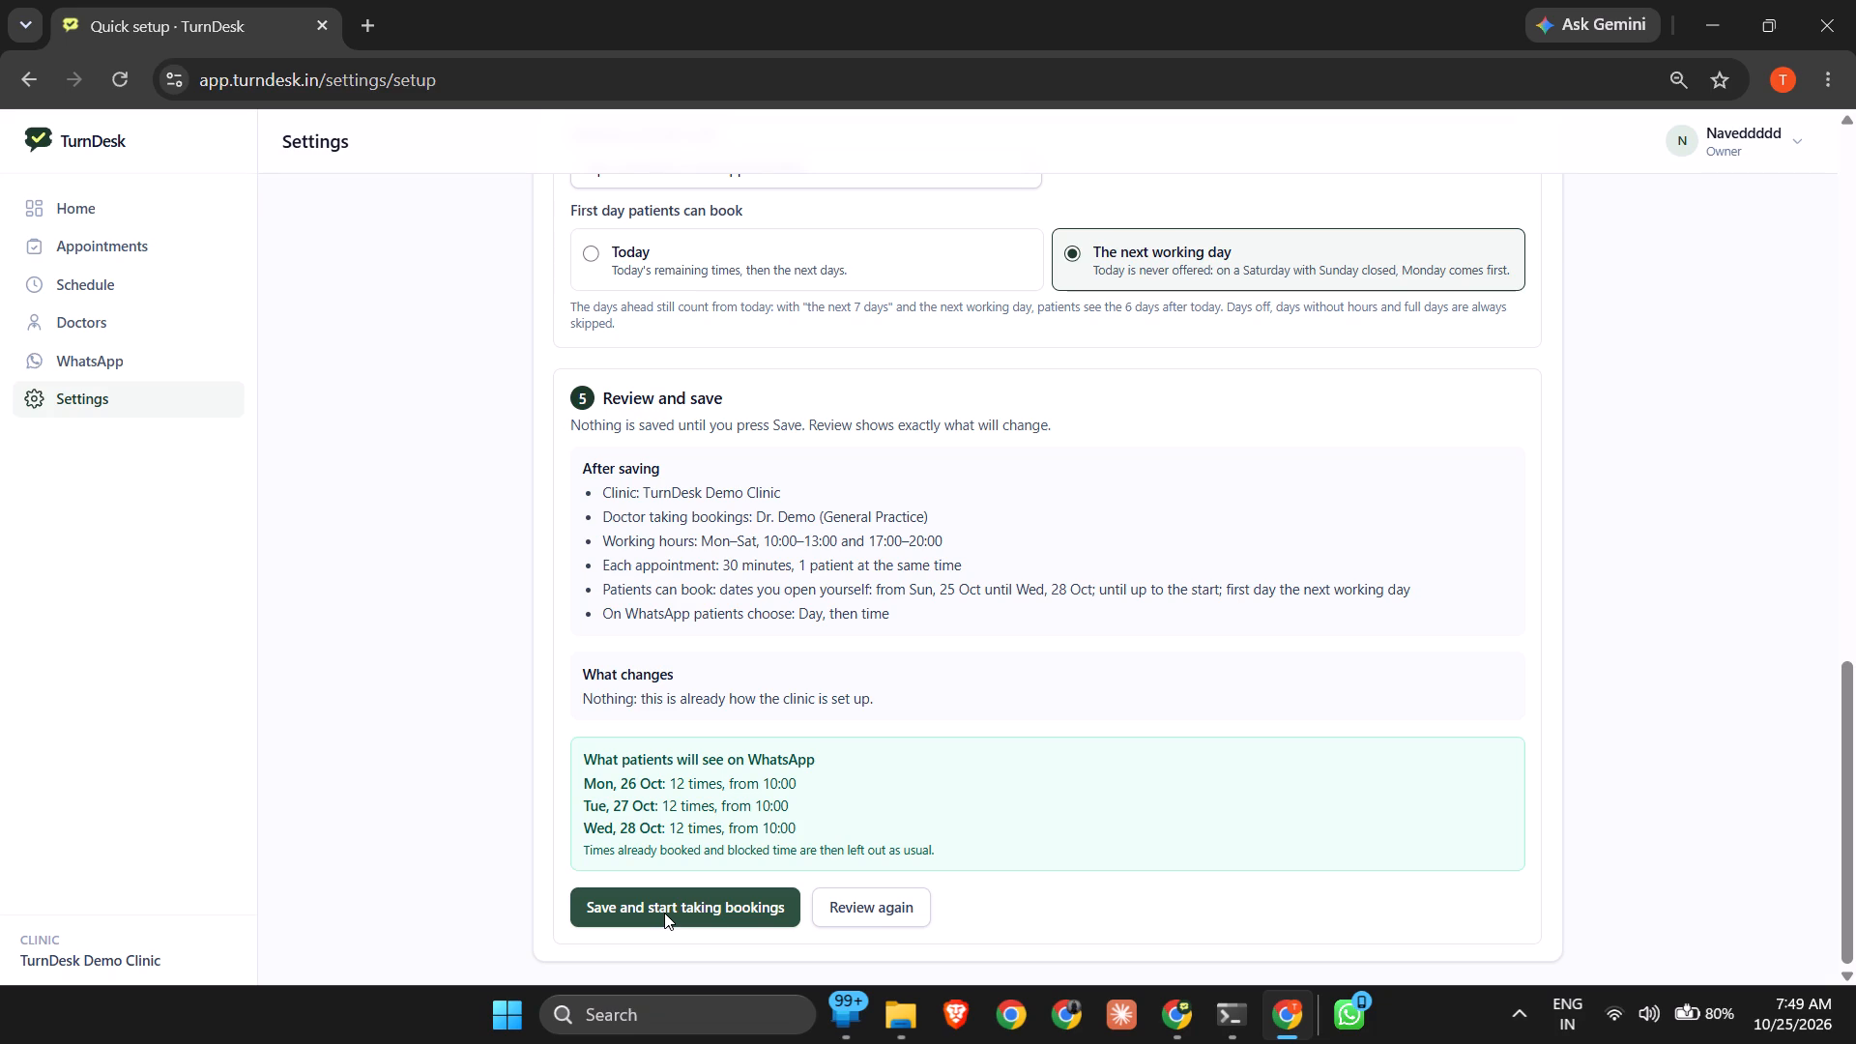
scroll(664, 913, up, 2)
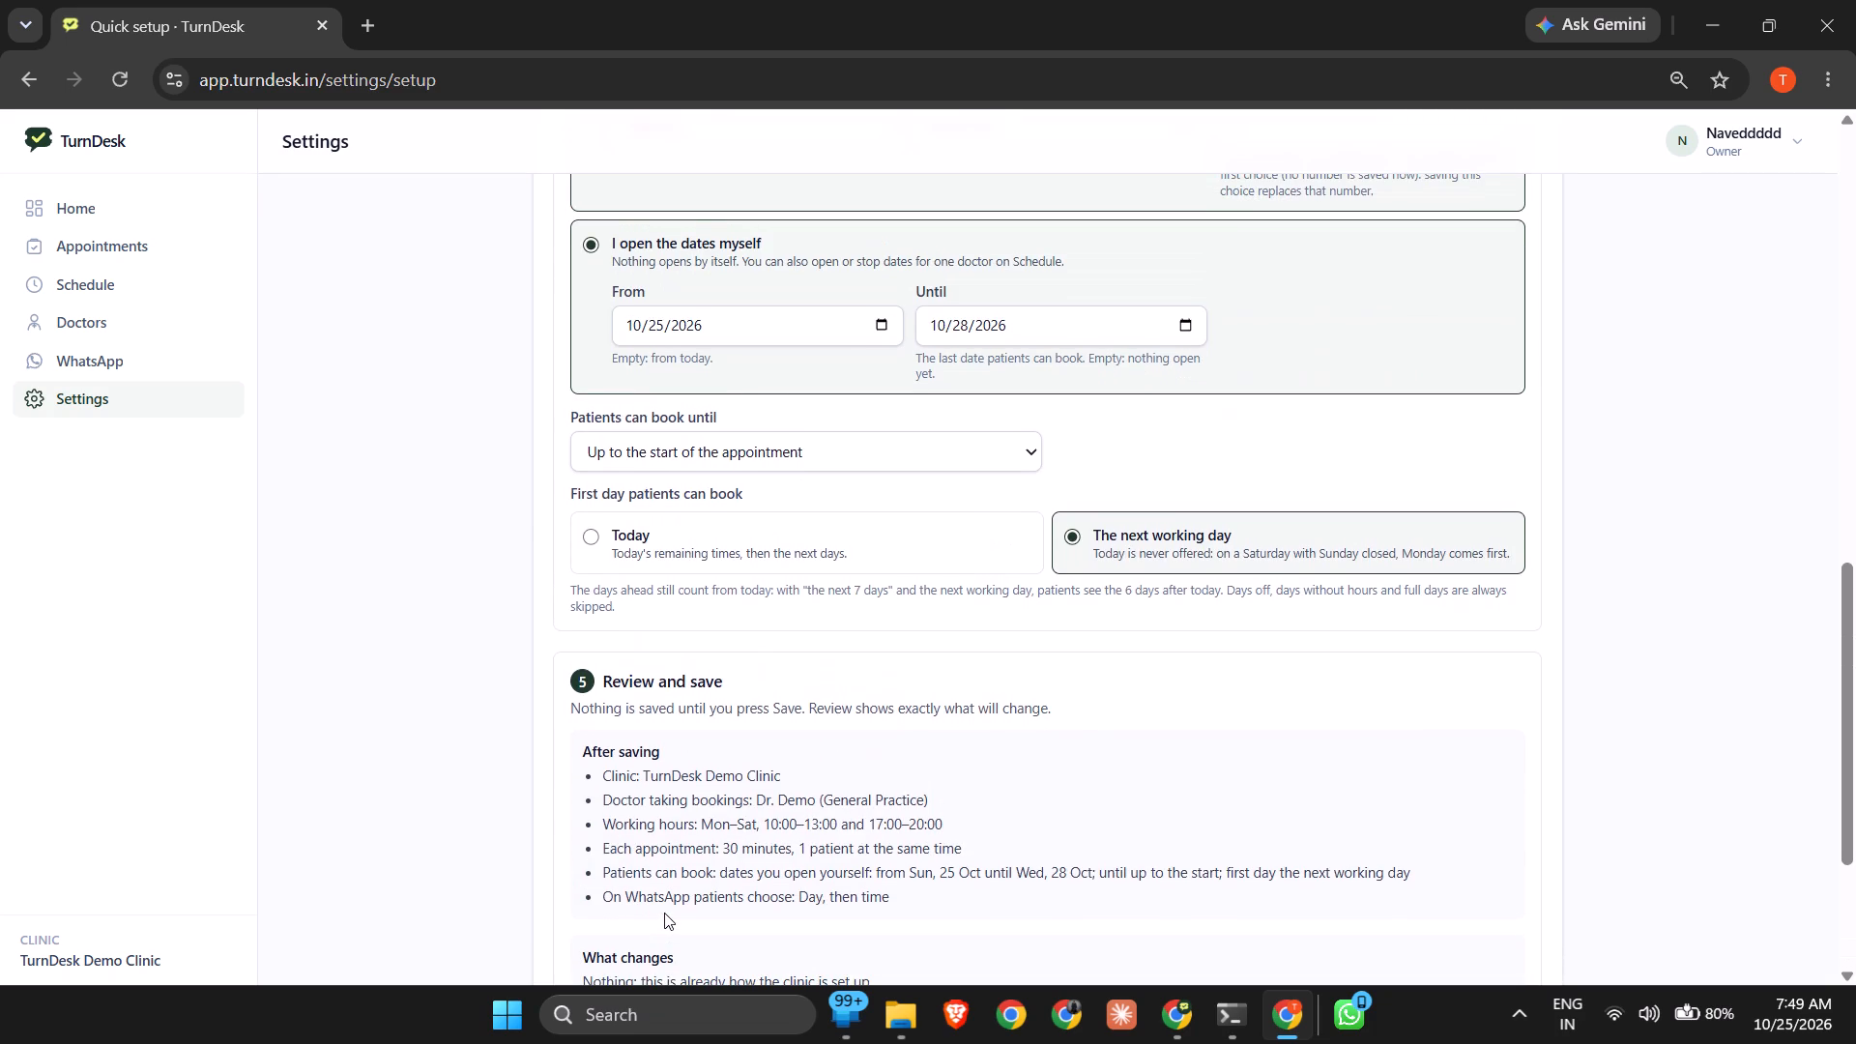
scroll(664, 913, up, 4)
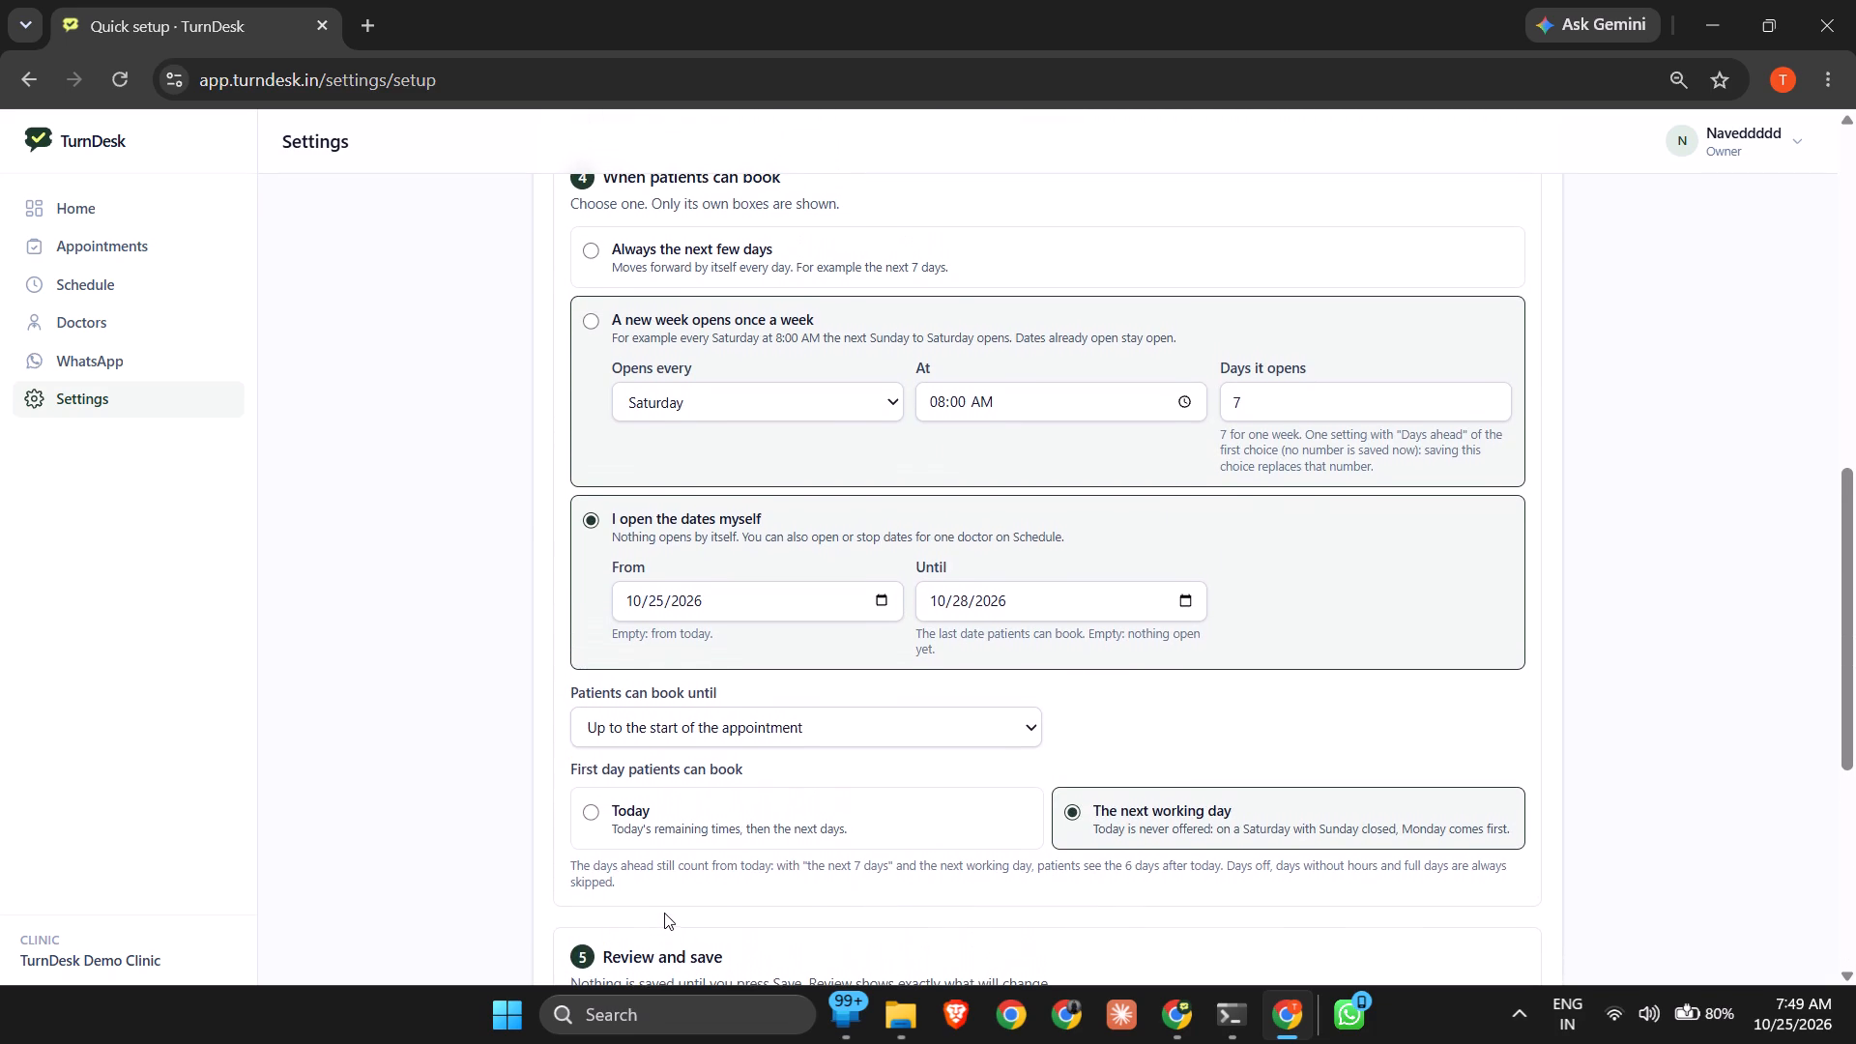
scroll(664, 913, up, 2)
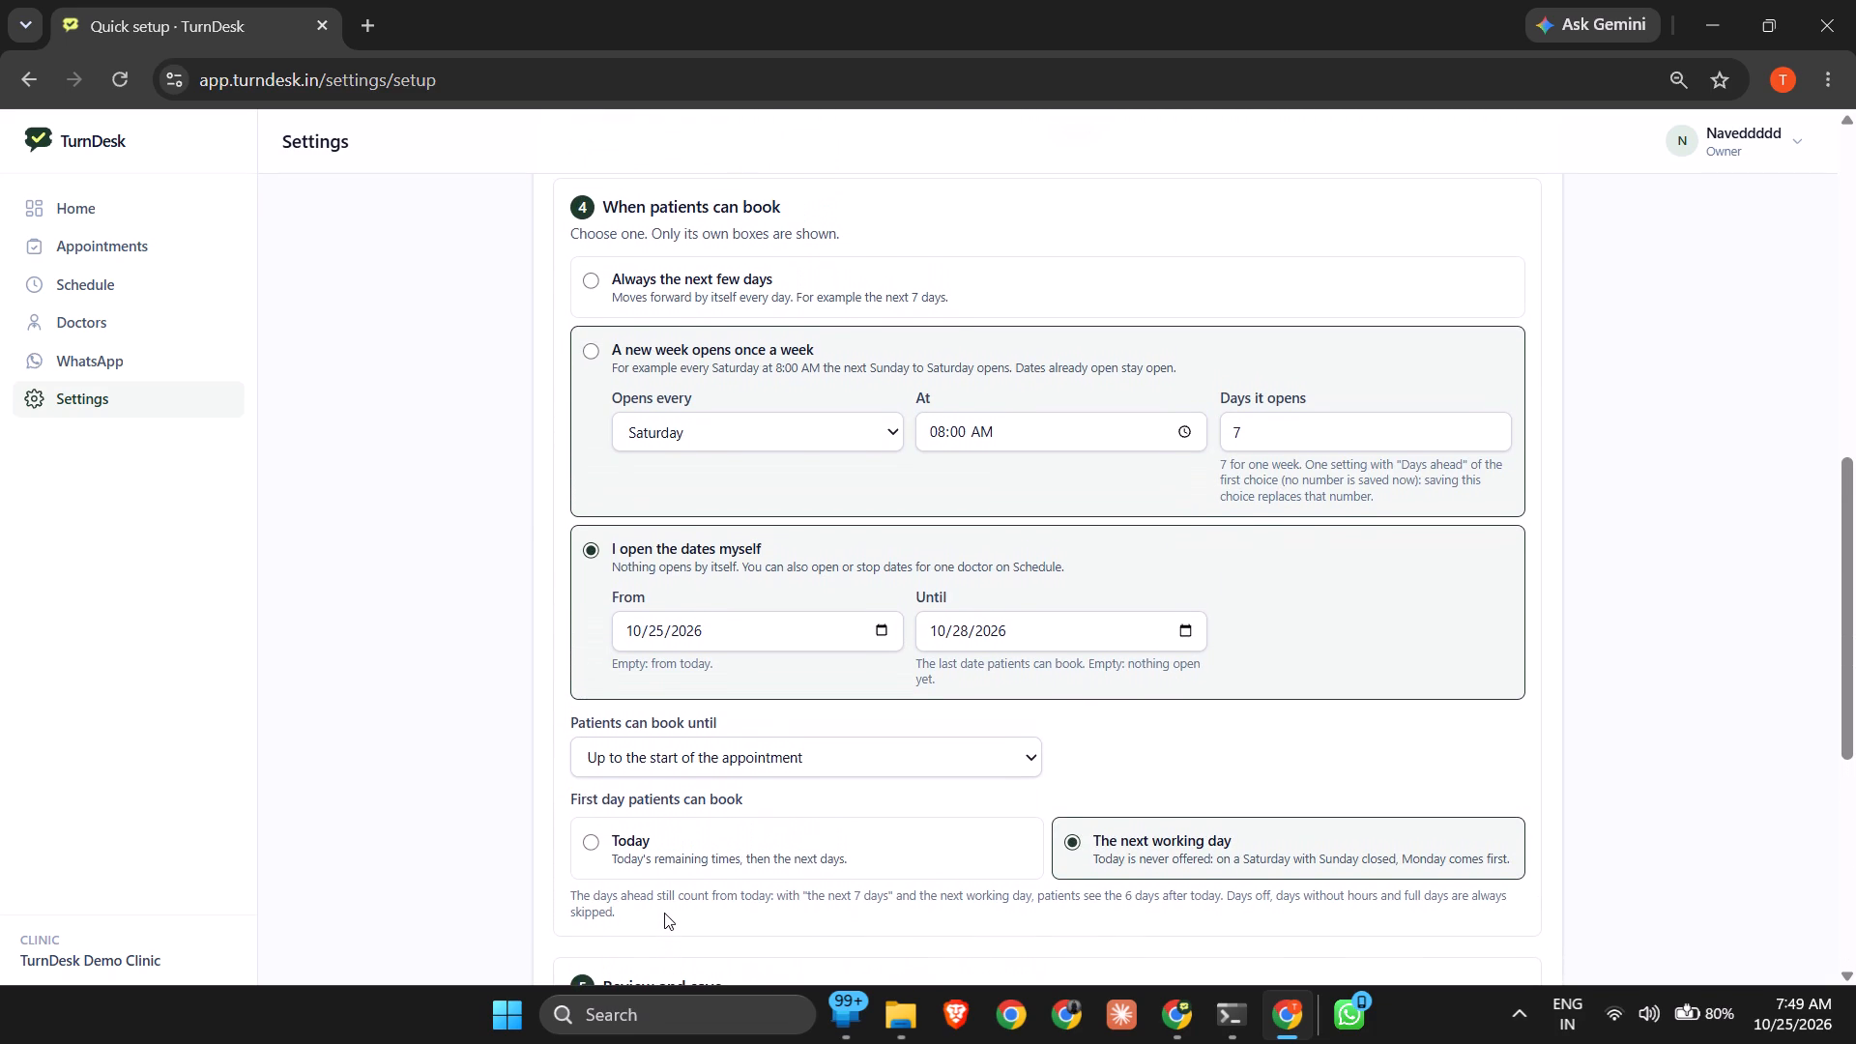
scroll(664, 913, up, 1)
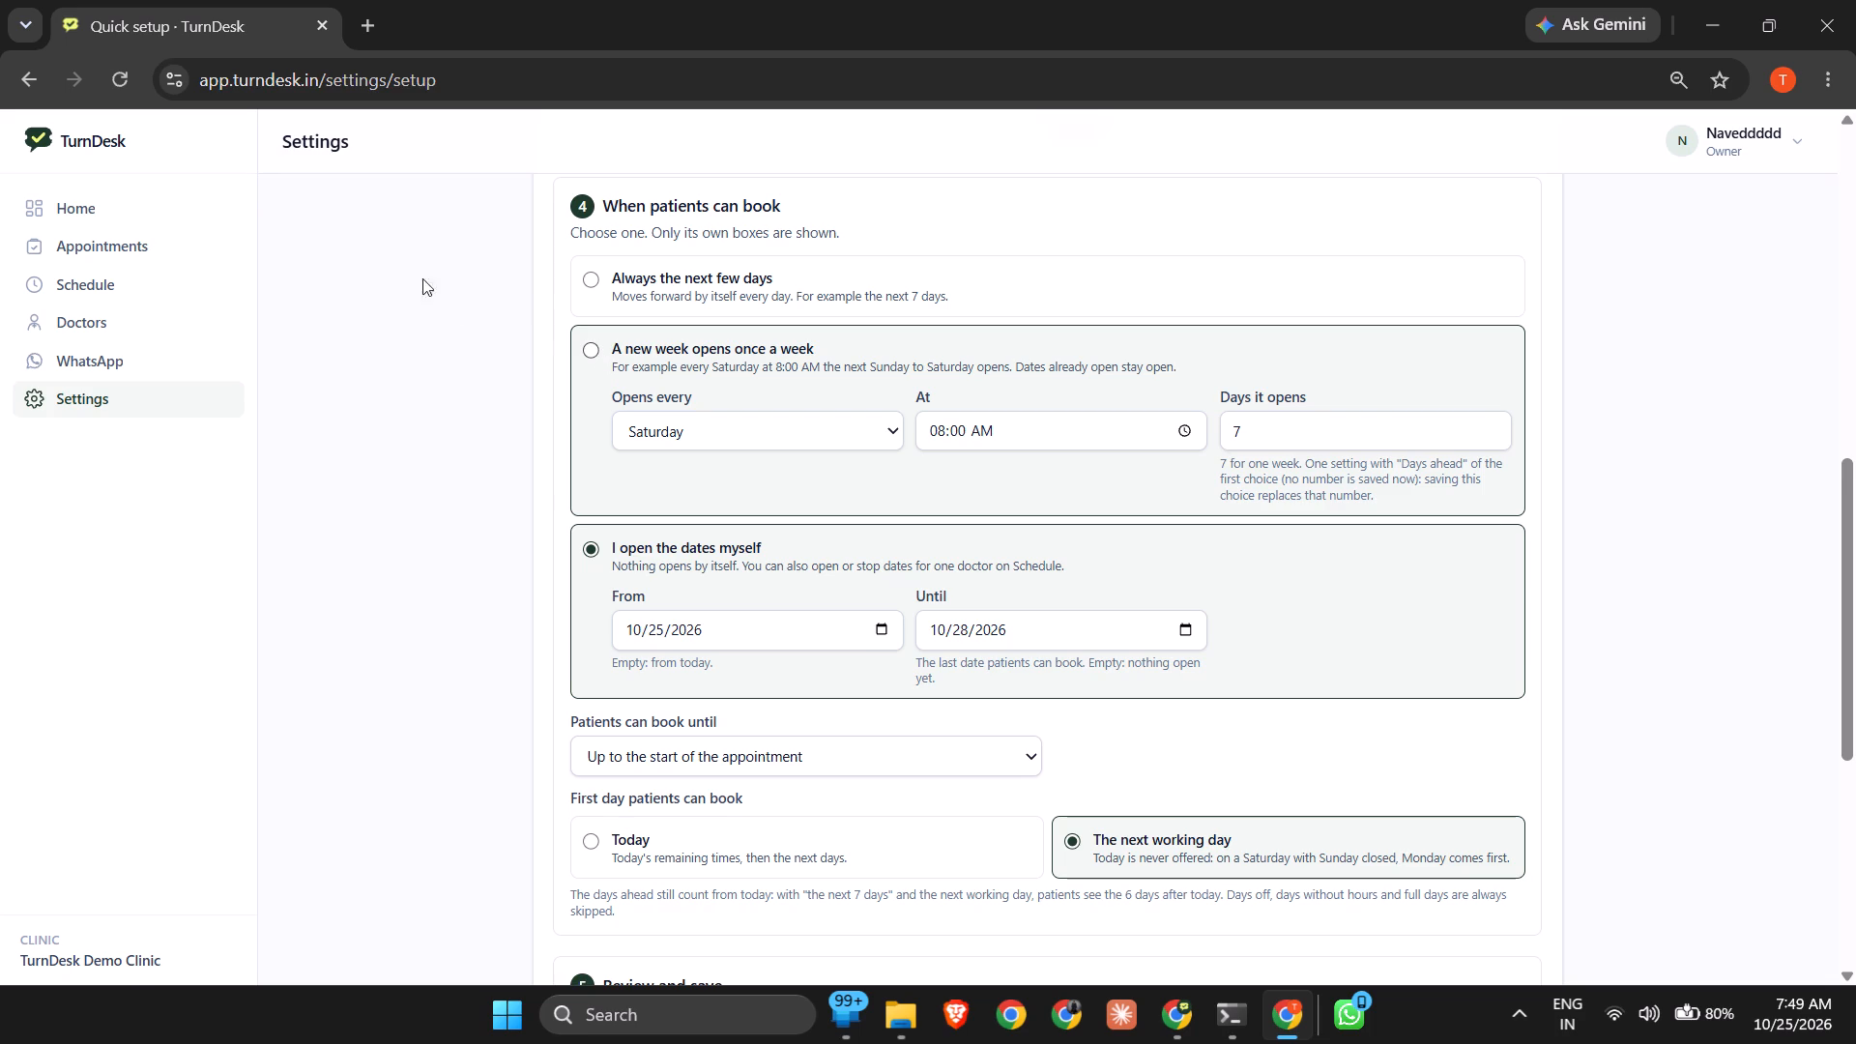
Reload the quick setup page and choose "A new week opens once a week" as the patient booking rule.
click(122, 90)
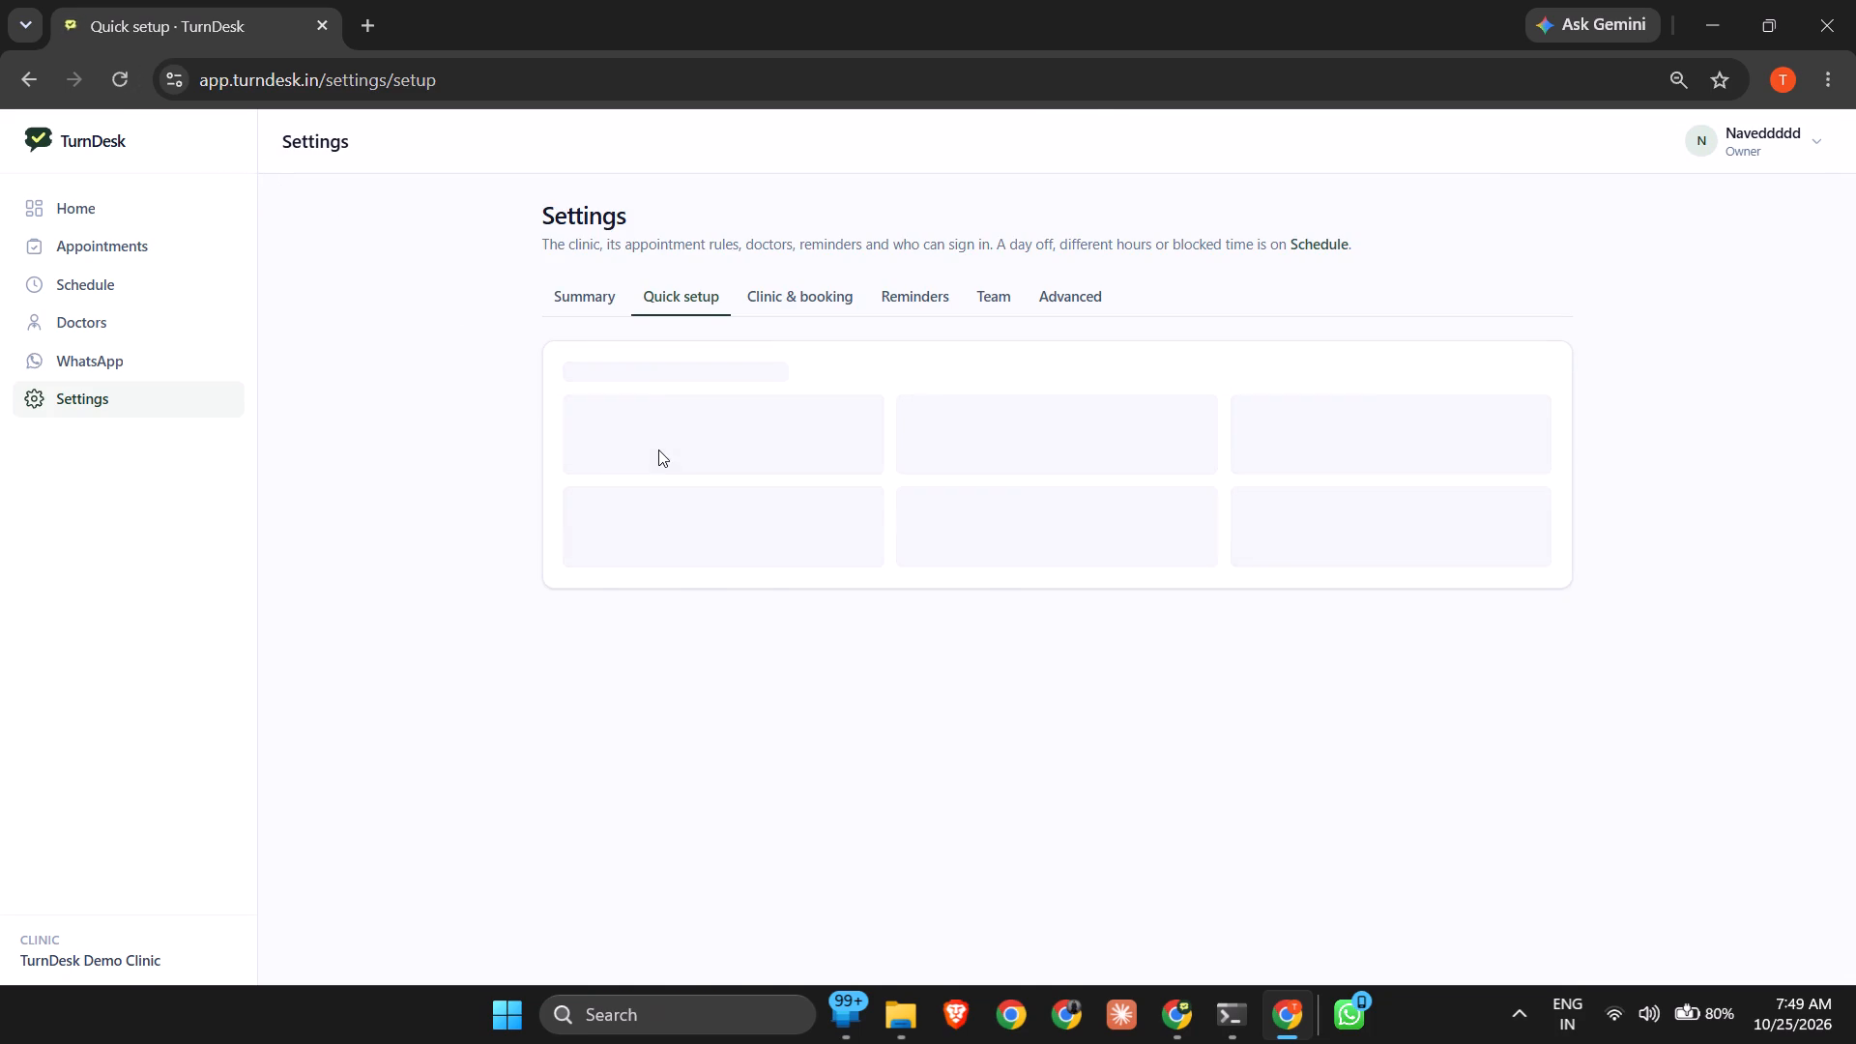
scroll(920, 659, down, 5)
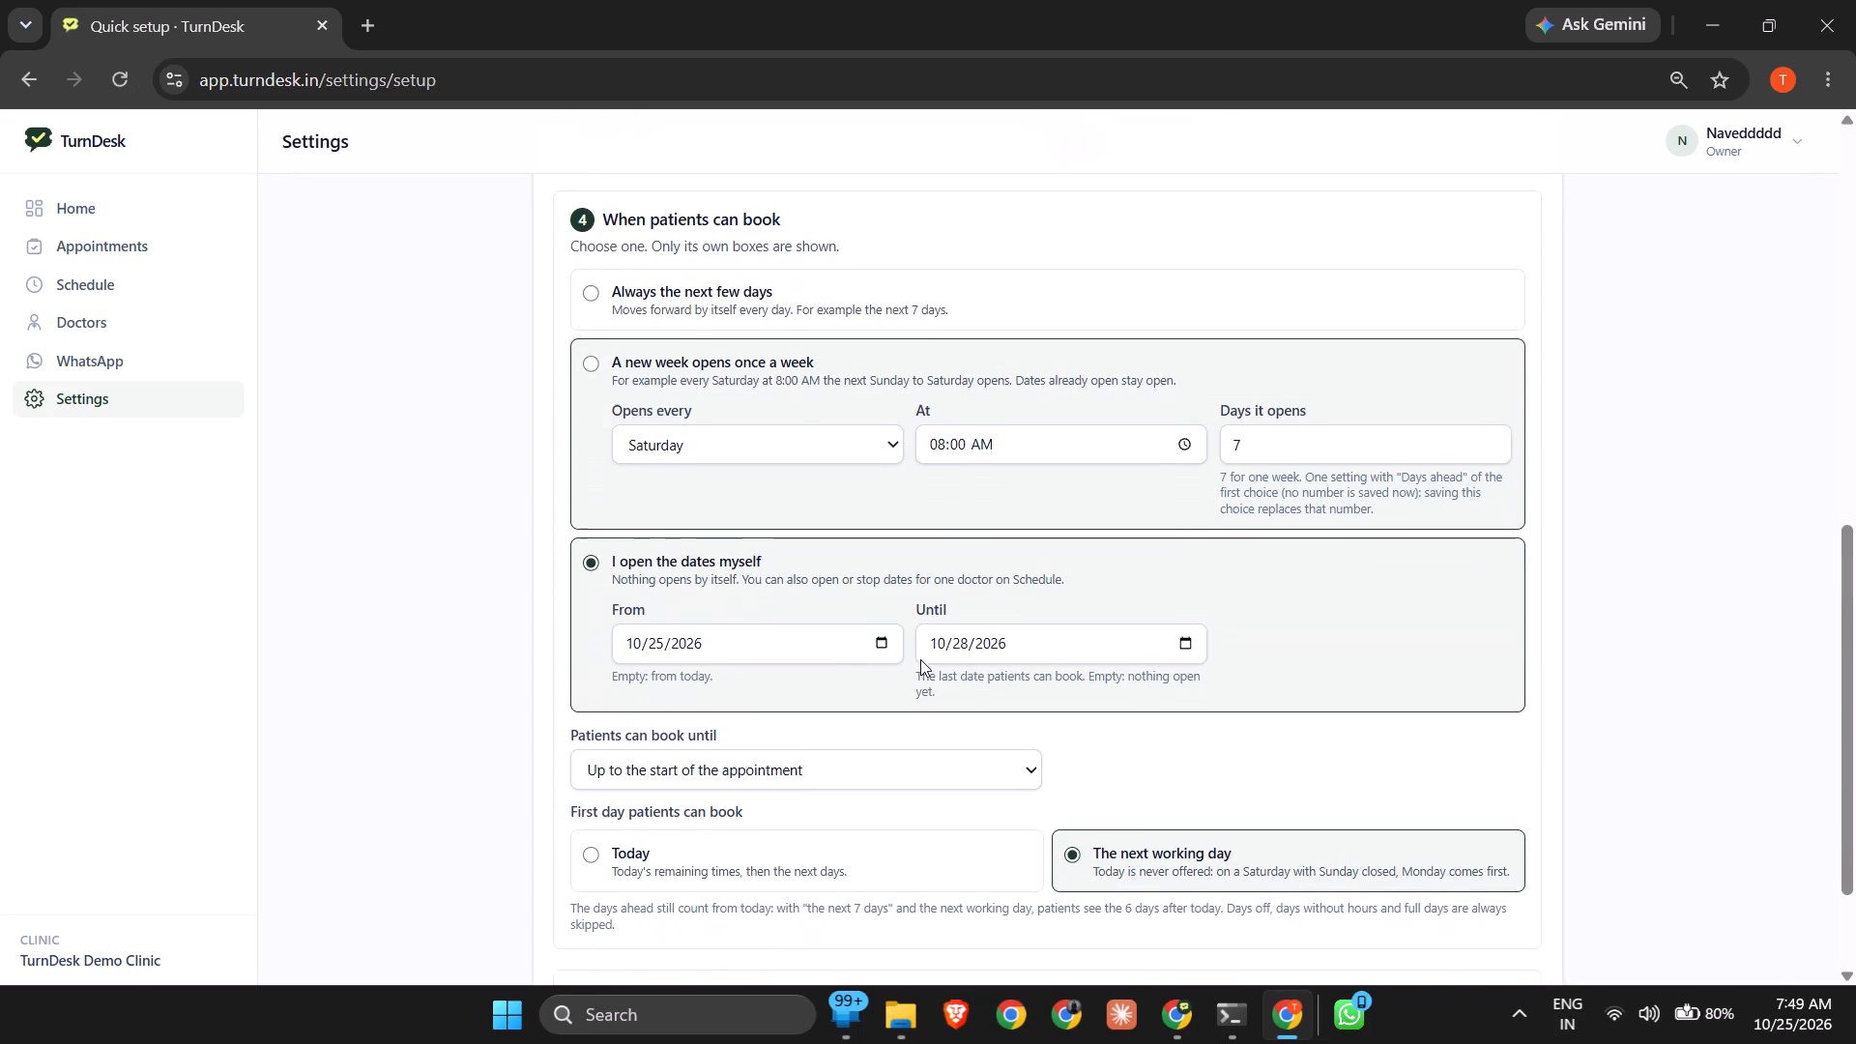
scroll(920, 659, down, 2)
click(584, 342)
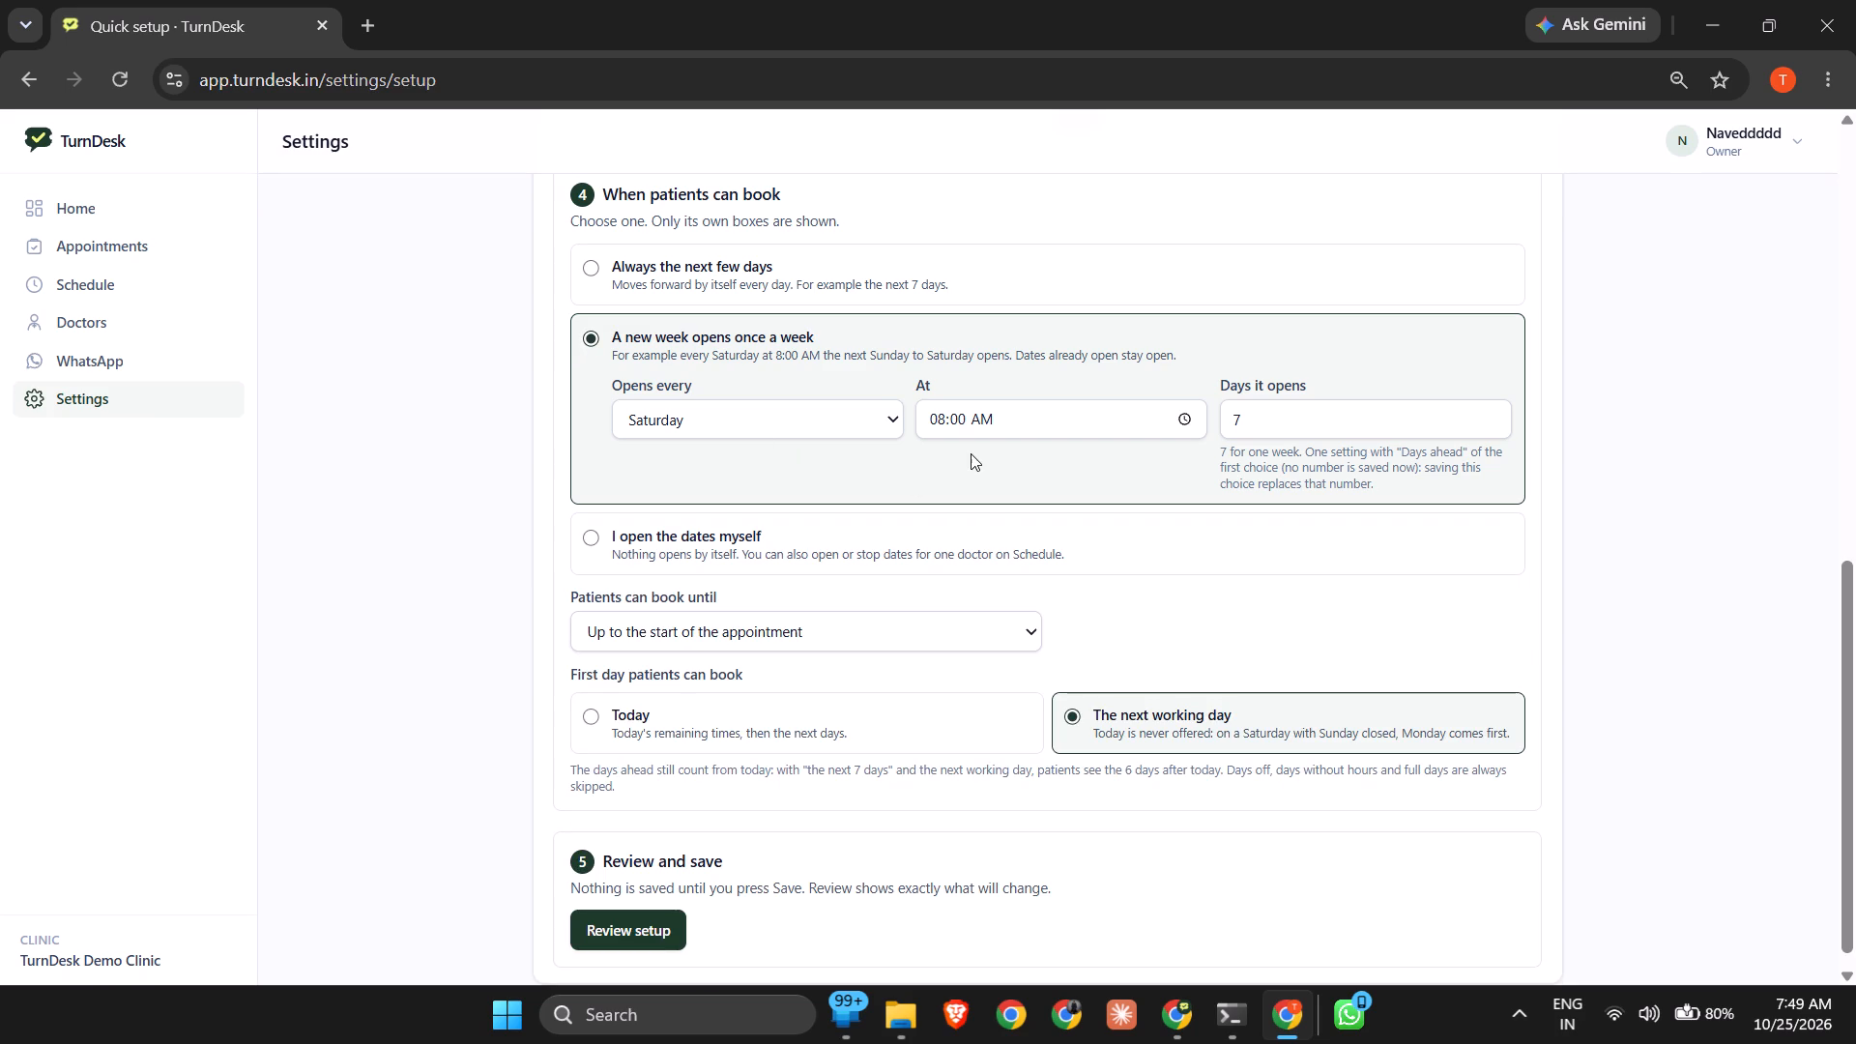
Set the weekly opening day for patient booking to Sunday.
click(1194, 418)
click(876, 416)
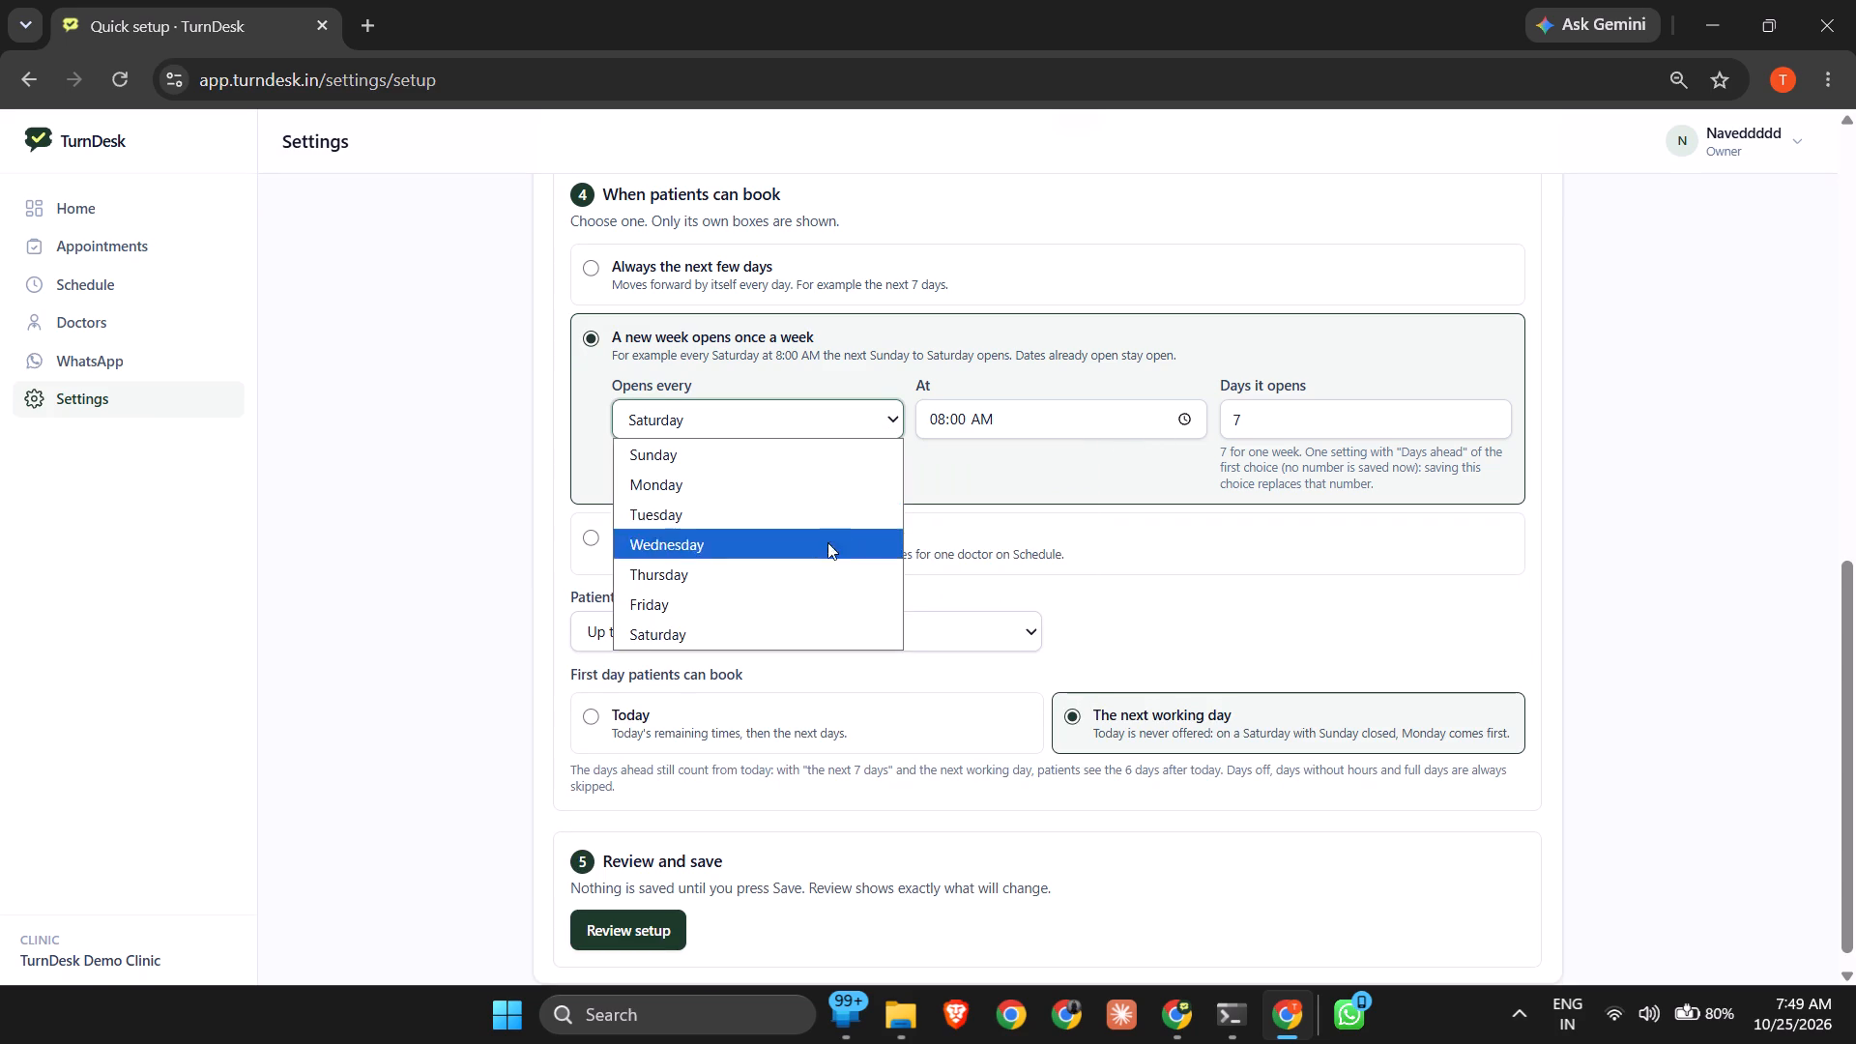
click(799, 449)
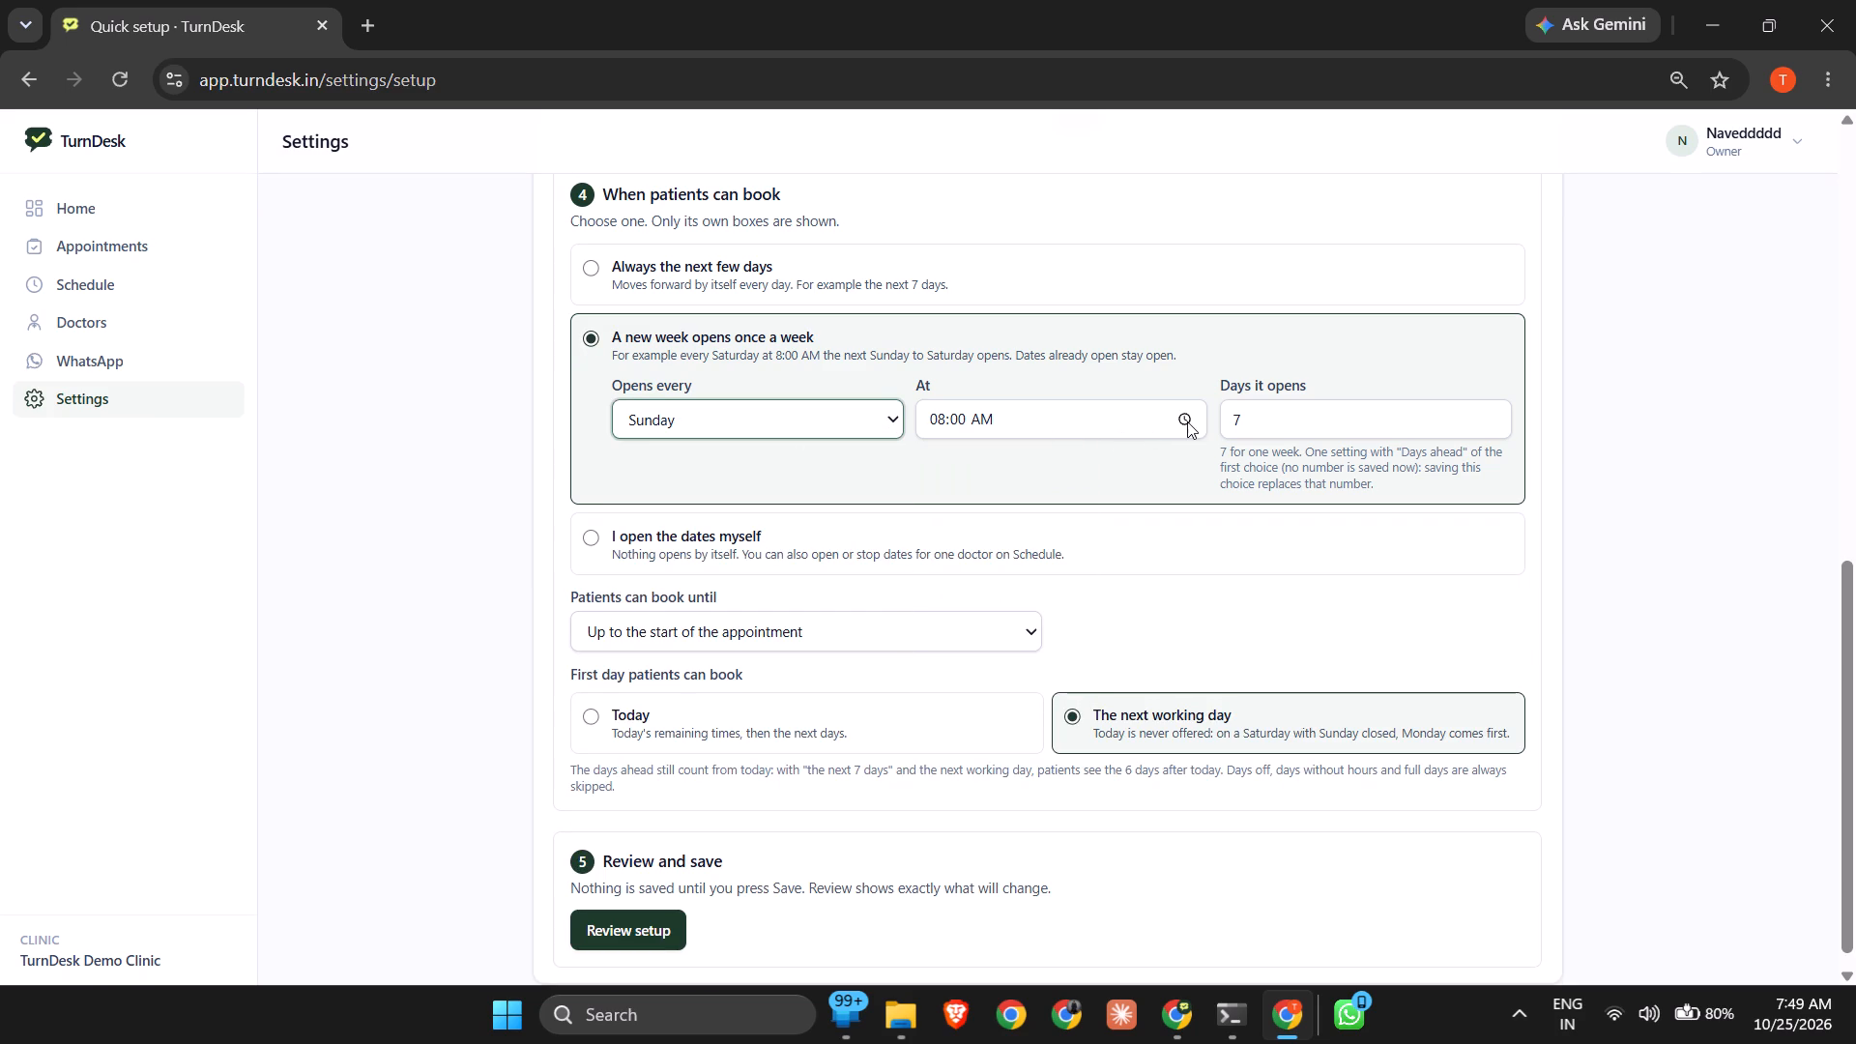
Set the time at which the new booking week opens to 07:51 AM.
click(1187, 421)
scroll(973, 507, up, 1)
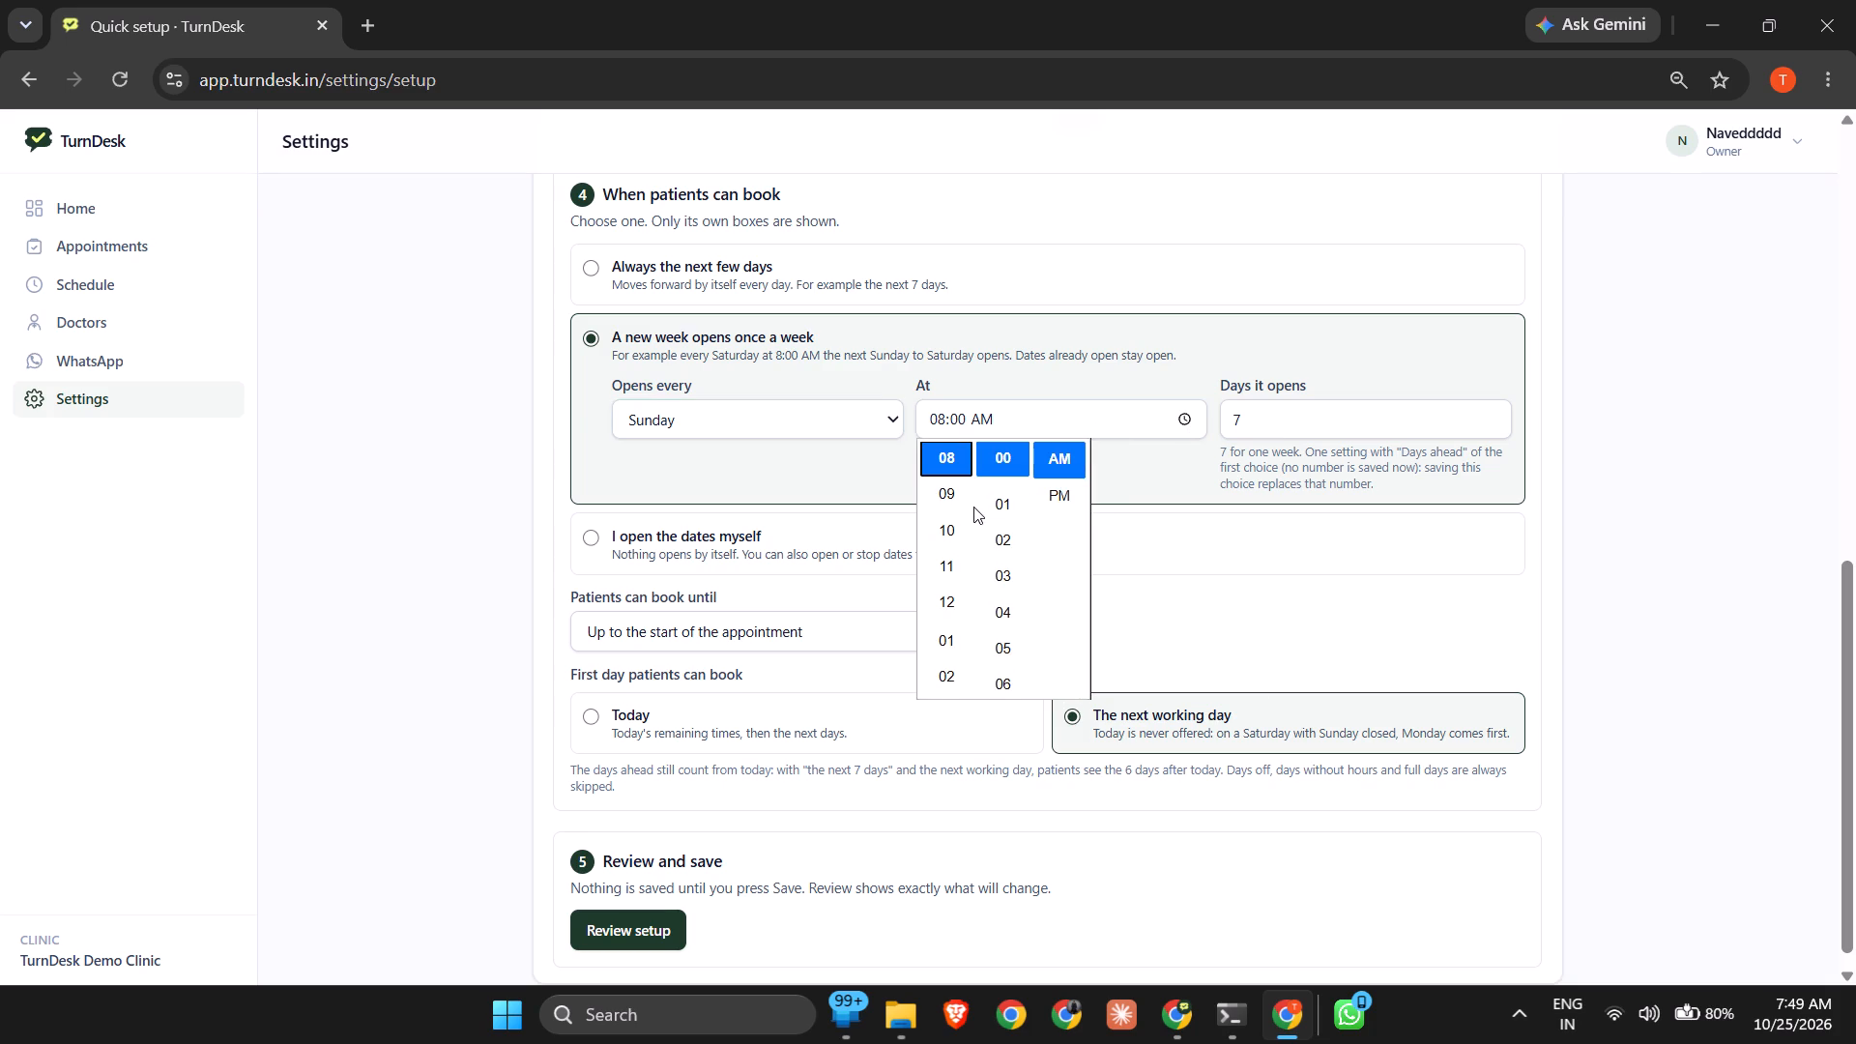
scroll(973, 507, up, 2)
click(941, 451)
scroll(976, 480, up, 2)
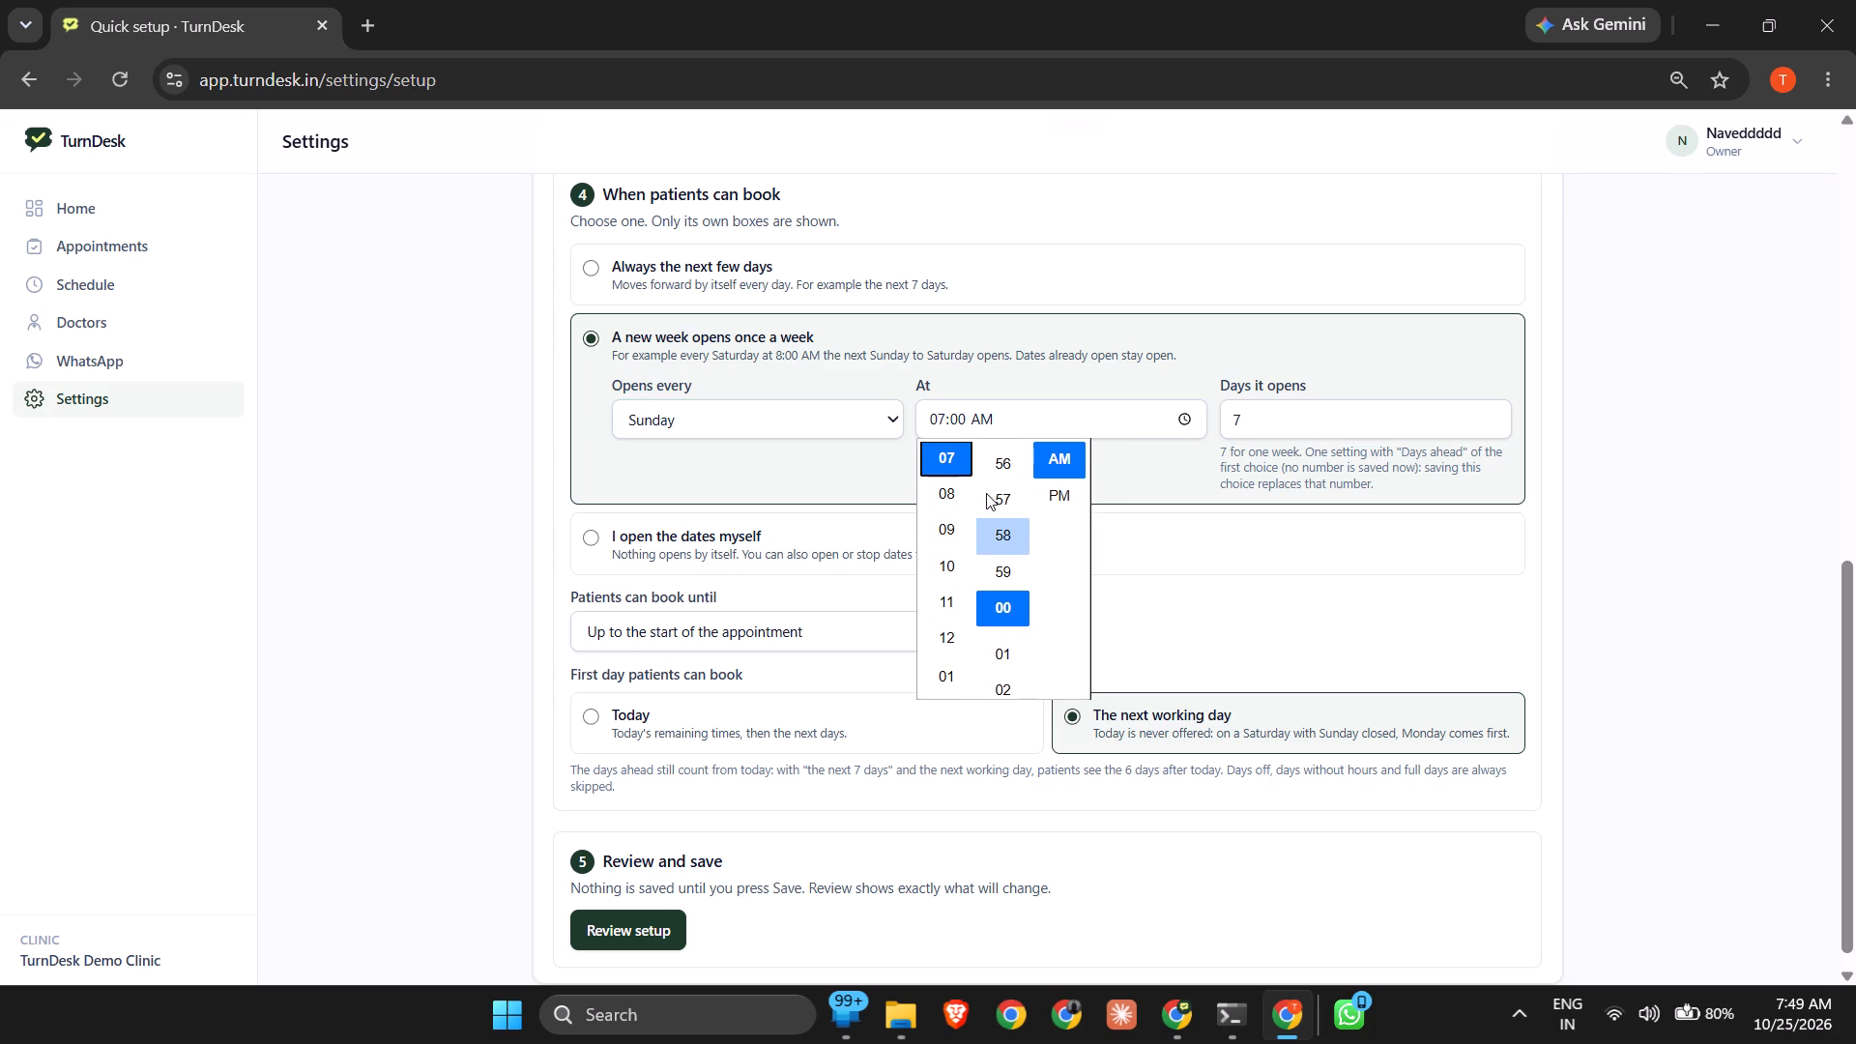
scroll(986, 493, up, 3)
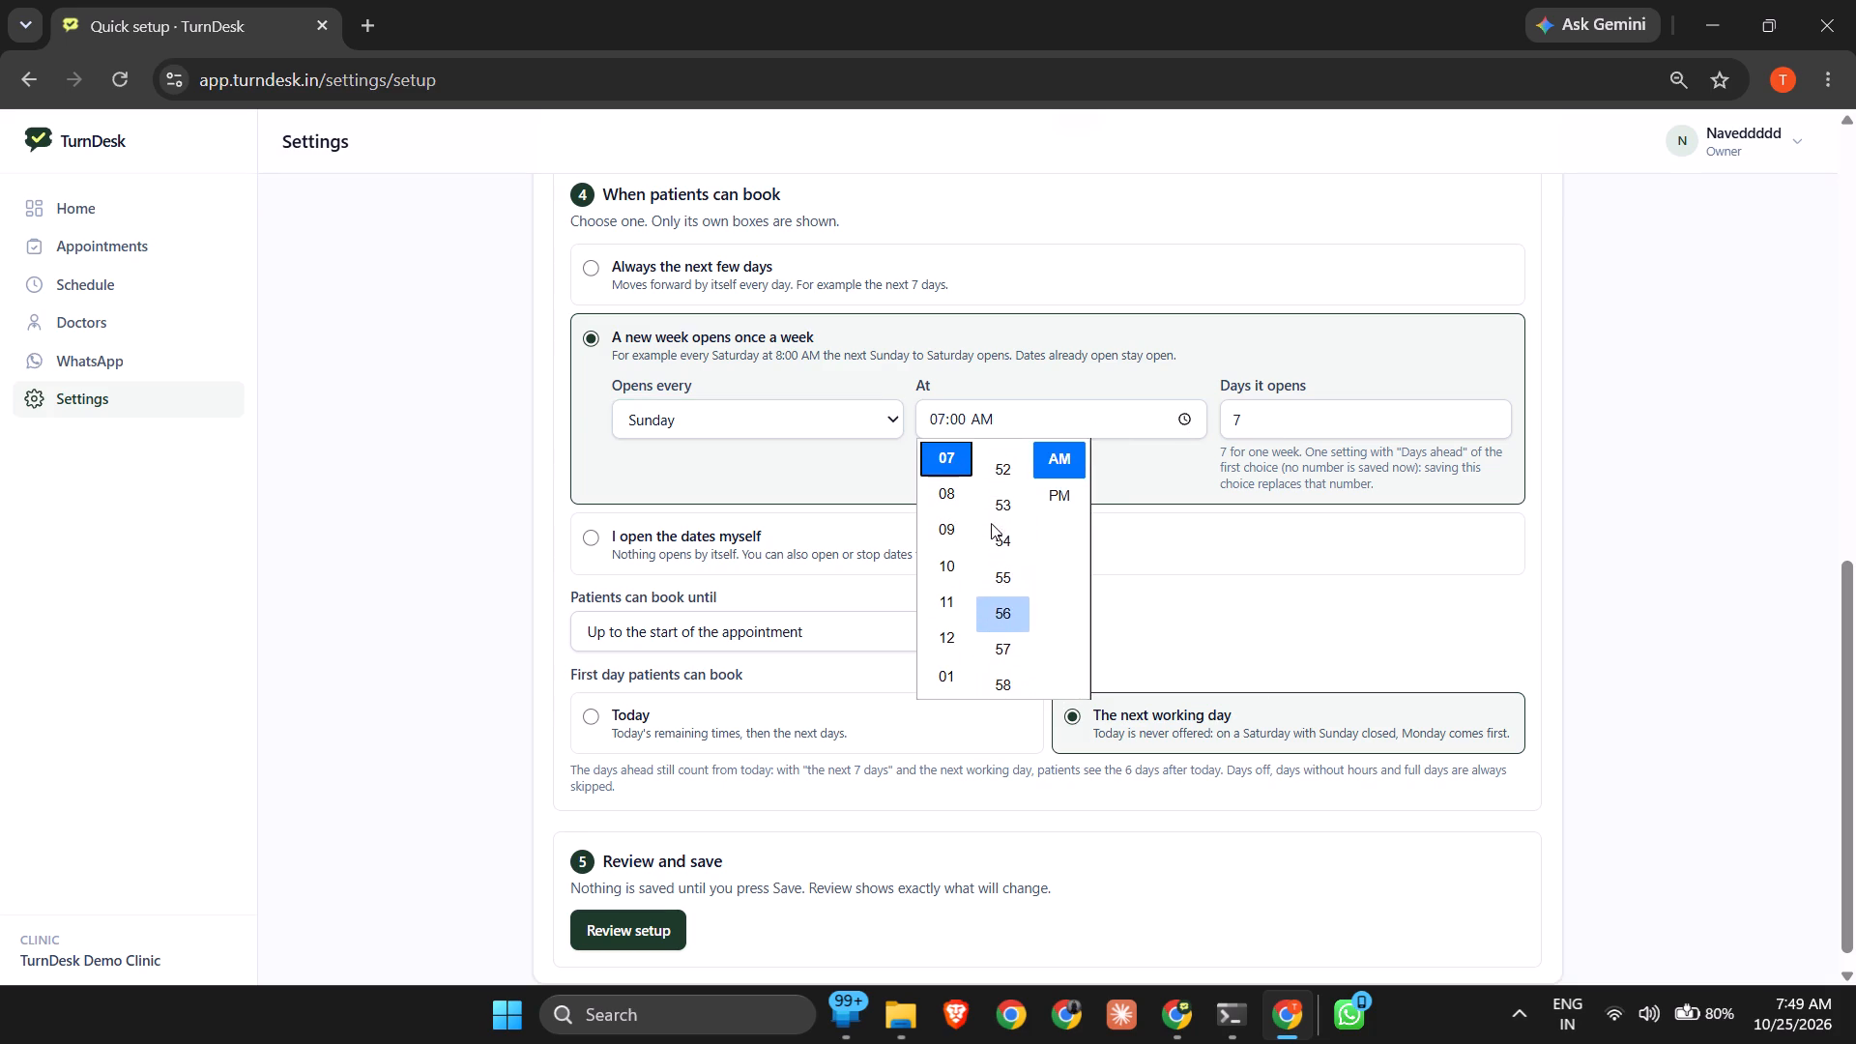
scroll(991, 523, up, 1)
click(1001, 485)
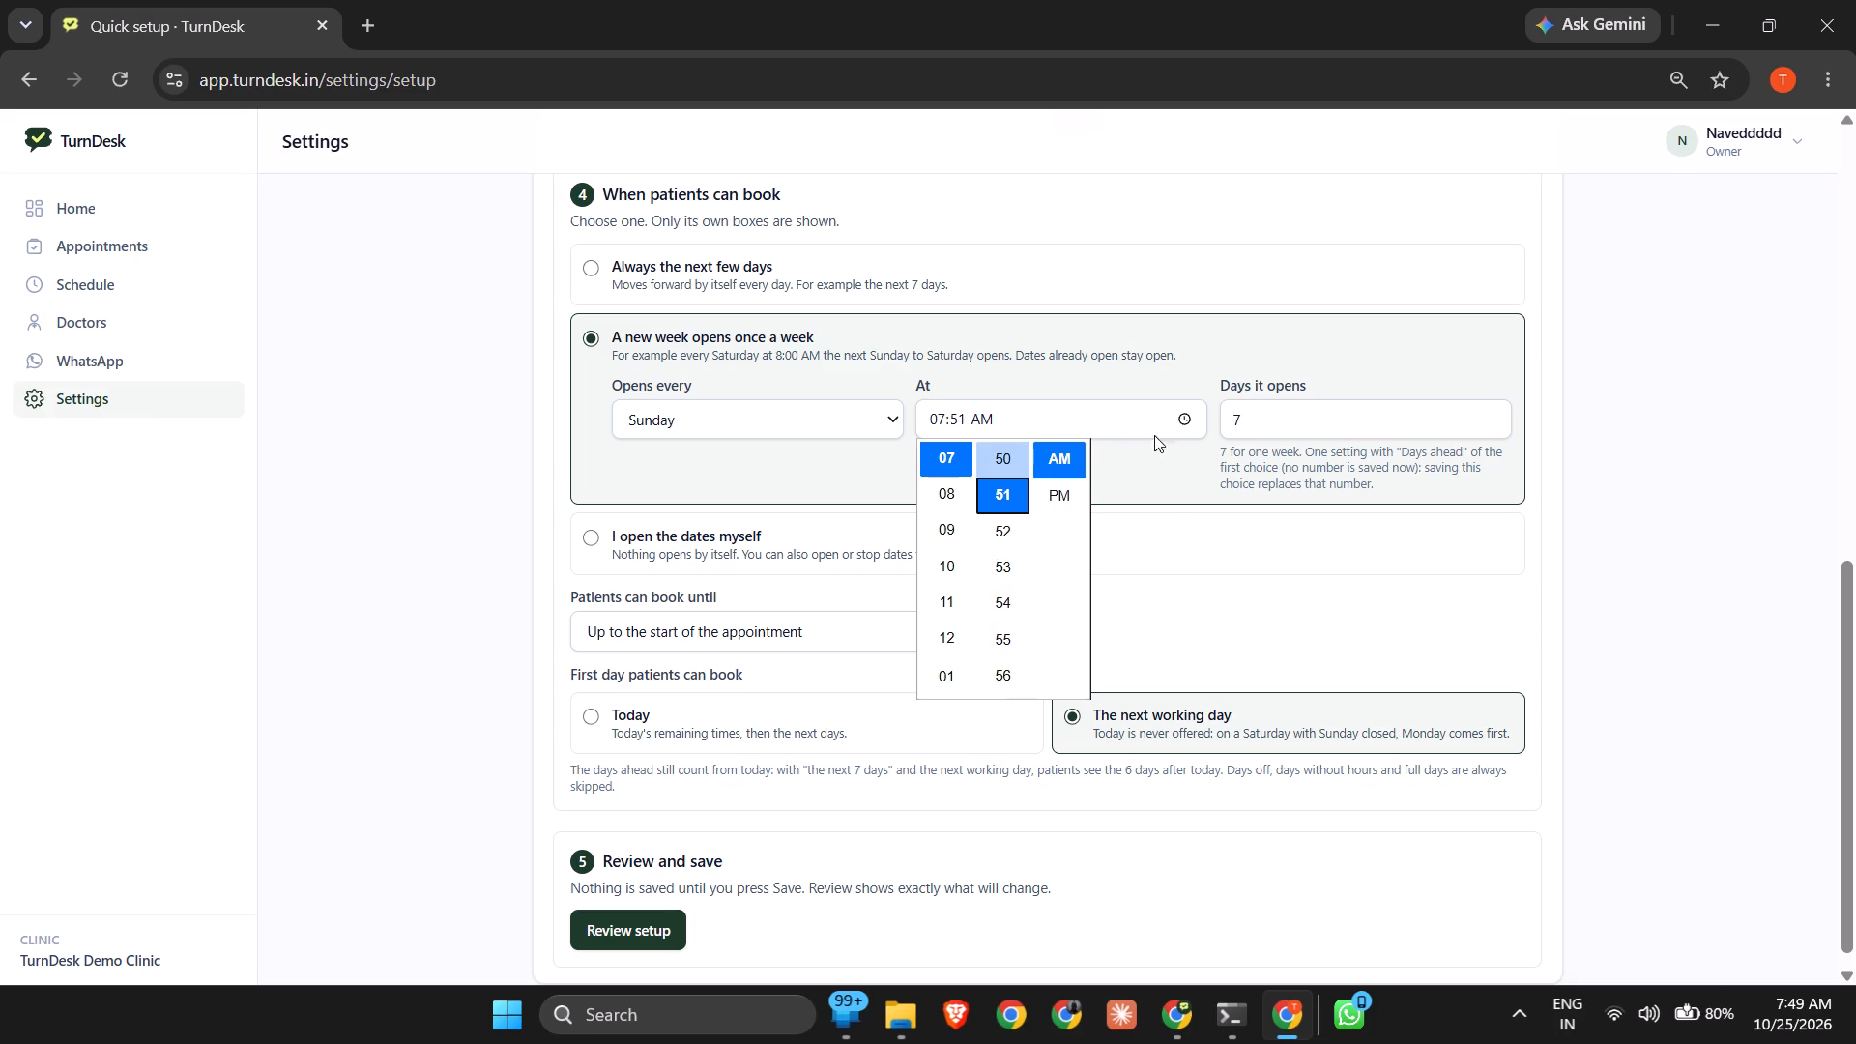
click(1176, 497)
Run the setup review and check its summary of changes and the WhatsApp booking preview for patients.
scroll(1176, 497, down, 8)
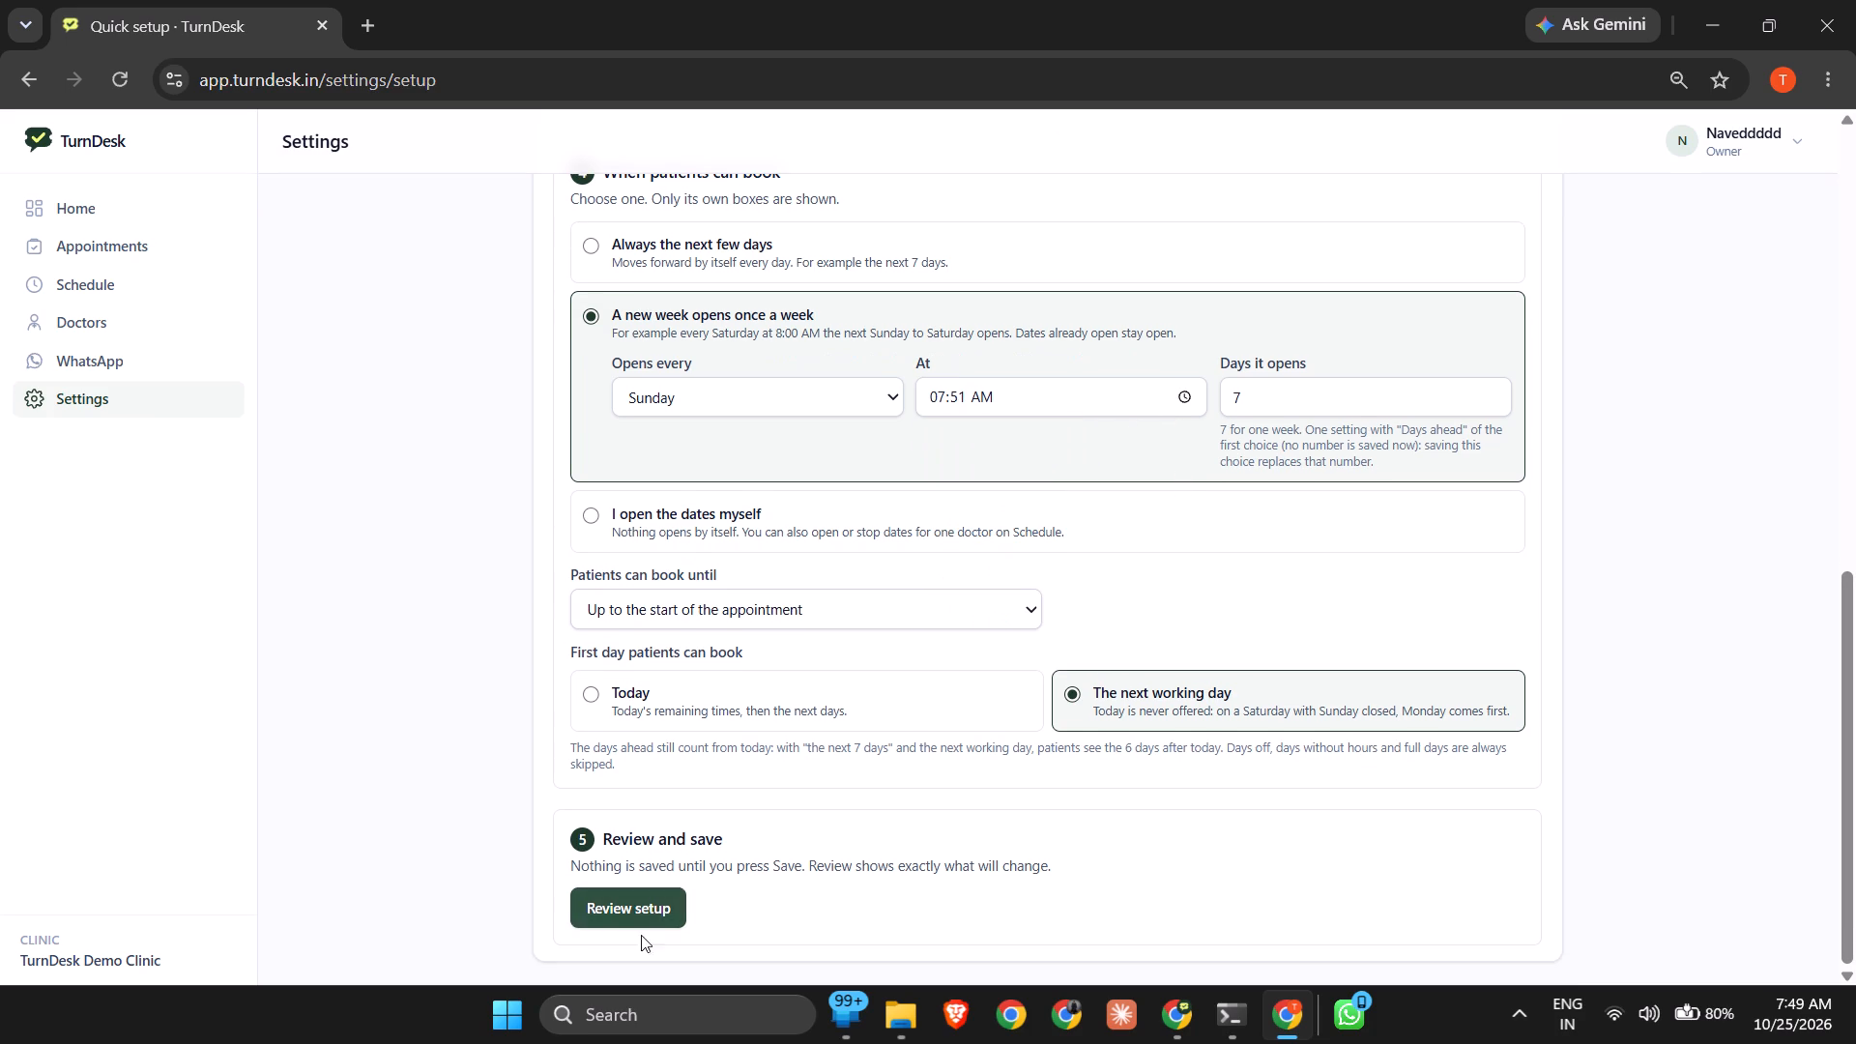
click(624, 901)
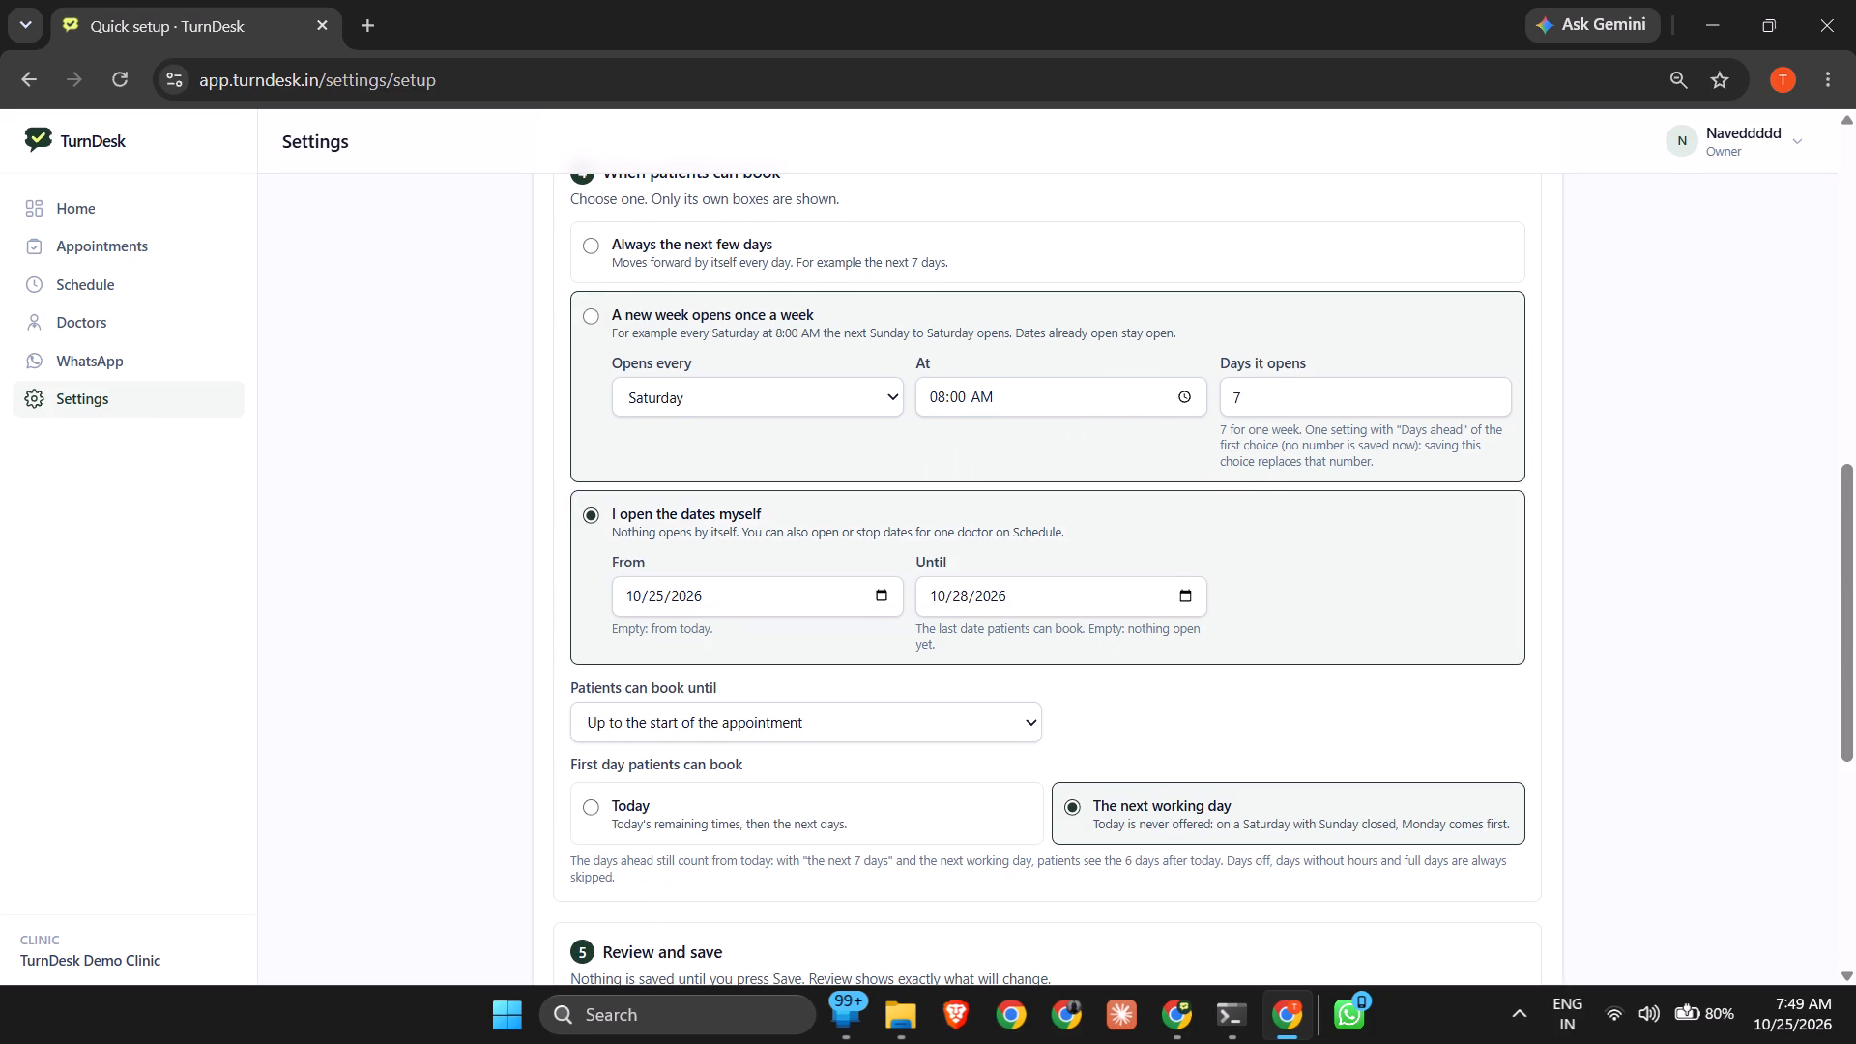
scroll(739, 771, down, 6)
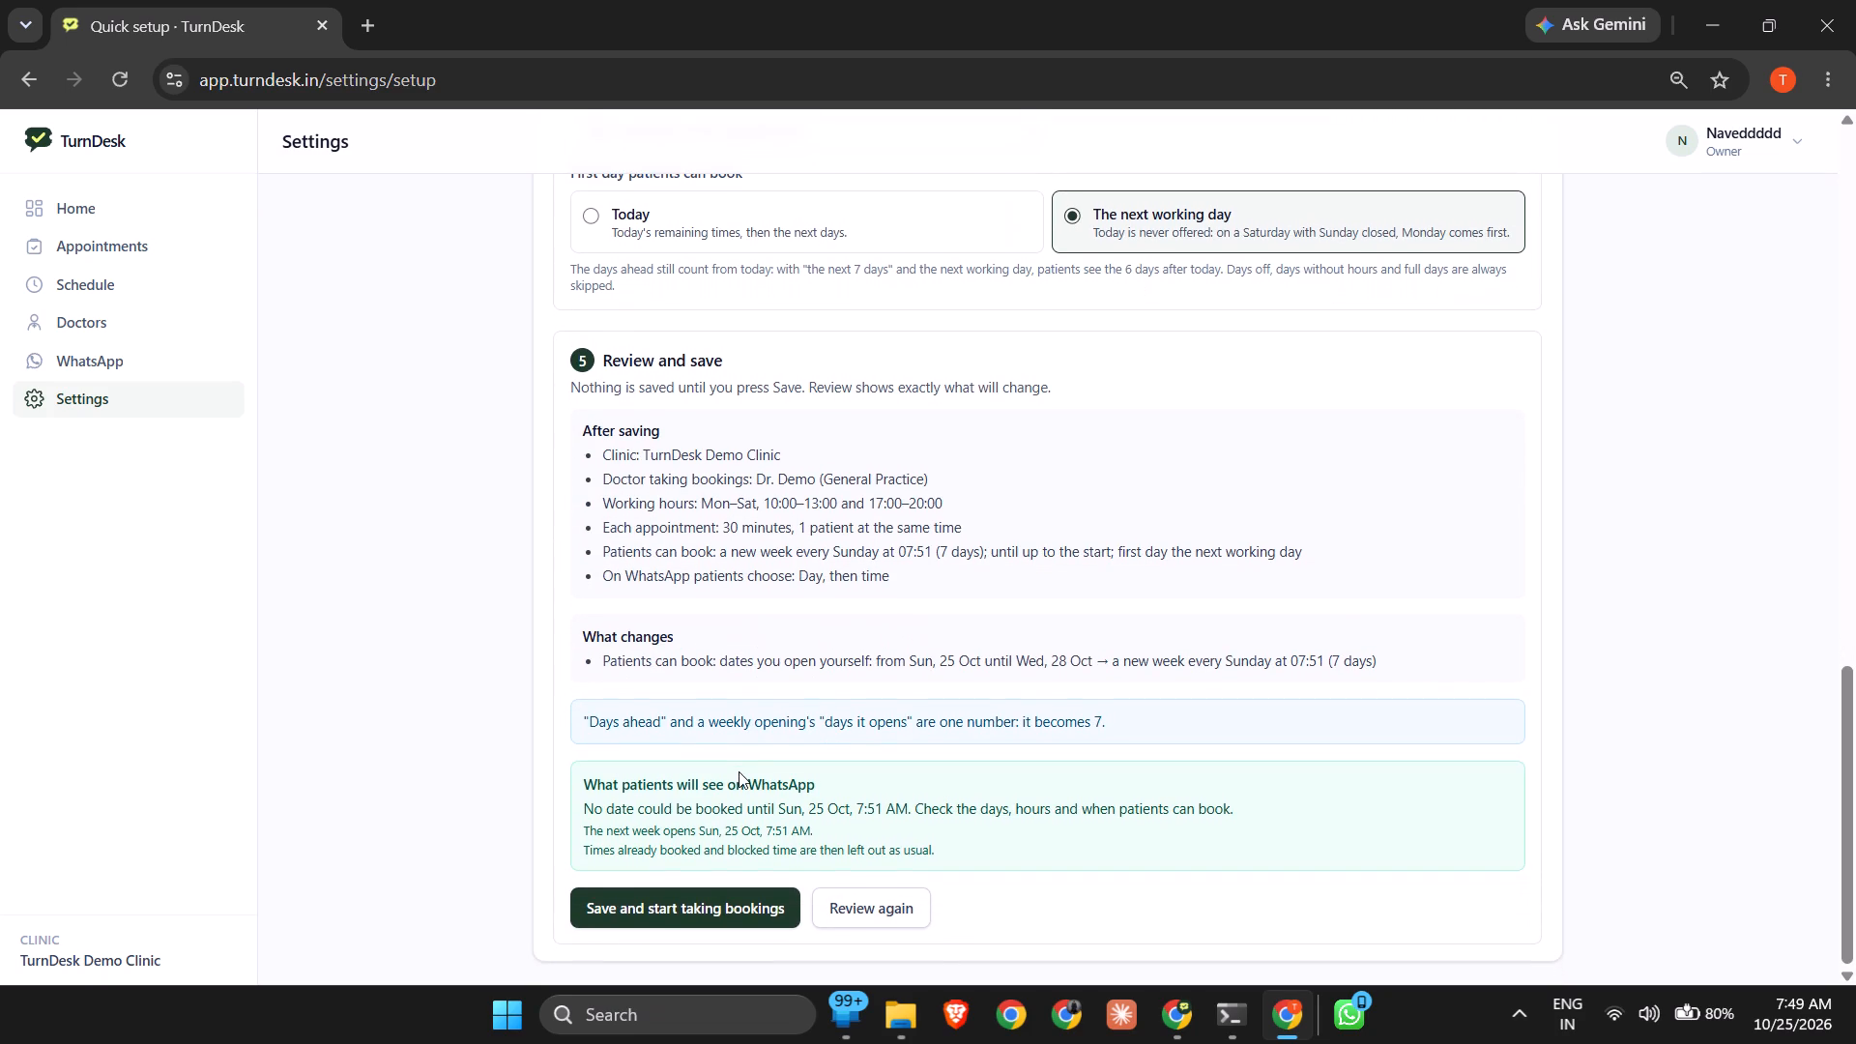
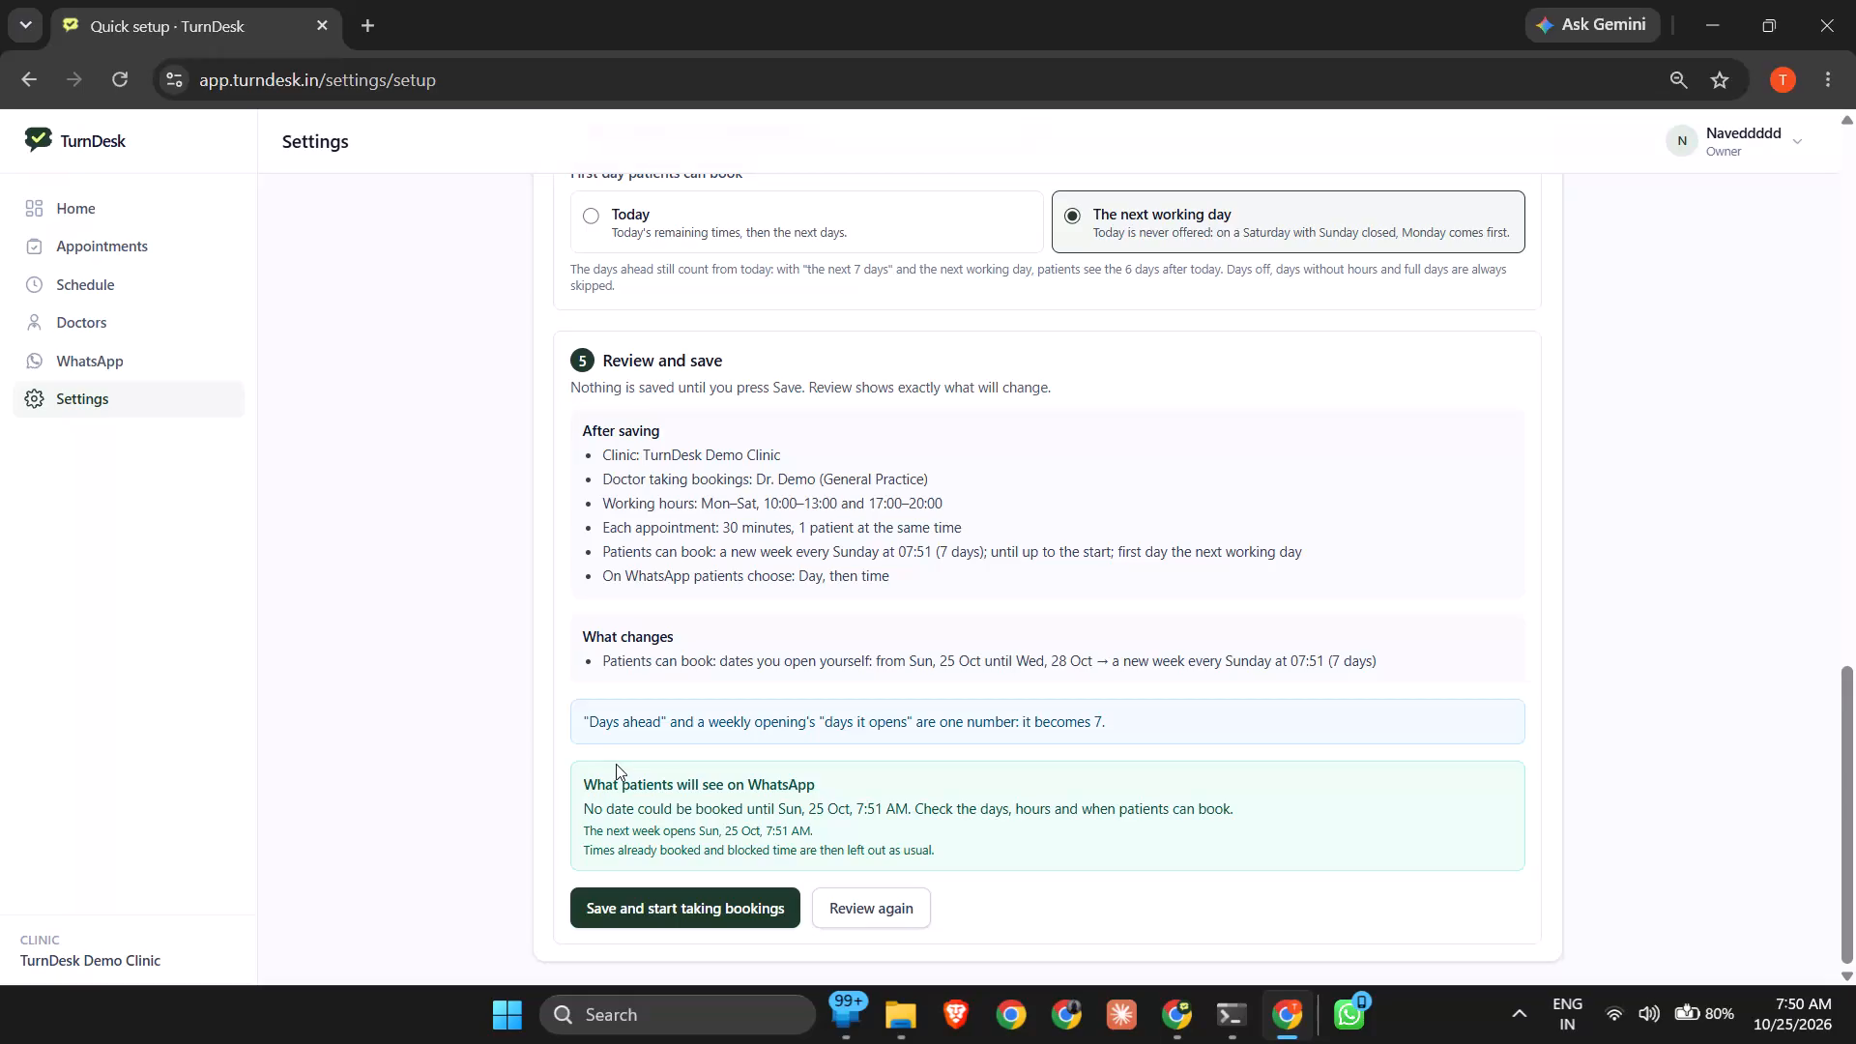
Save the reviewed setup to start taking bookings and check the dates patients see on the saved quick setup page.
click(619, 902)
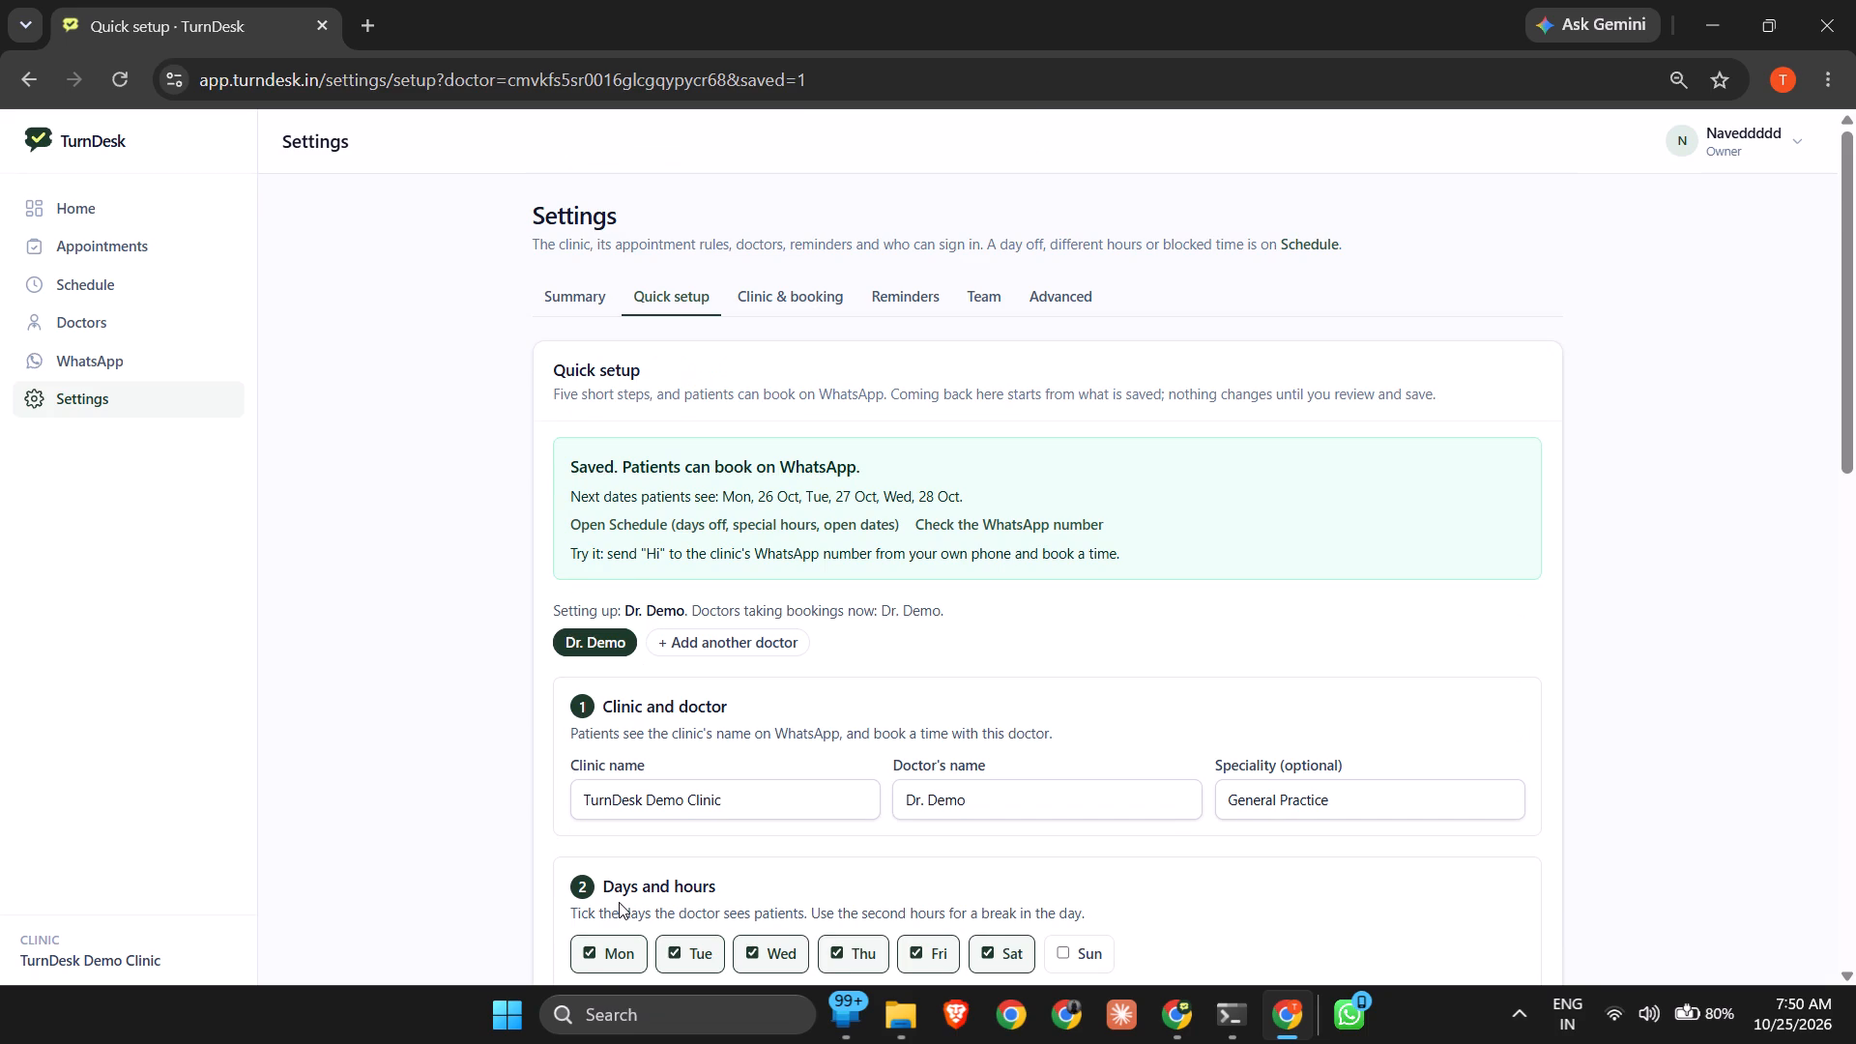
scroll(619, 902, down, 14)
scroll(619, 902, up, 14)
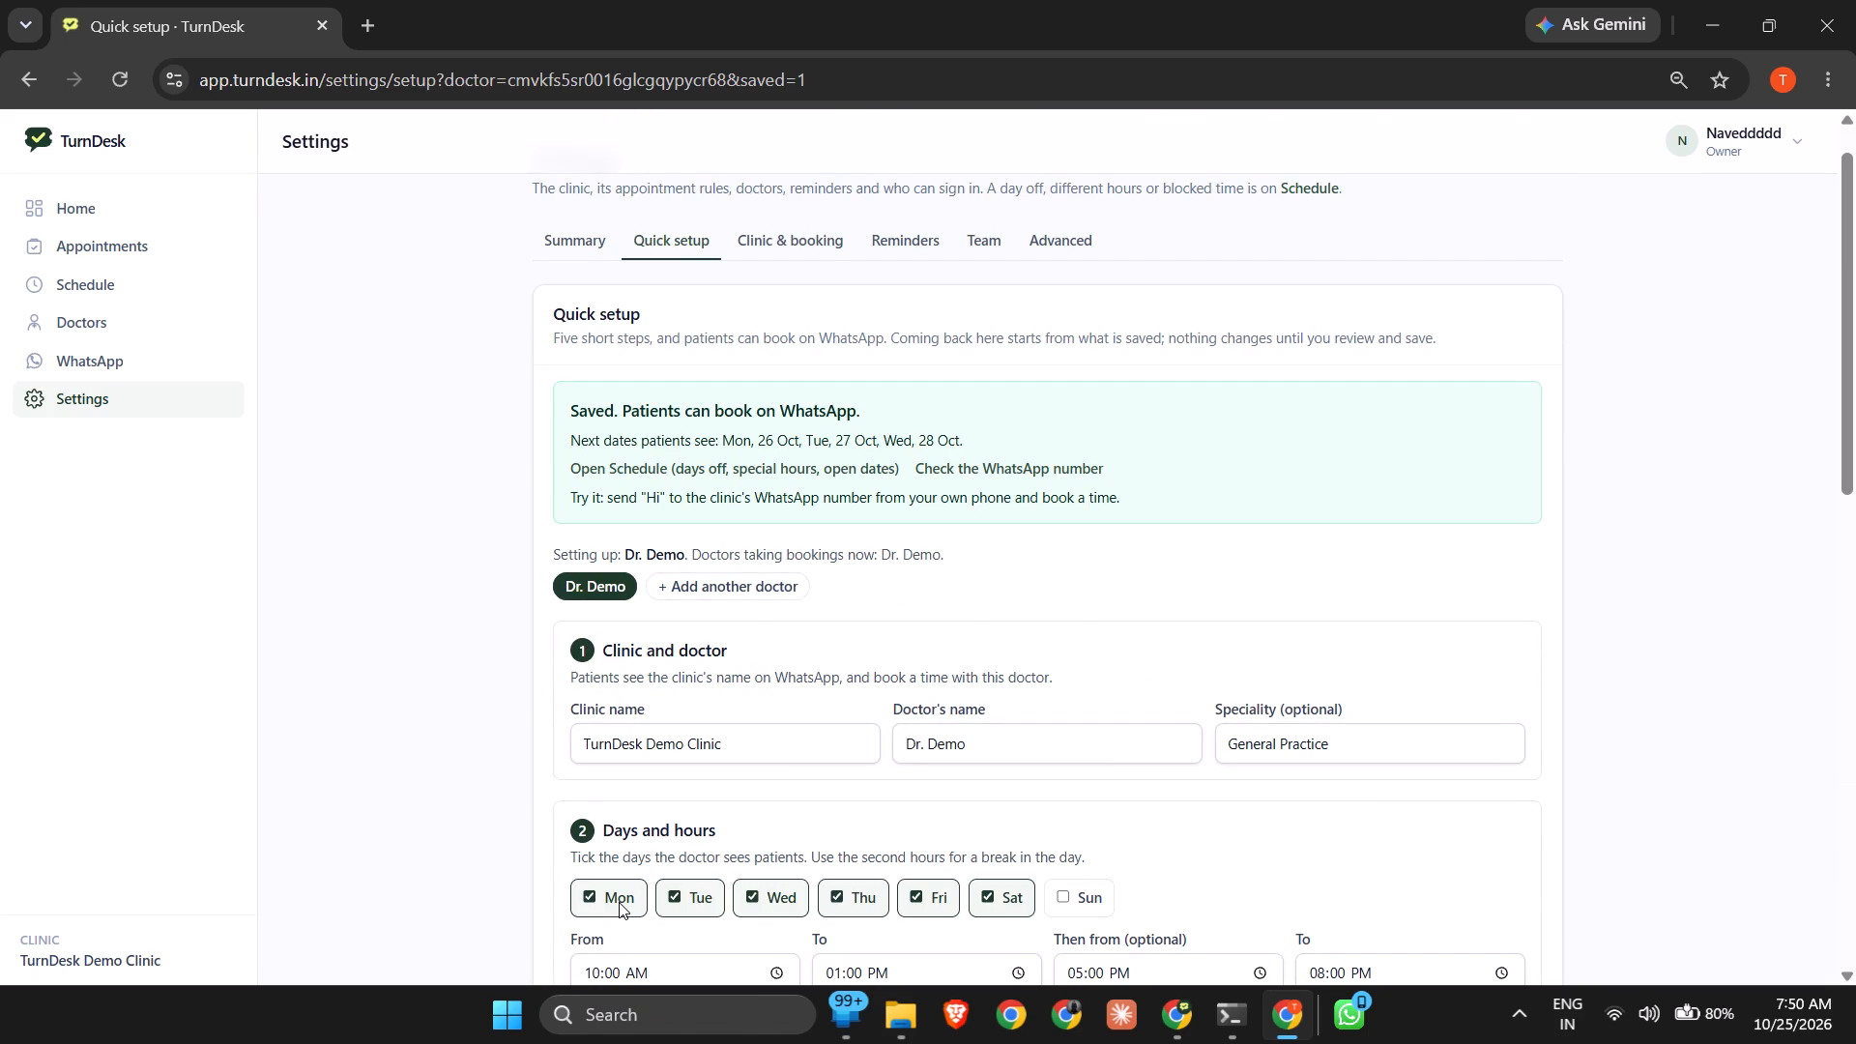
scroll(619, 902, down, 10)
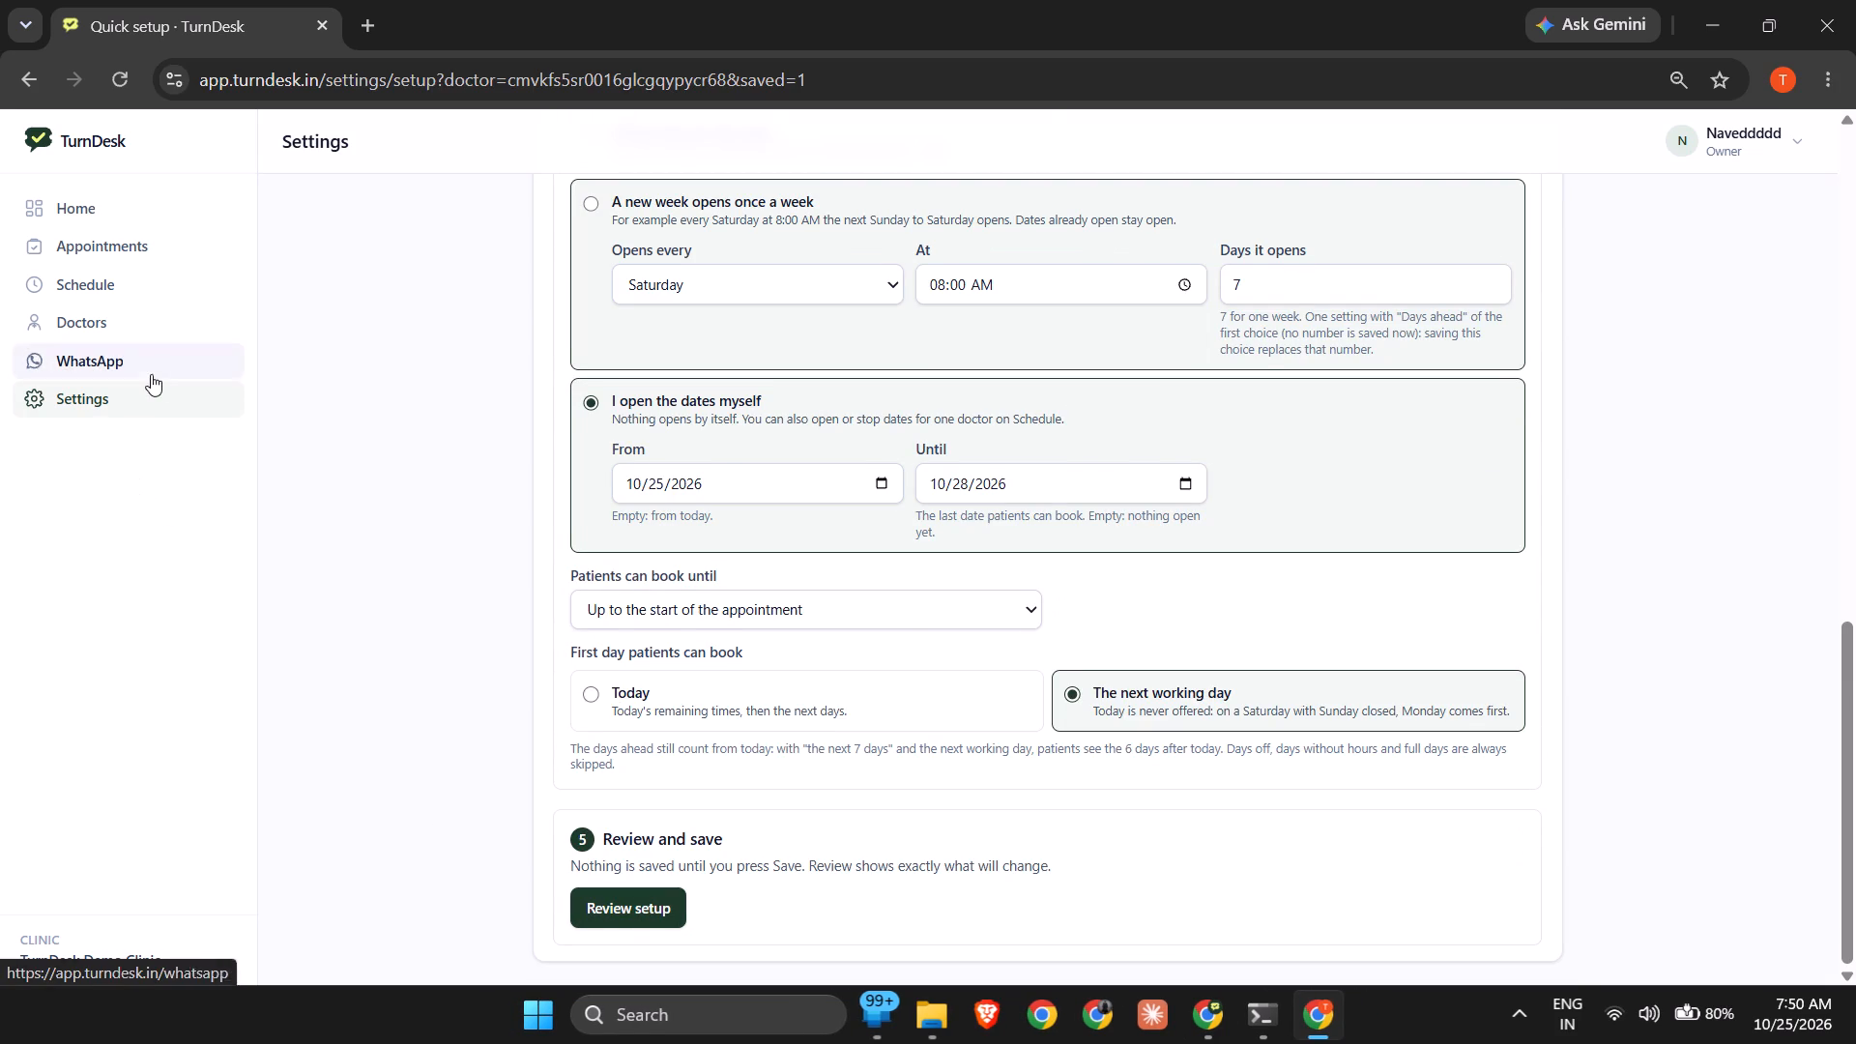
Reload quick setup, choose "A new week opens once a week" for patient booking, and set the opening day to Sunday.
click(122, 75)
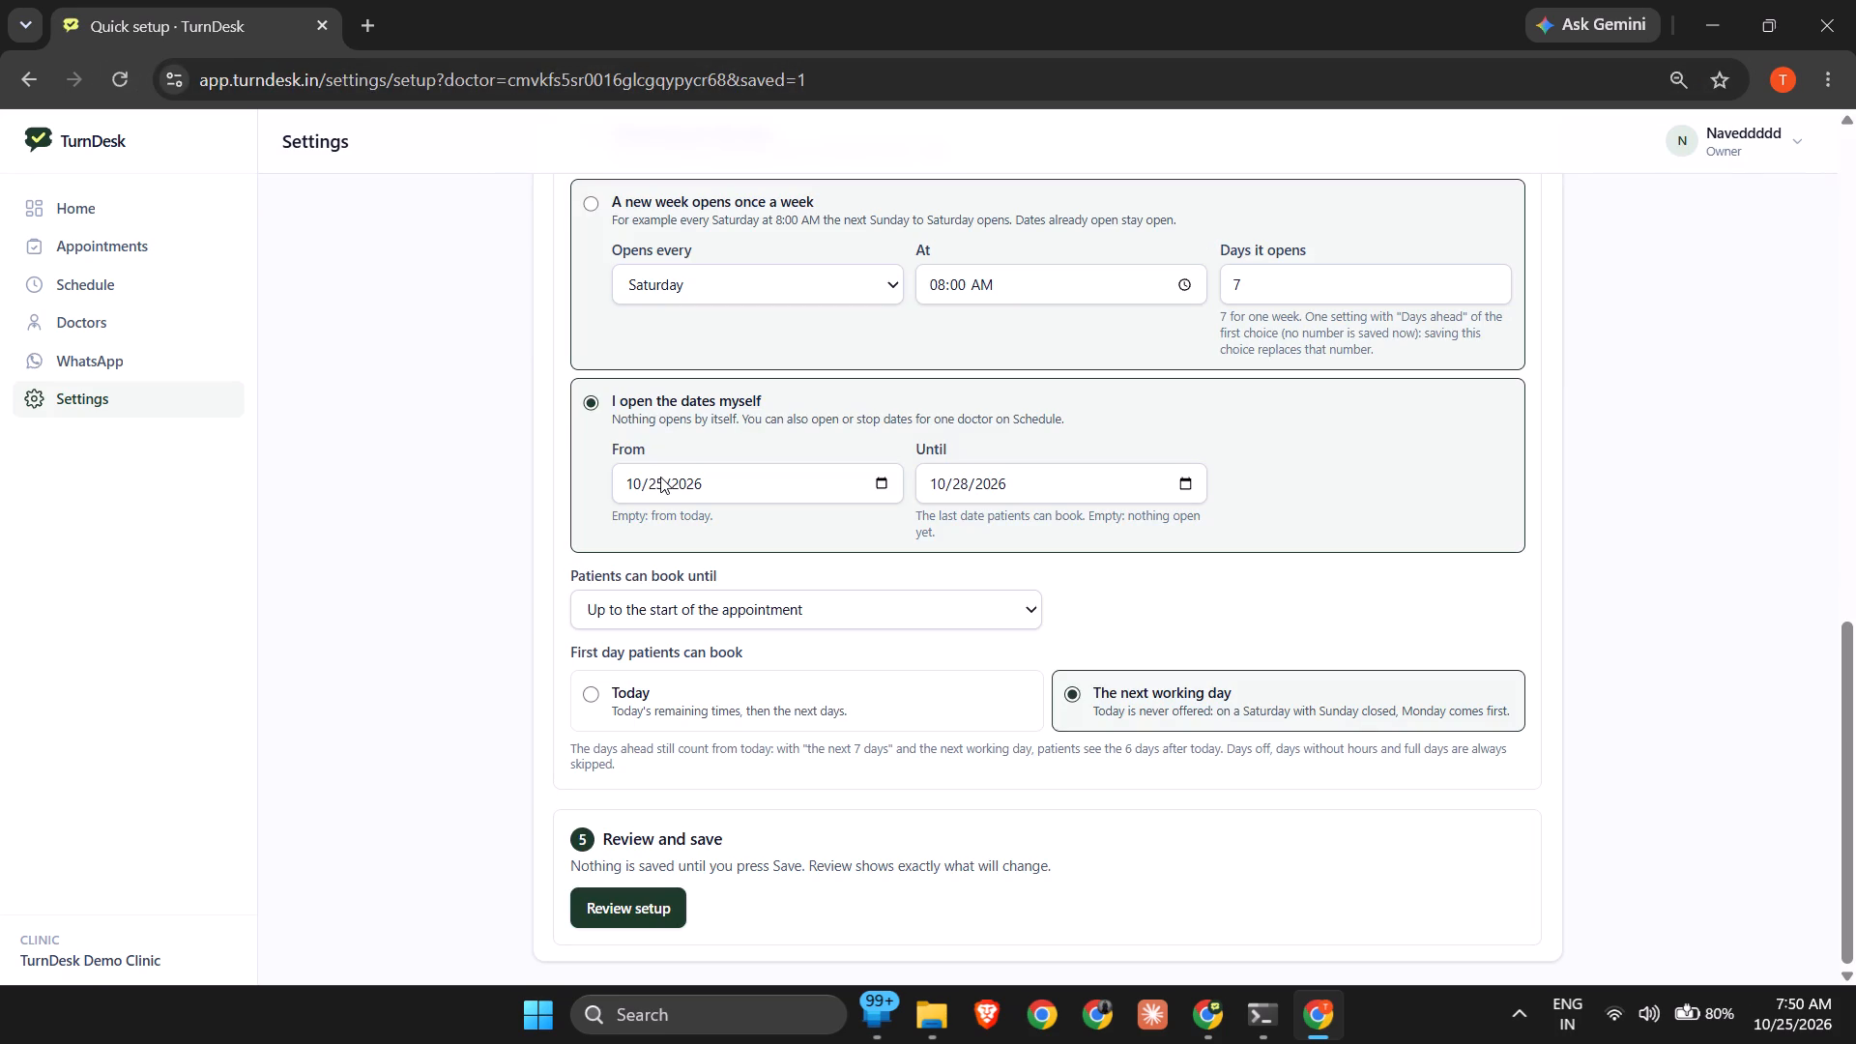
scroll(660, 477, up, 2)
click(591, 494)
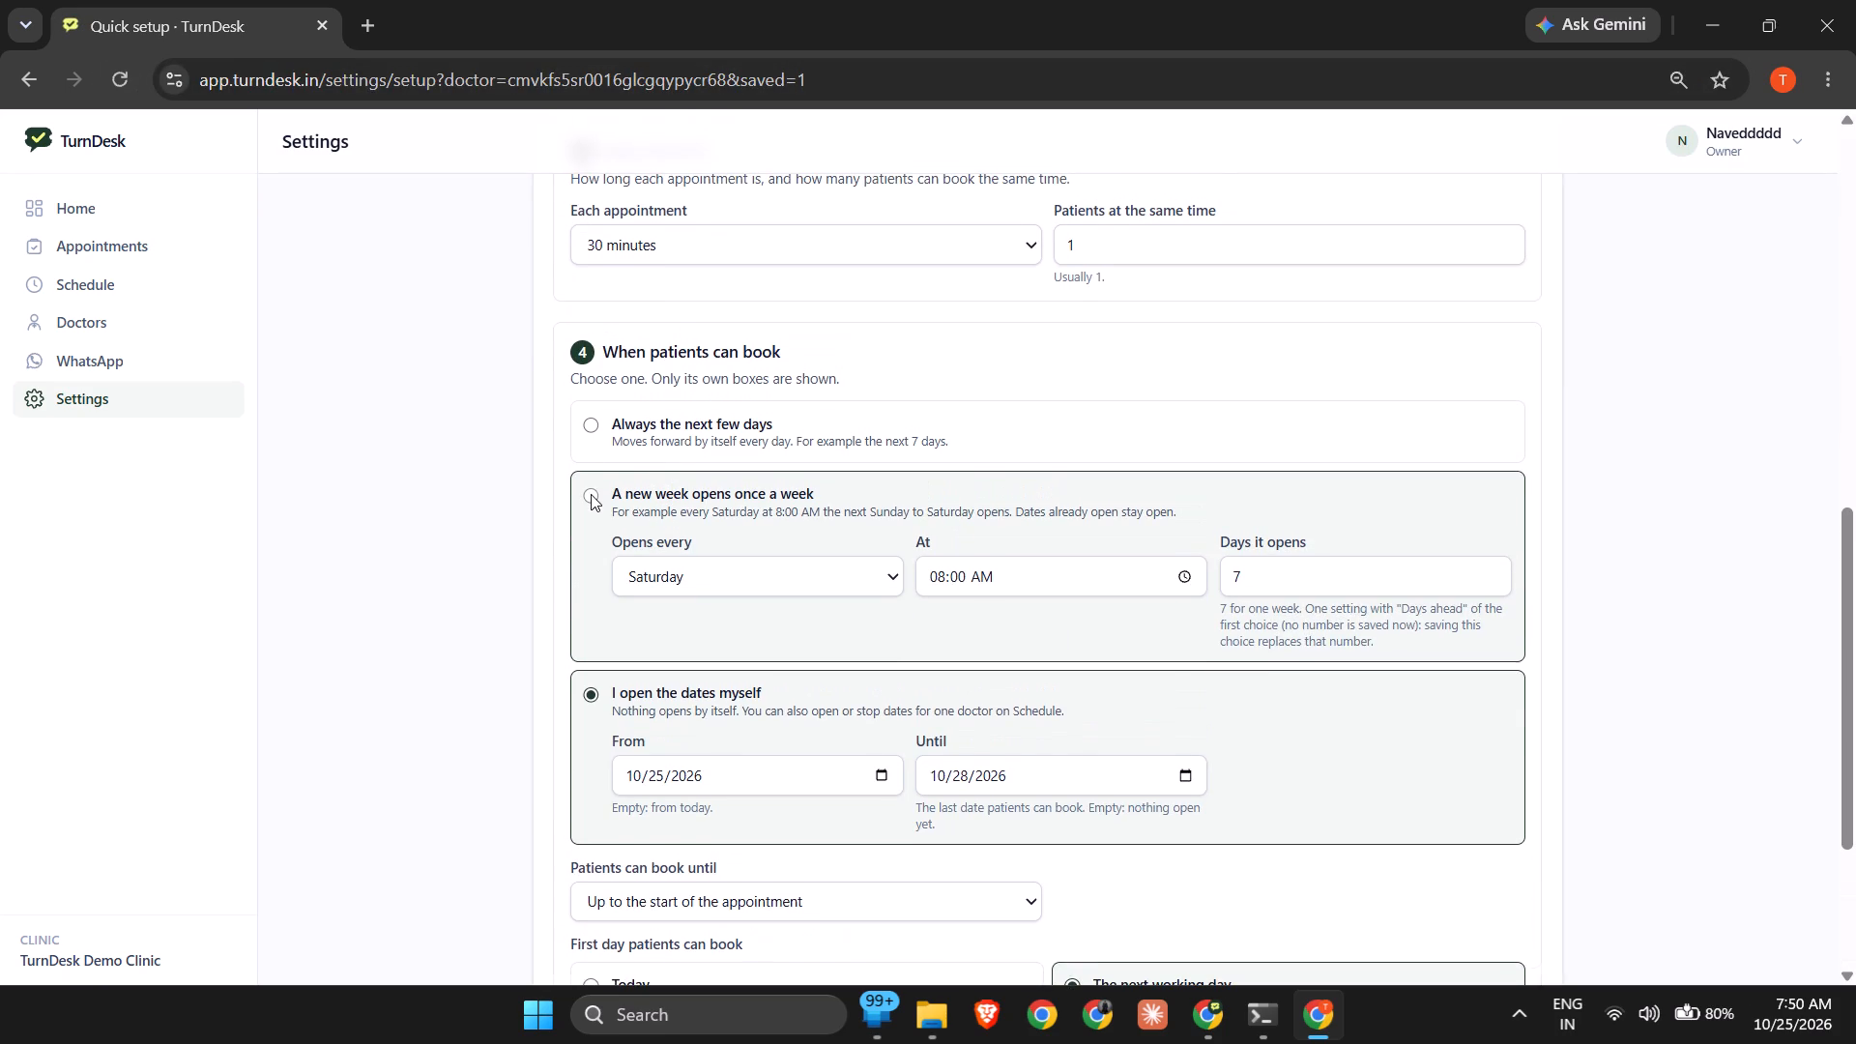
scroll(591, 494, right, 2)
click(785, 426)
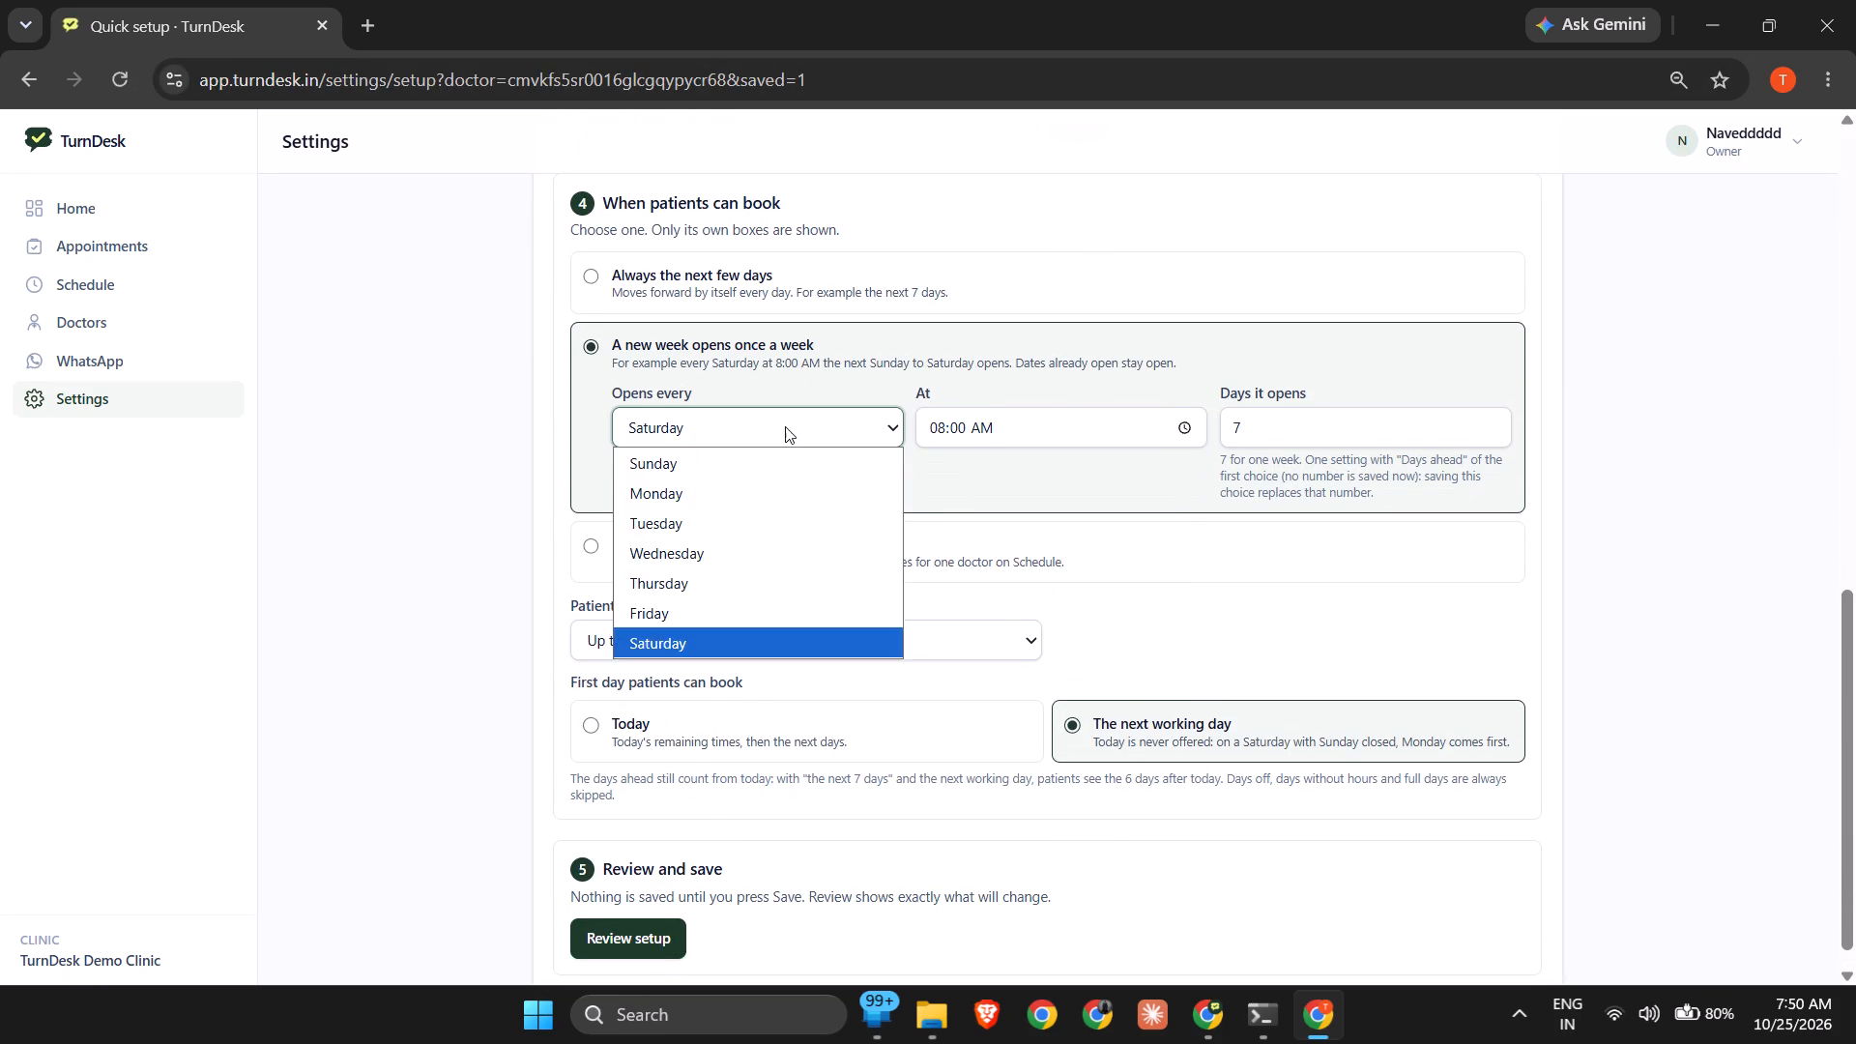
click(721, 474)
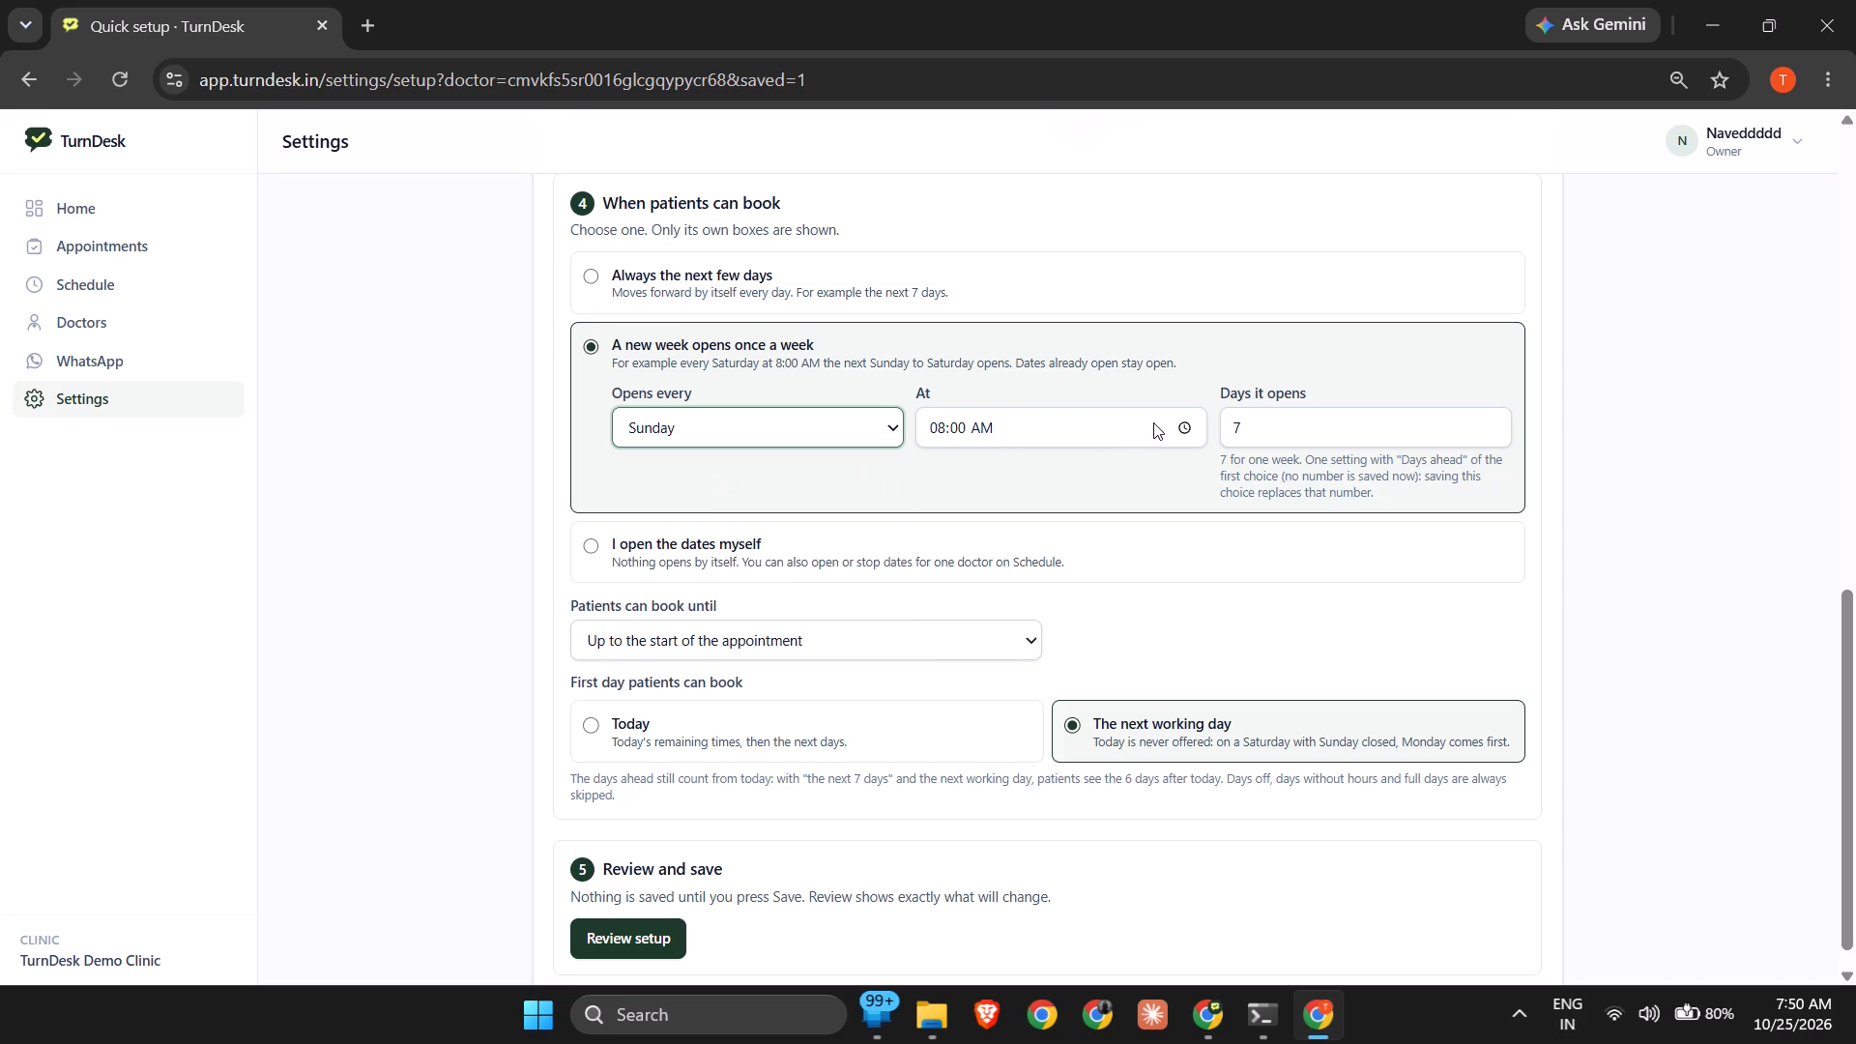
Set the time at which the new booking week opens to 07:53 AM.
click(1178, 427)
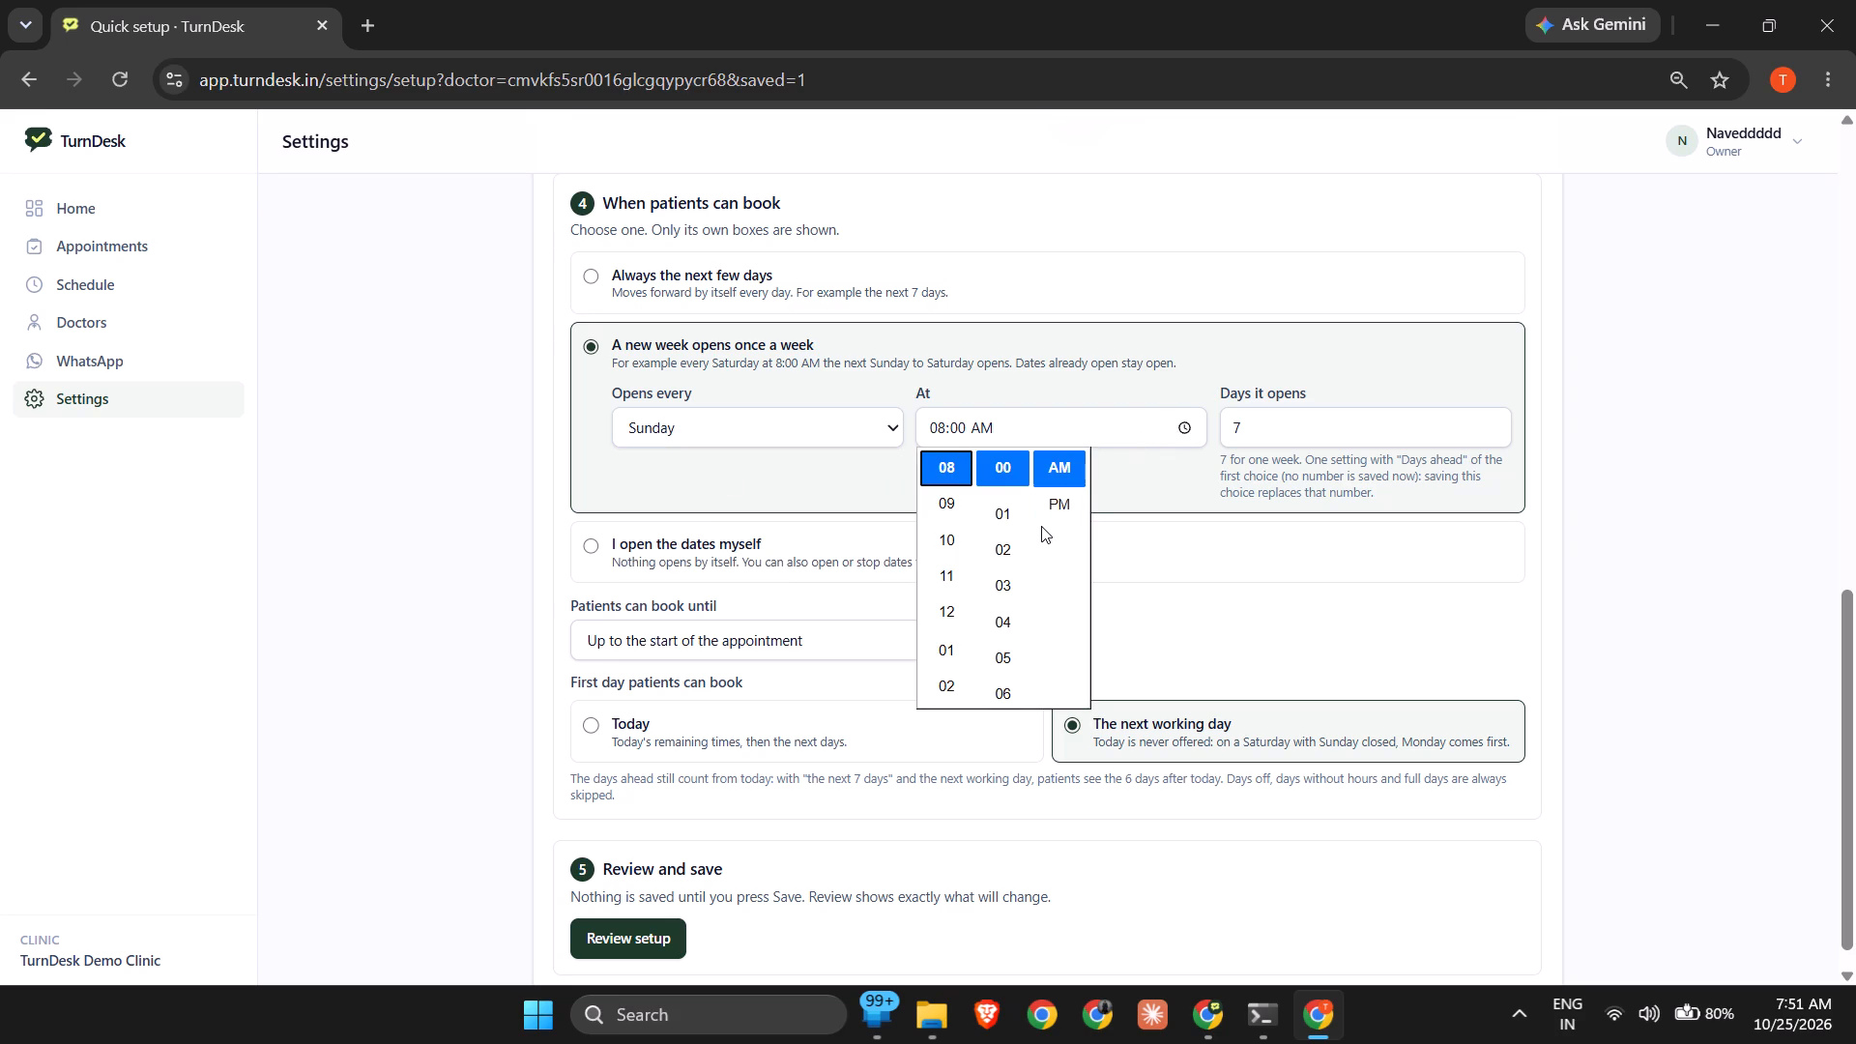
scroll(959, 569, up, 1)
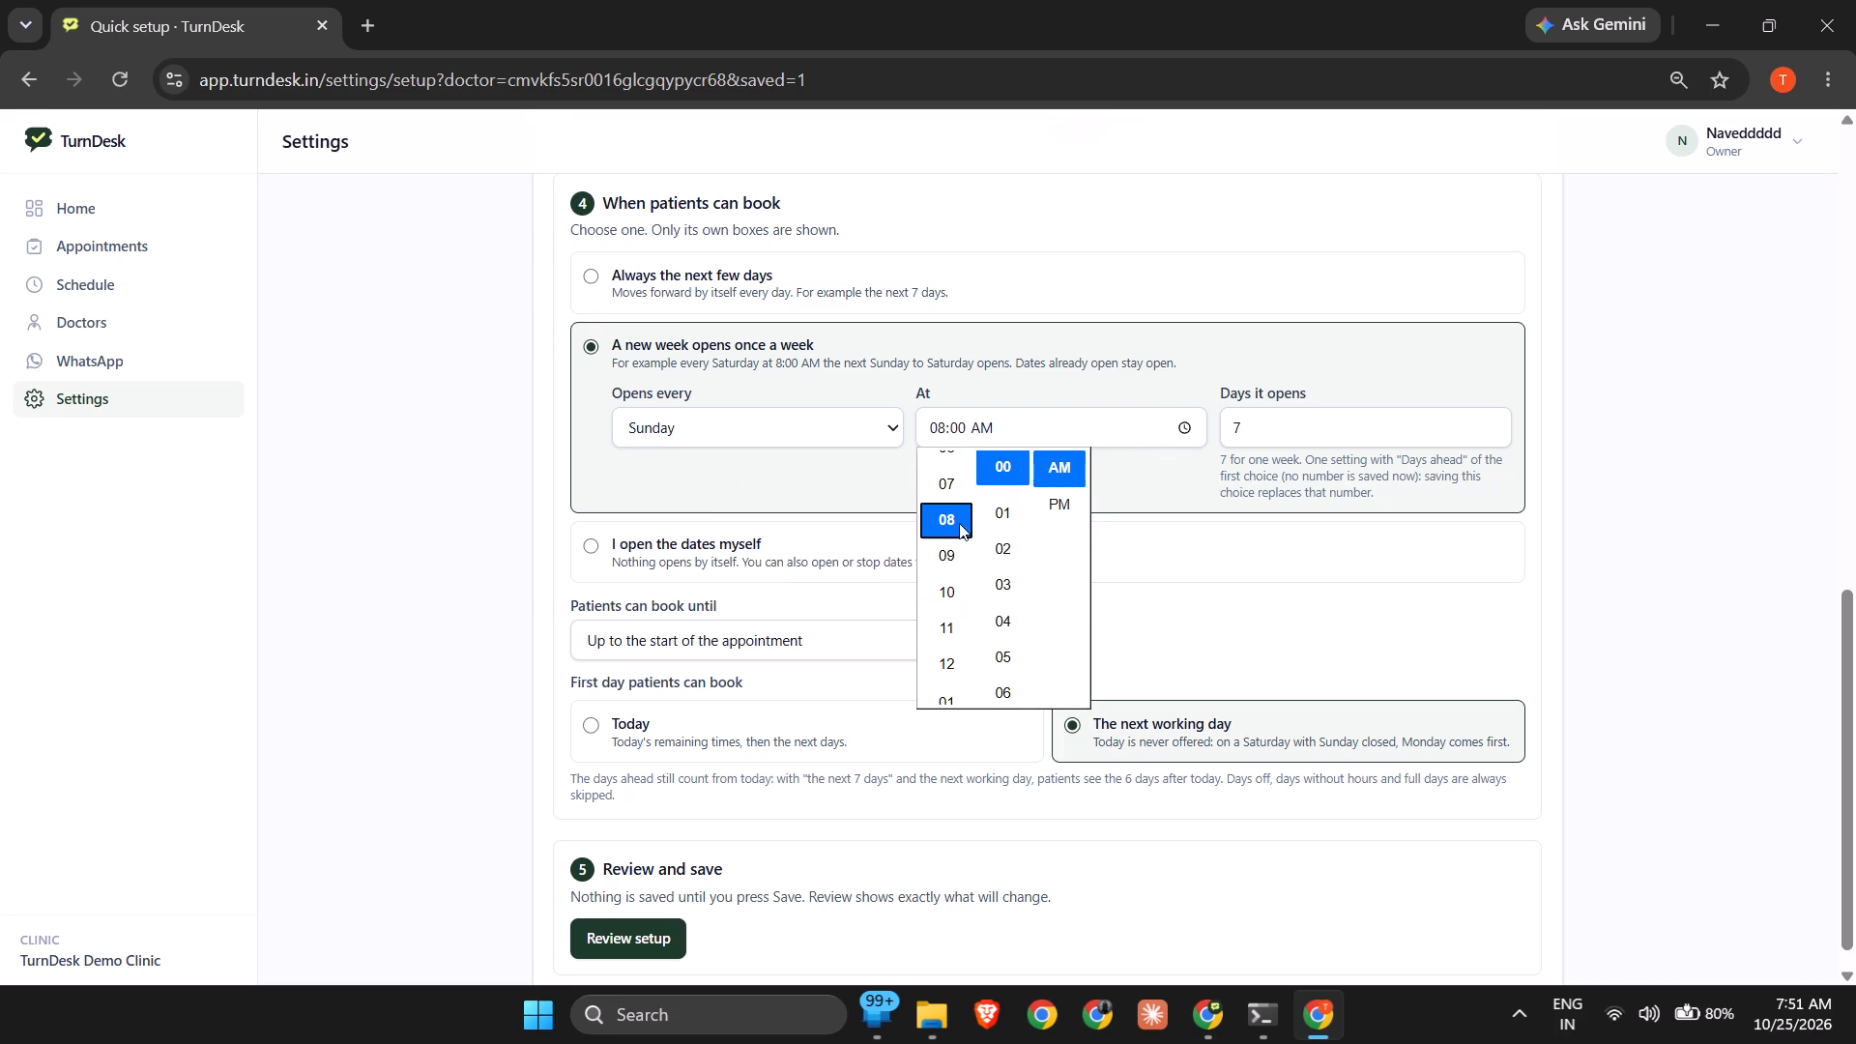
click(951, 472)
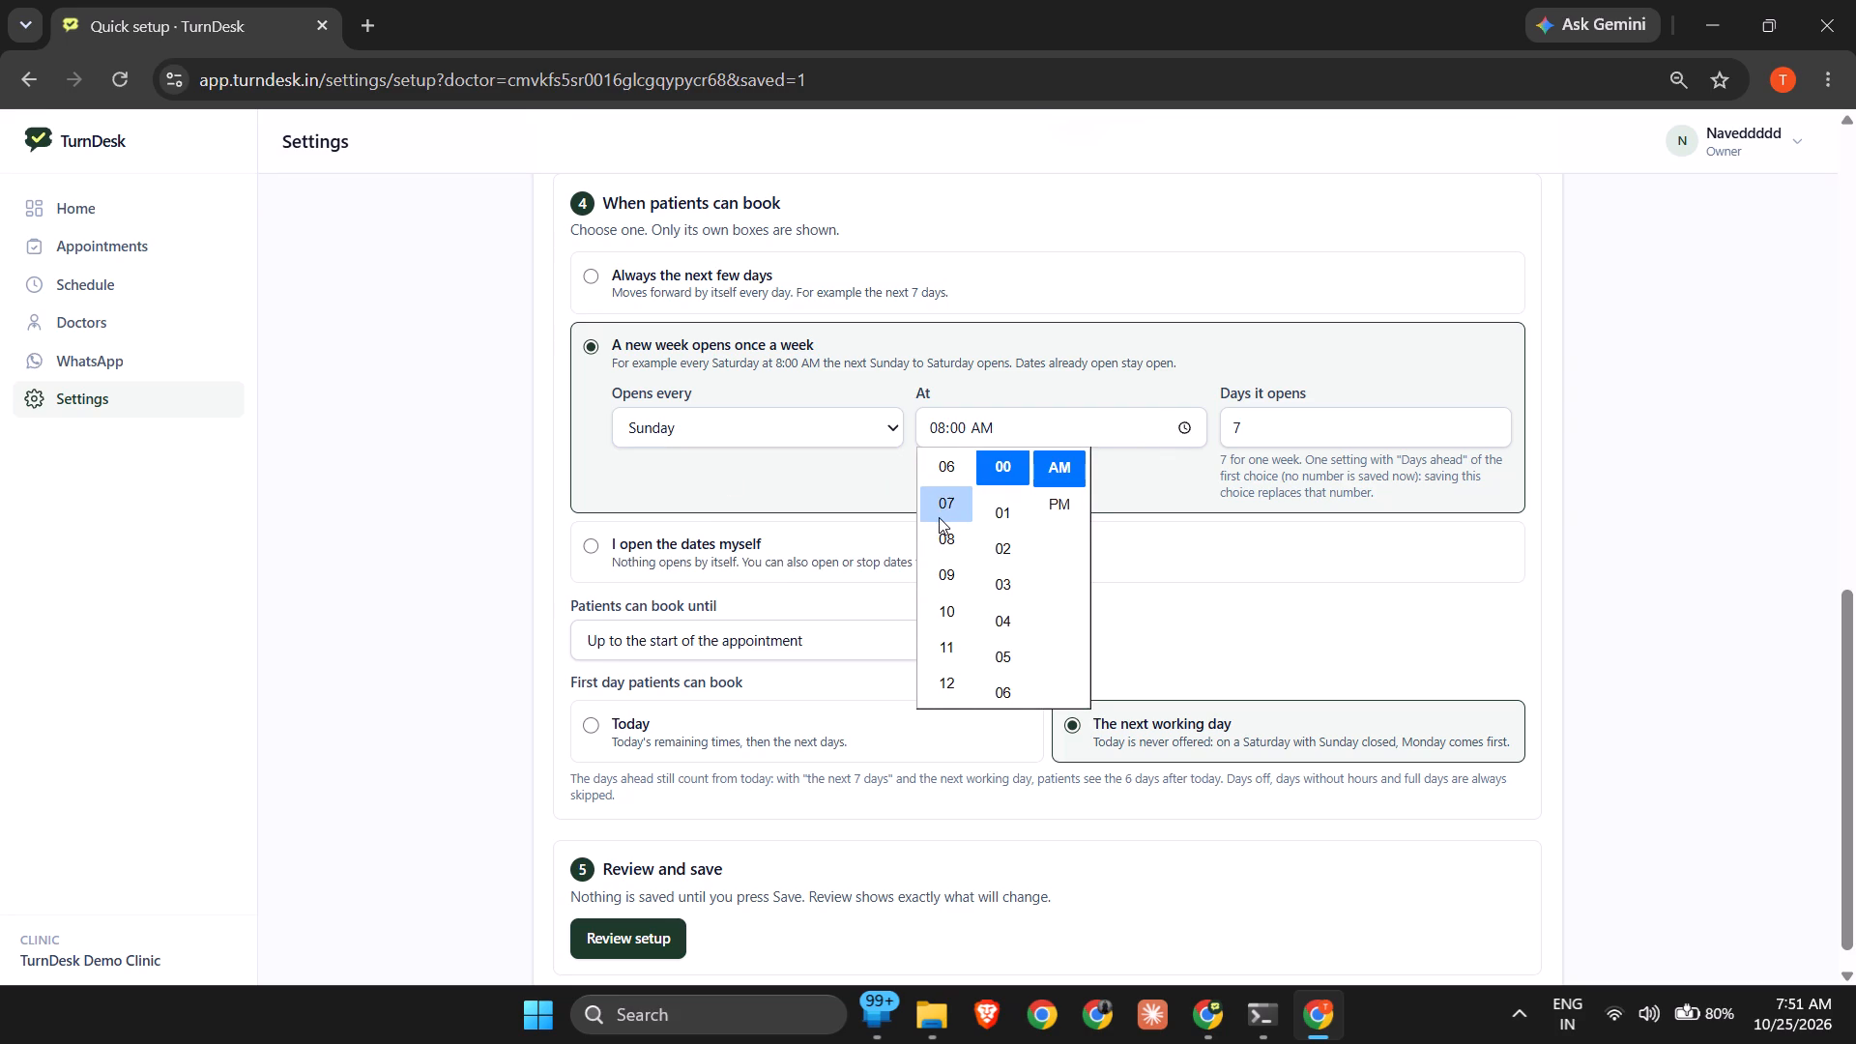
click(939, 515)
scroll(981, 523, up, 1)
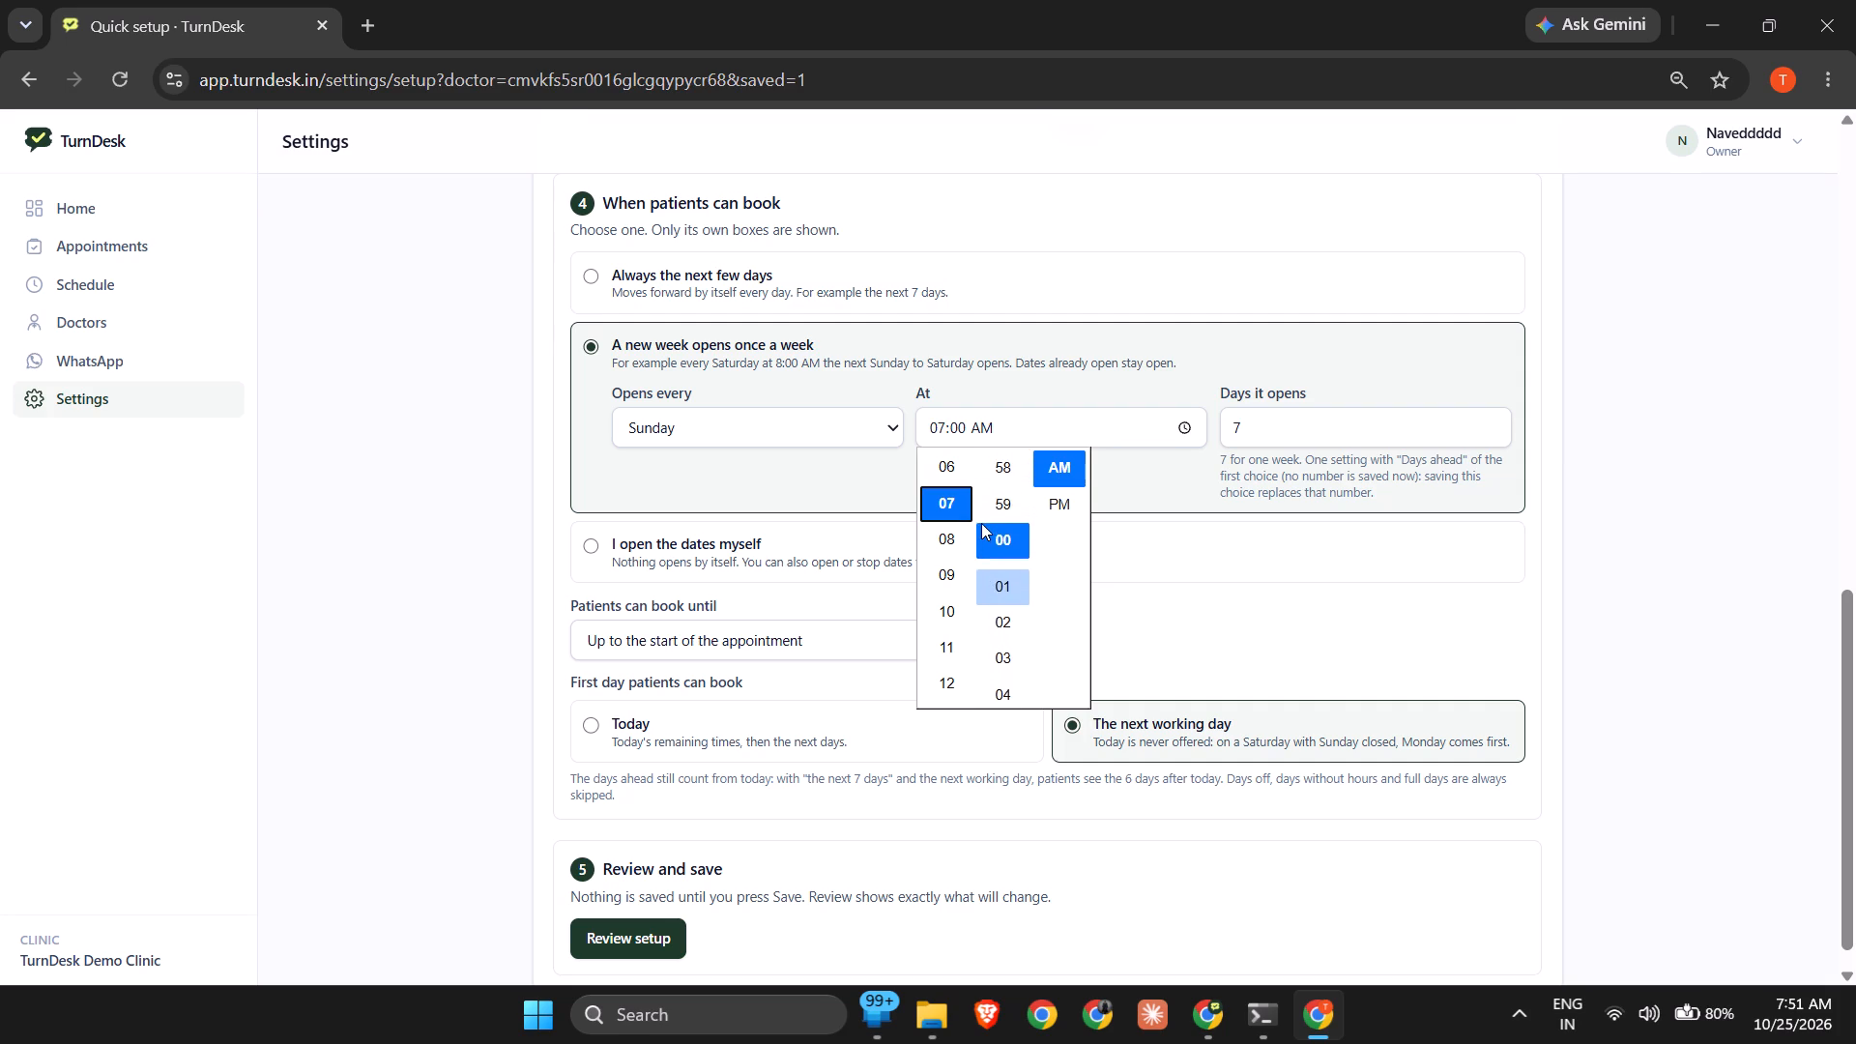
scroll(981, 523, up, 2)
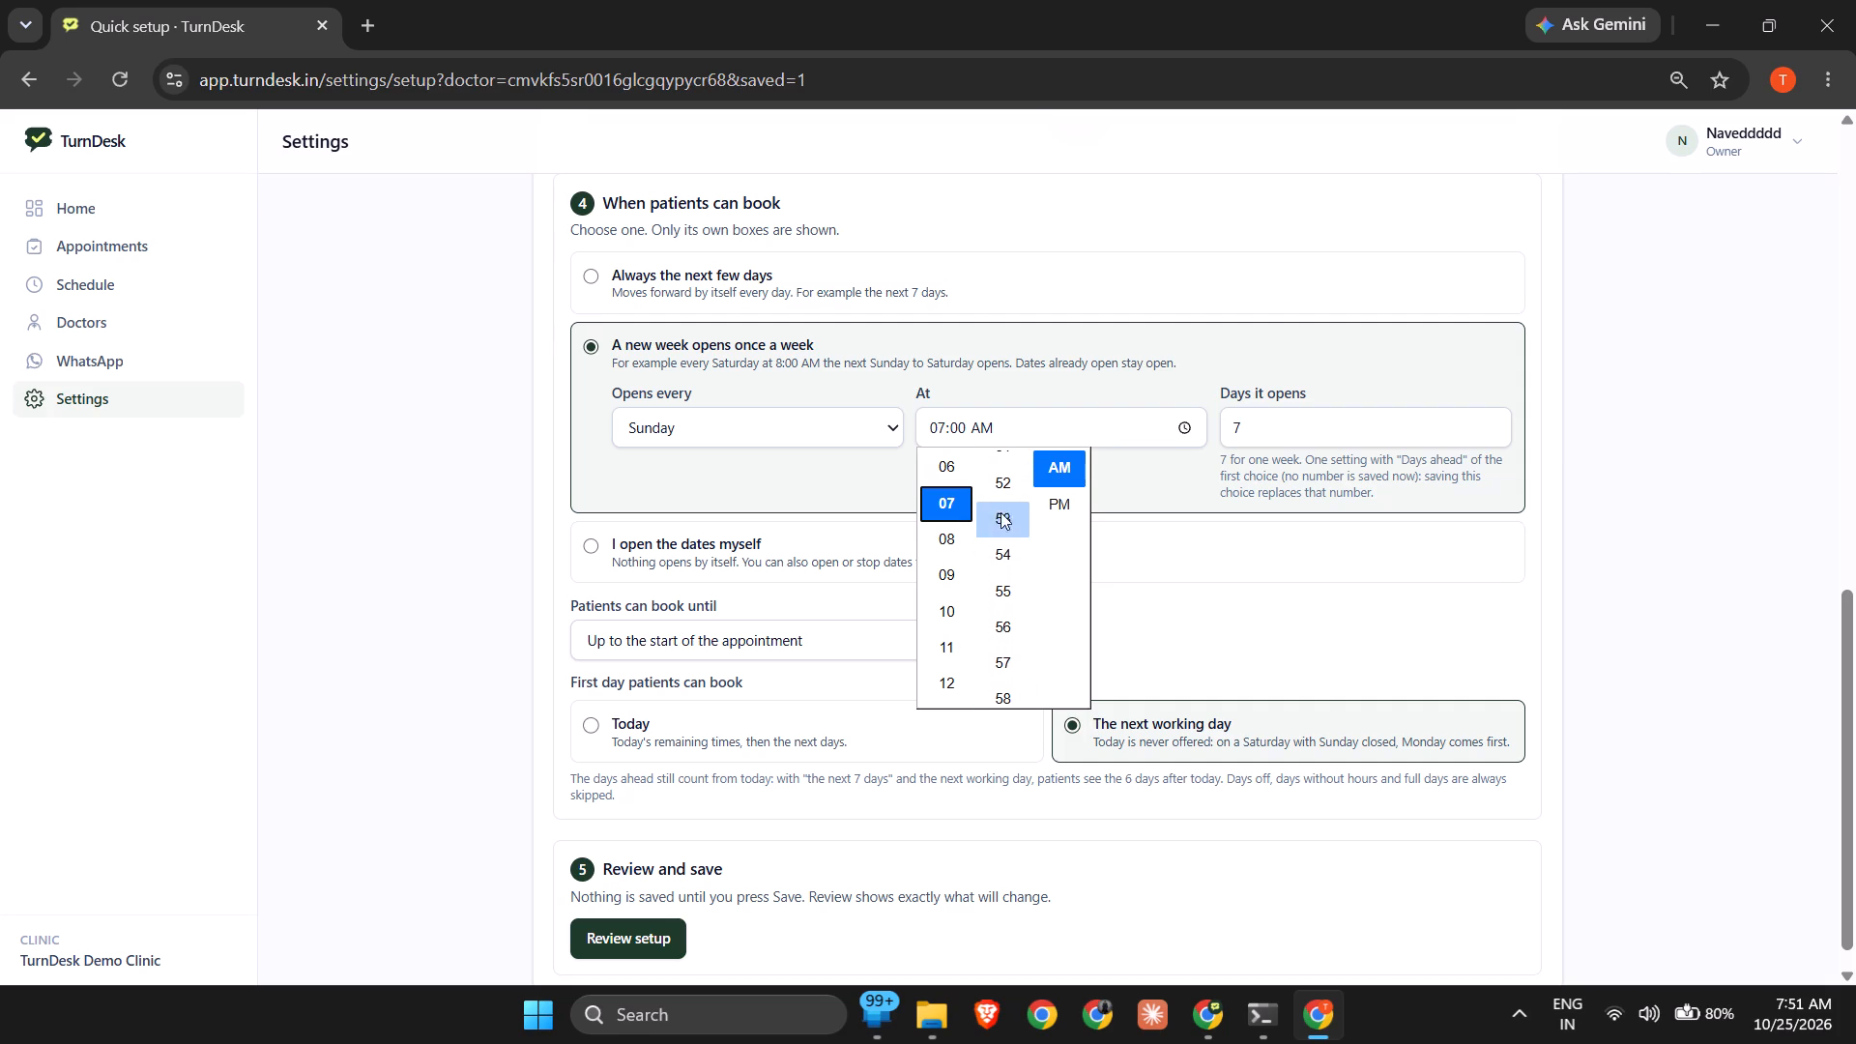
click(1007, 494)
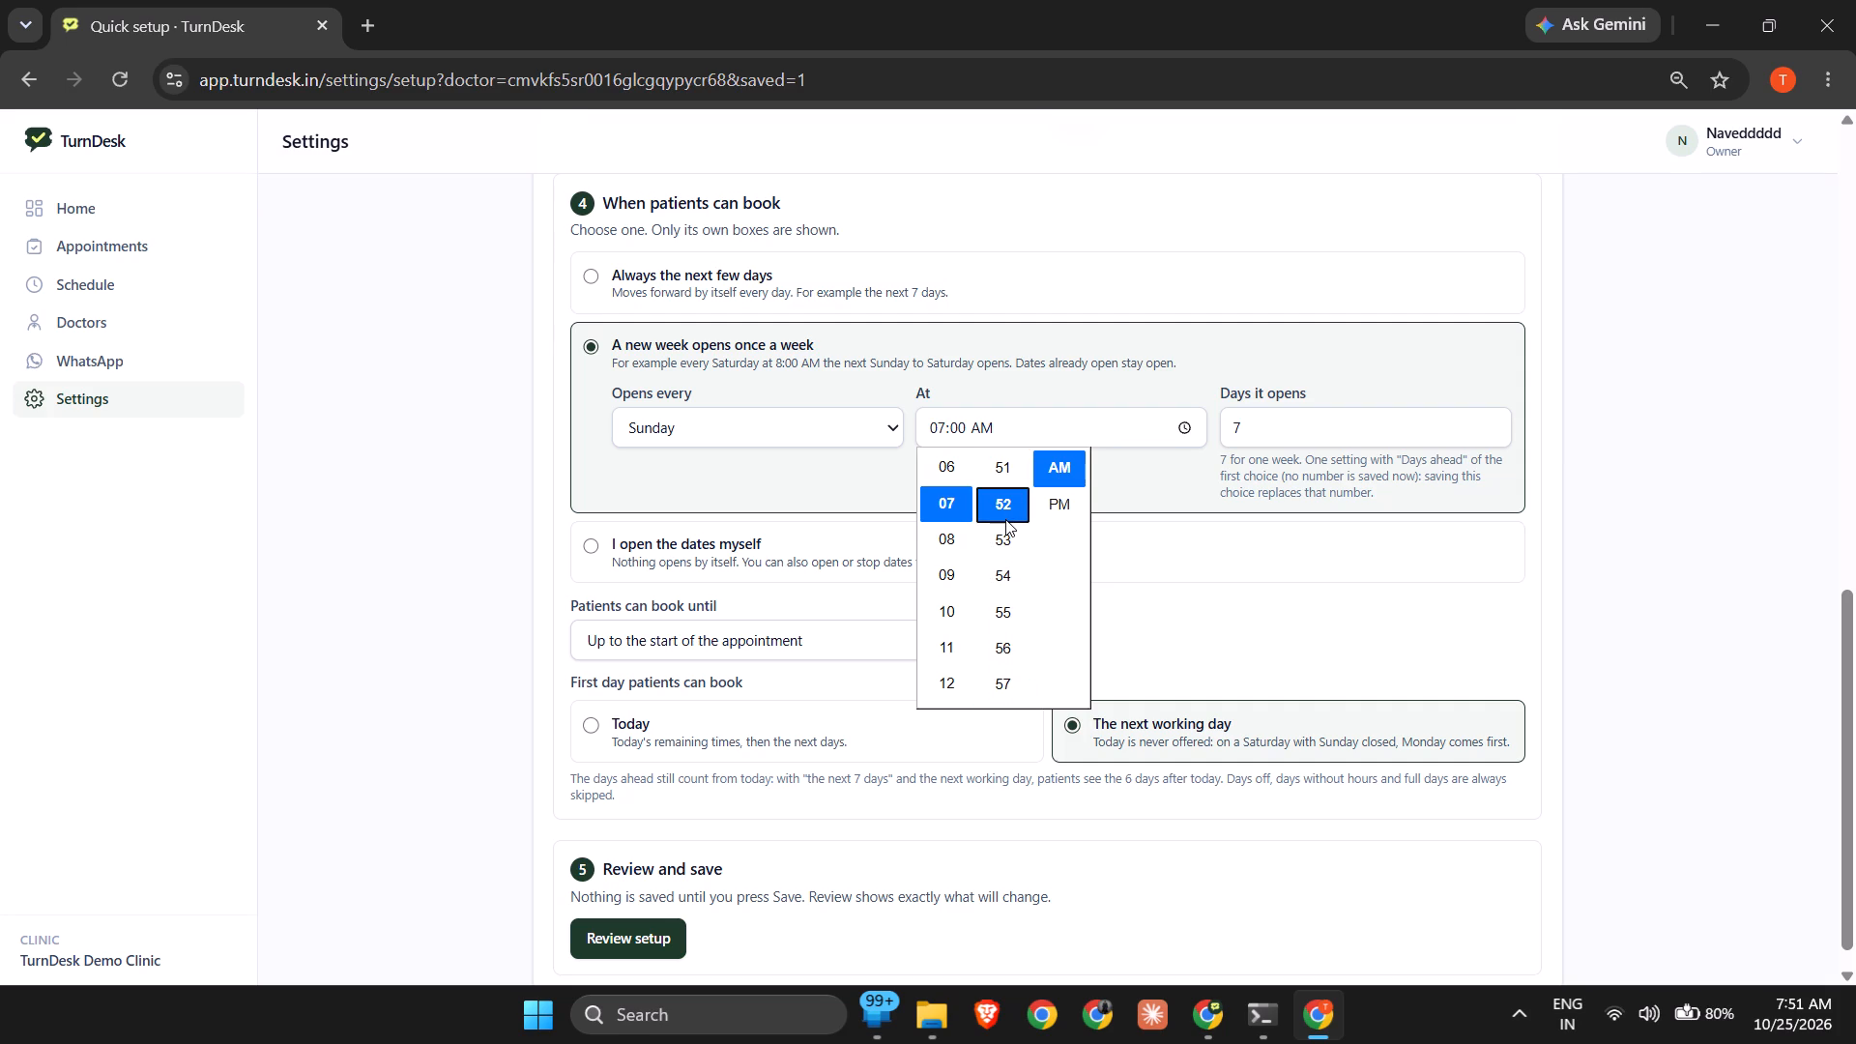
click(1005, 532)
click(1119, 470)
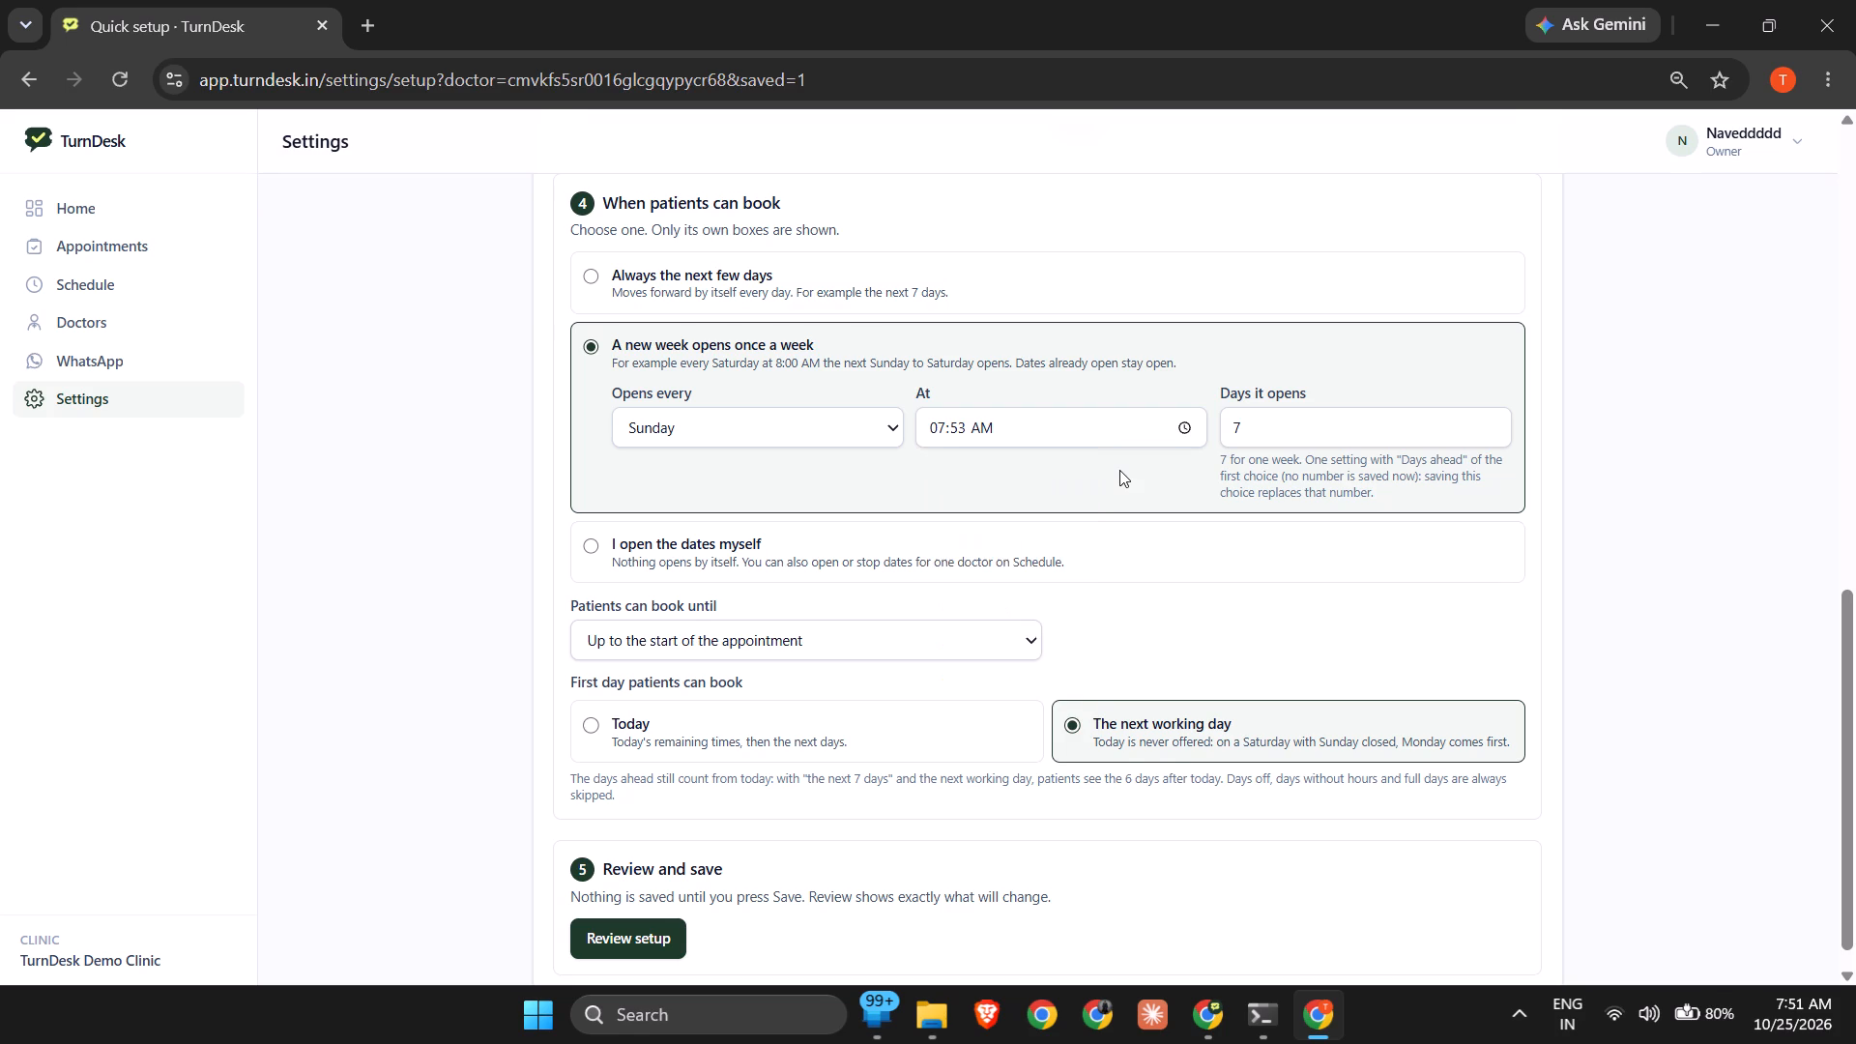
Run the setup review for the weekly booking rule and look over the quick setup form.
scroll(1119, 470, right, 3)
scroll(1119, 470, down, 2)
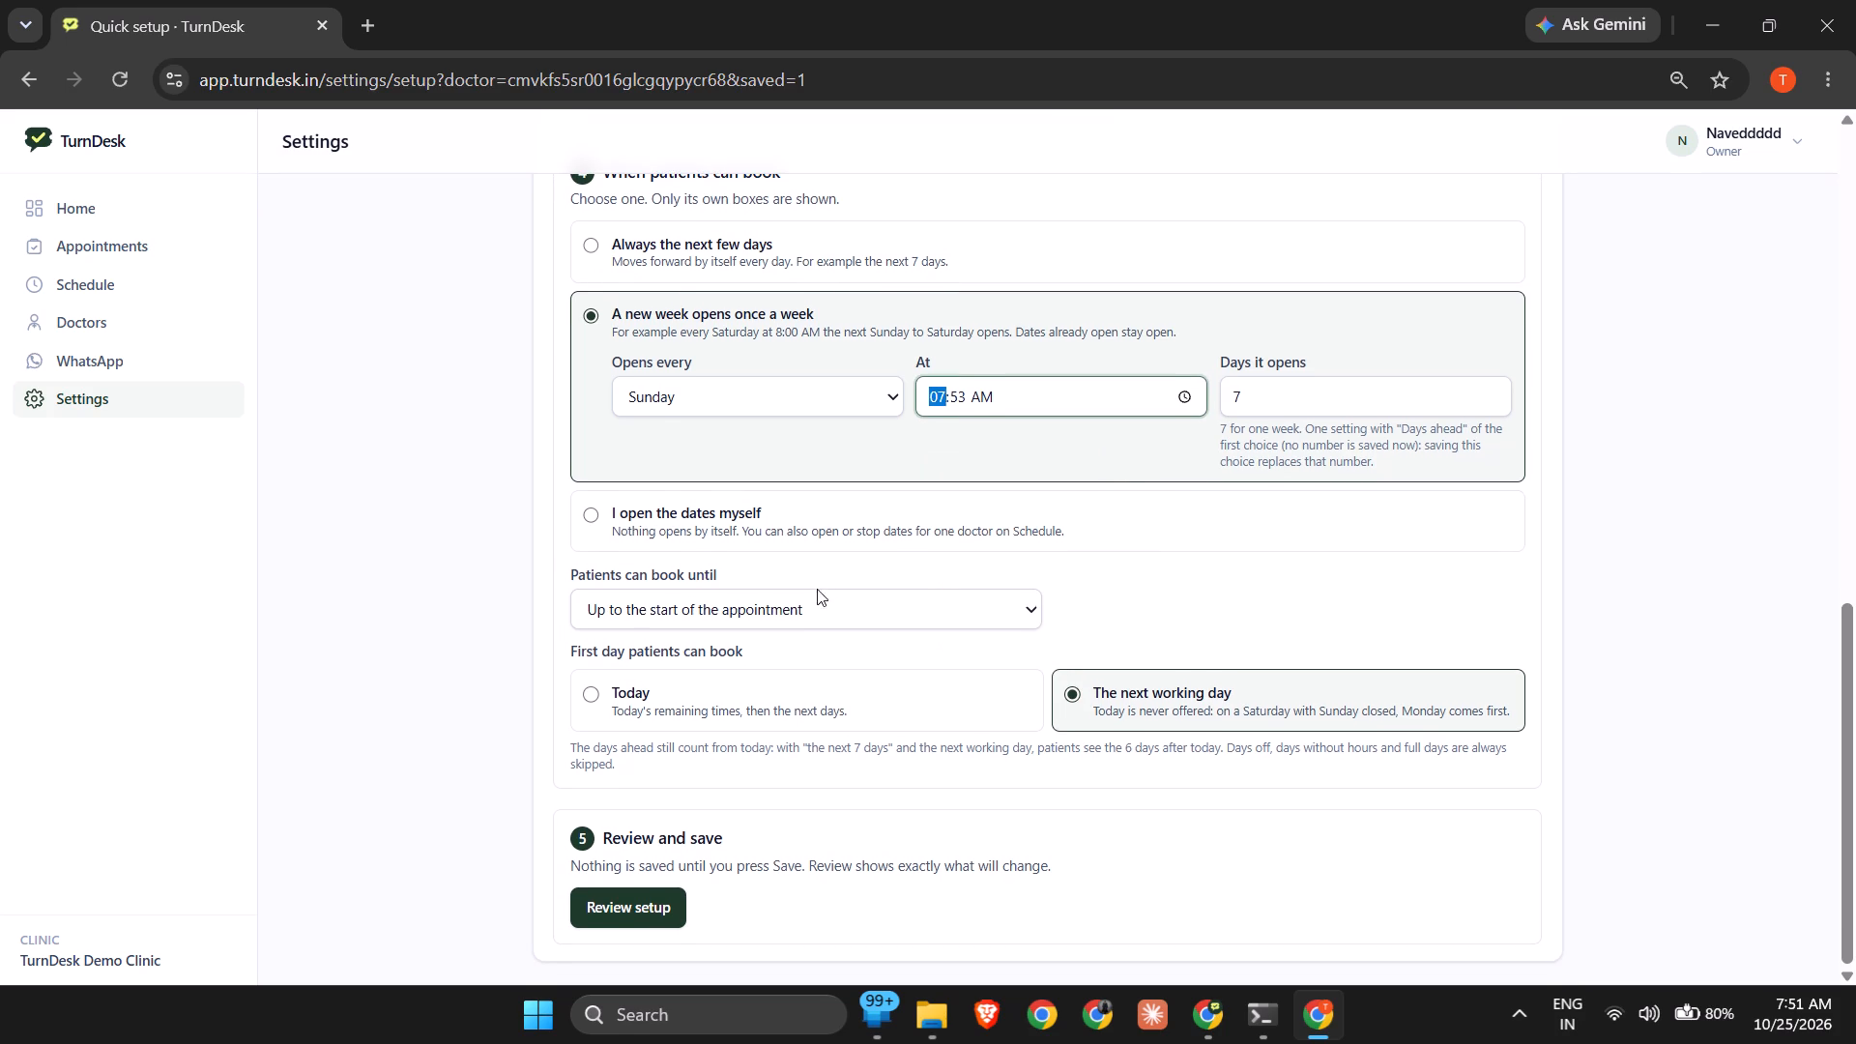
click(652, 898)
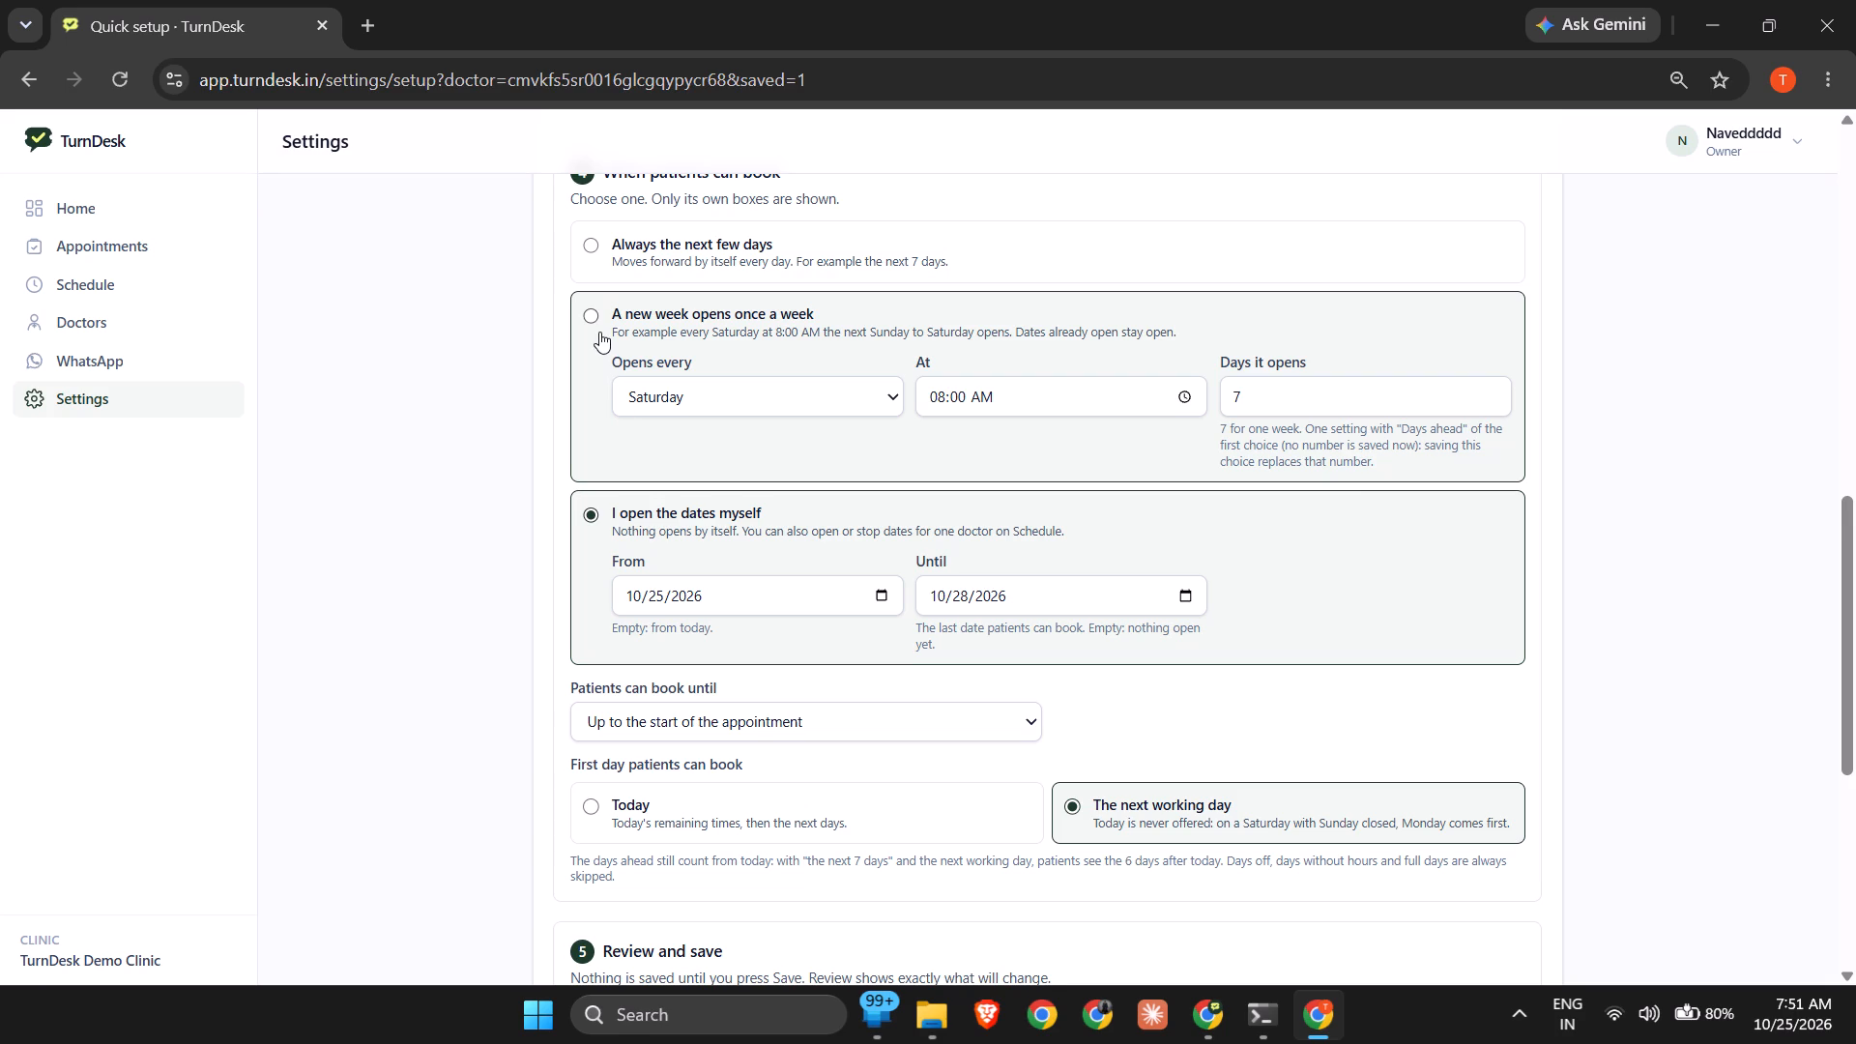
scroll(599, 332, down, 2)
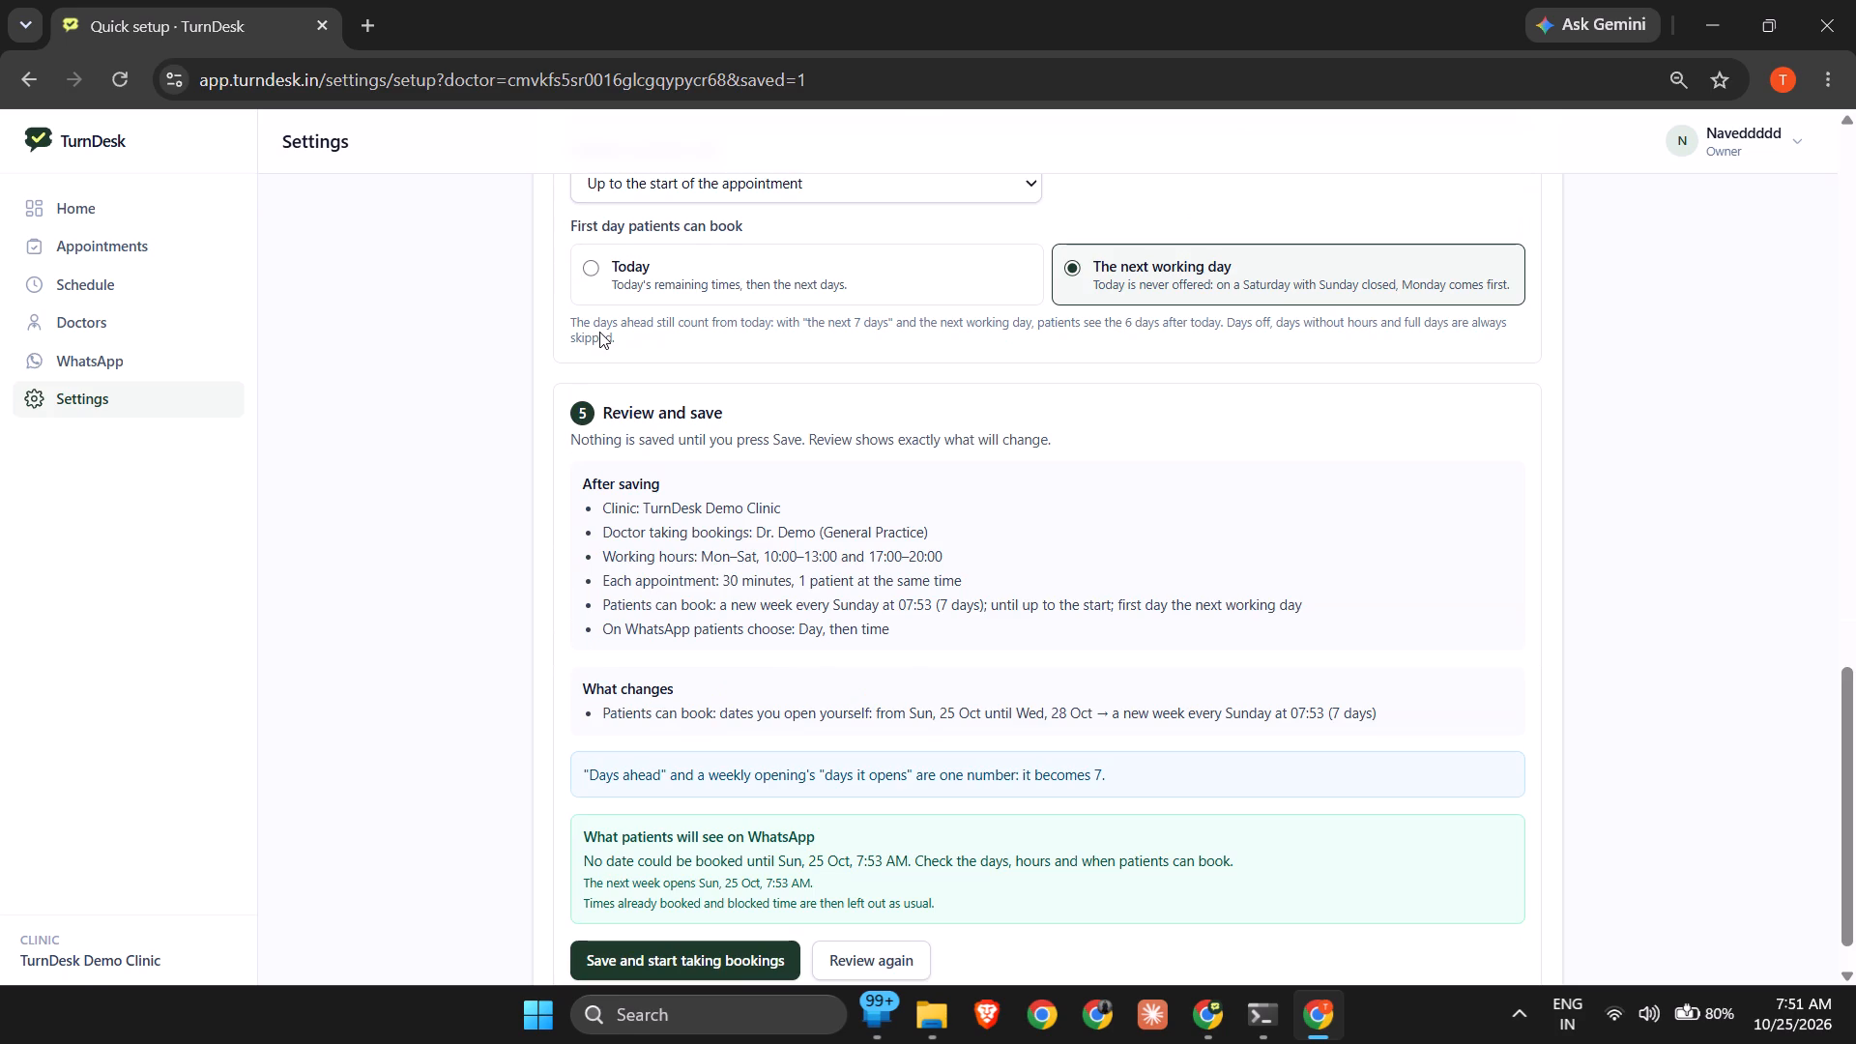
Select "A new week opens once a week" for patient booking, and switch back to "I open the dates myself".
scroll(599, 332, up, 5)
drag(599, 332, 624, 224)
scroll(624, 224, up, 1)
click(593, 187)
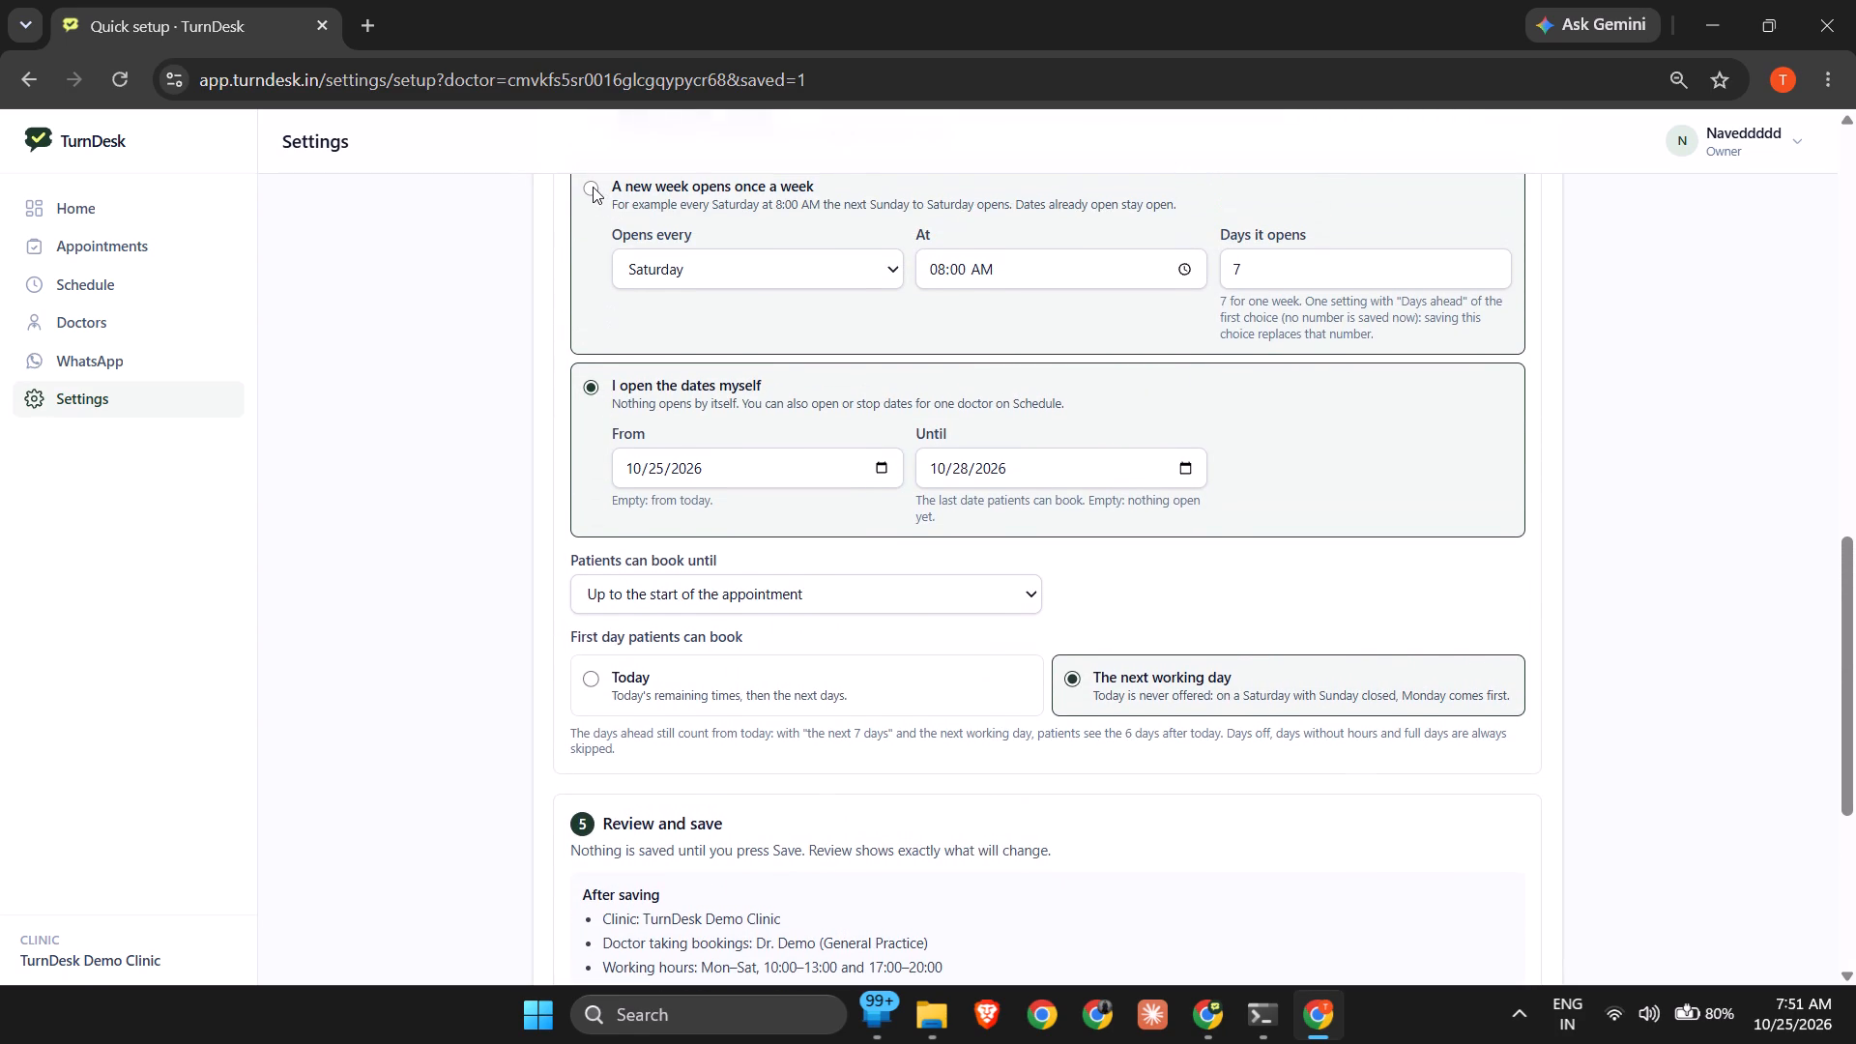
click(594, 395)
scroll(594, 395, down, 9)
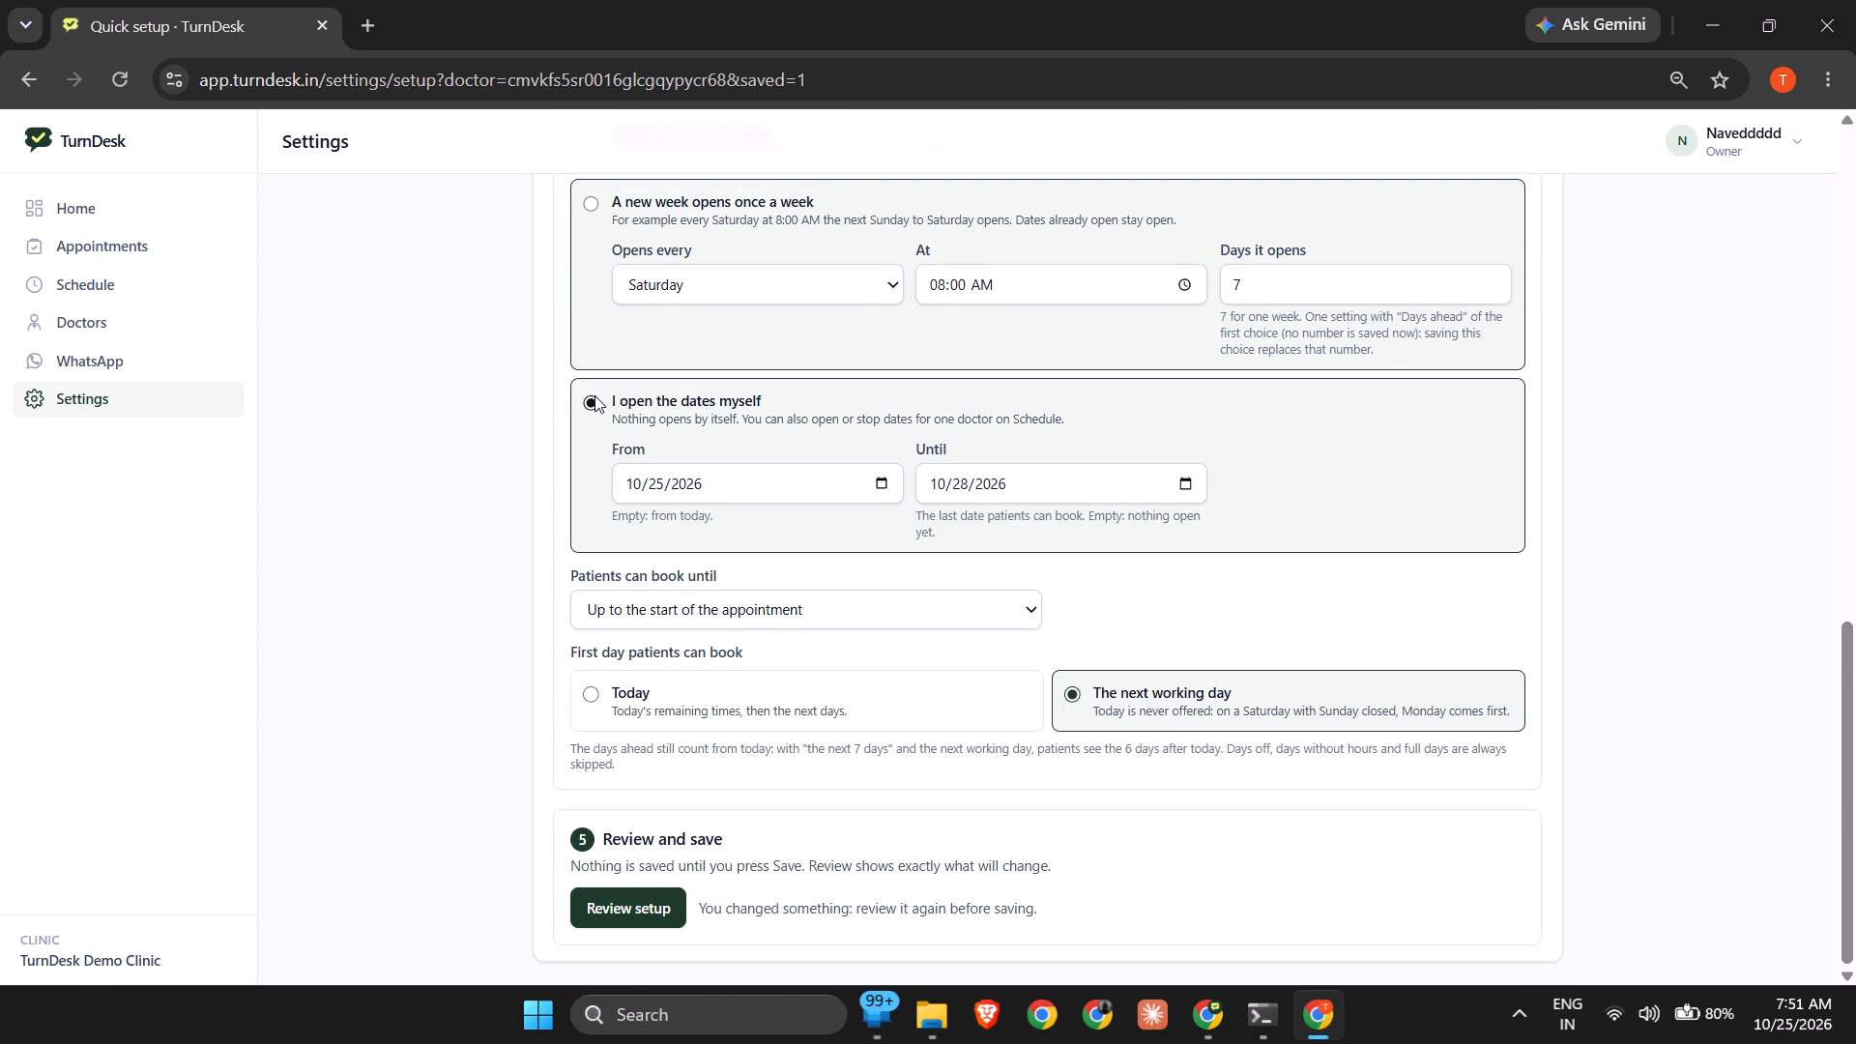
Look back over the quick setup form and reload it from the saved setup.
scroll(594, 395, up, 9)
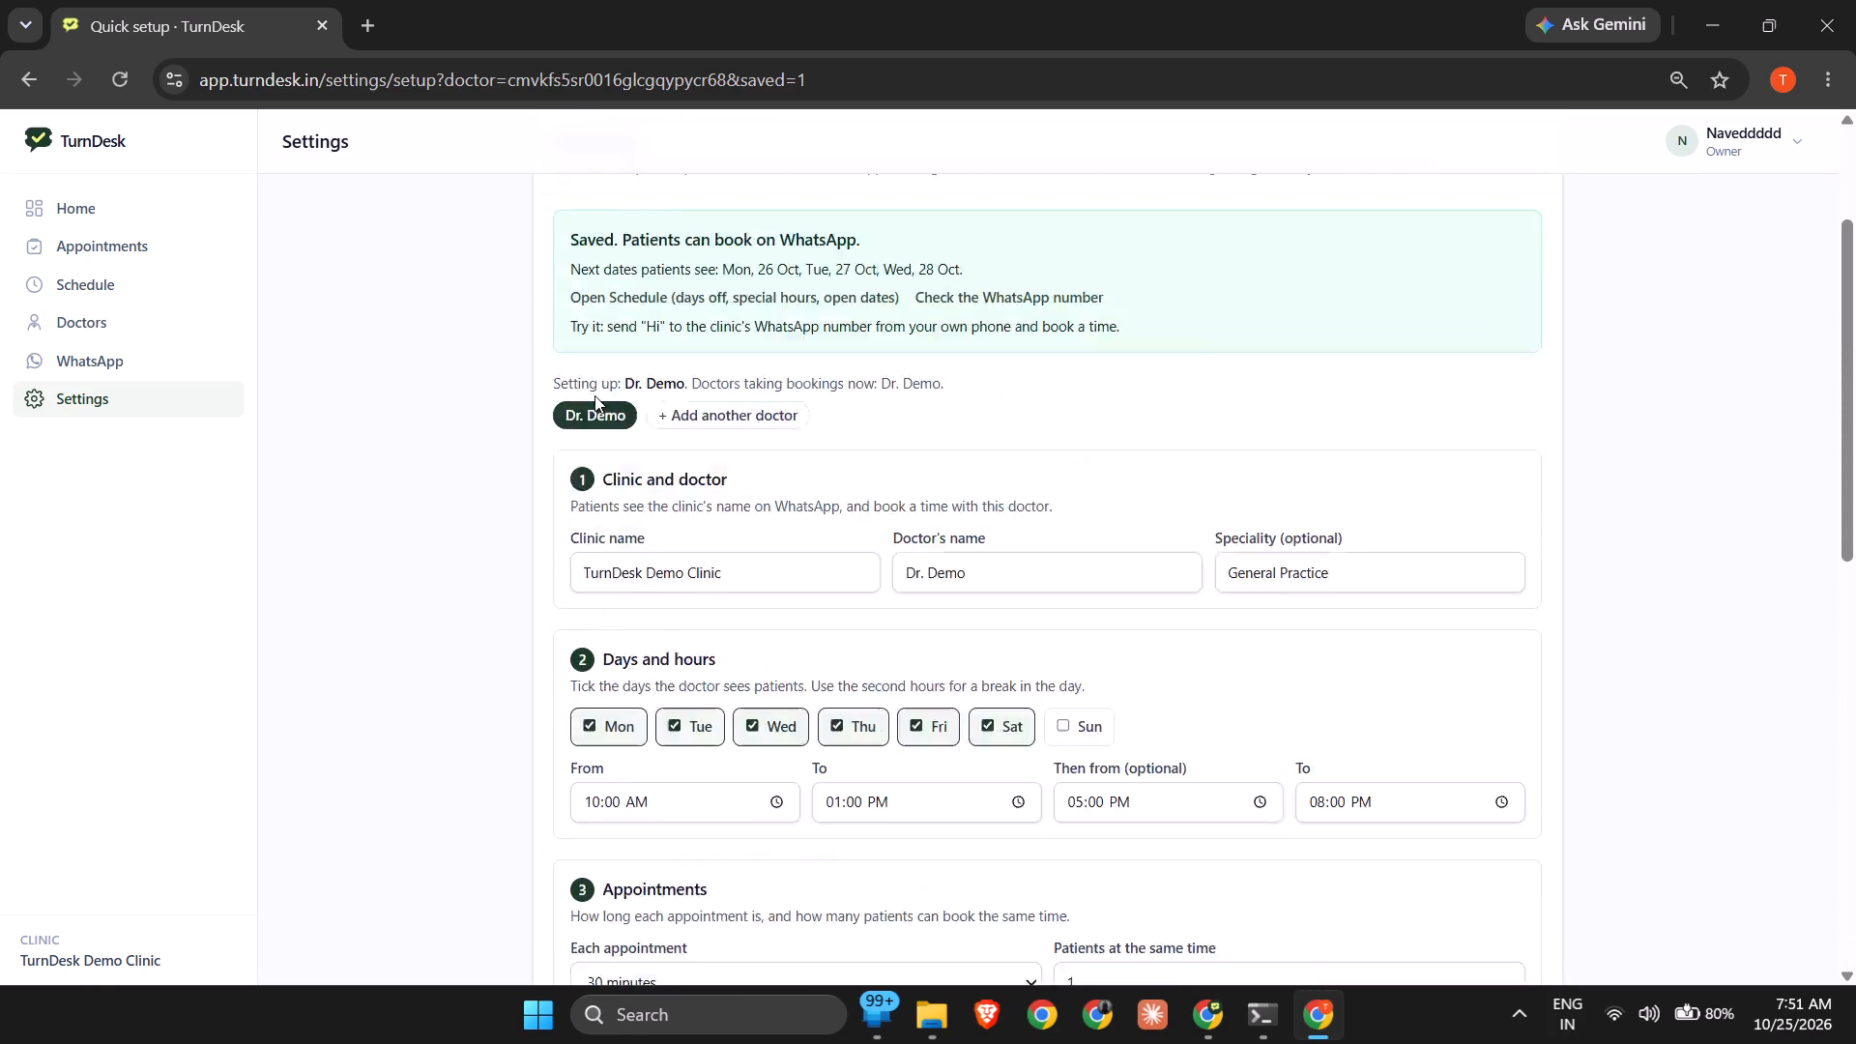
scroll(594, 395, up, 3)
scroll(594, 395, right, 7)
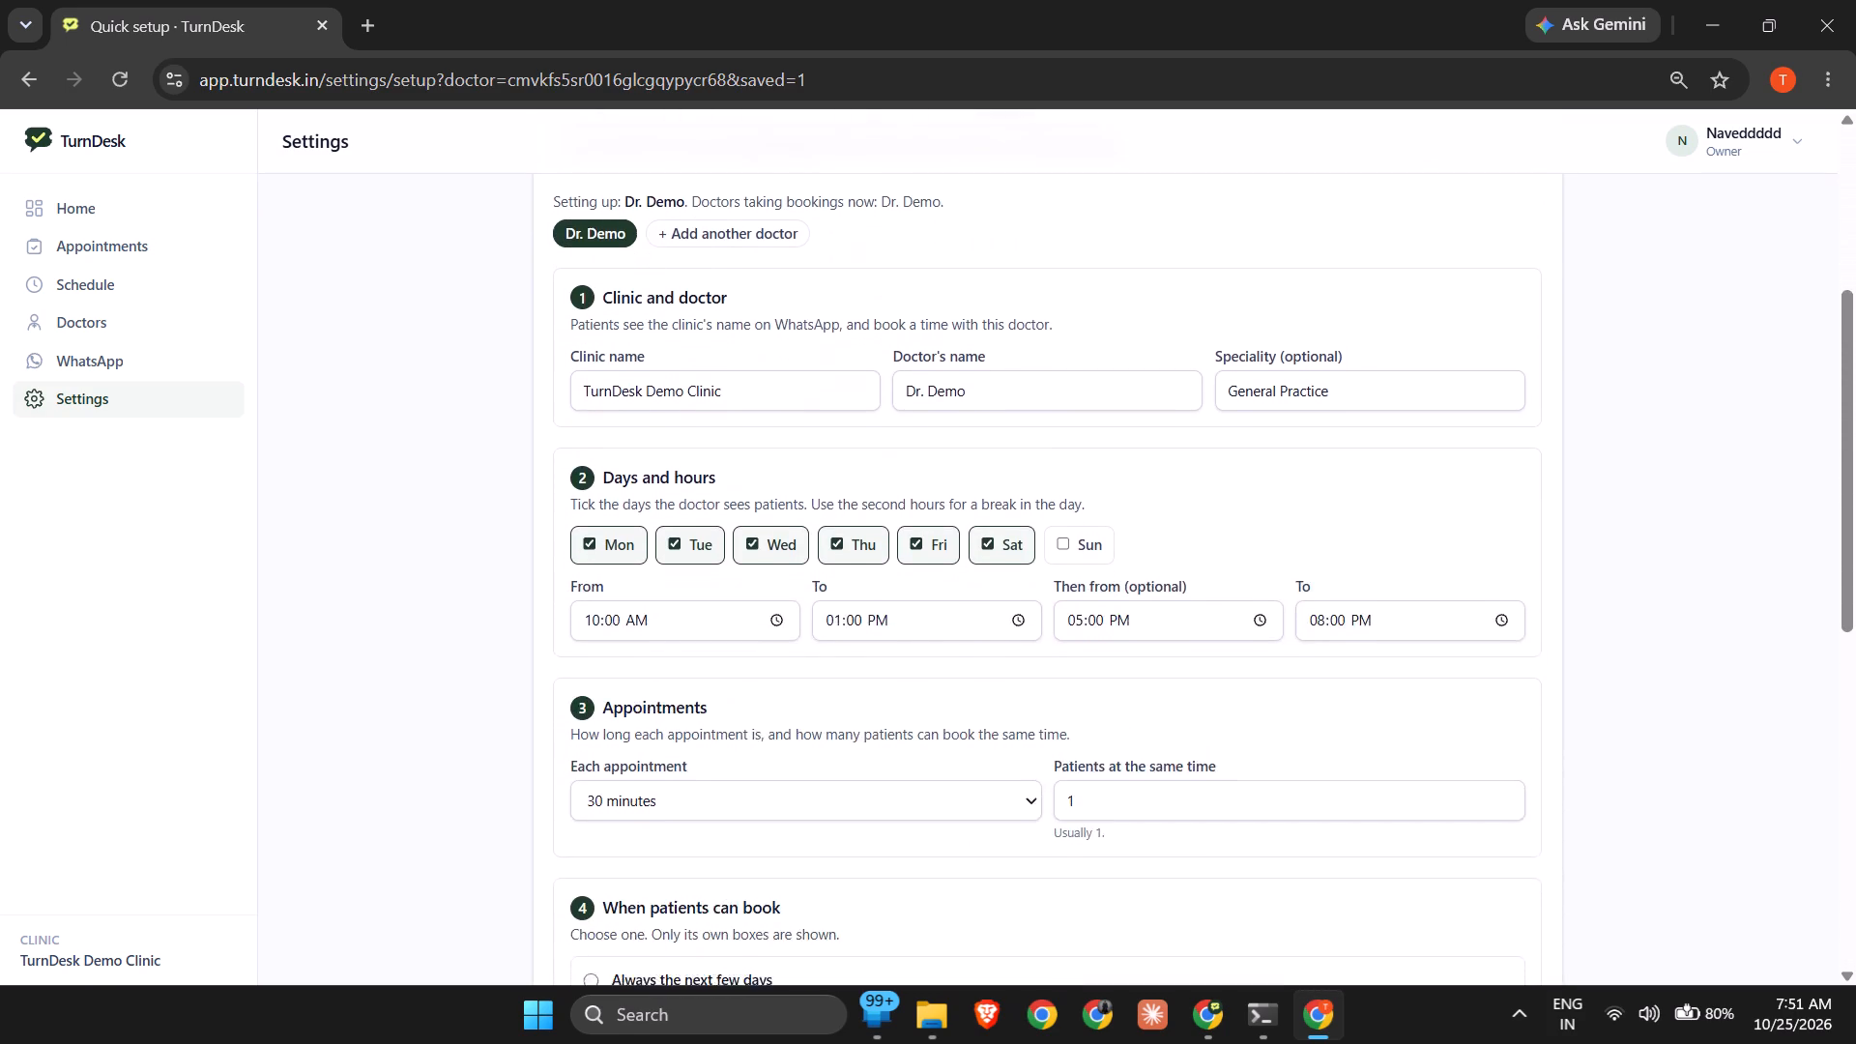
scroll(594, 395, up, 7)
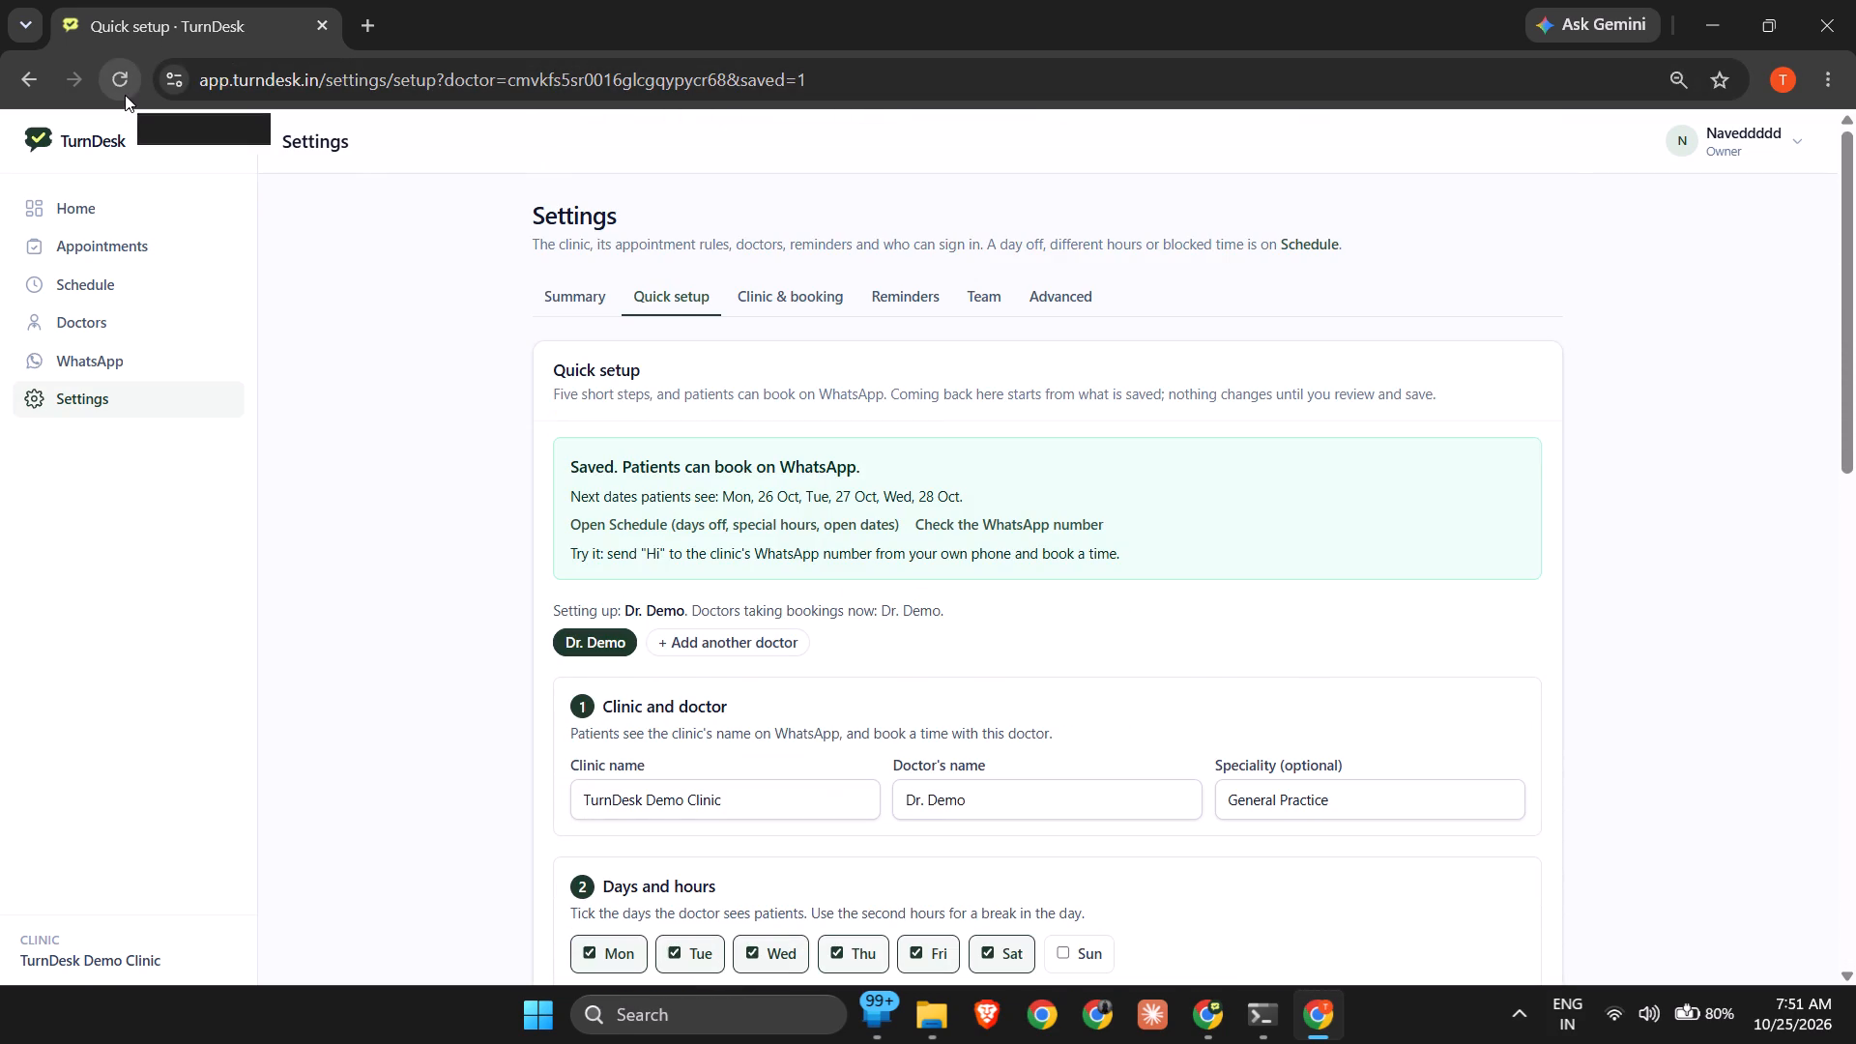
key(ctrl+shift+r)
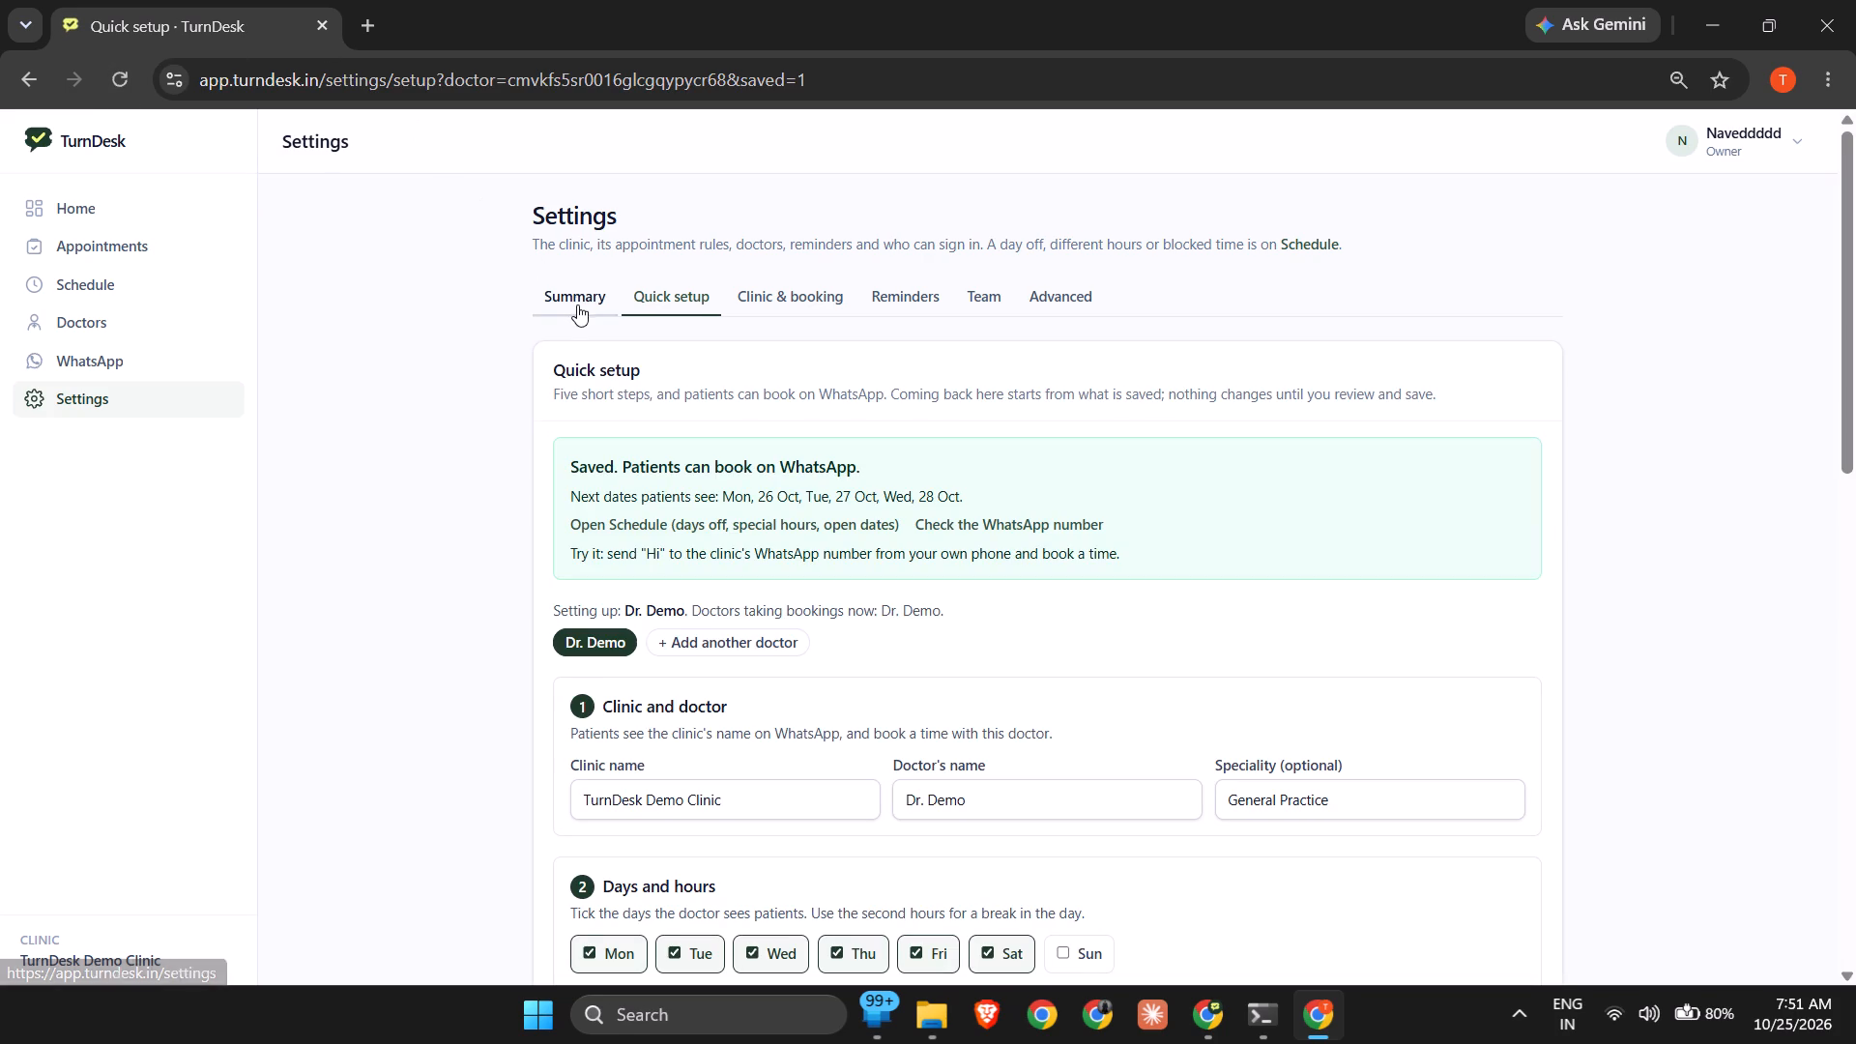
Open the Clinic & booking settings to check the clinic's booking rules there.
click(814, 288)
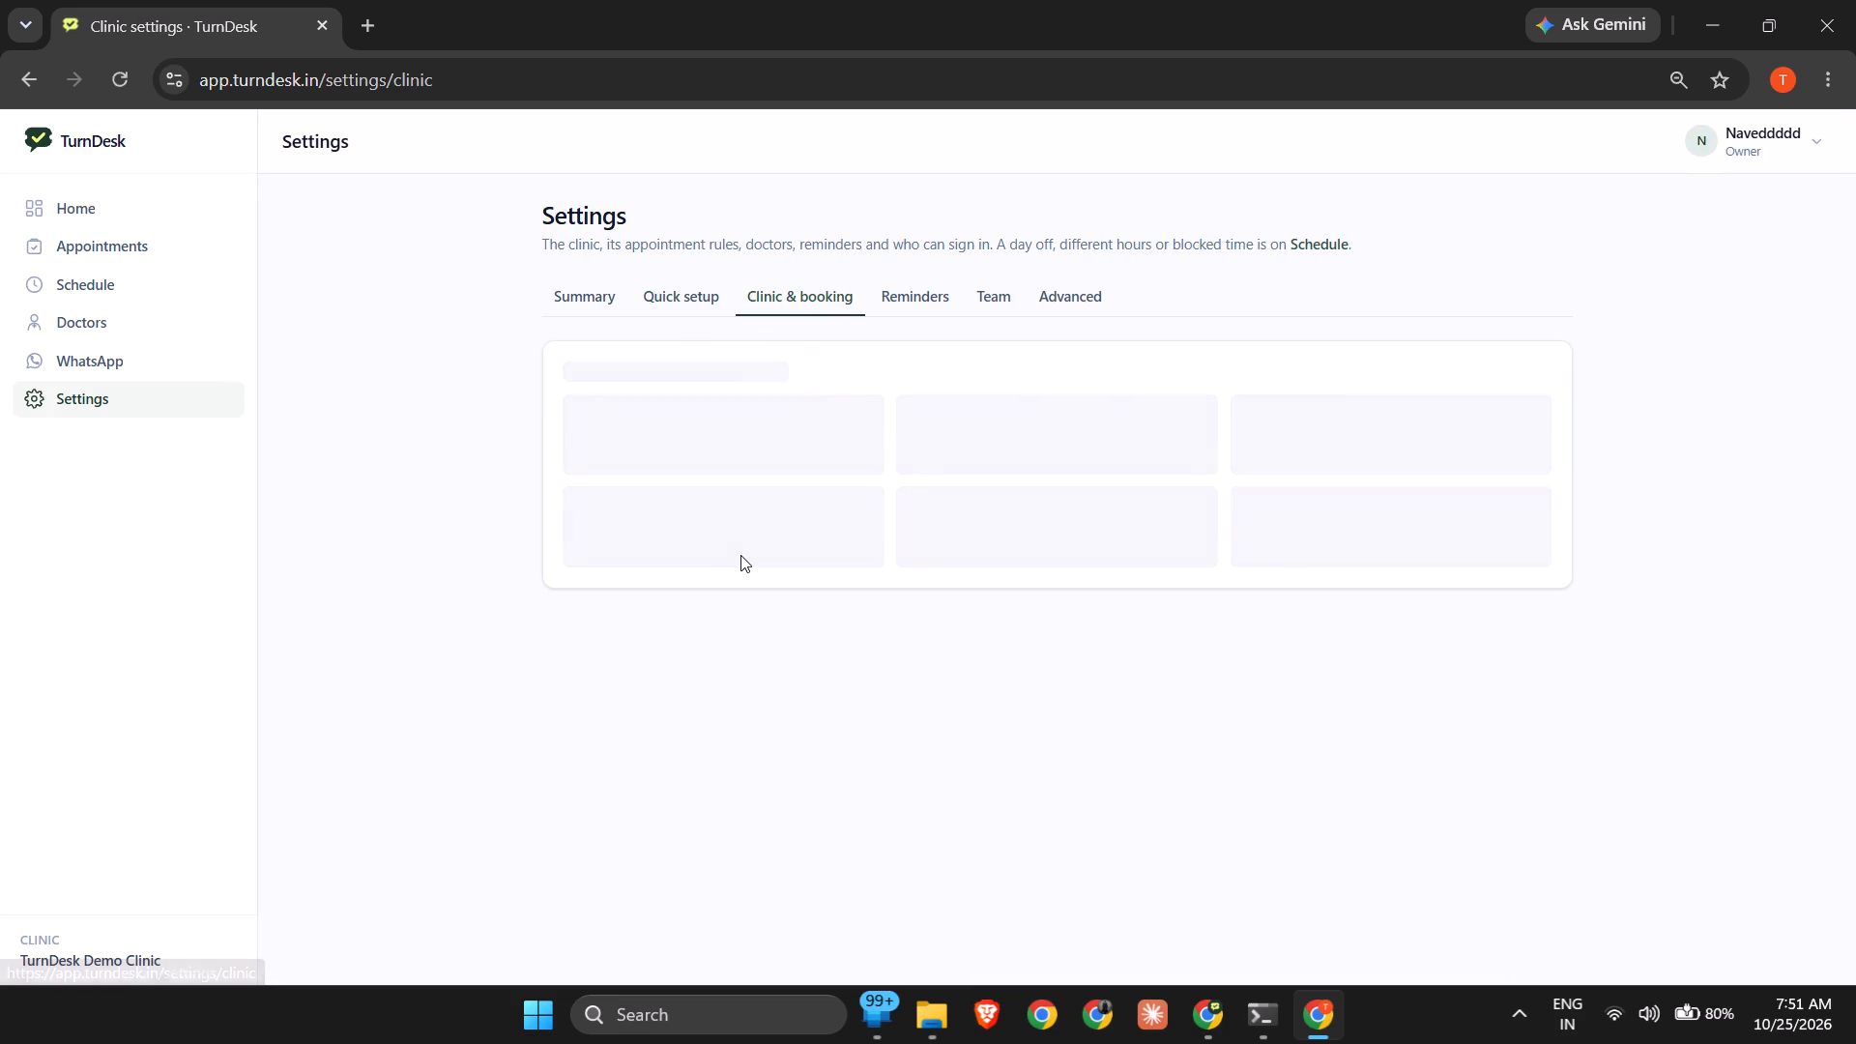
In the clinic's appointment rules, choose "A new week opens once a week" and set the opening day to Sunday.
scroll(740, 555, down, 1)
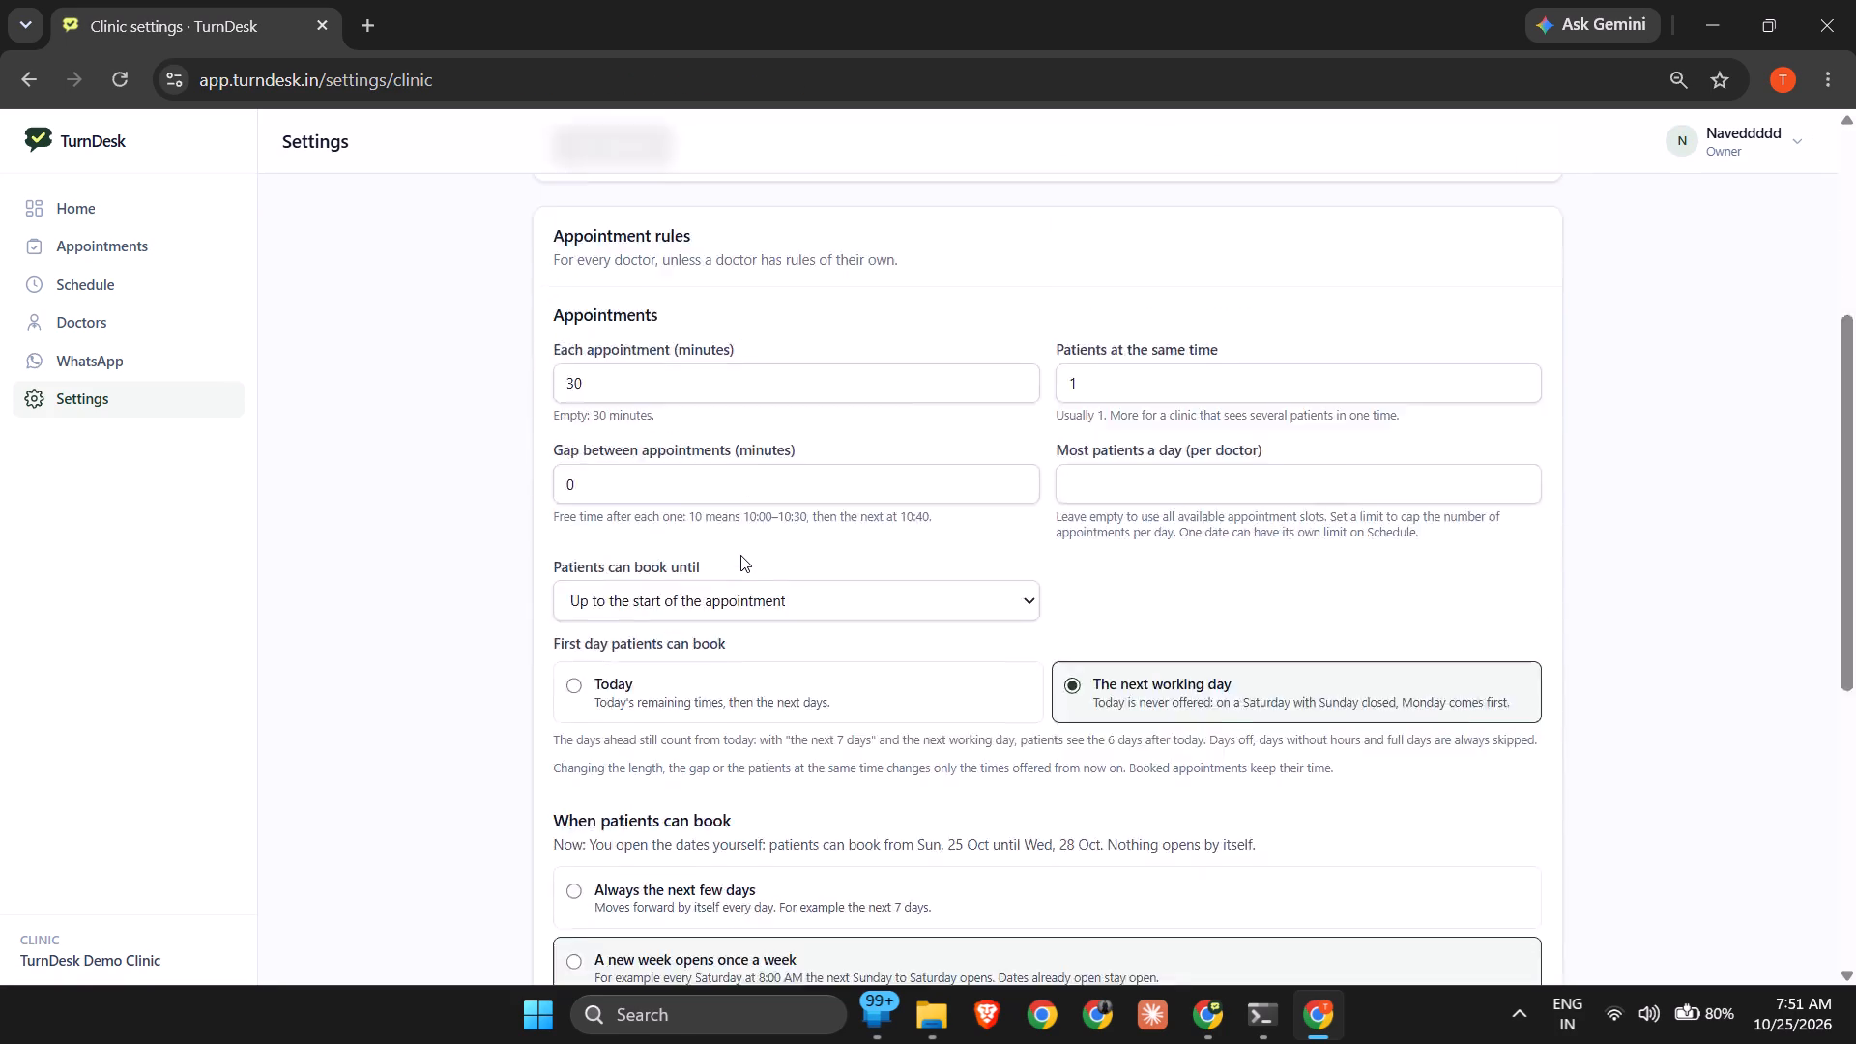
scroll(740, 555, down, 2)
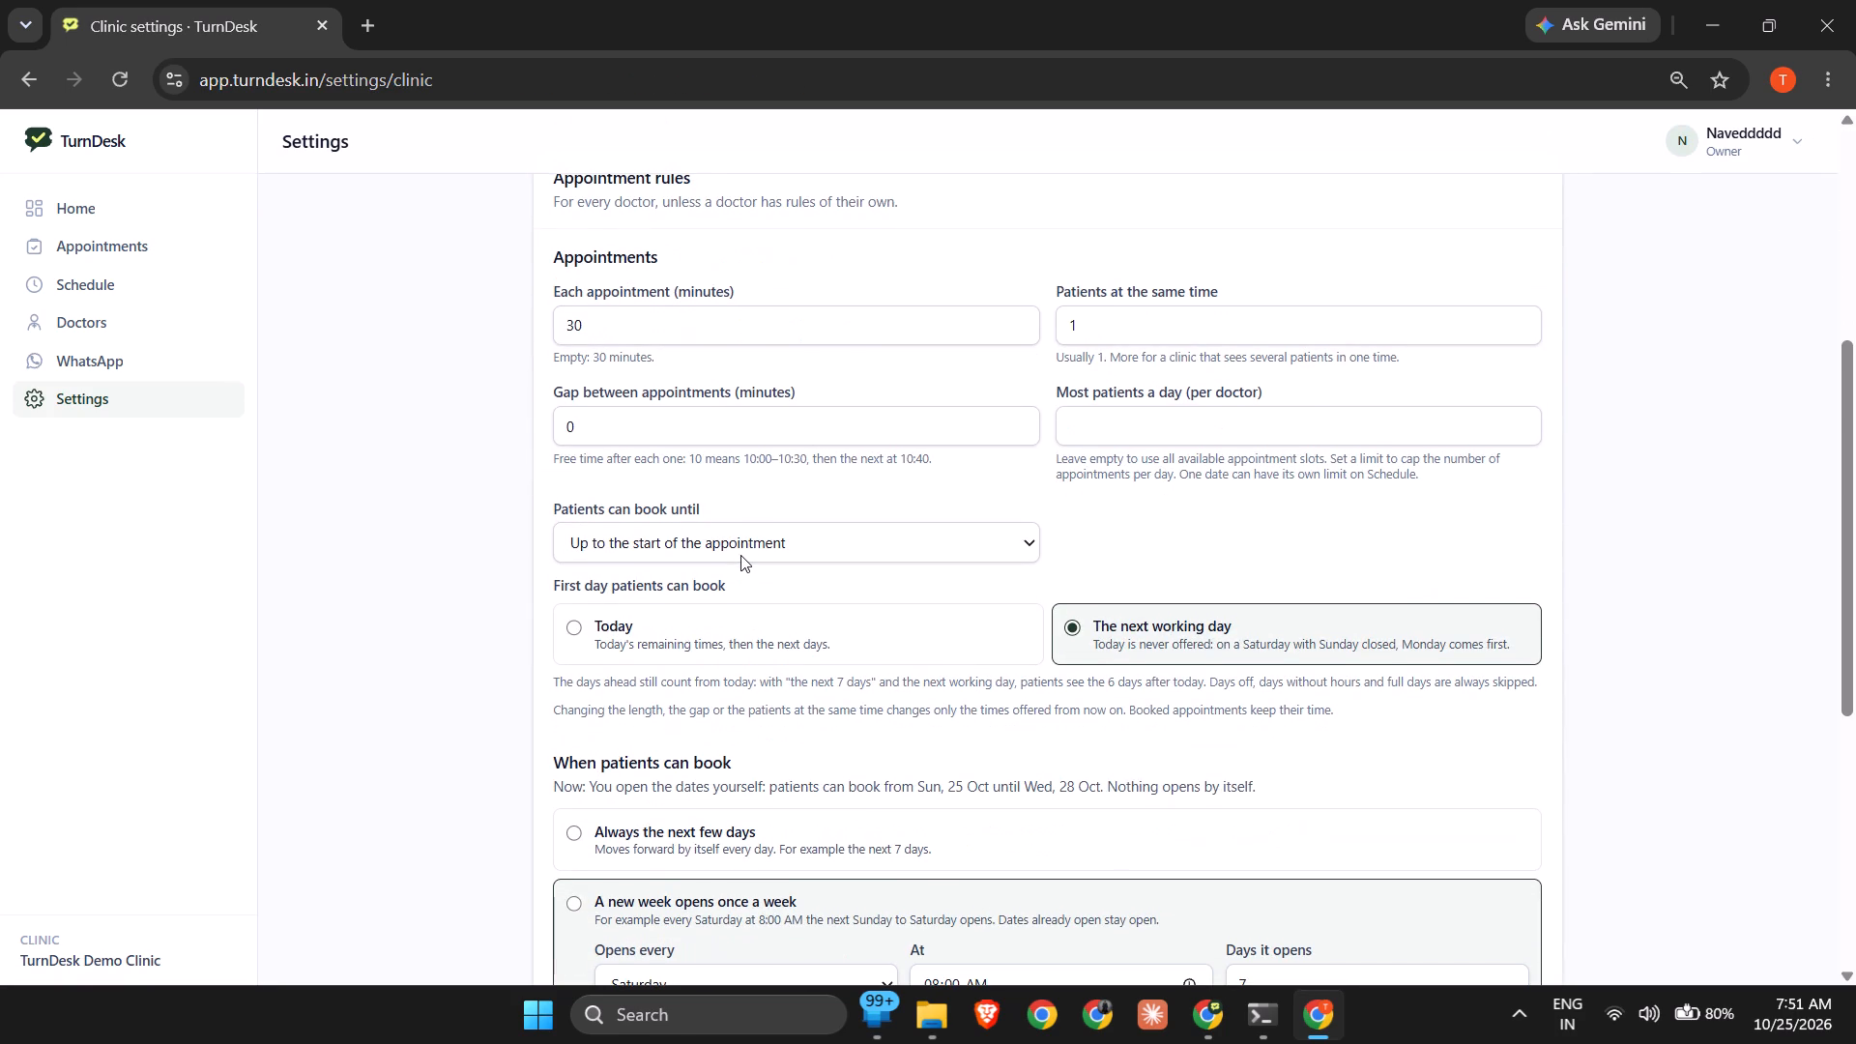
scroll(740, 555, right, 1)
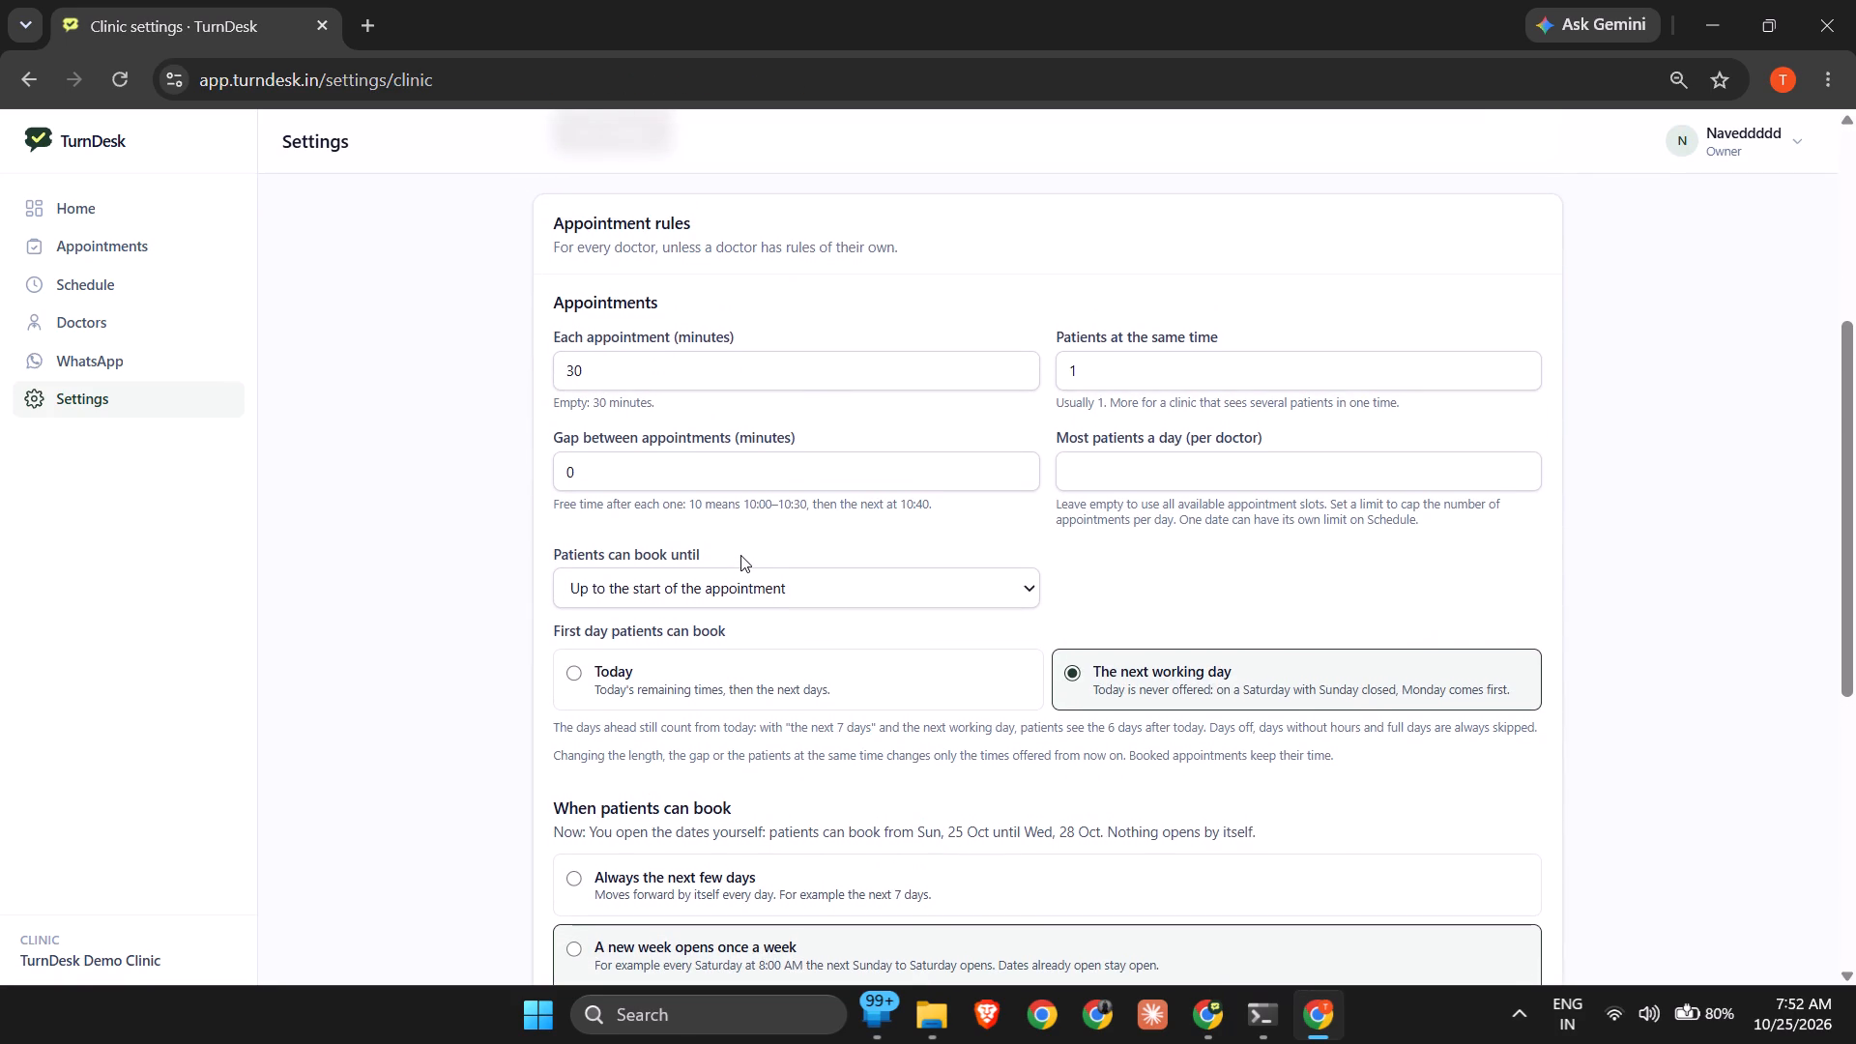
scroll(740, 555, right, 2)
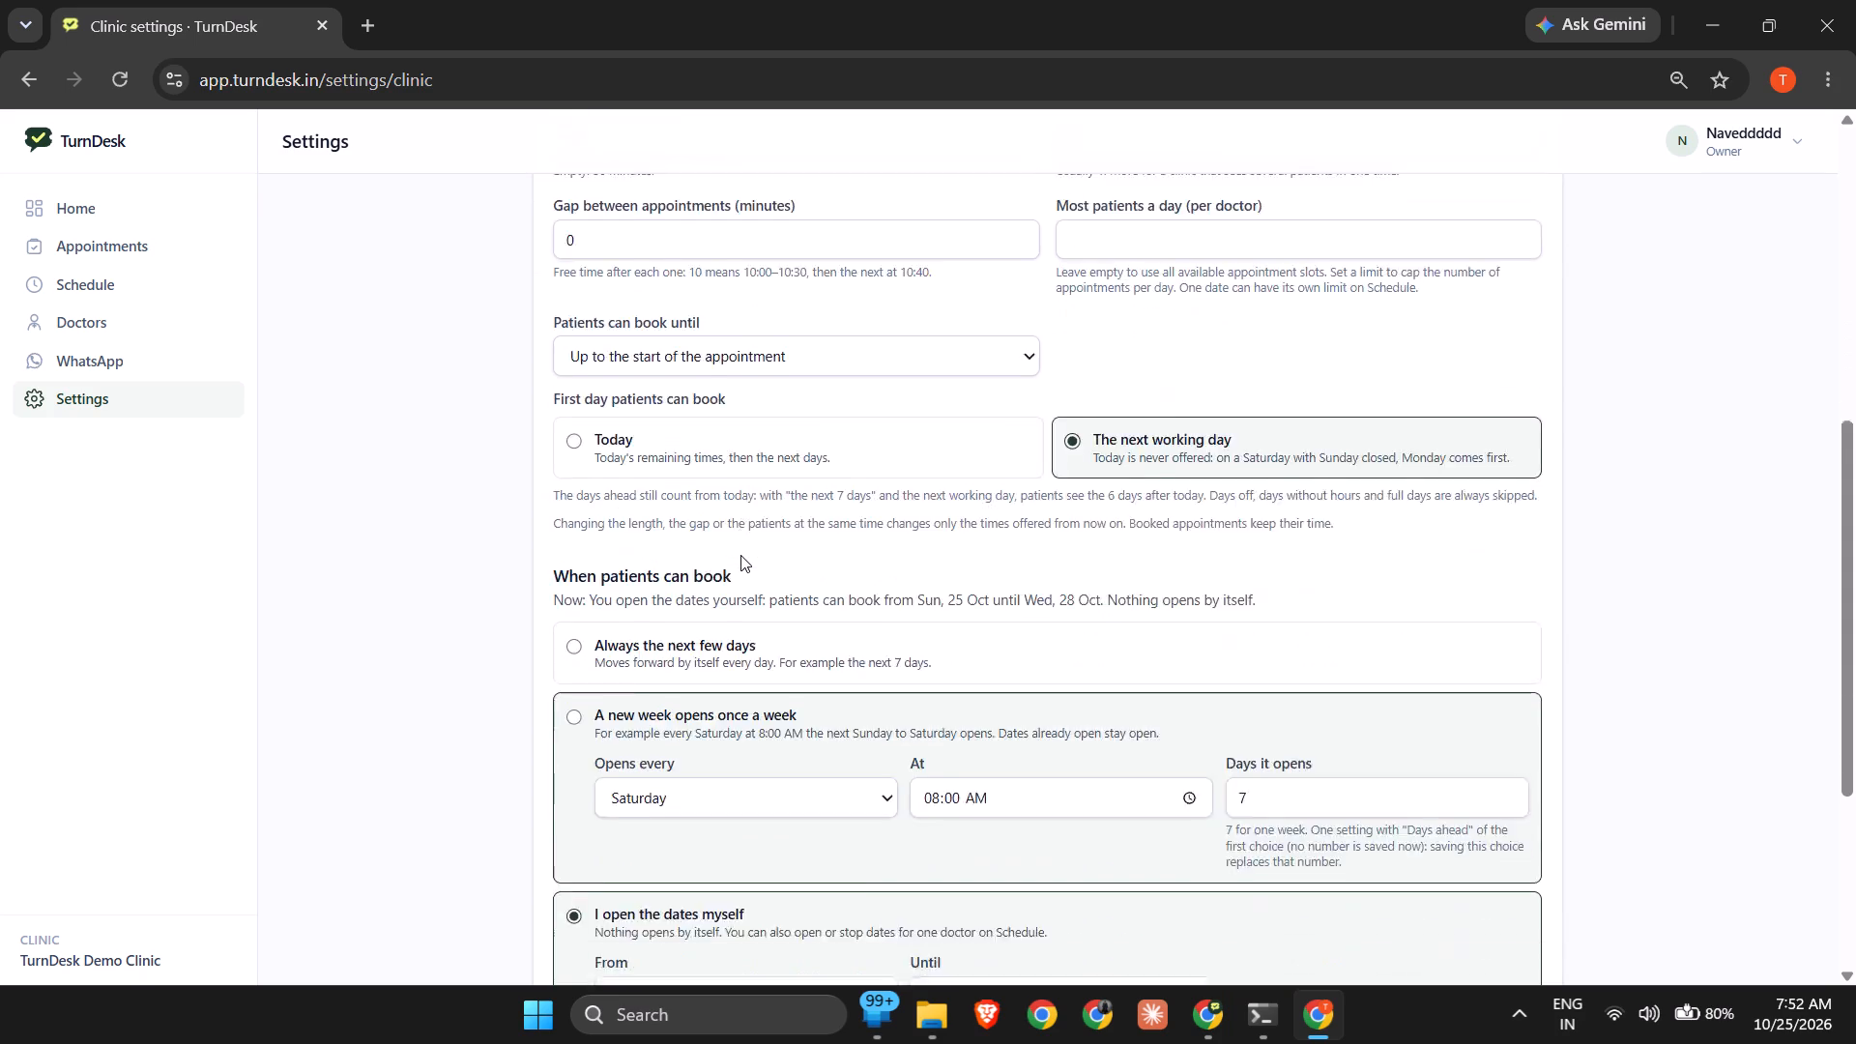
scroll(740, 555, right, 2)
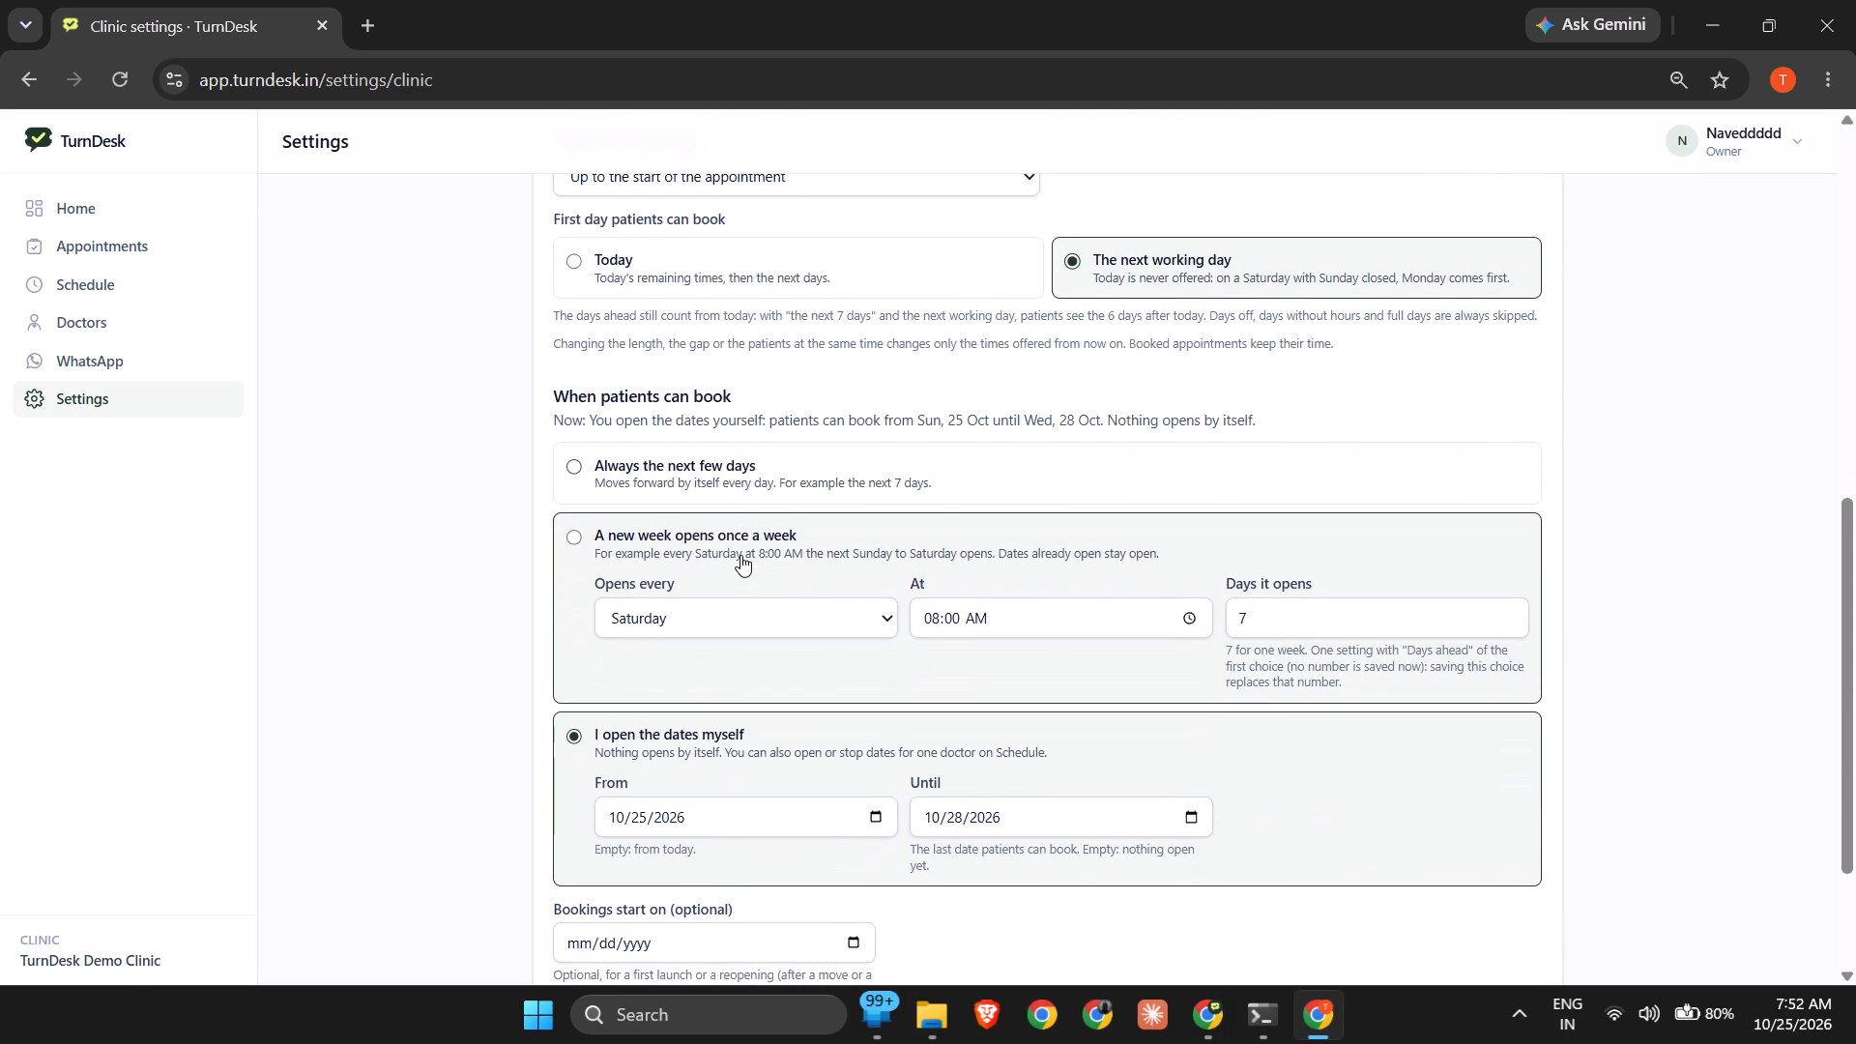
click(580, 546)
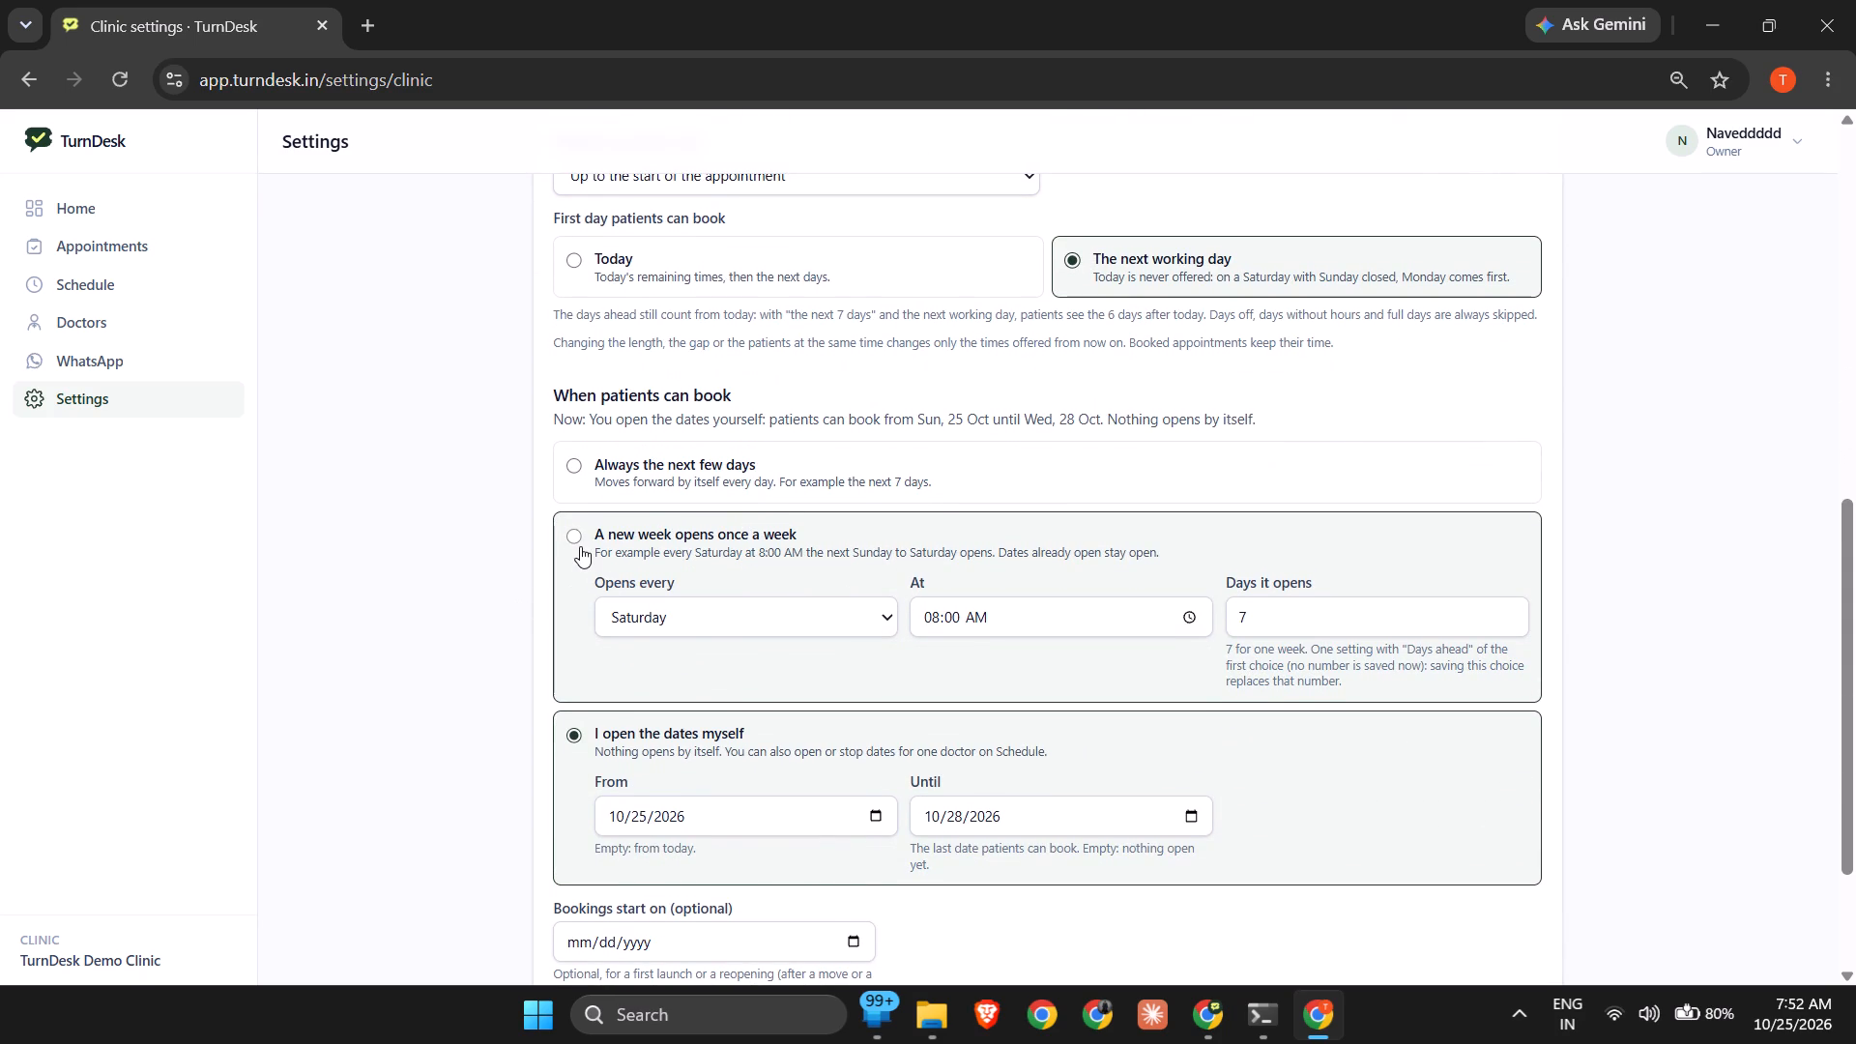
click(744, 611)
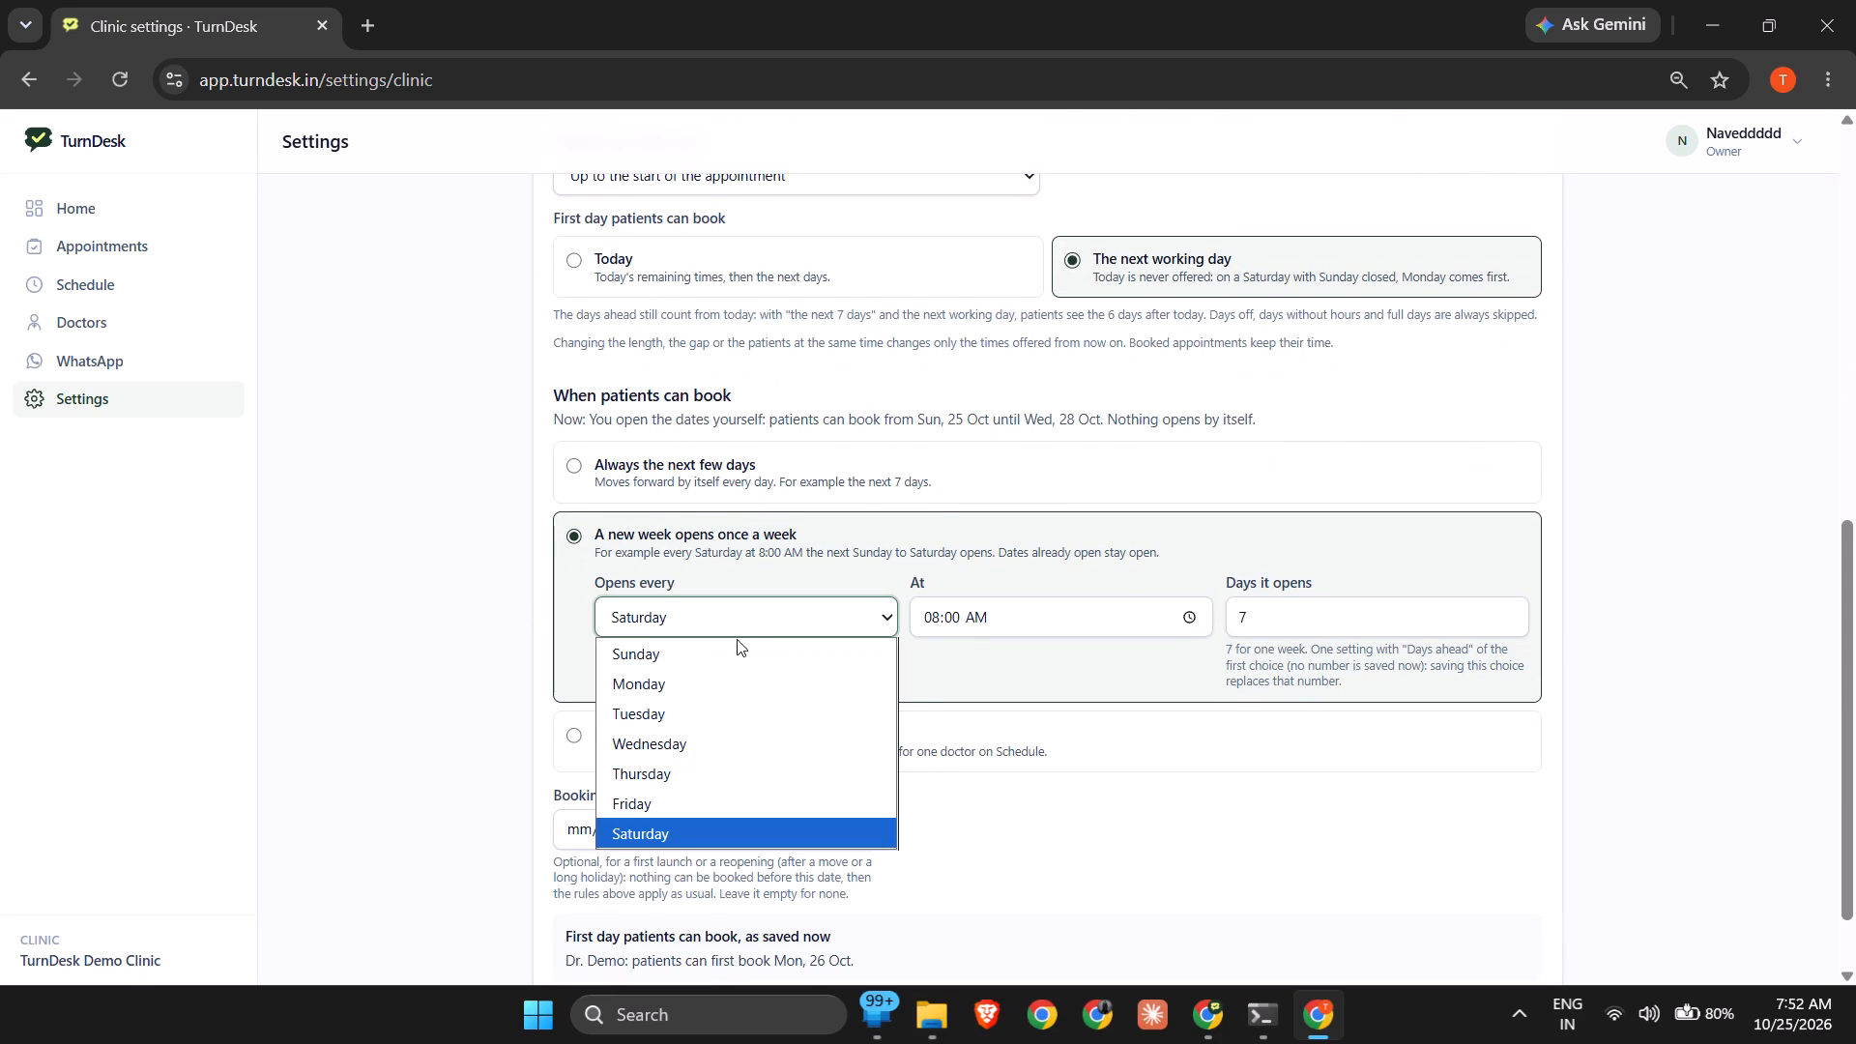
click(734, 649)
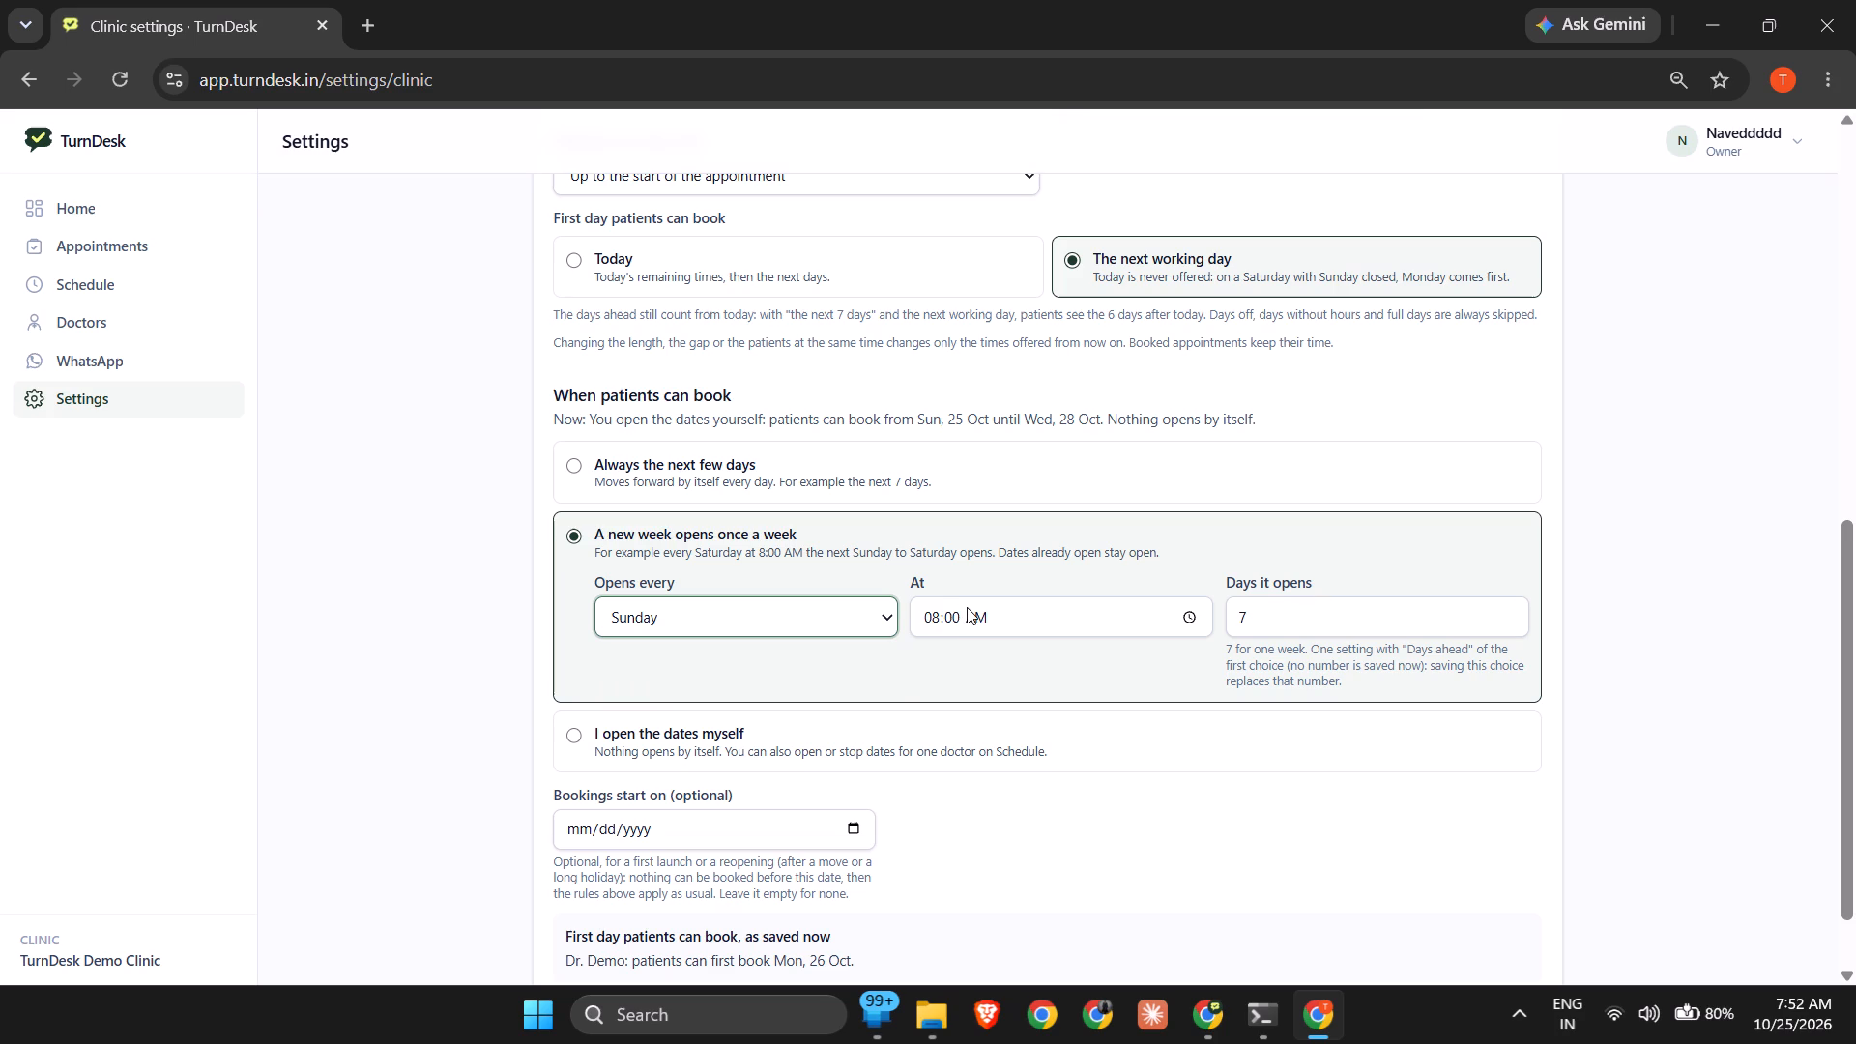
Set the weekly opening time in the appointment rules to 07:57 AM.
click(1186, 621)
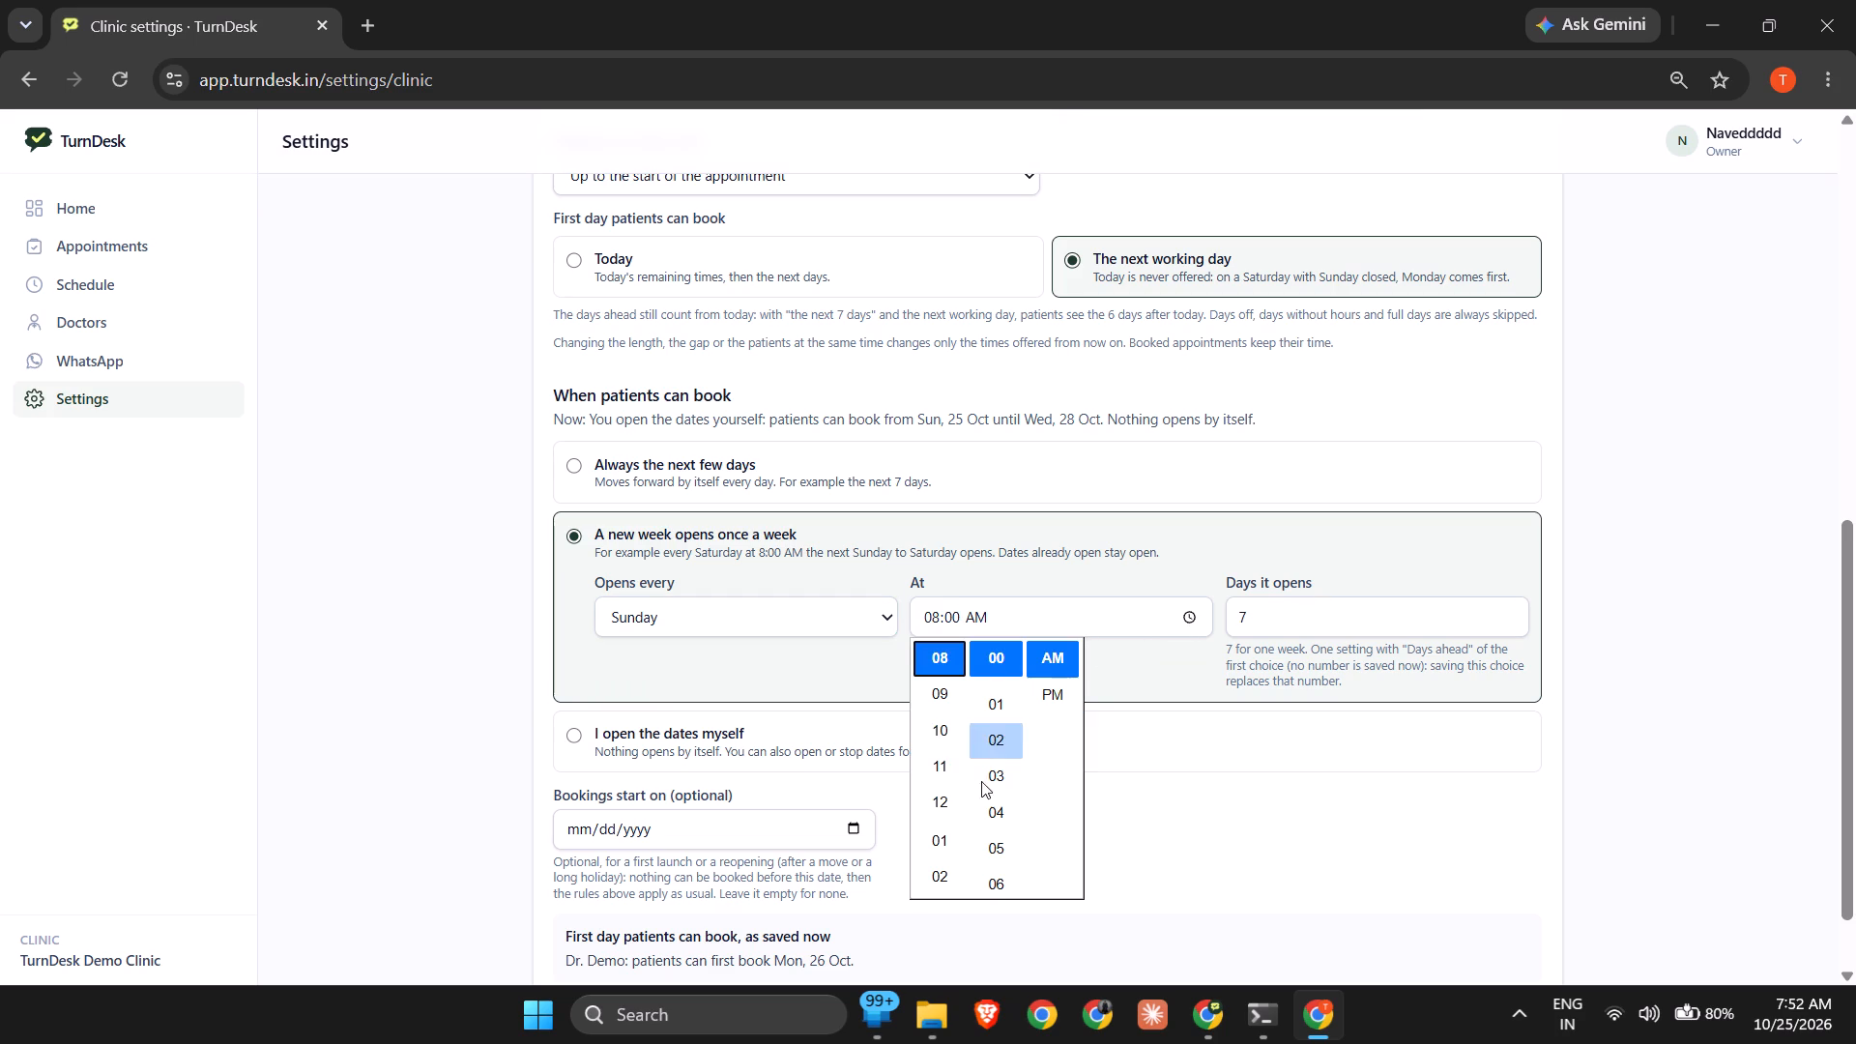
scroll(937, 739, up, 1)
click(942, 675)
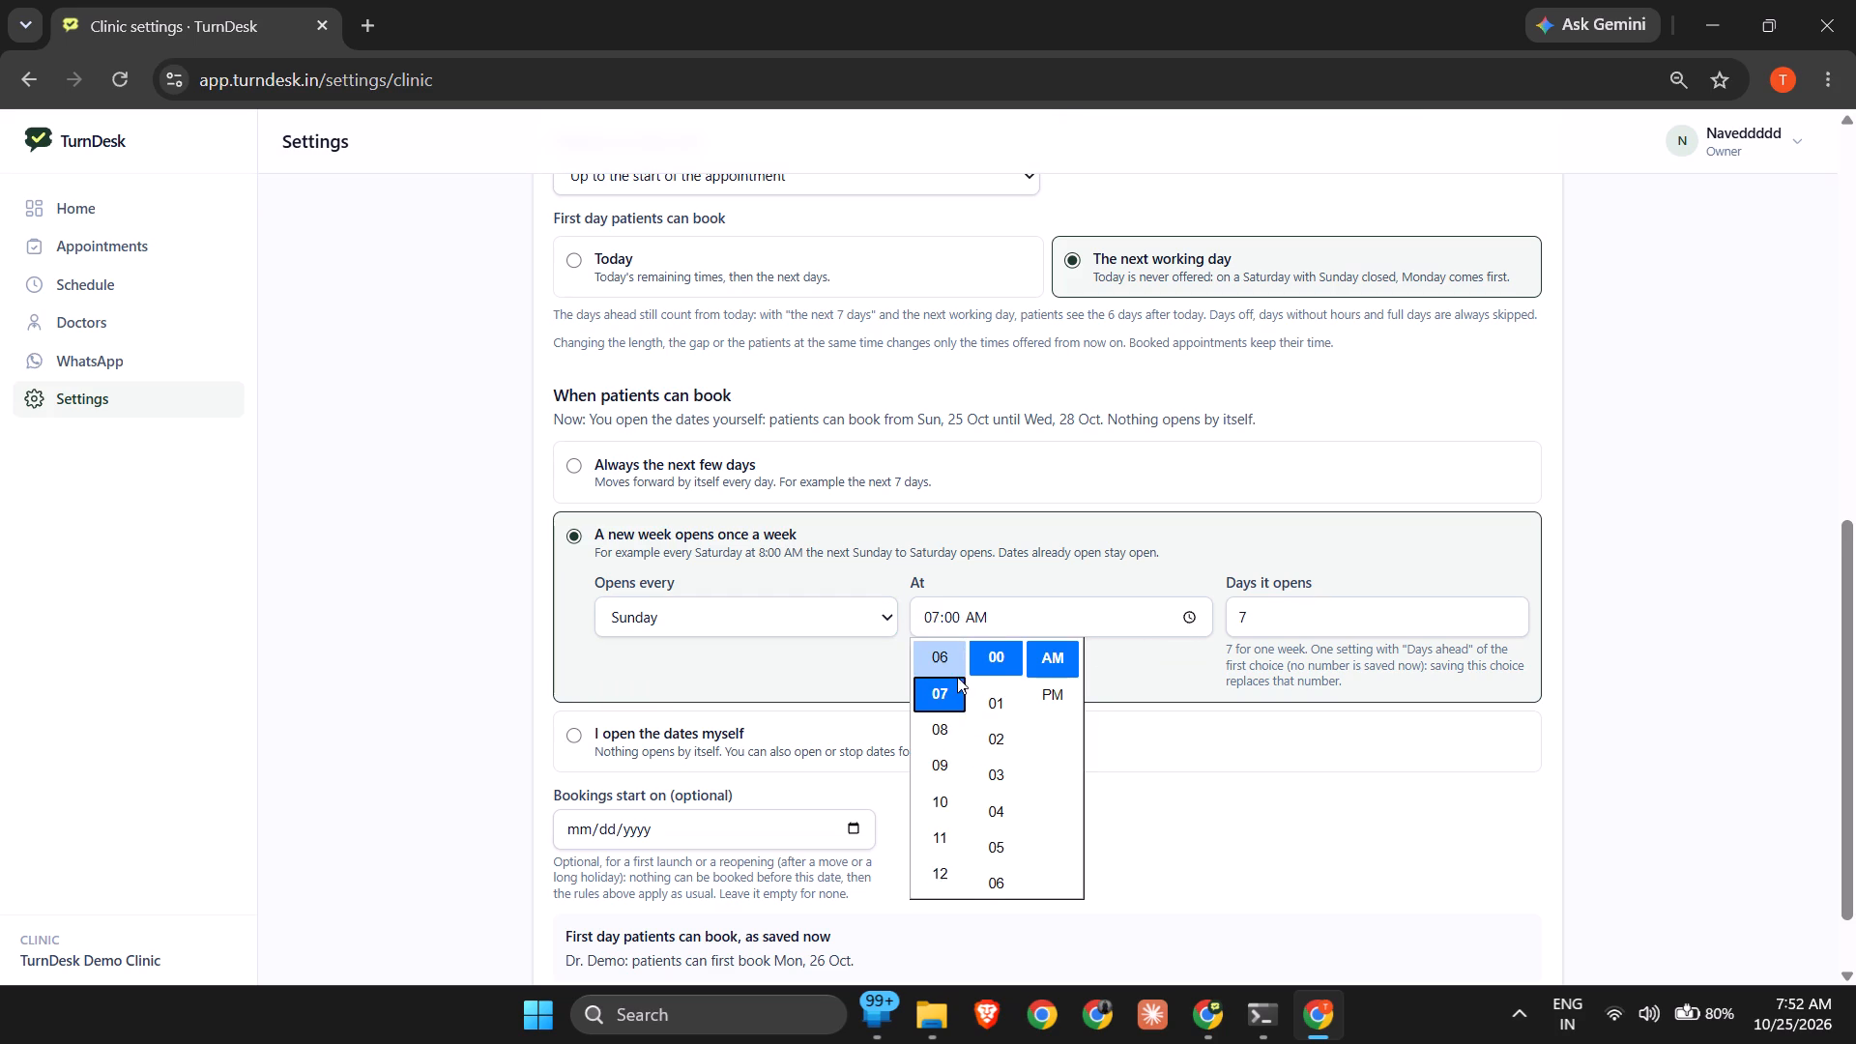
scroll(971, 682, up, 2)
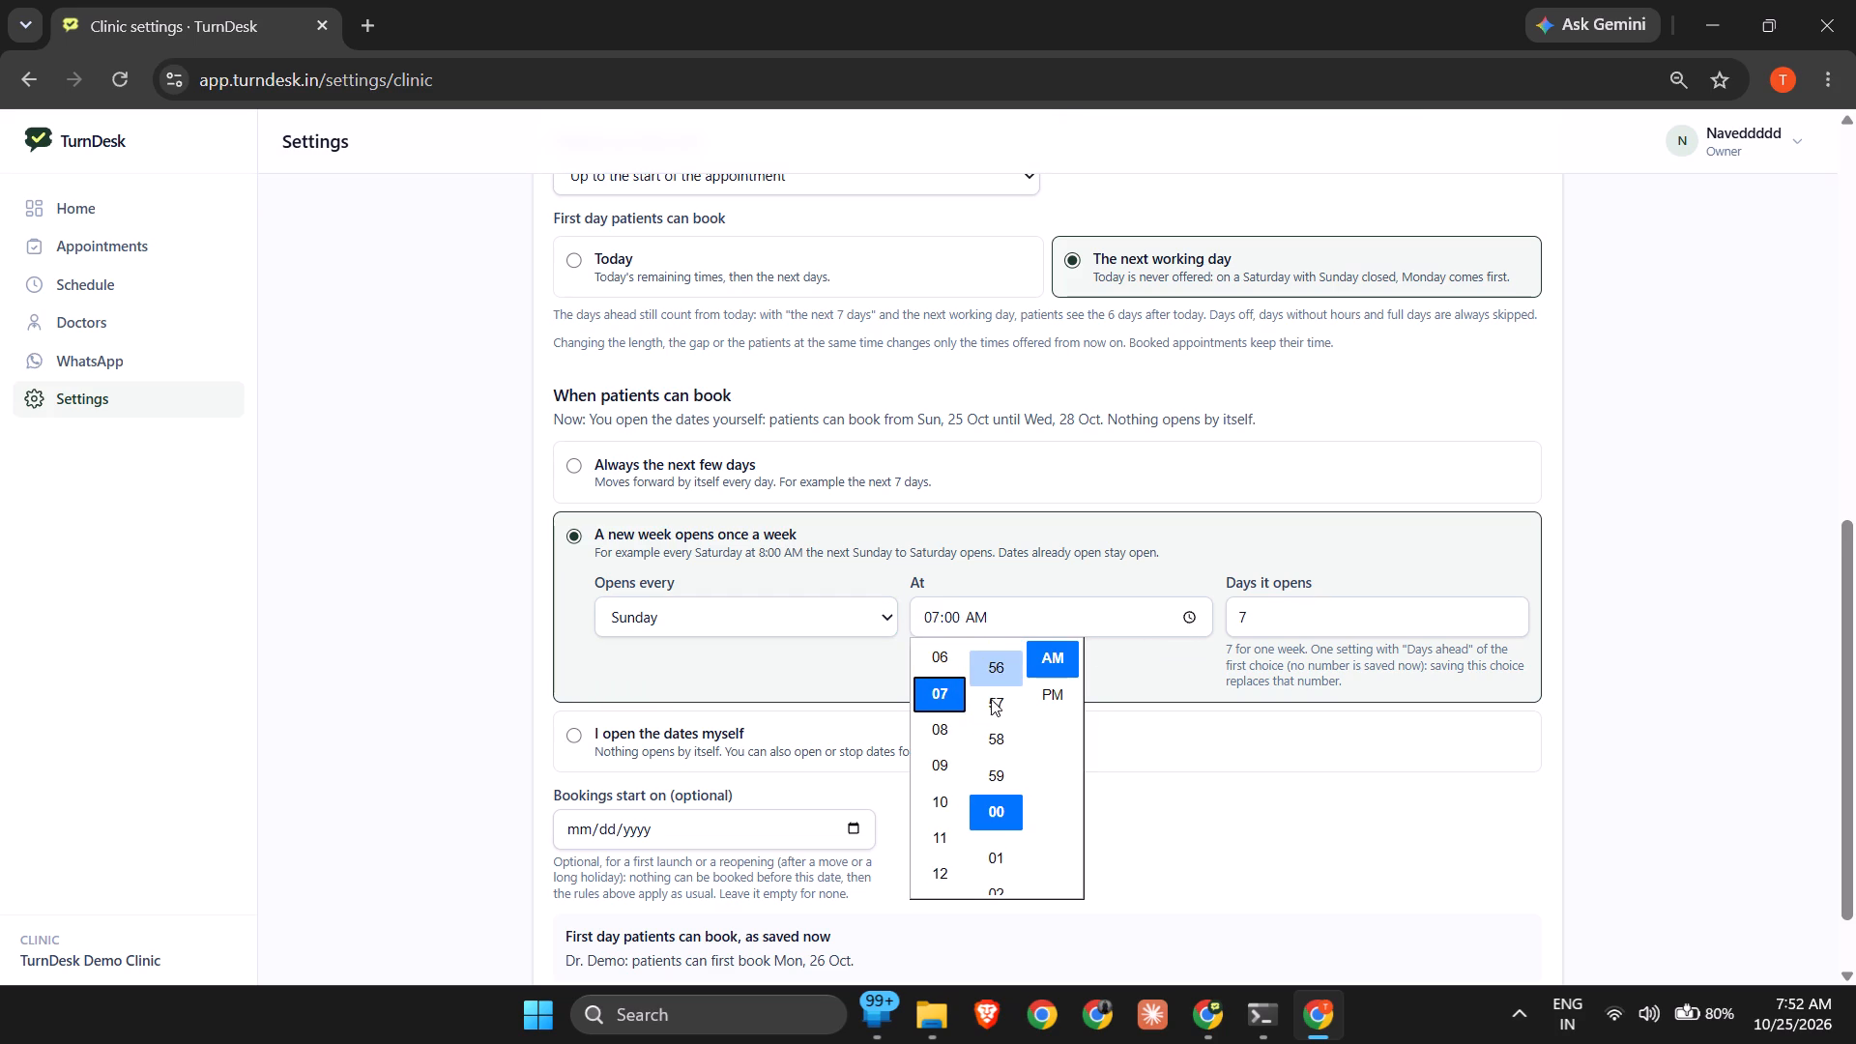
click(995, 703)
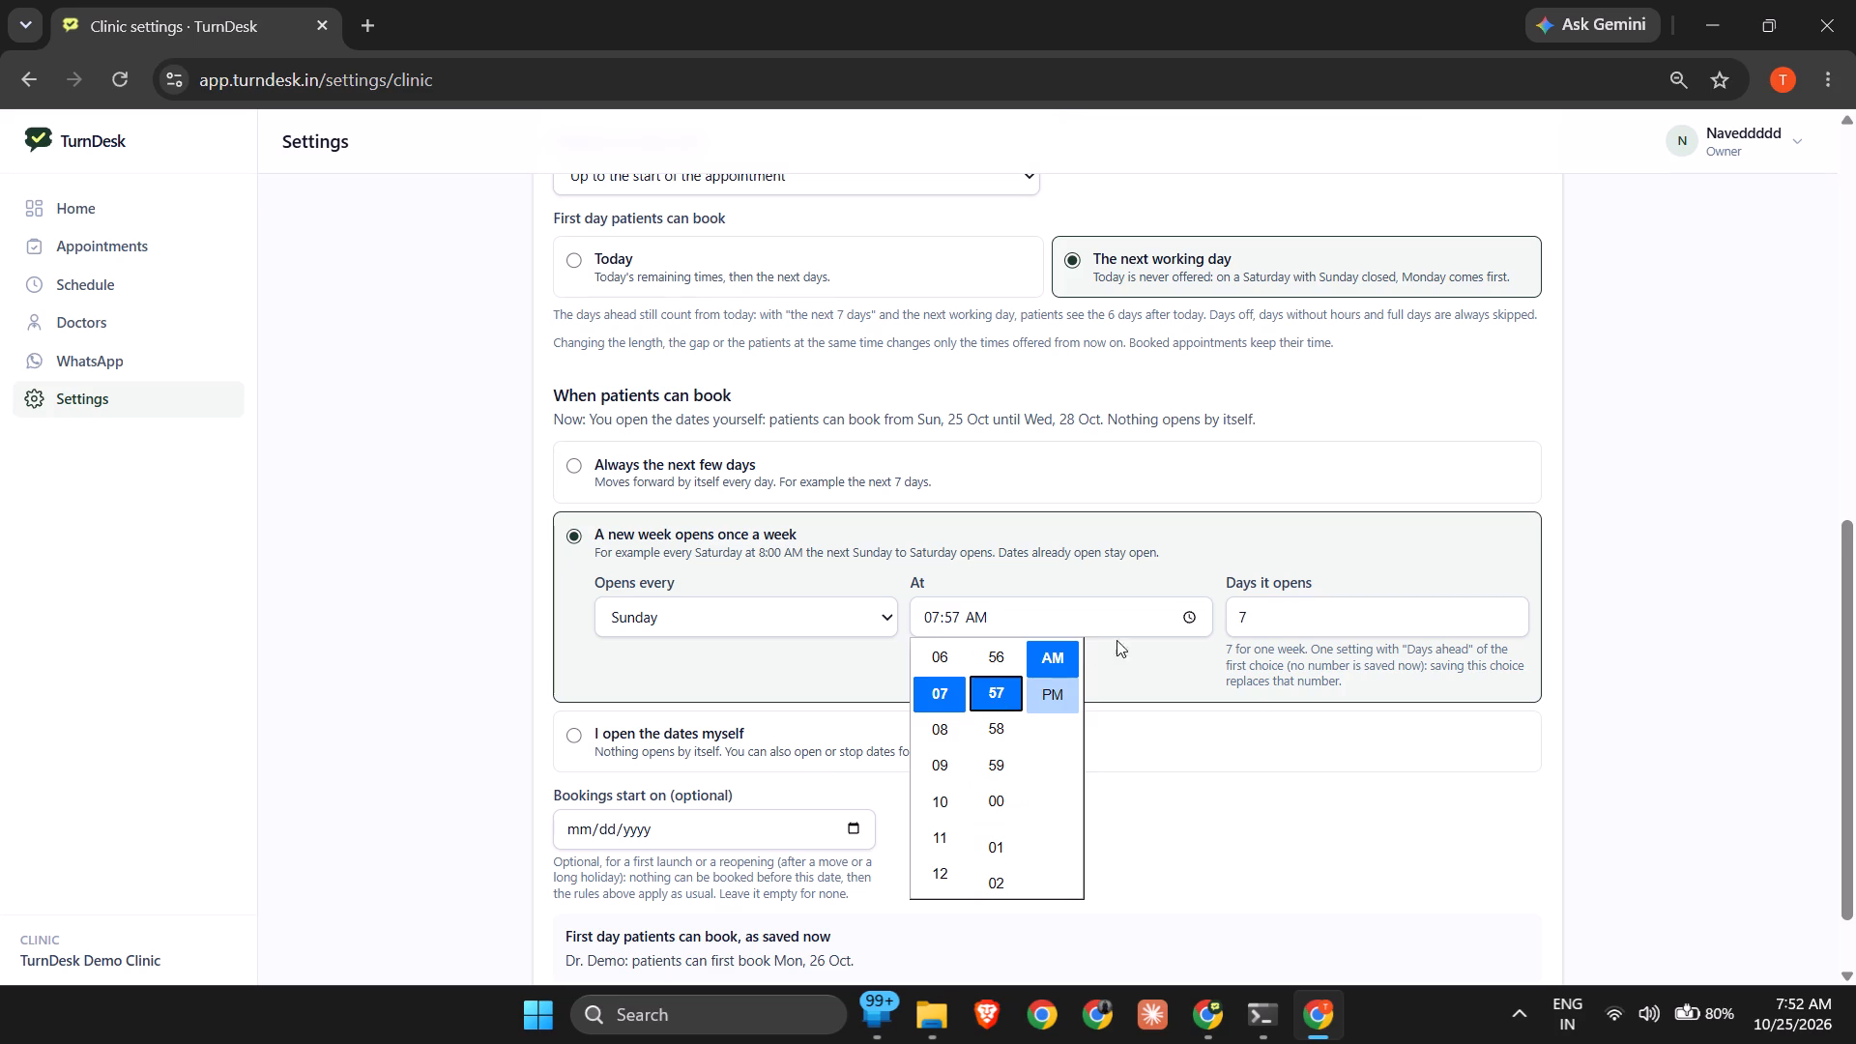
click(1150, 661)
scroll(1150, 661, down, 1)
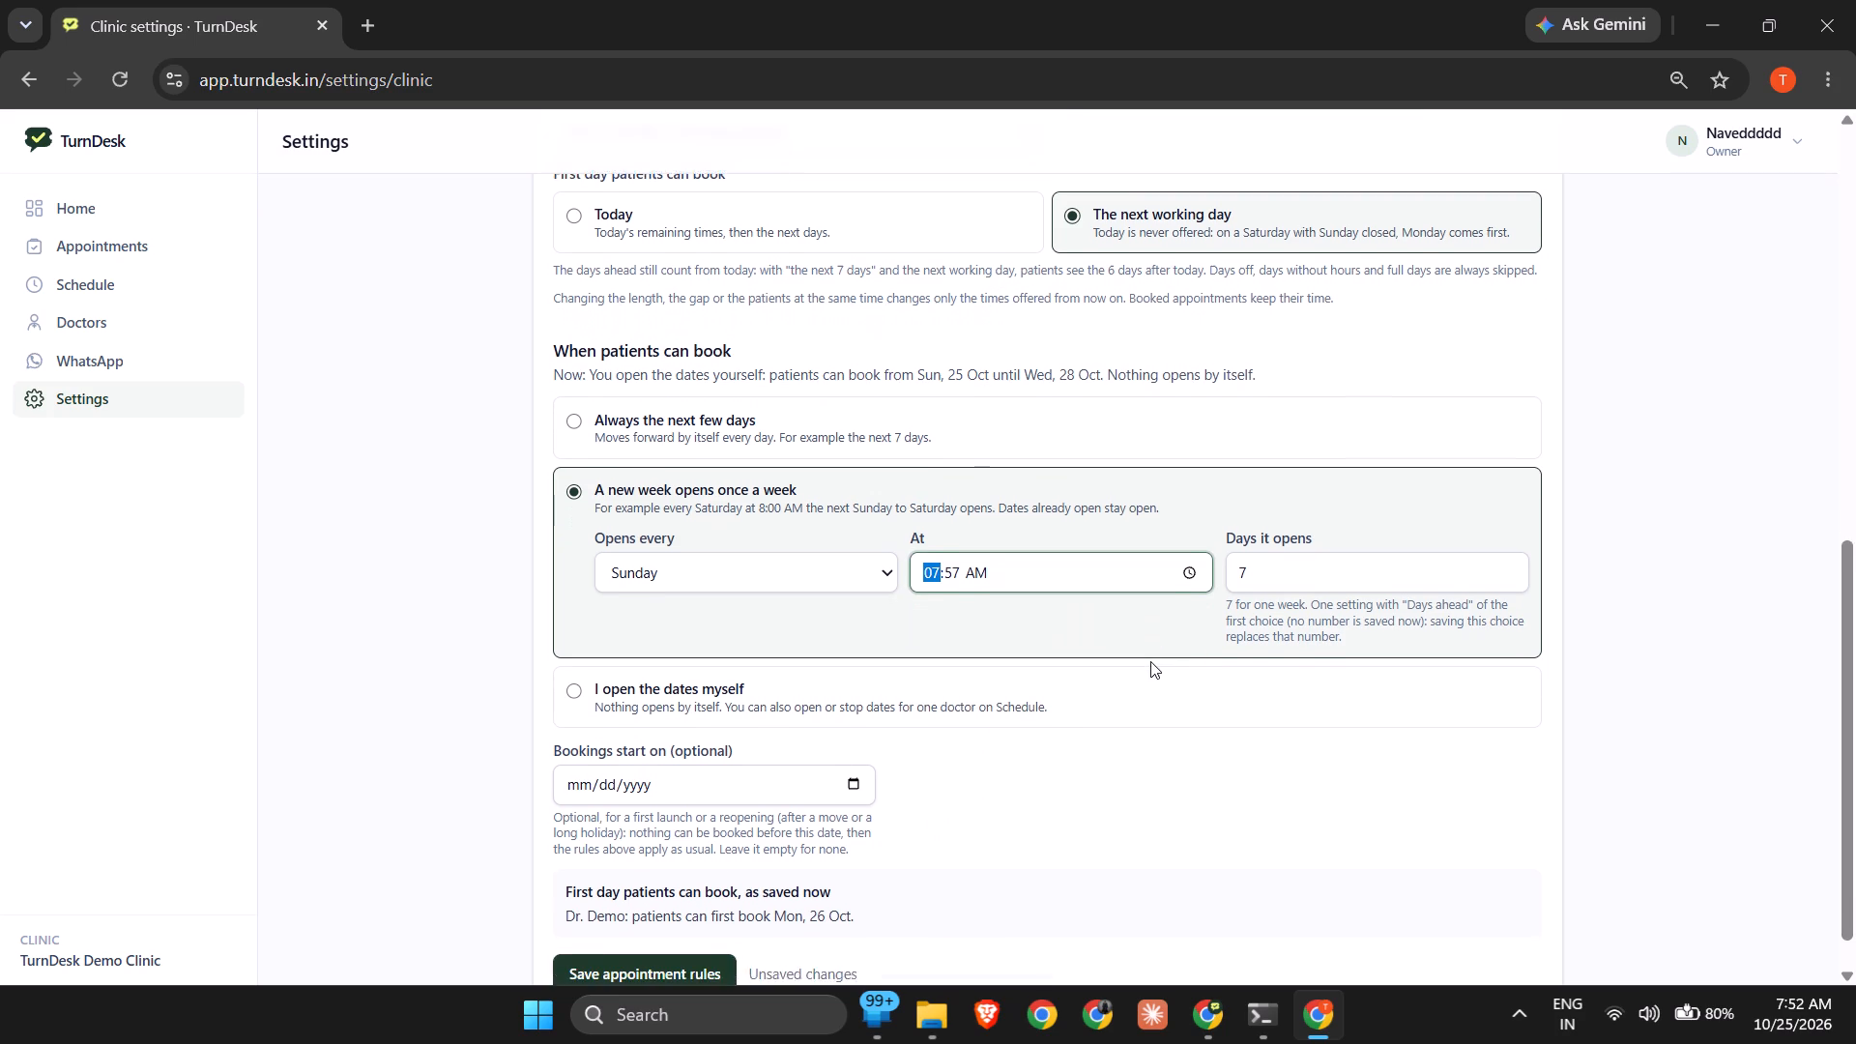
scroll(1150, 661, down, 3)
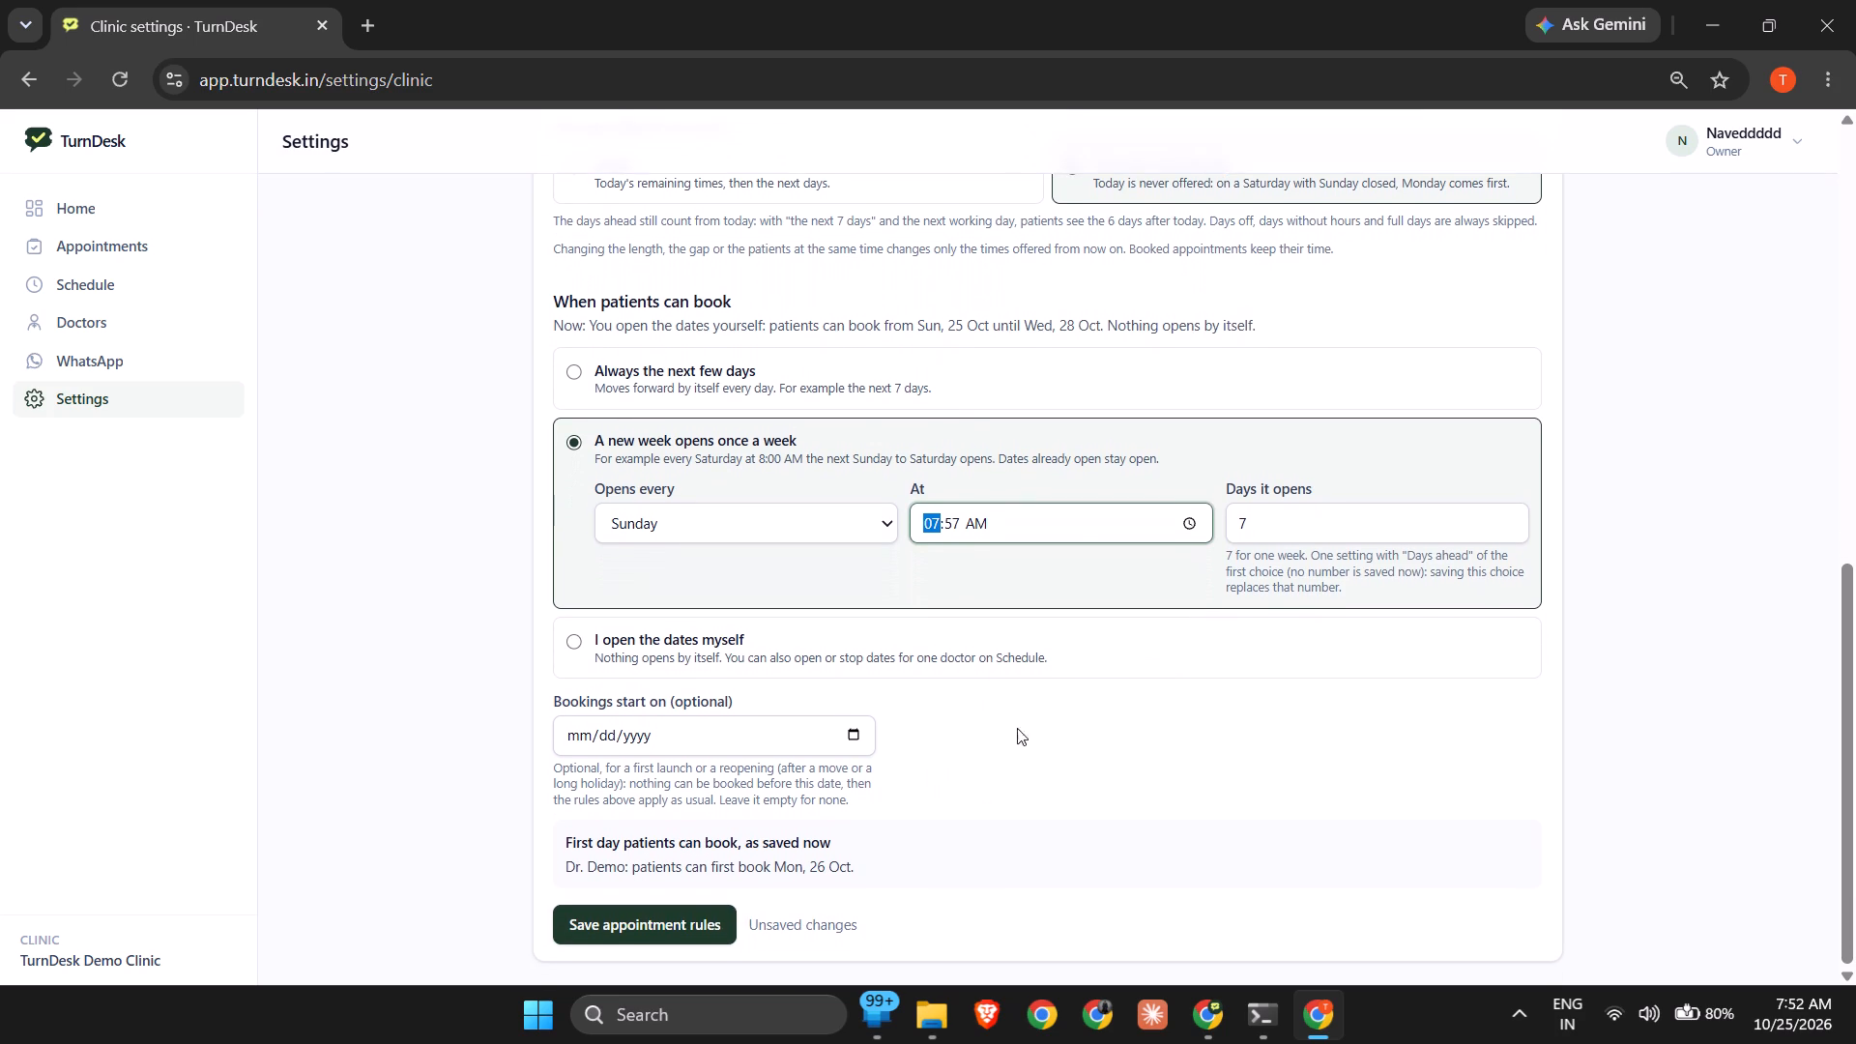
click(1001, 755)
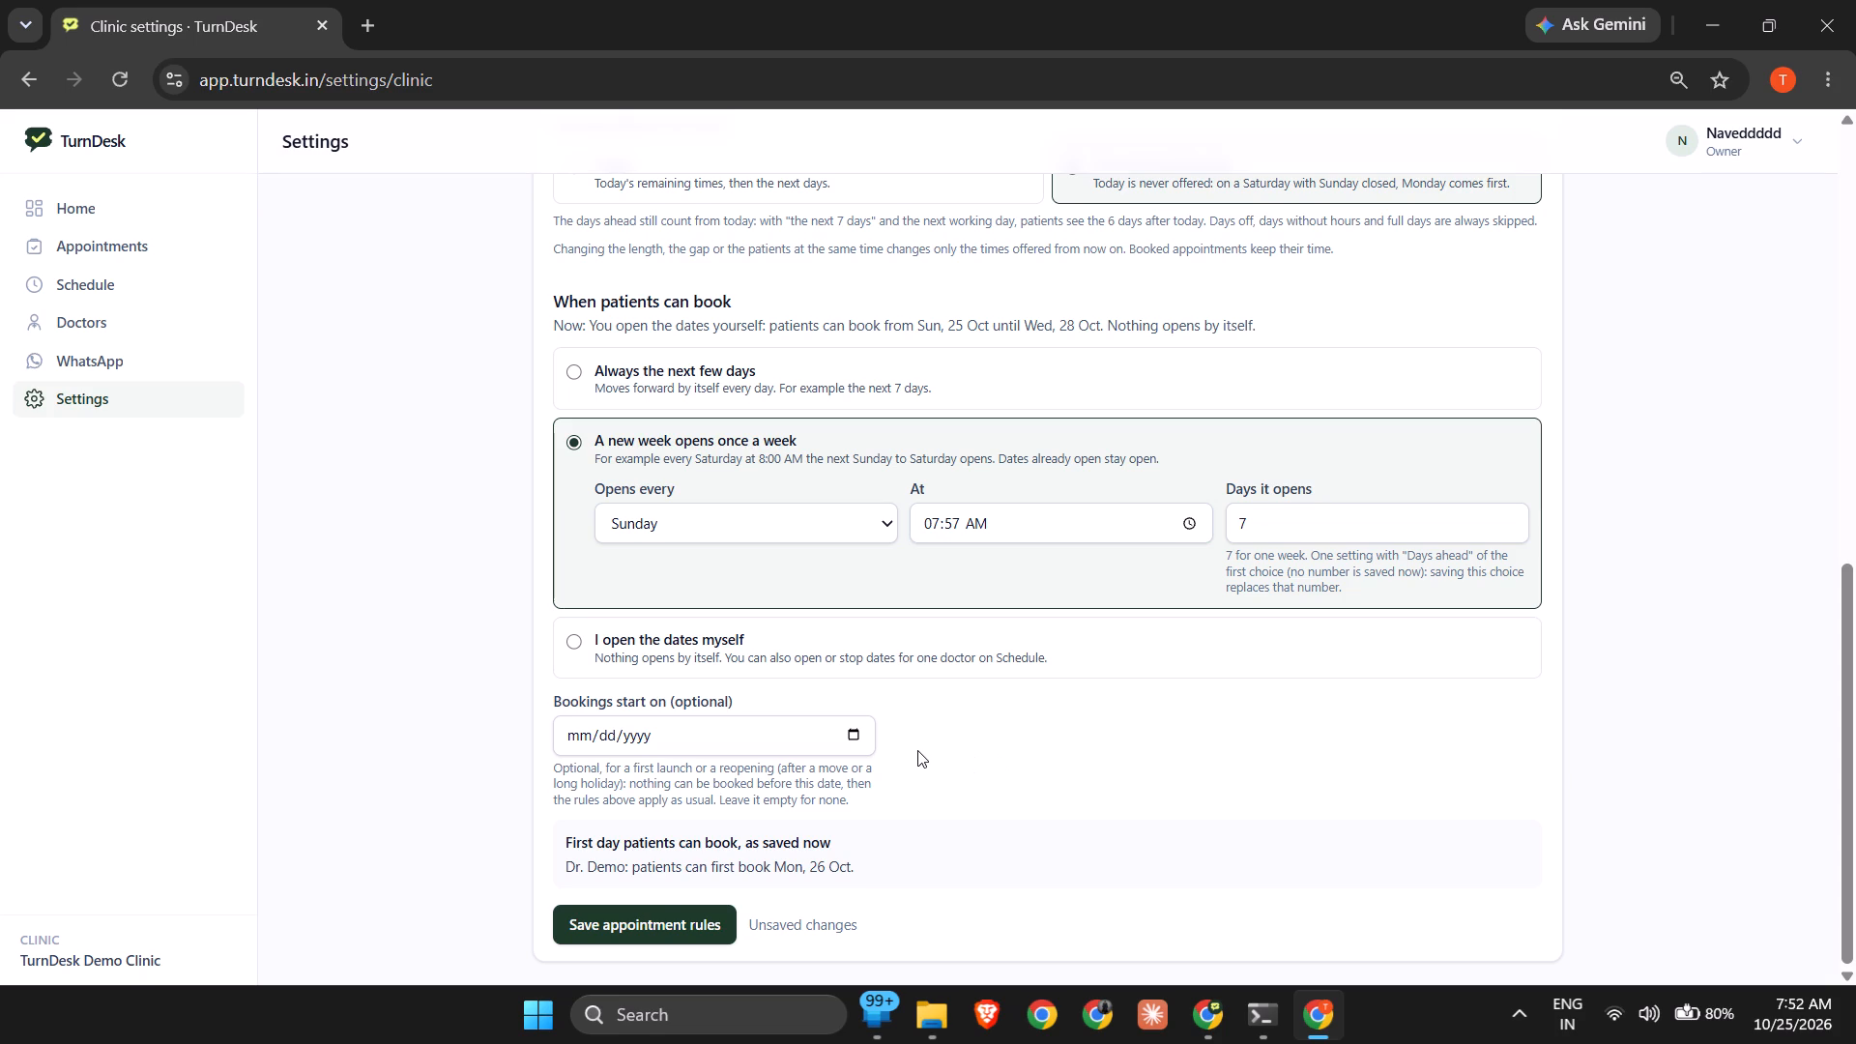
Check the unsaved weekly opening rule and the first bookable day for patients in the appointment rules.
scroll(917, 750, up, 1)
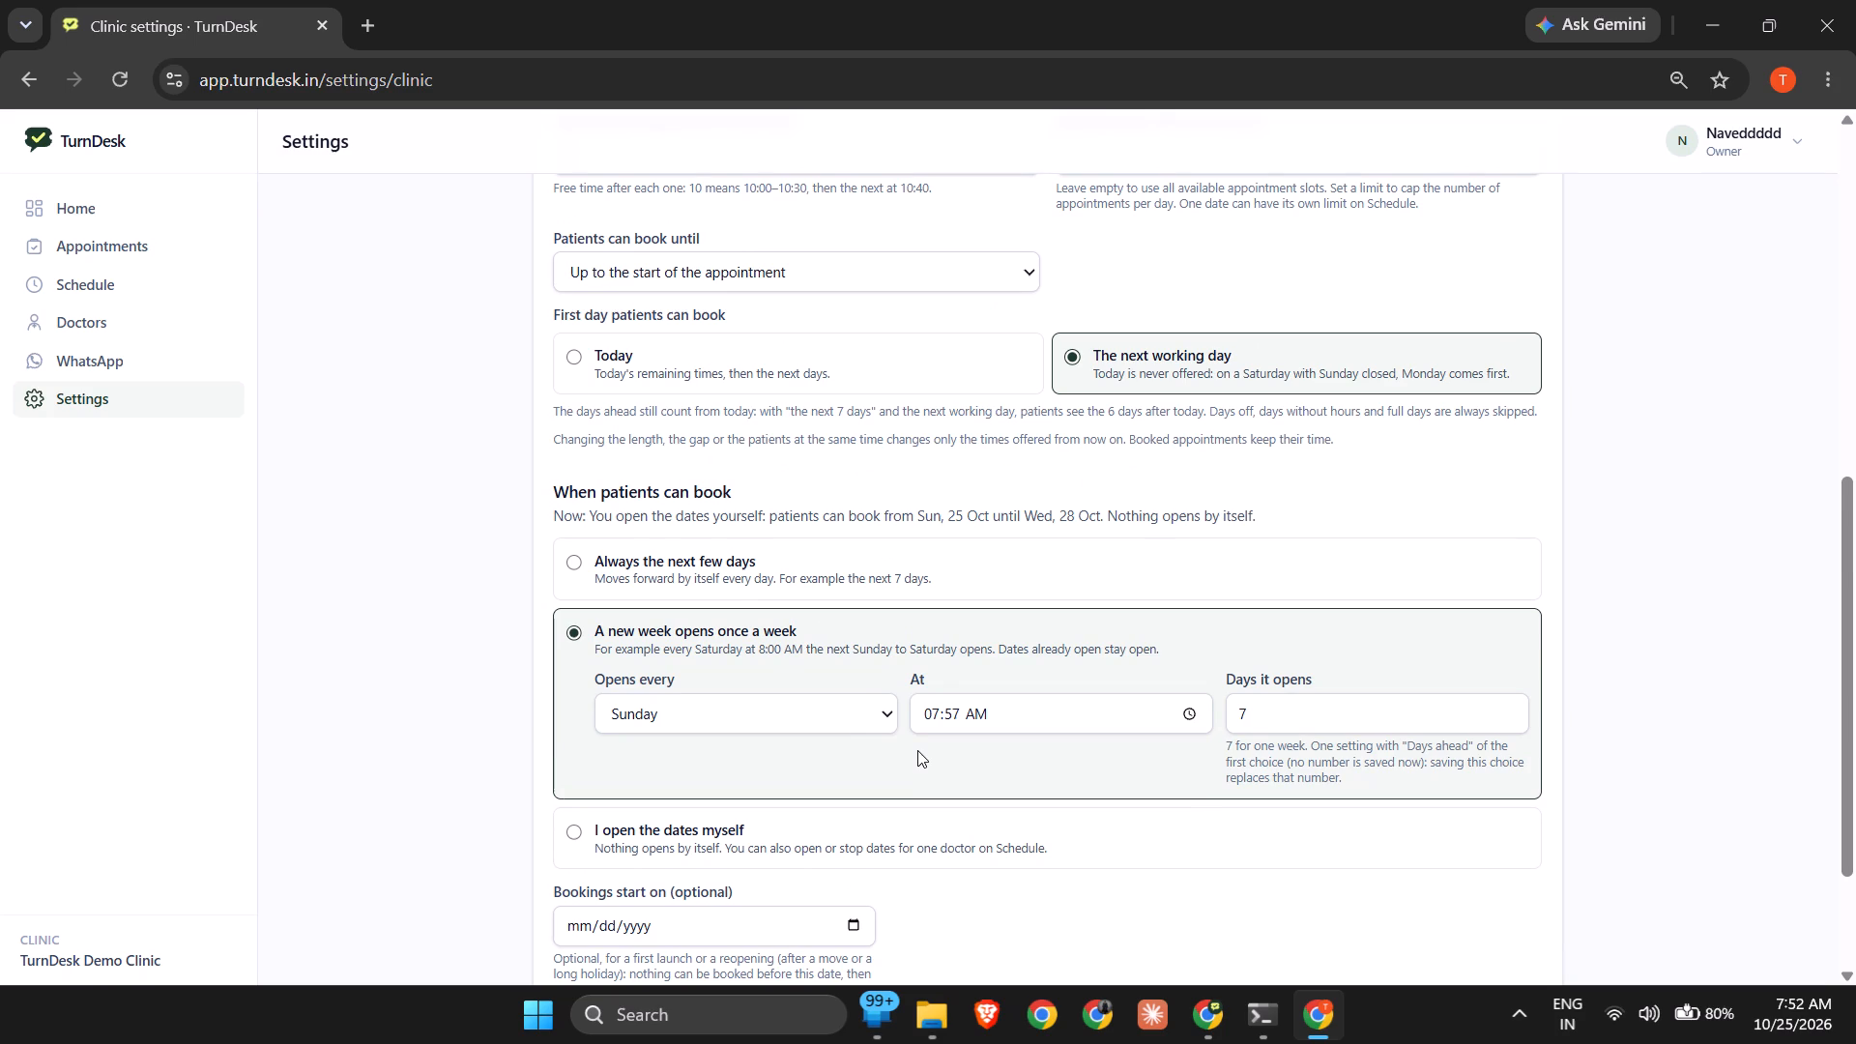
scroll(917, 750, down, 2)
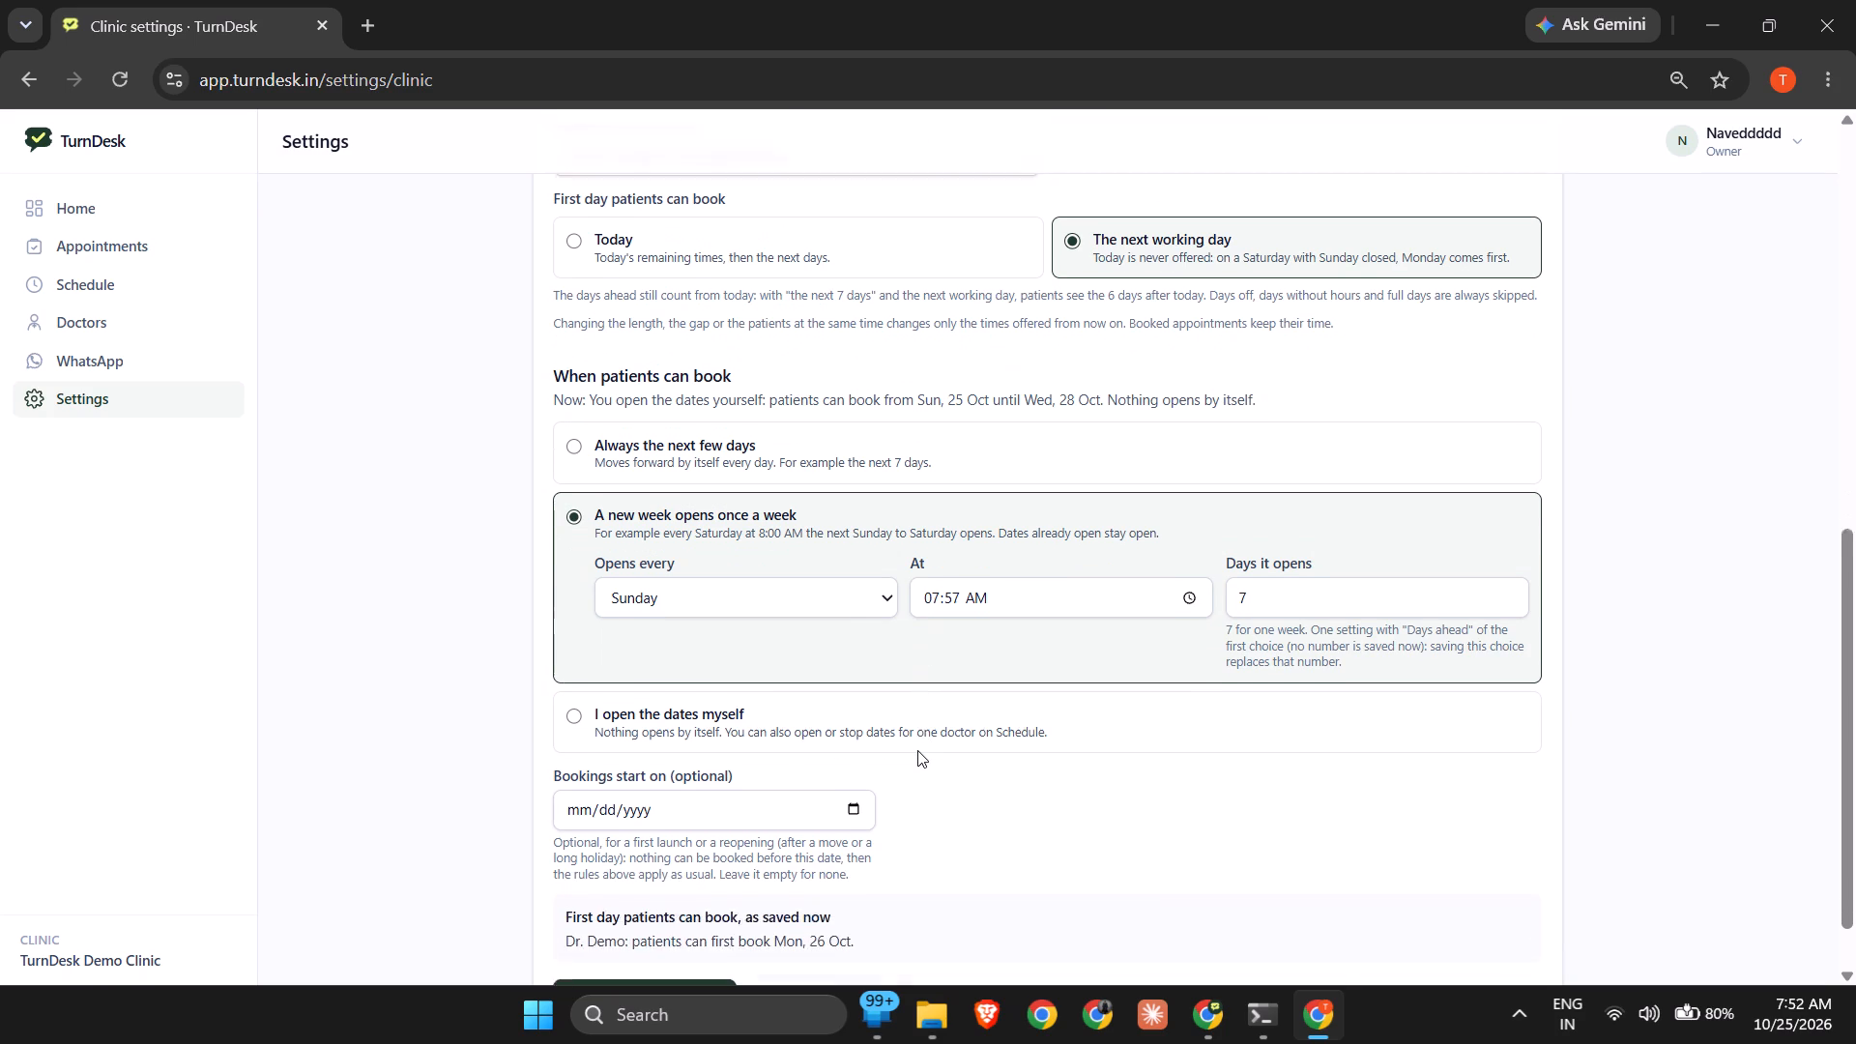
scroll(917, 750, down, 2)
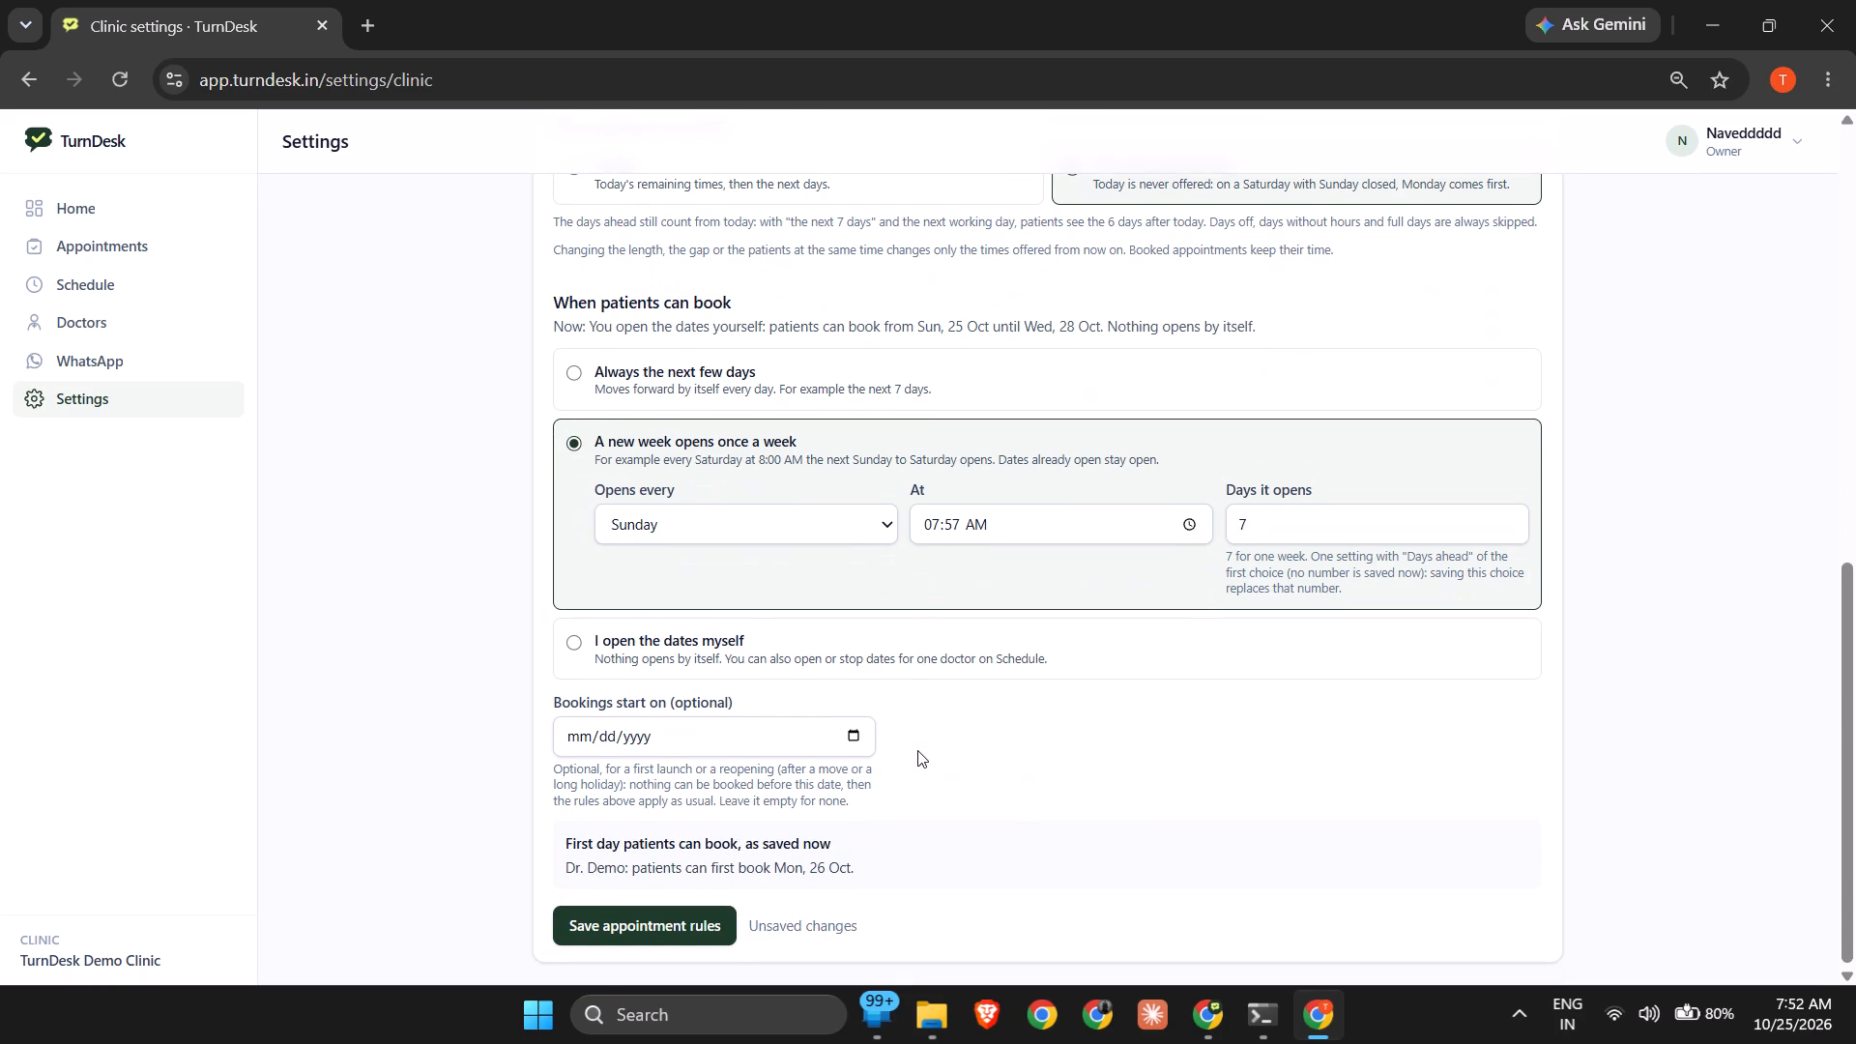
Set the optional bookings start date to 10/25/2026 and save the clinic's appointment rules.
scroll(917, 750, up, 1)
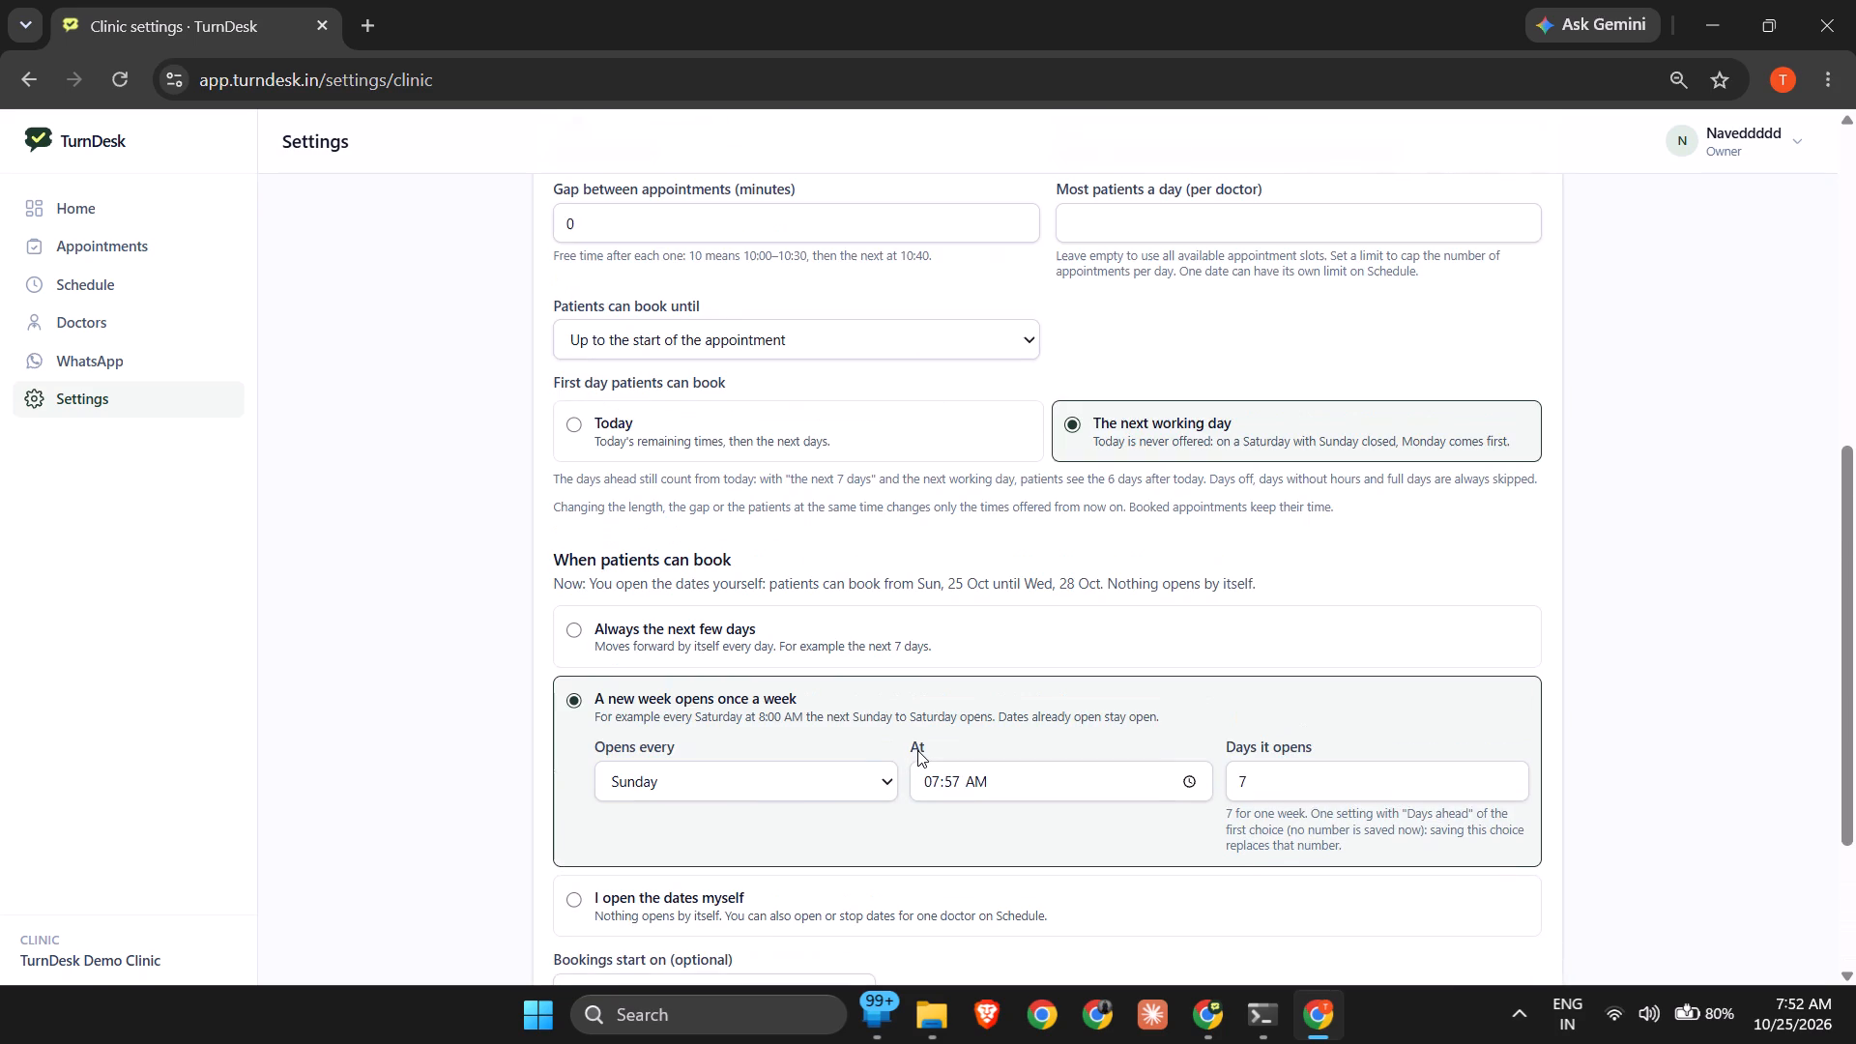
scroll(917, 750, up, 1)
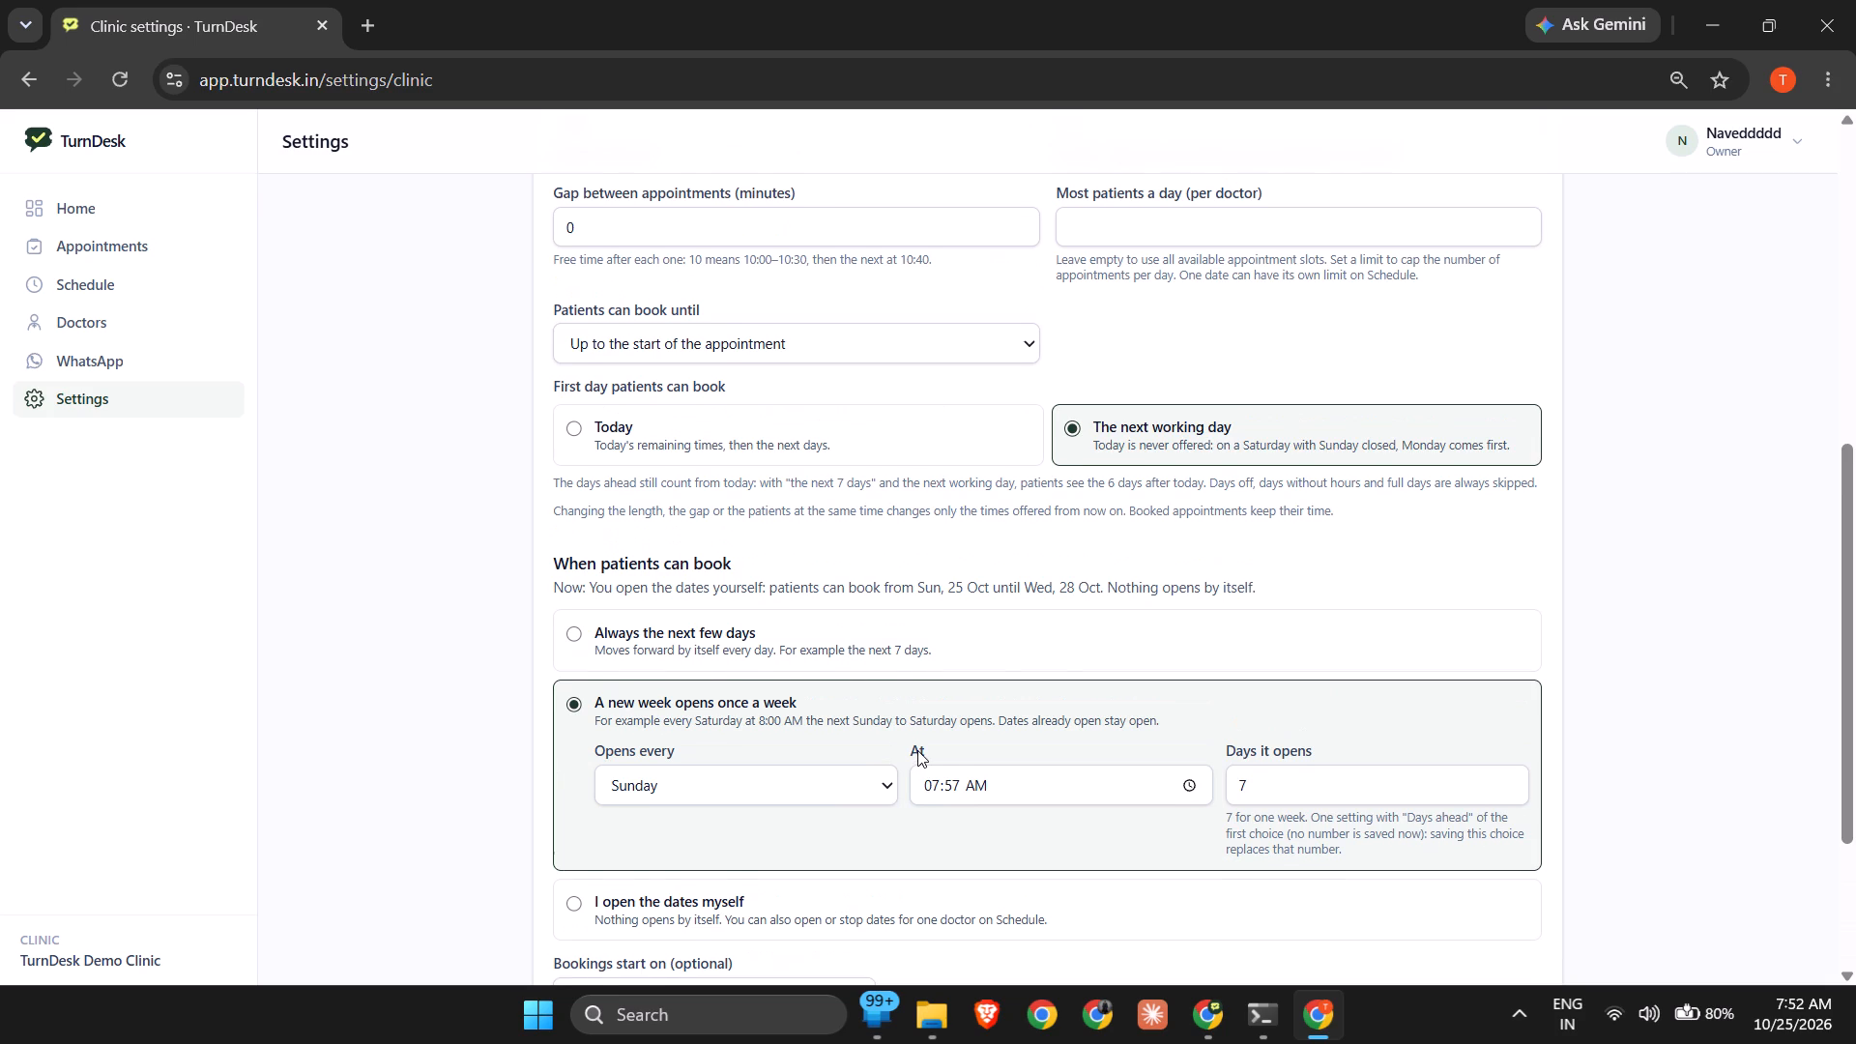
scroll(917, 750, up, 1)
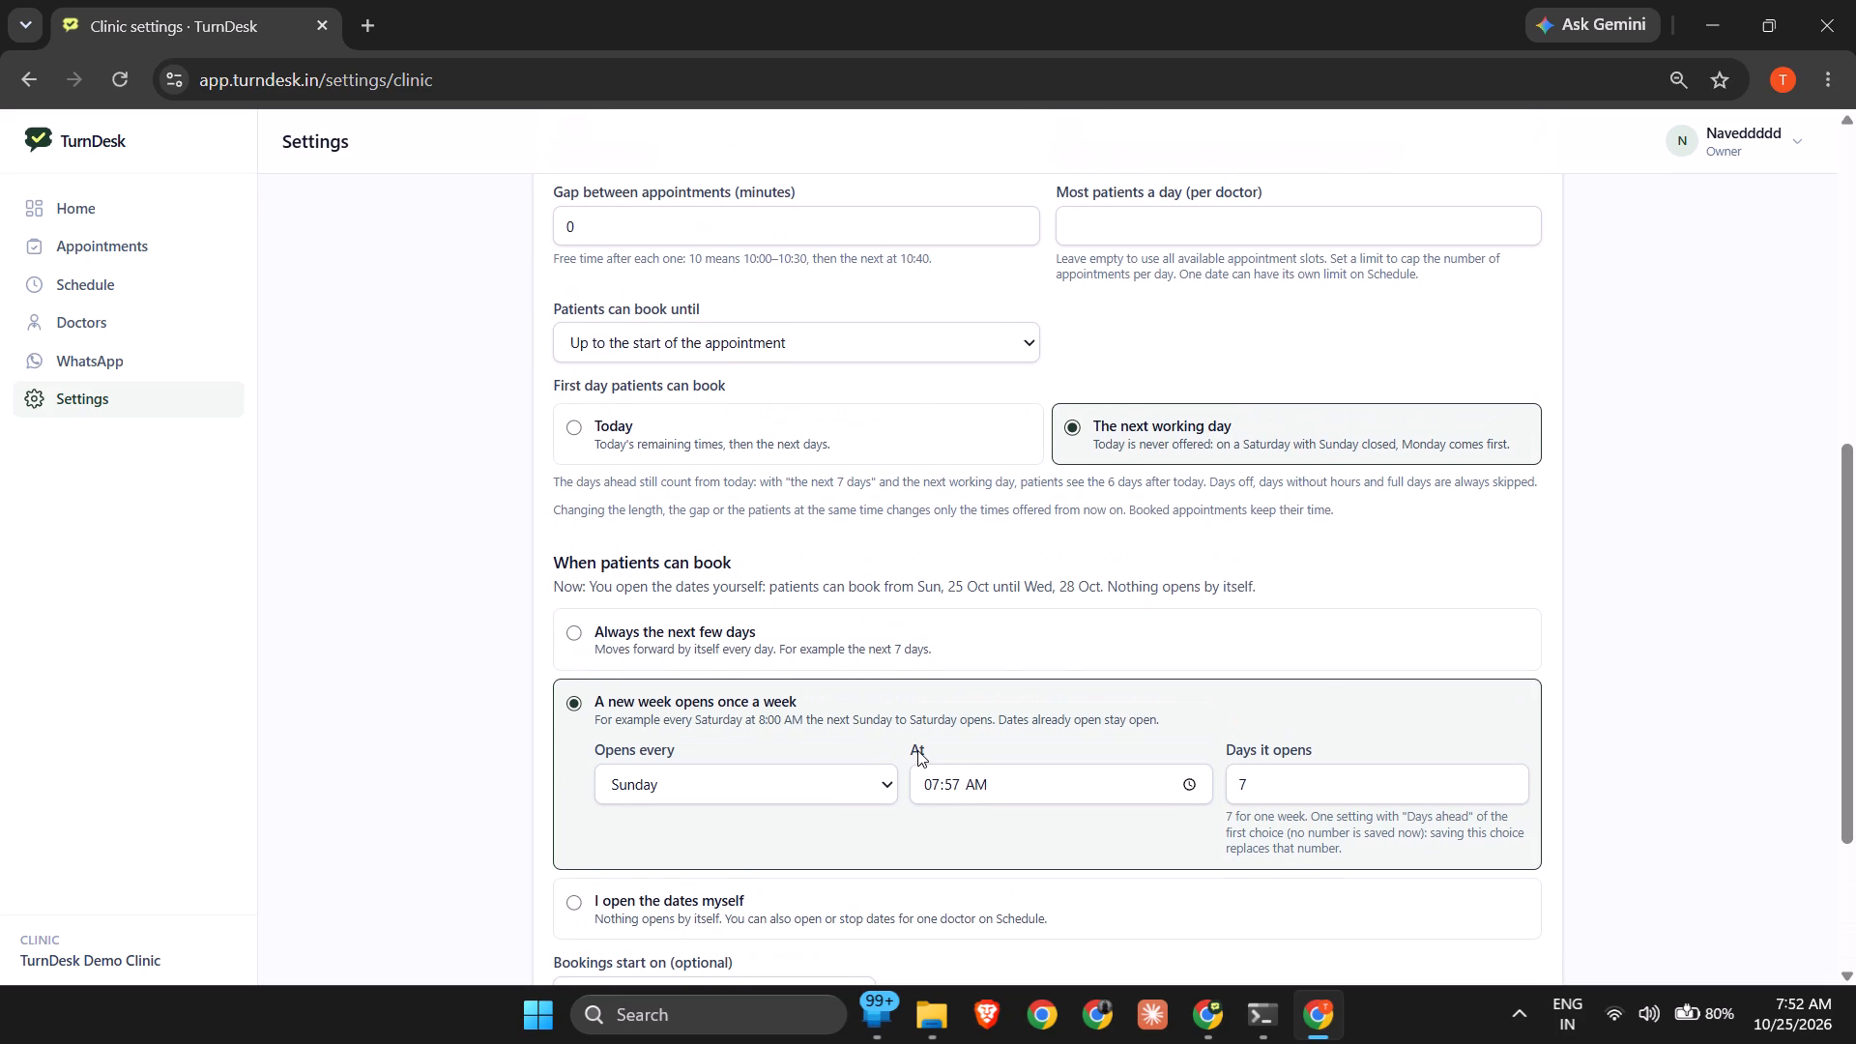
scroll(917, 750, up, 1)
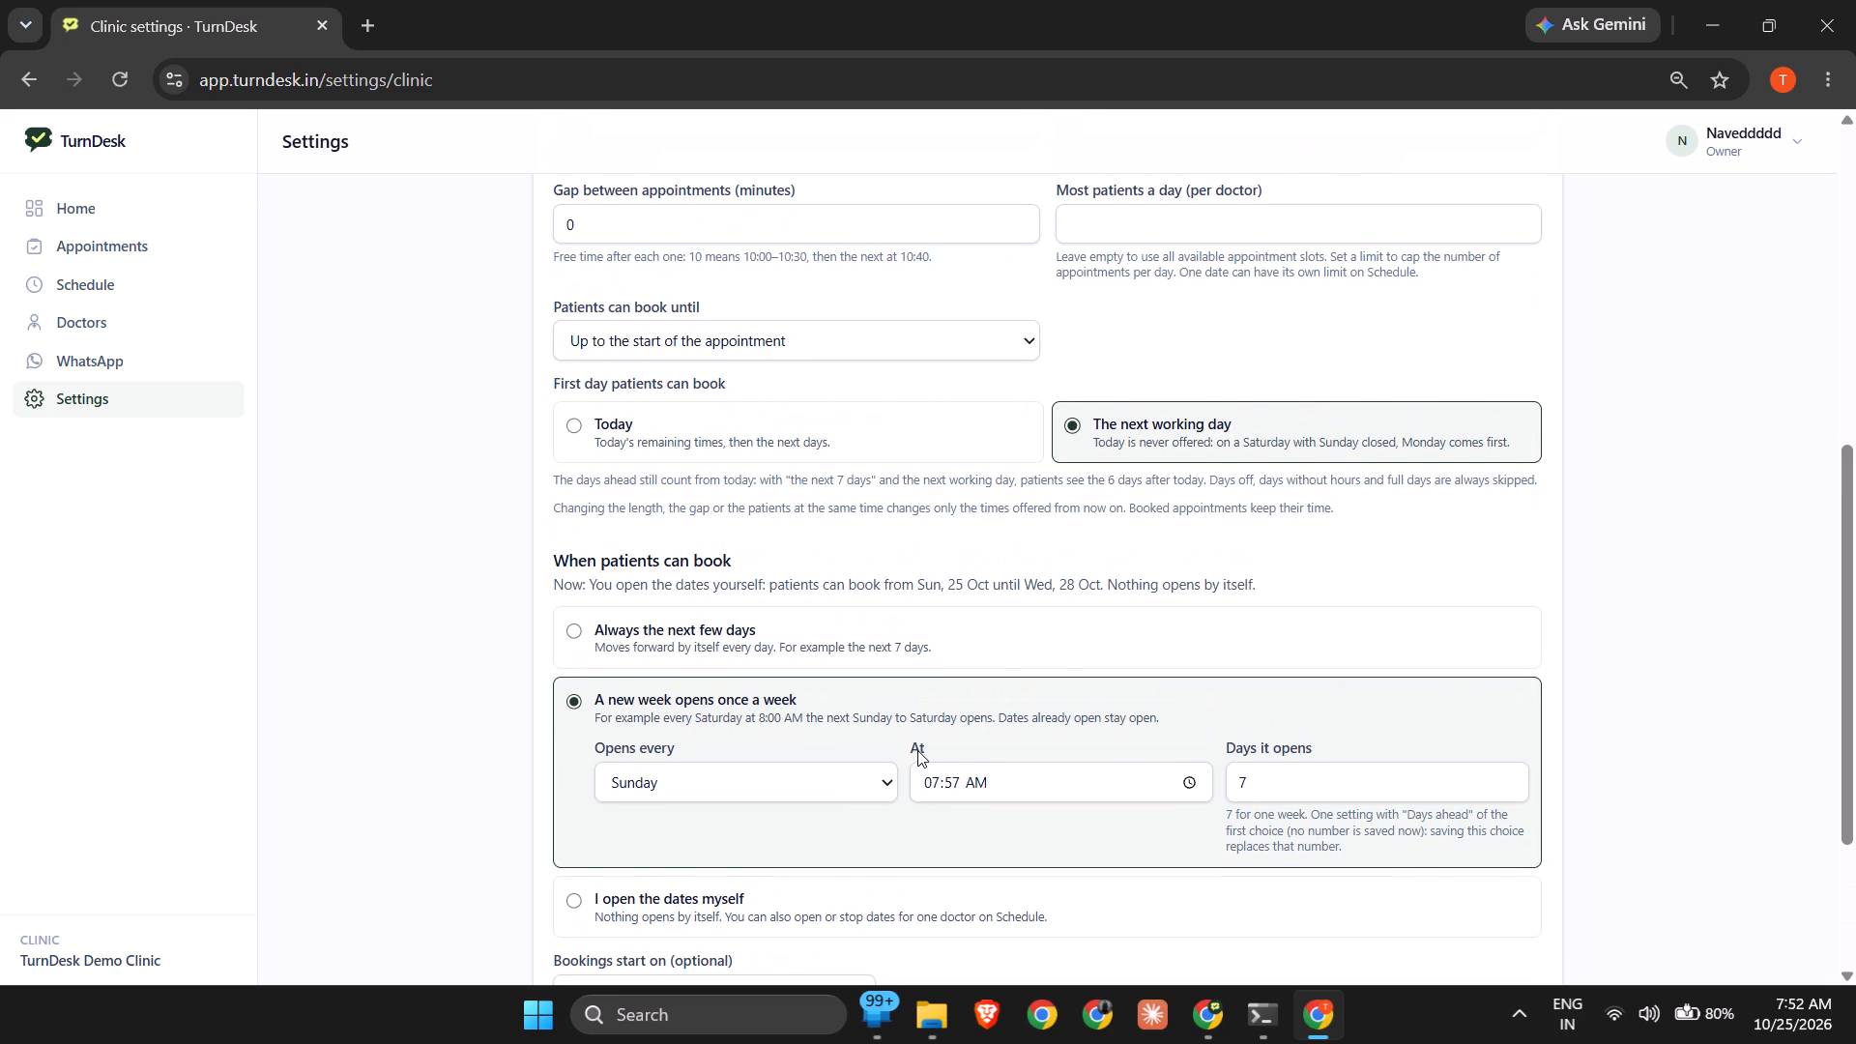
scroll(917, 750, up, 1)
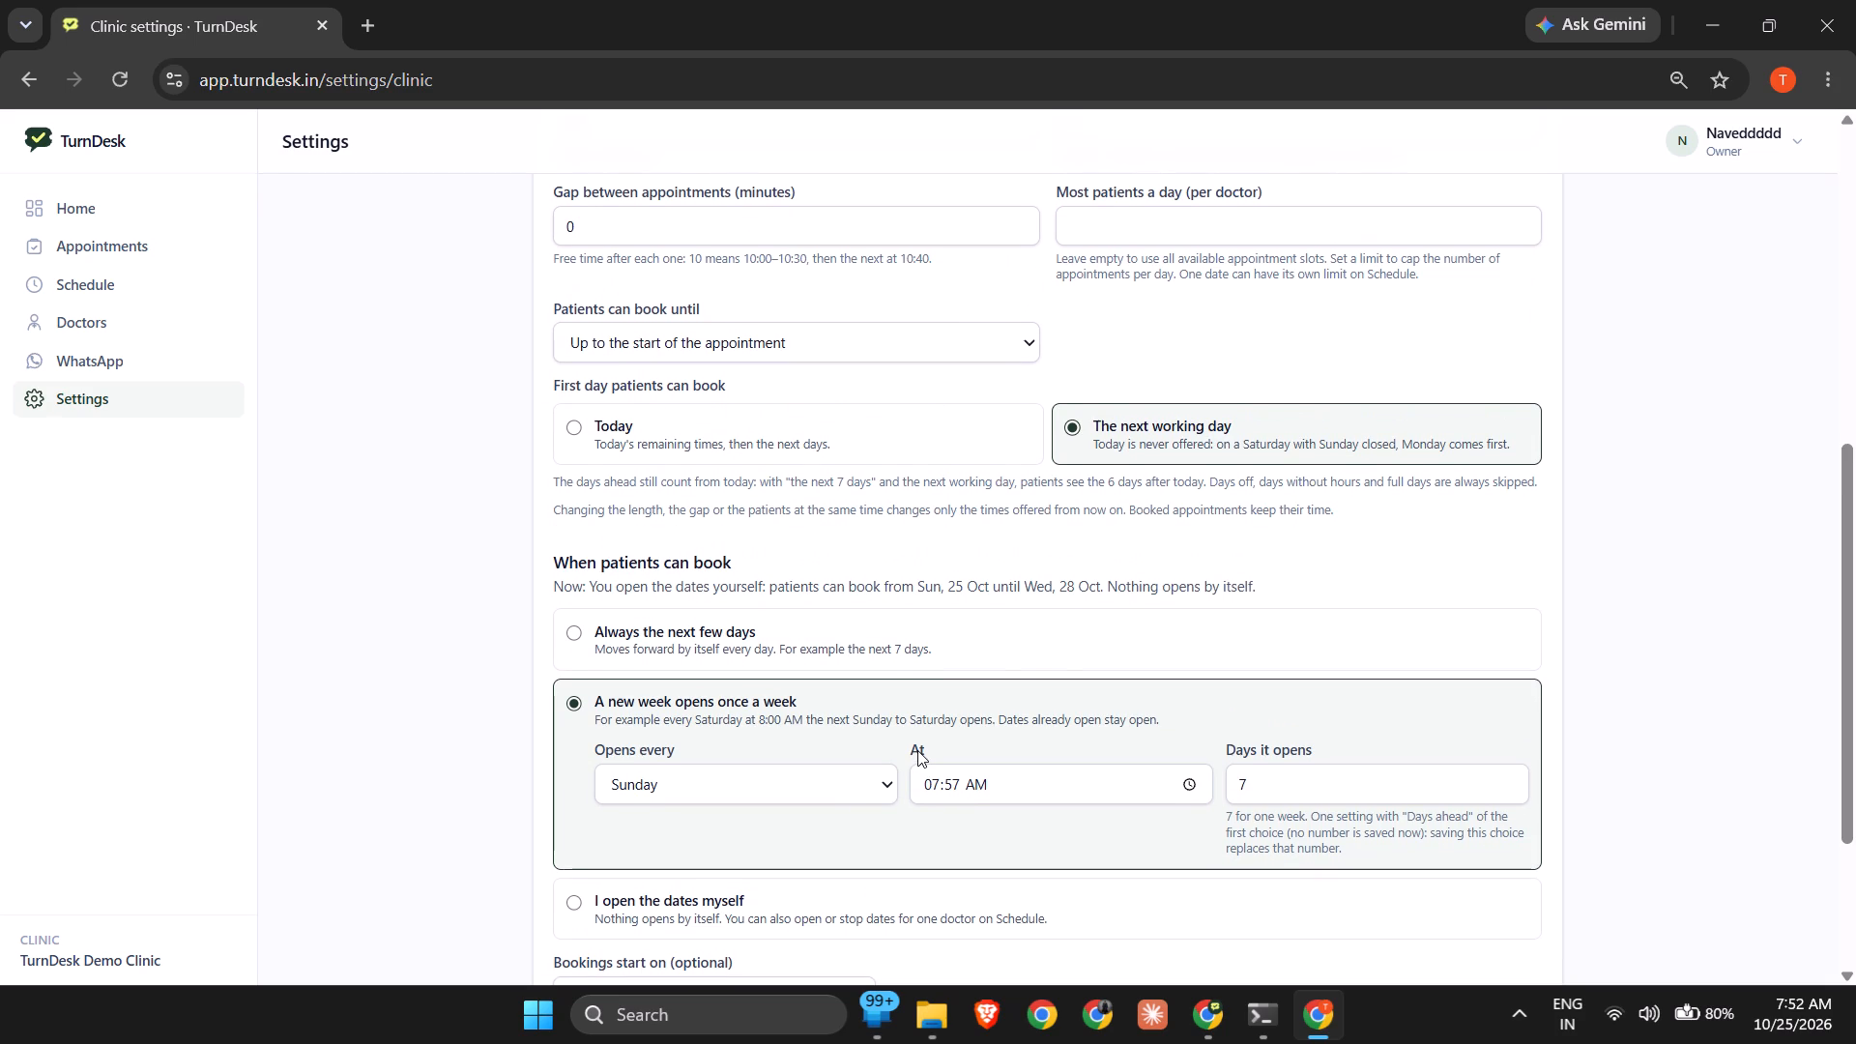
scroll(917, 750, up, 1)
scroll(917, 750, down, 4)
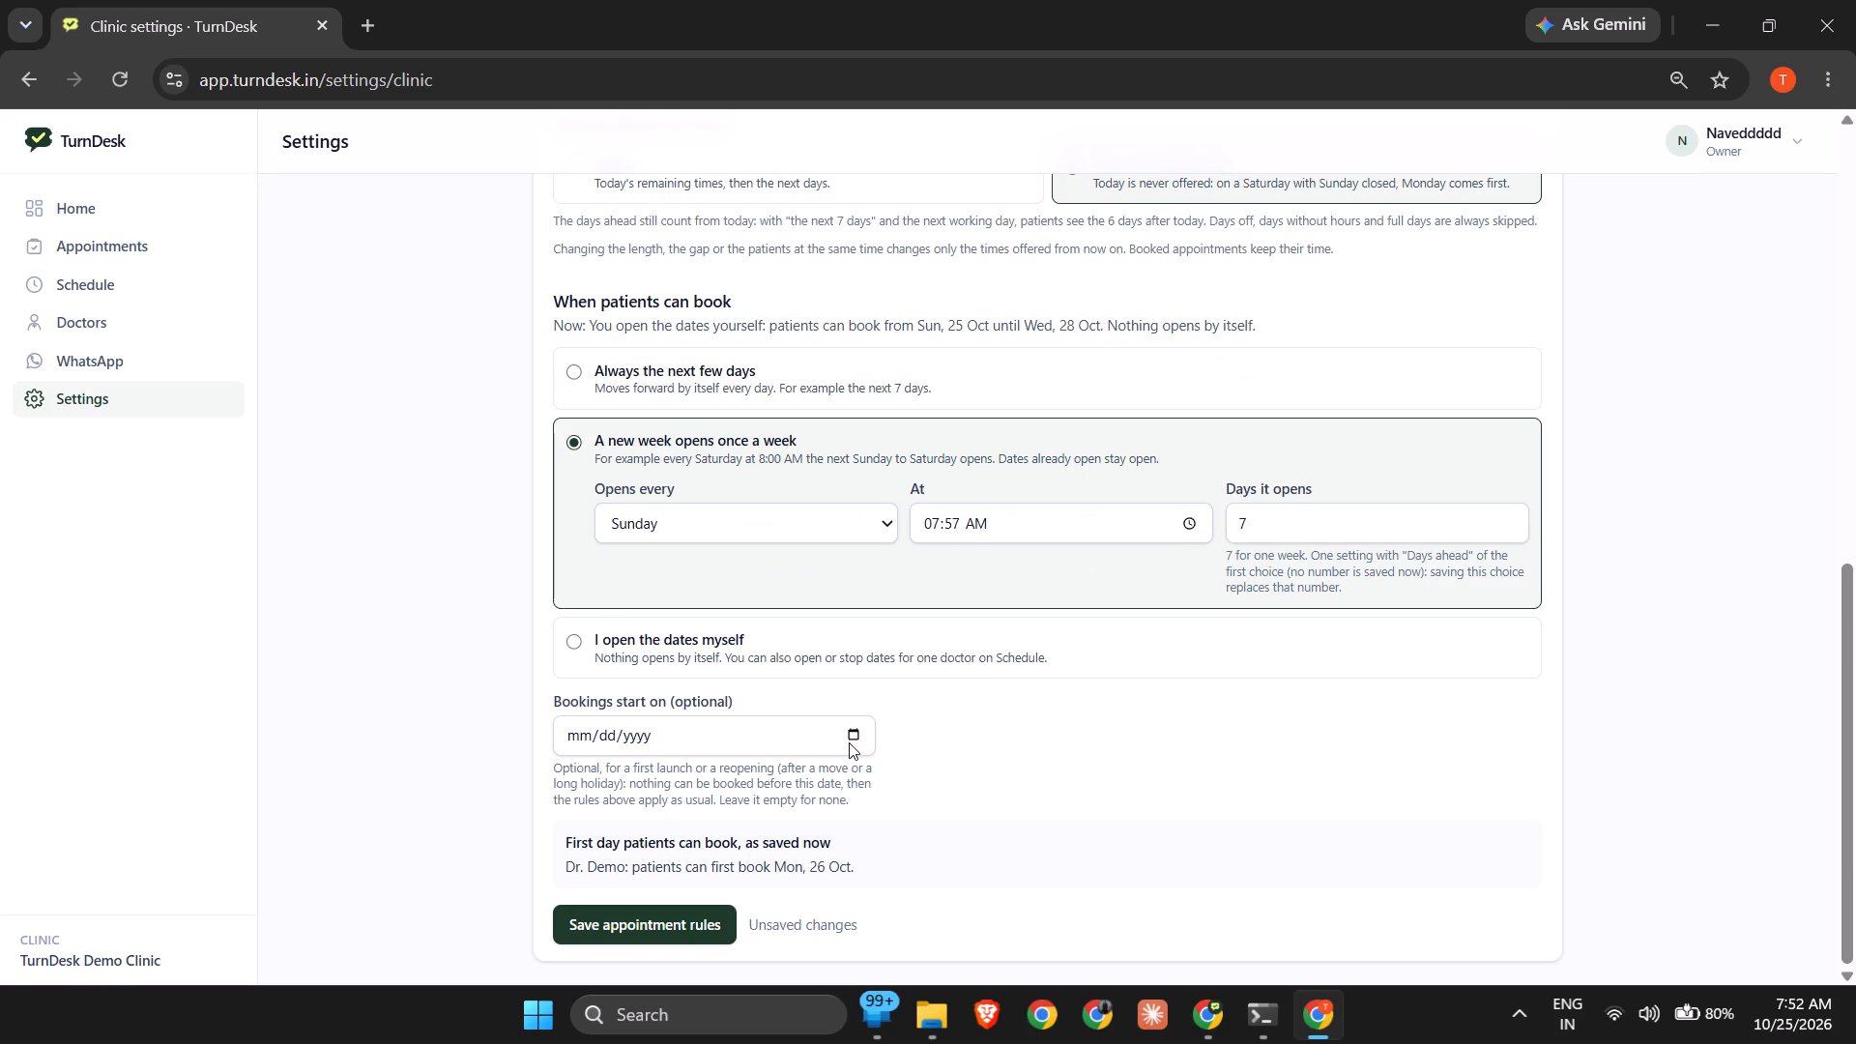
click(849, 742)
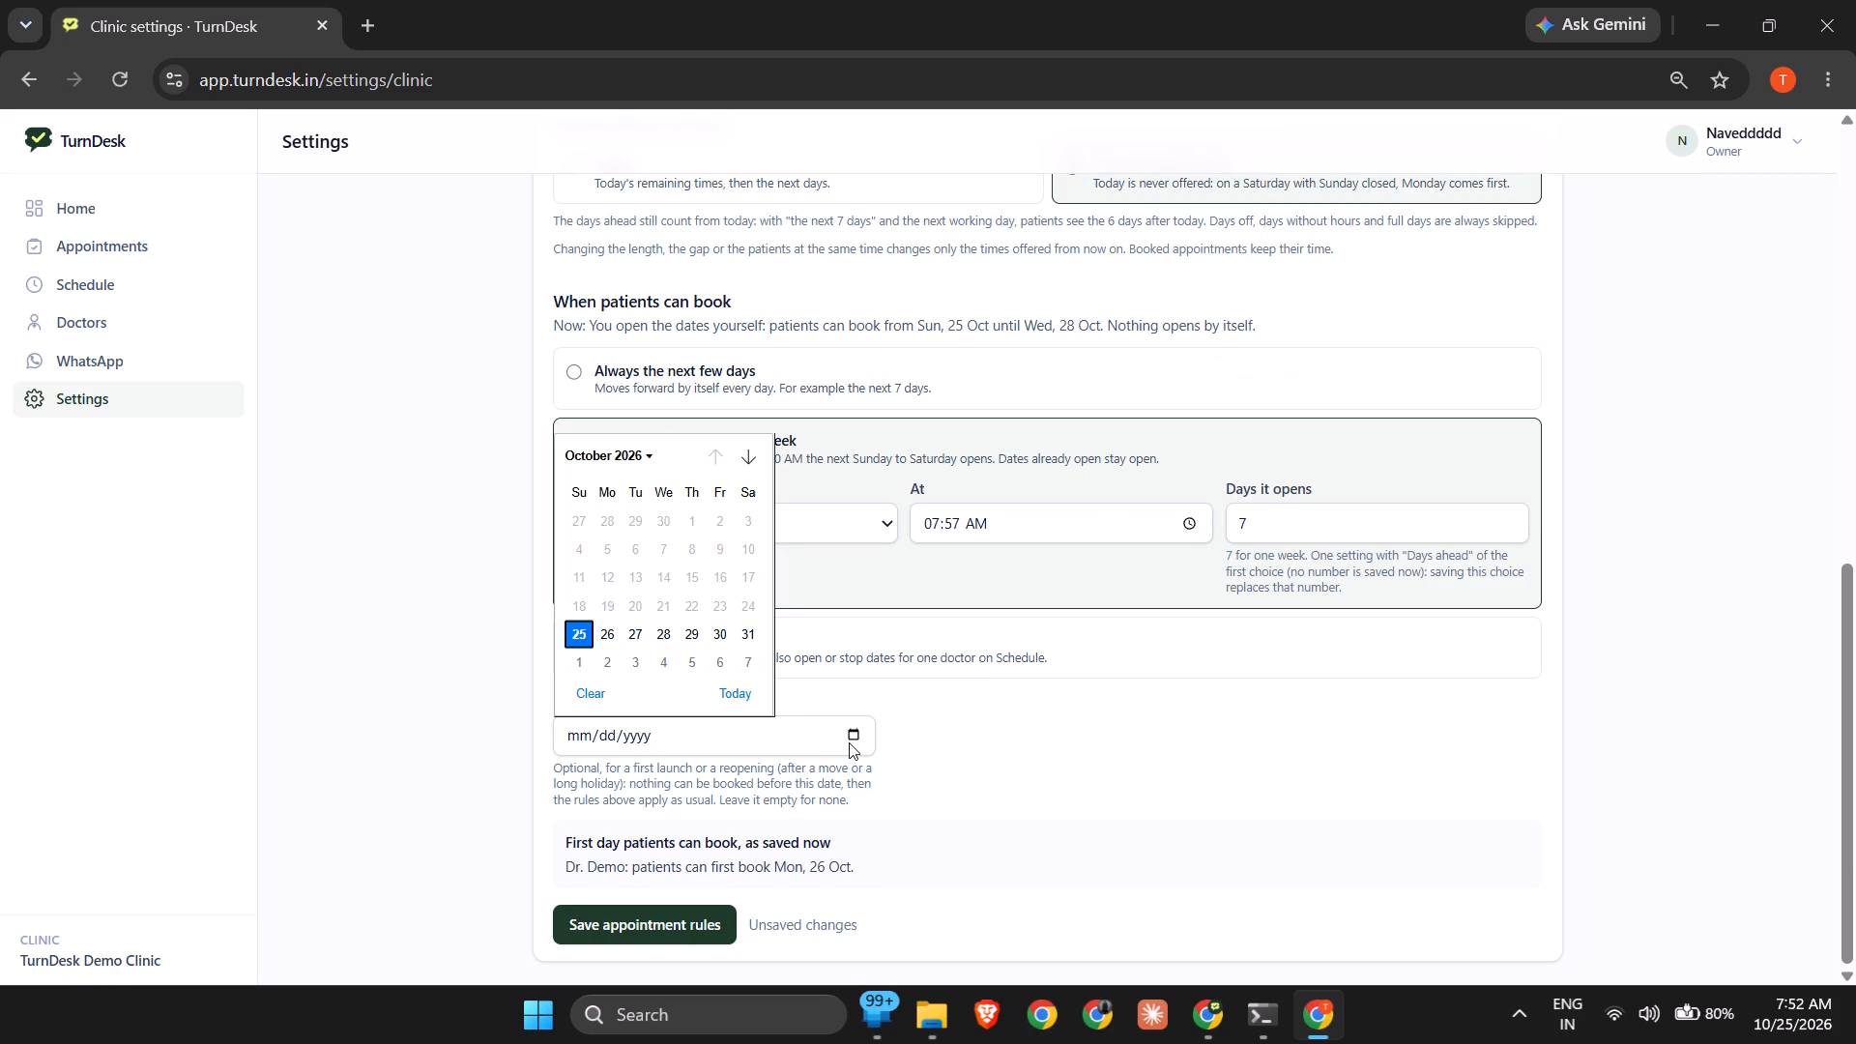
click(584, 639)
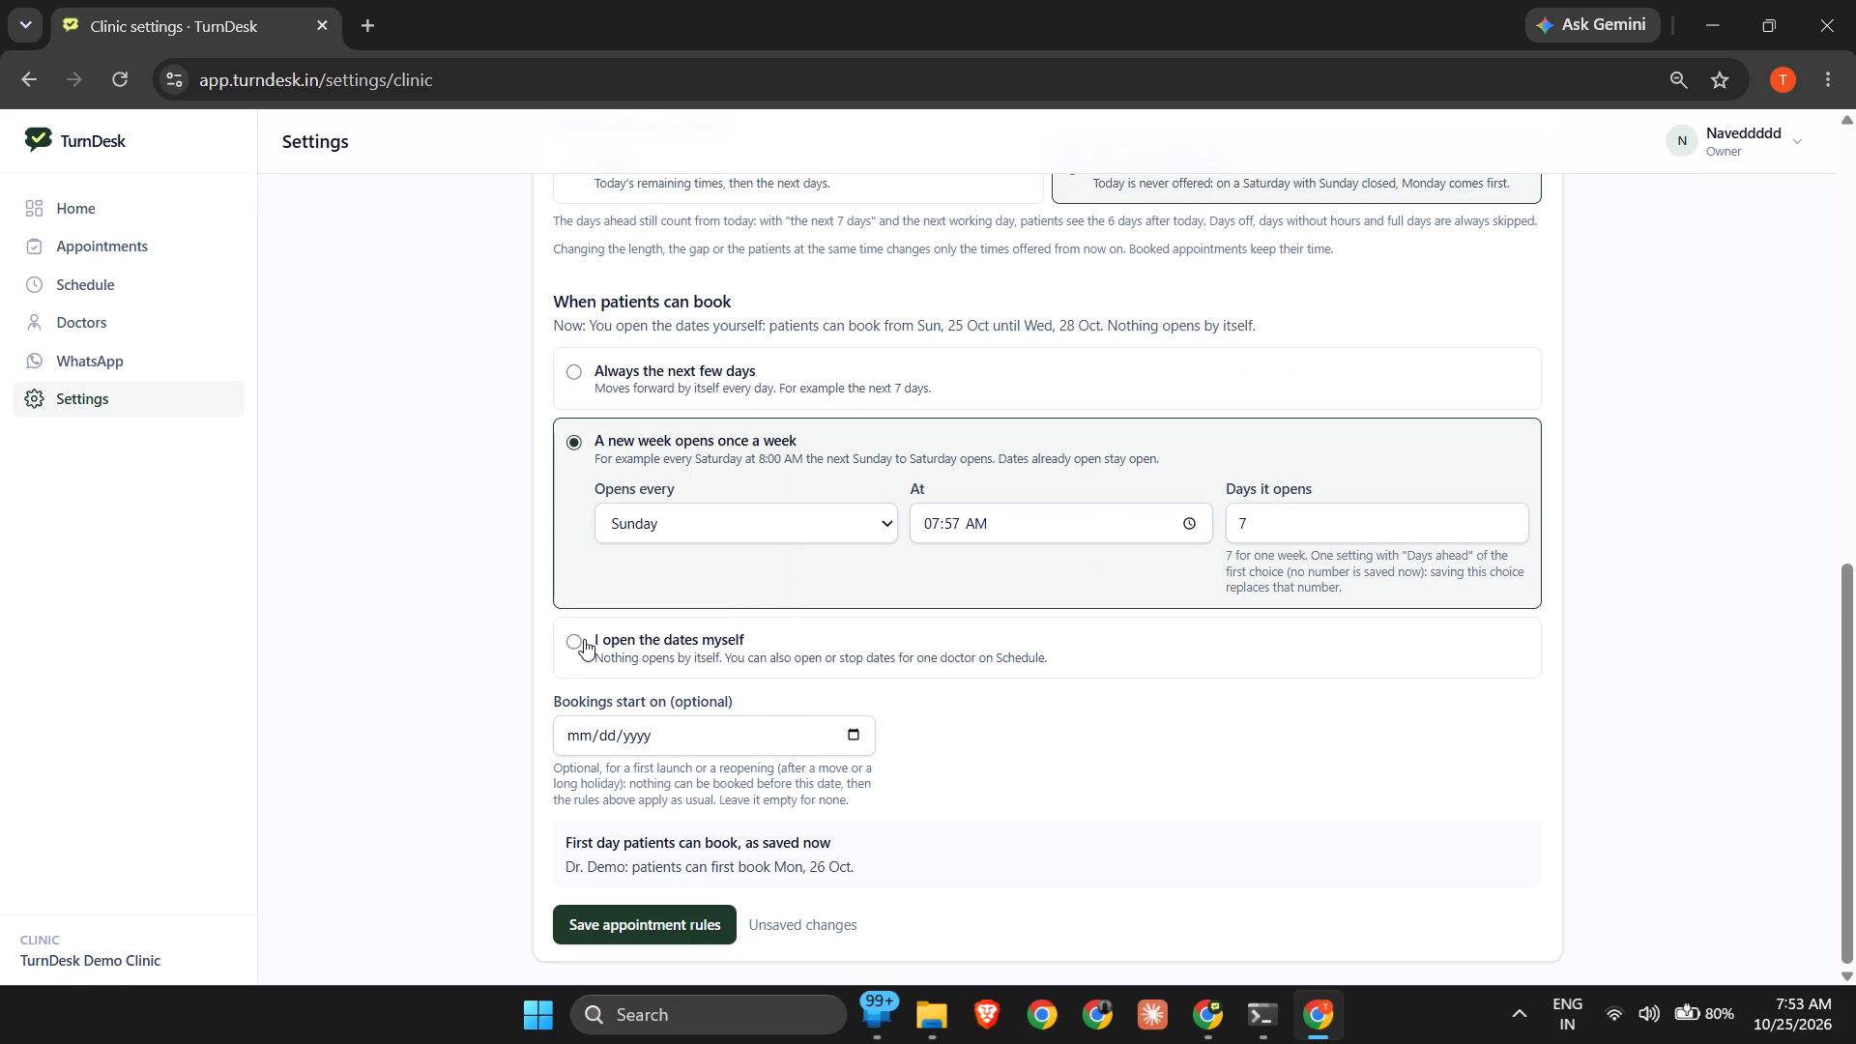
scroll(695, 764, down, 4)
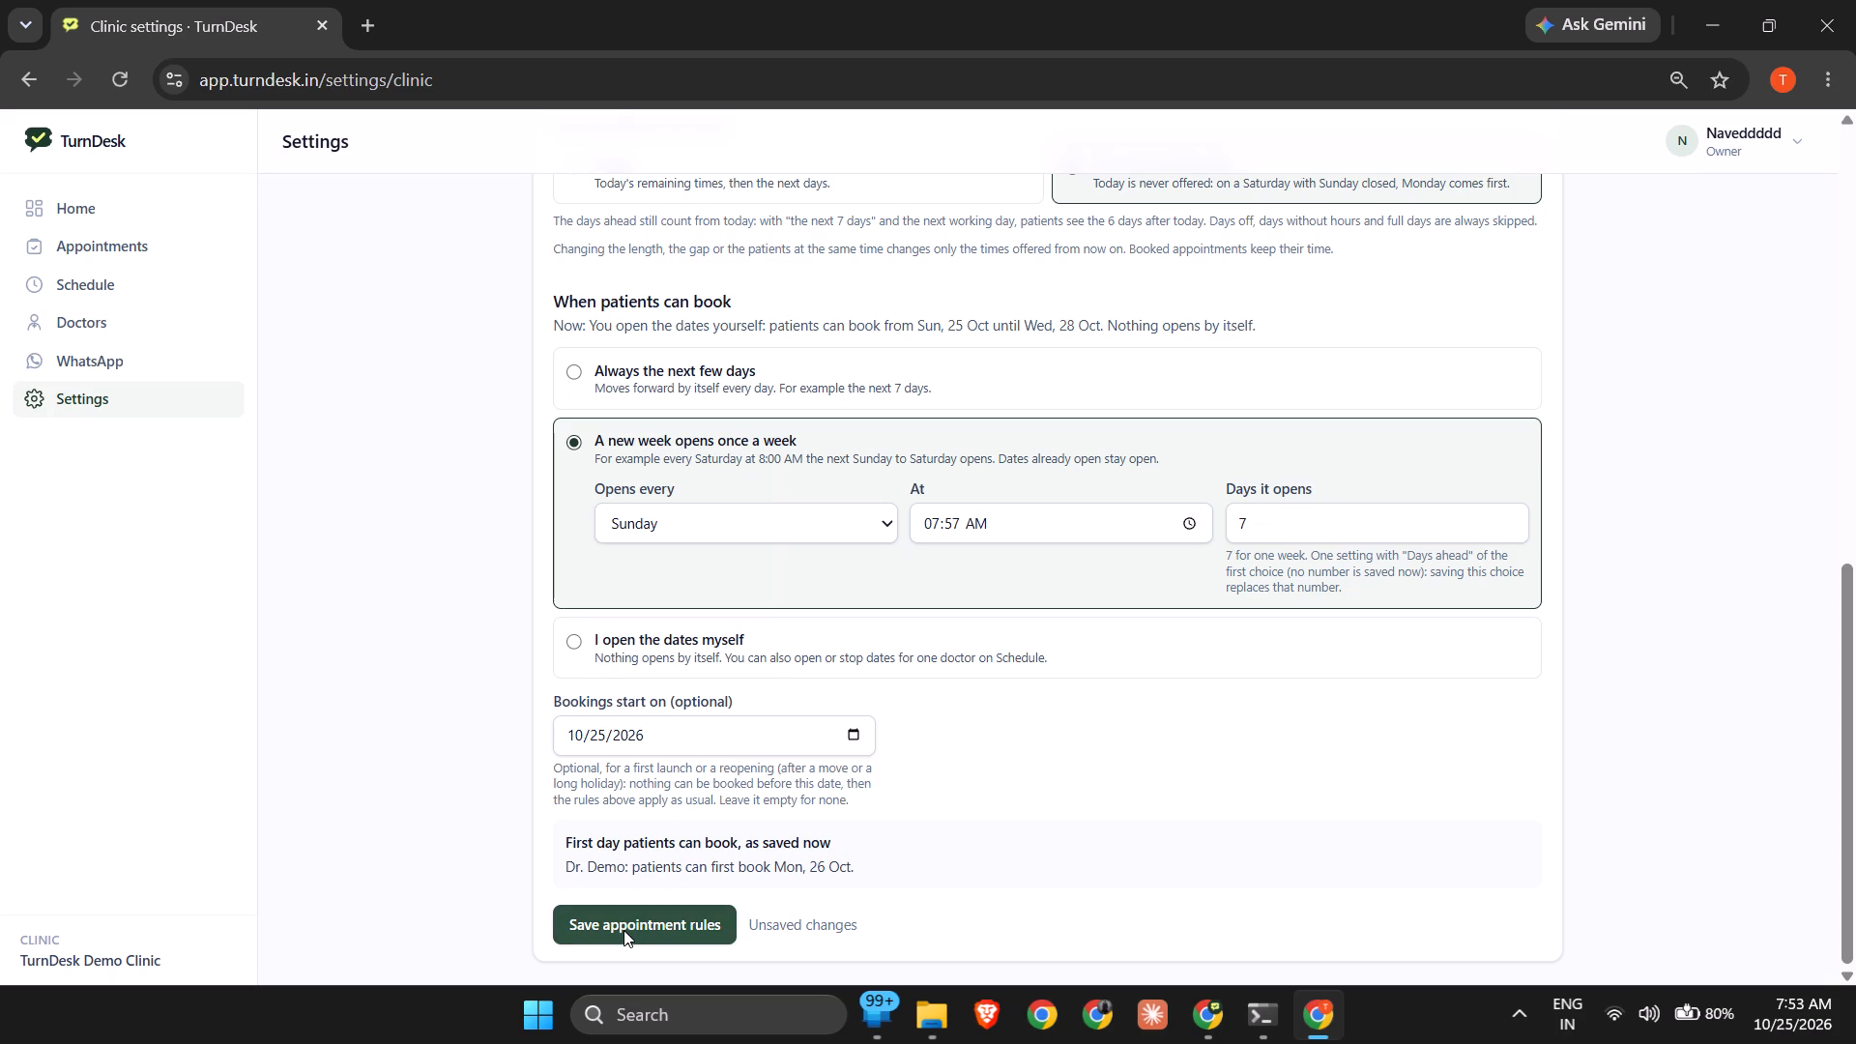
click(623, 930)
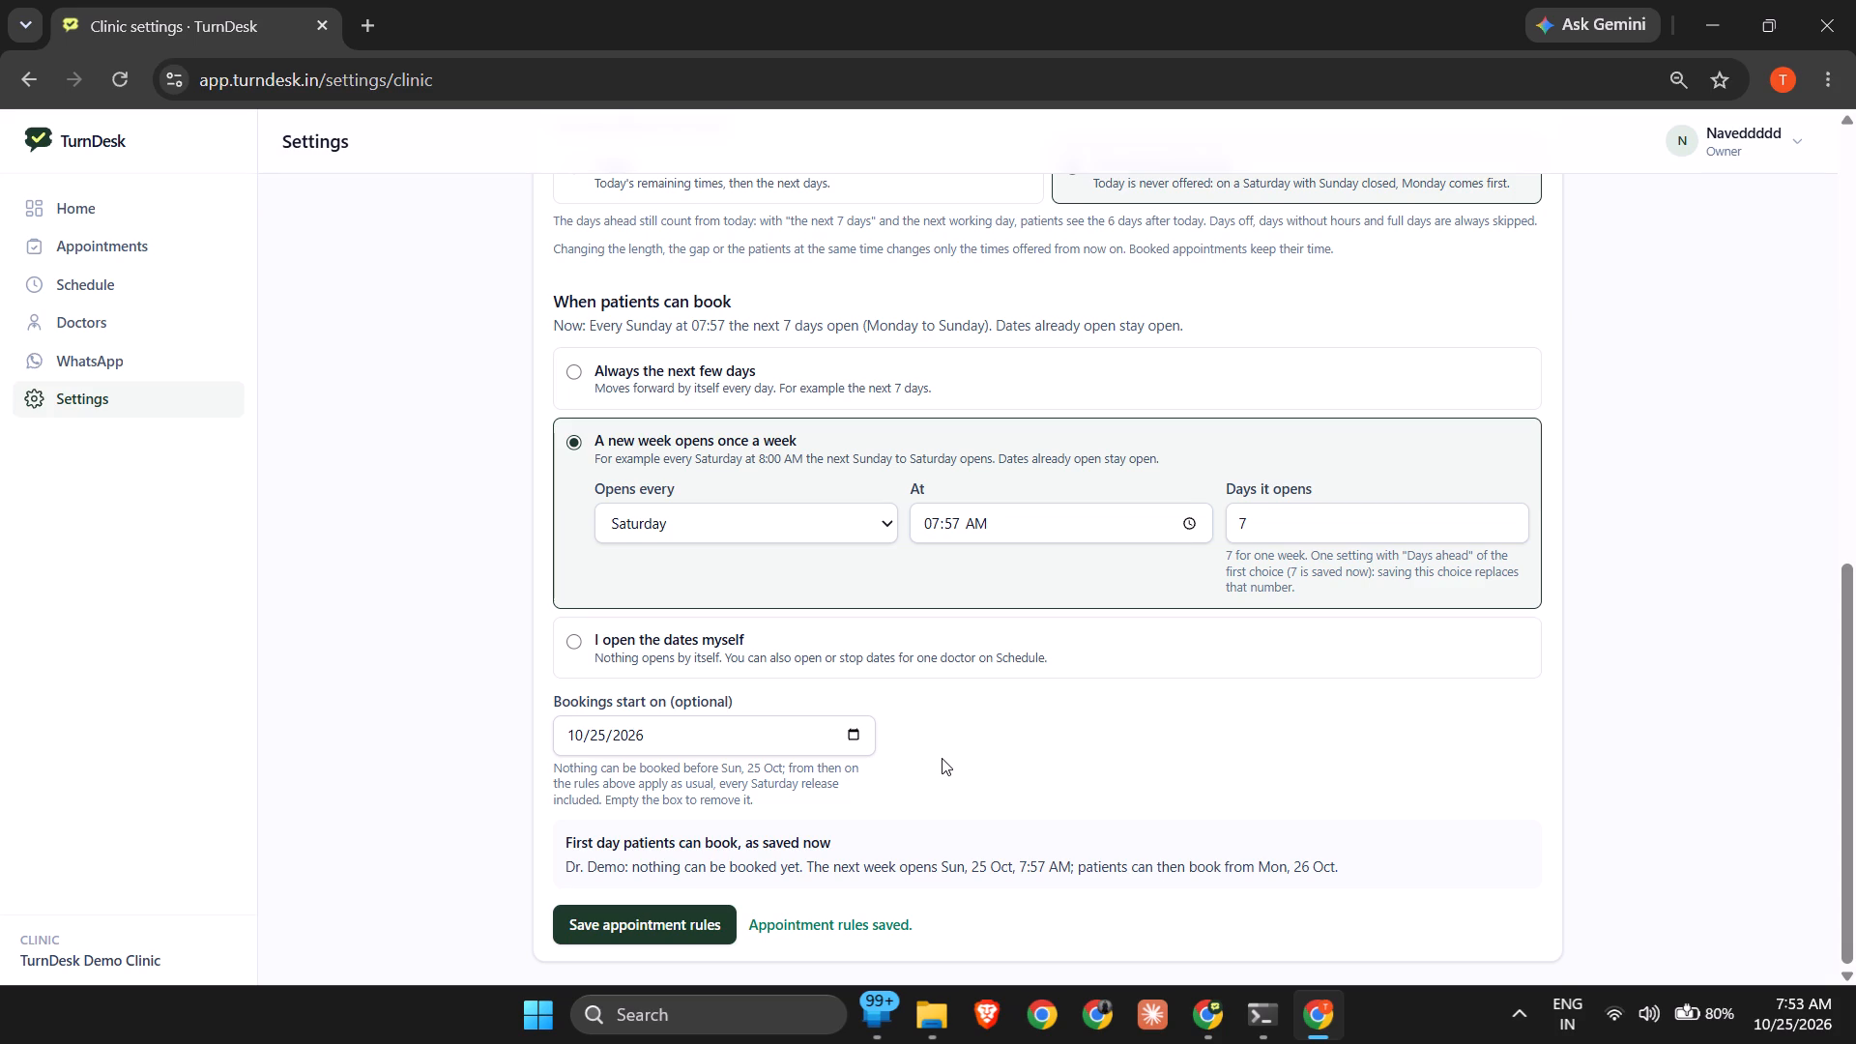
Open and reload the quick setup form to check the weekly opening day, time and days it opens under "When patients can book".
scroll(942, 758, up, 9)
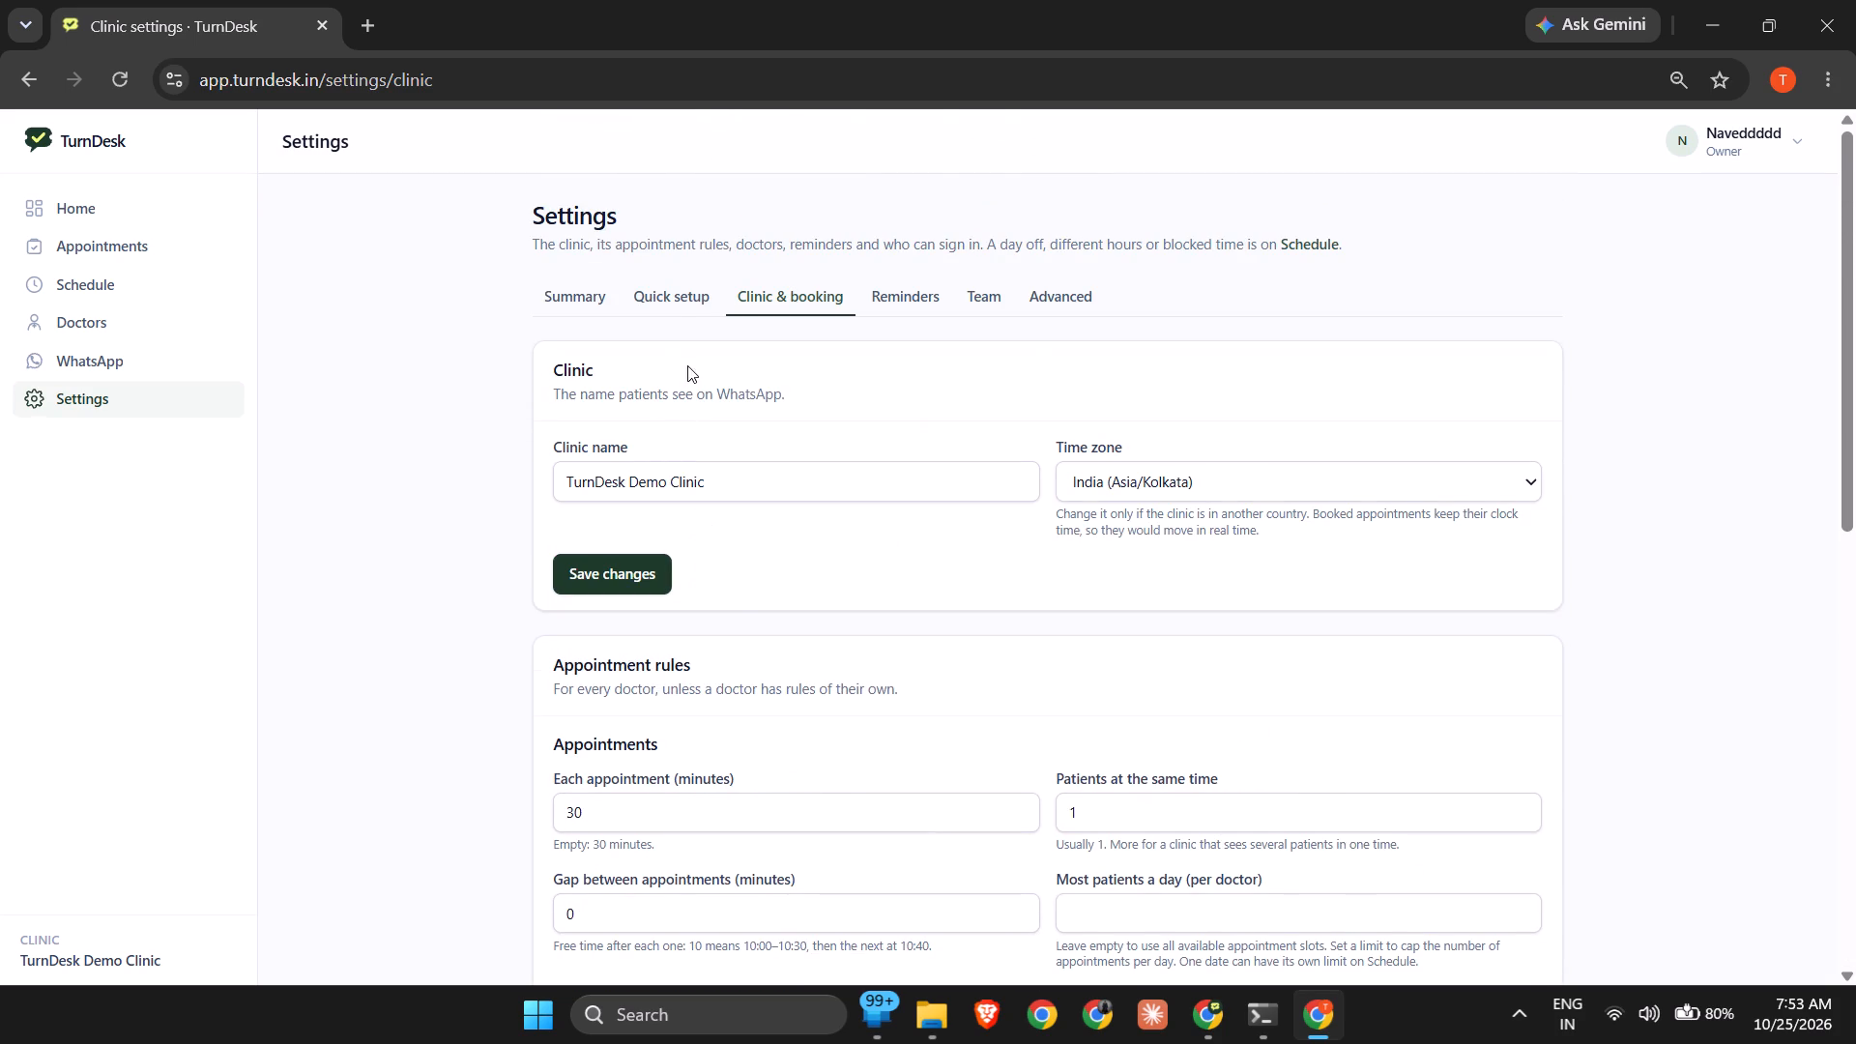
click(676, 320)
click(676, 304)
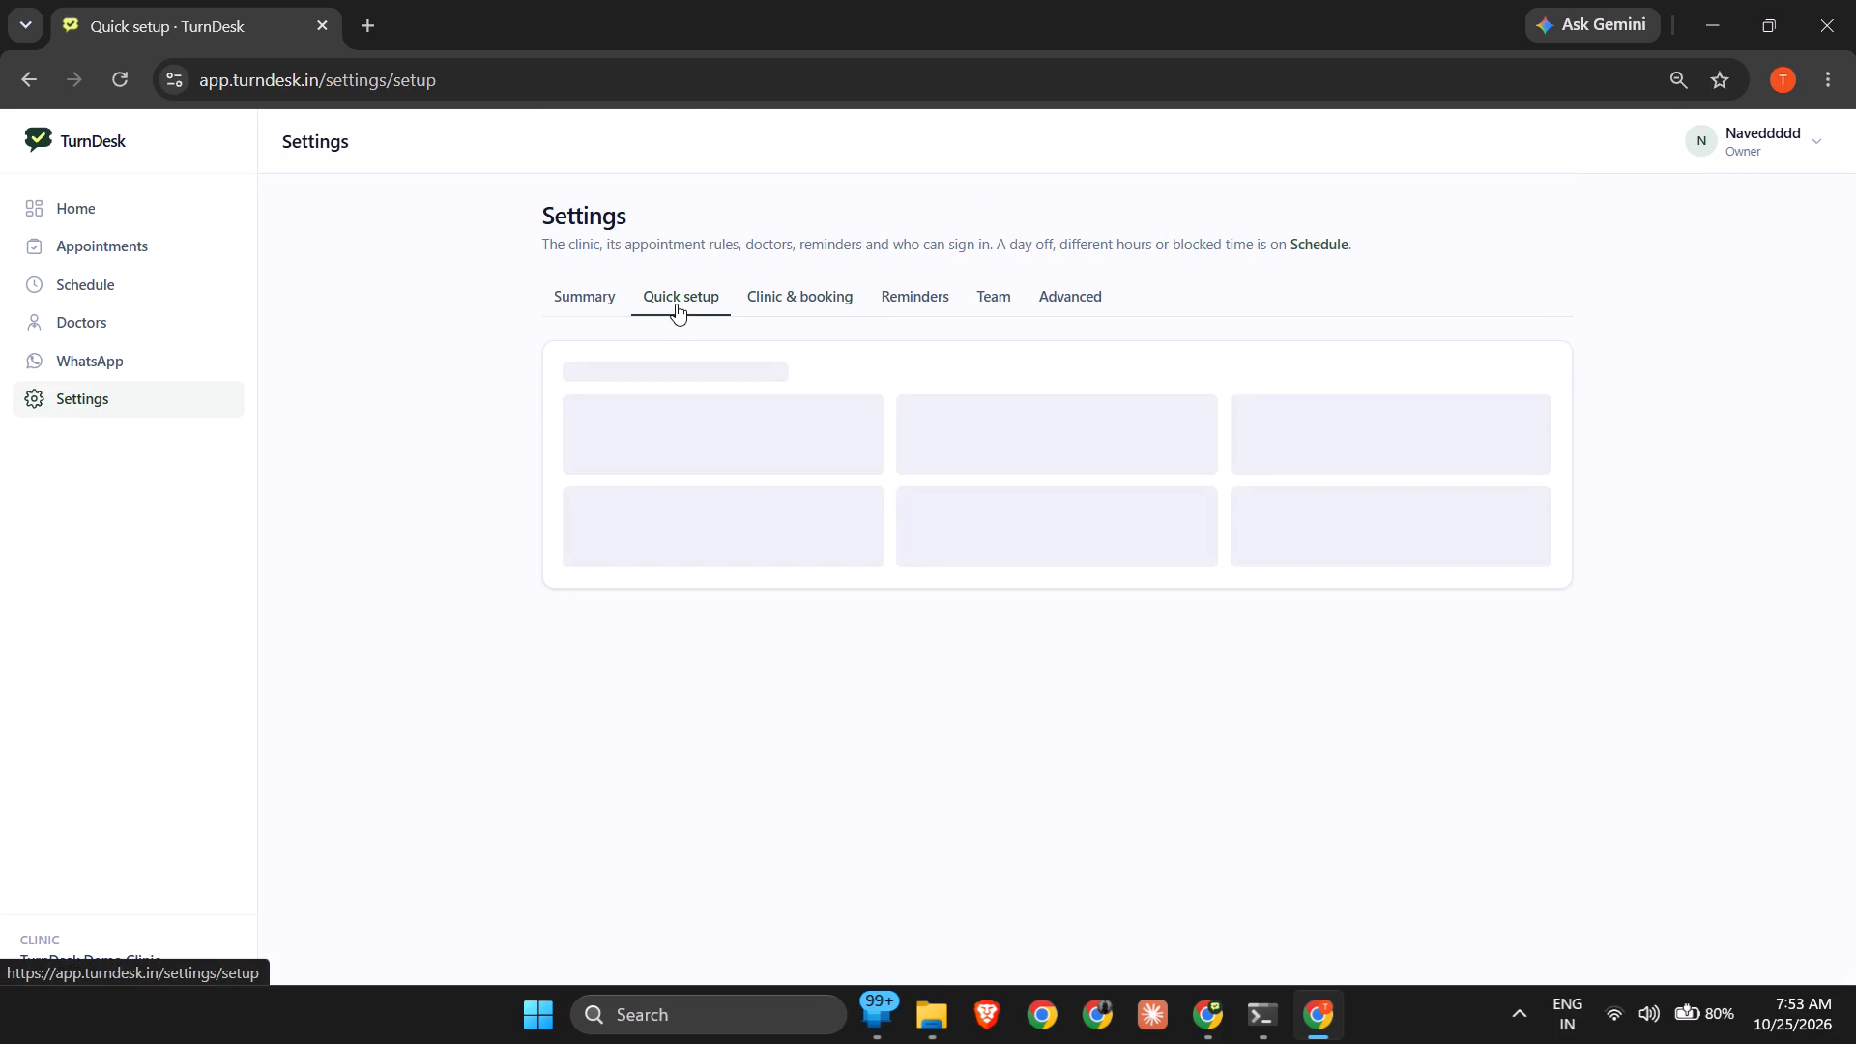
click(109, 78)
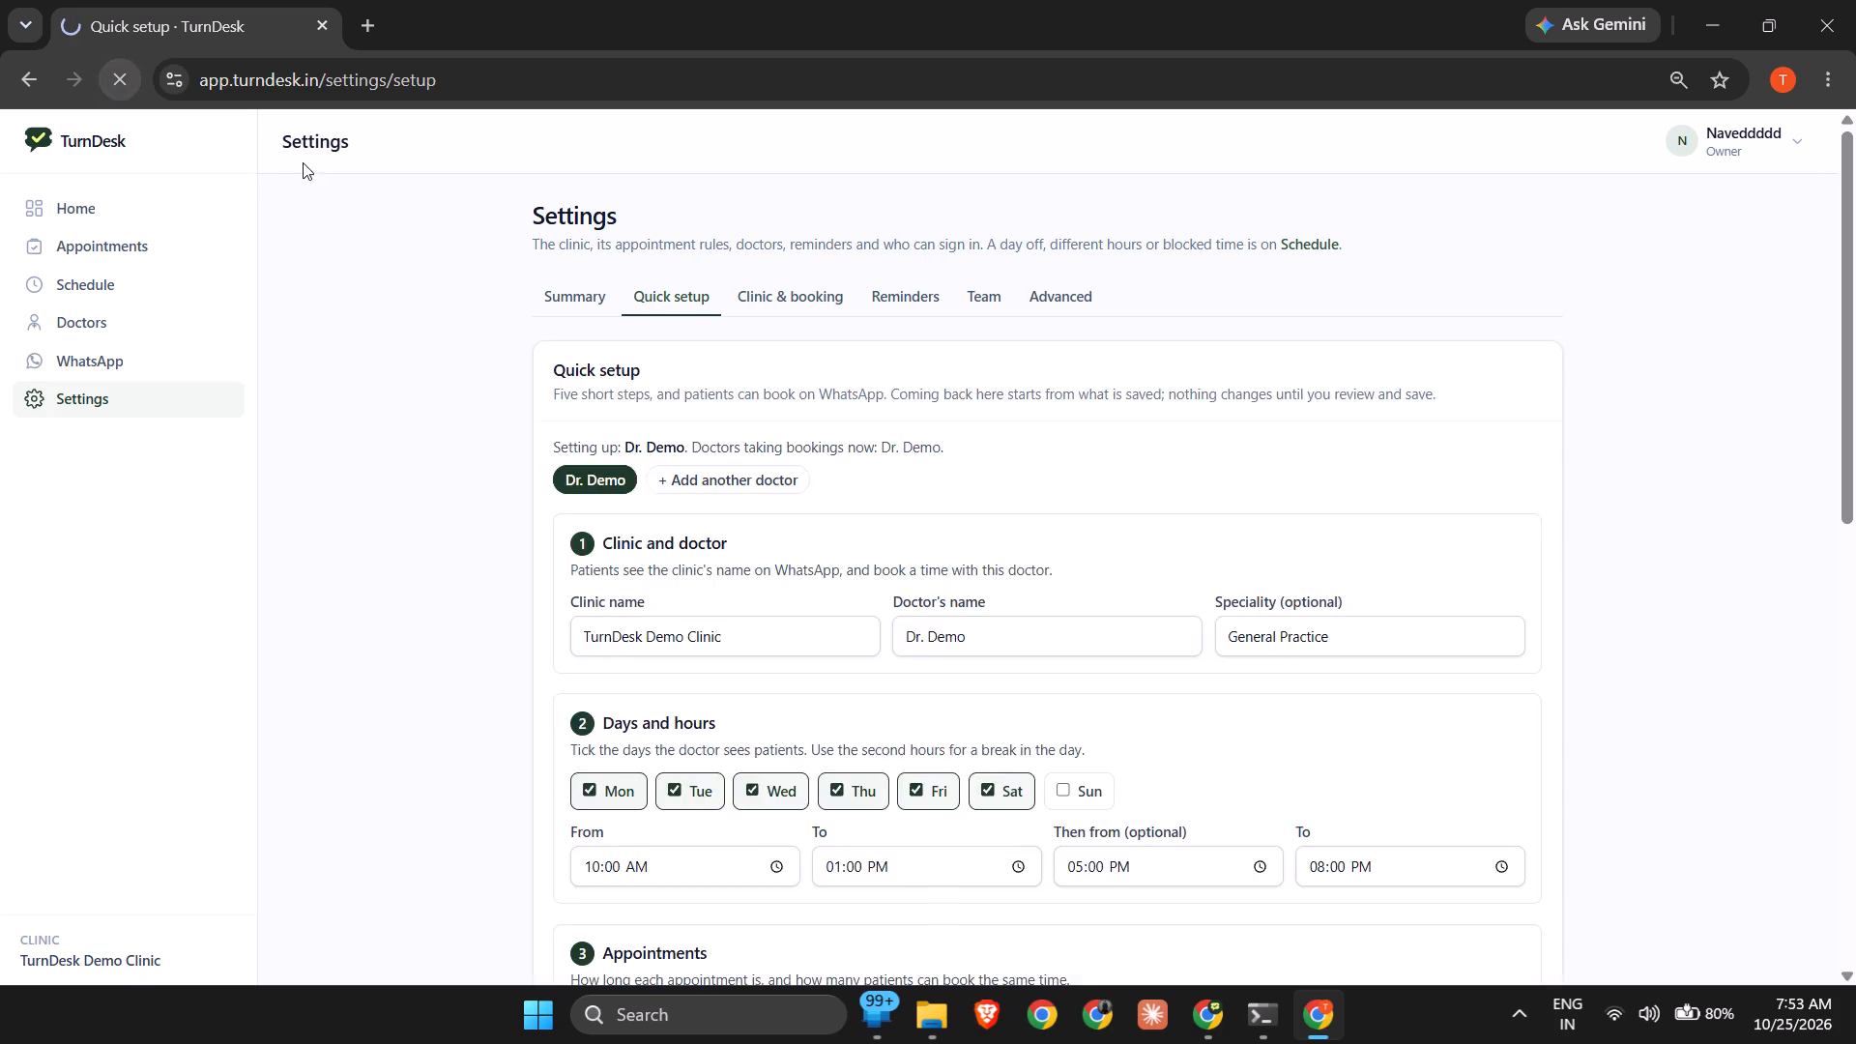
scroll(665, 440, down, 7)
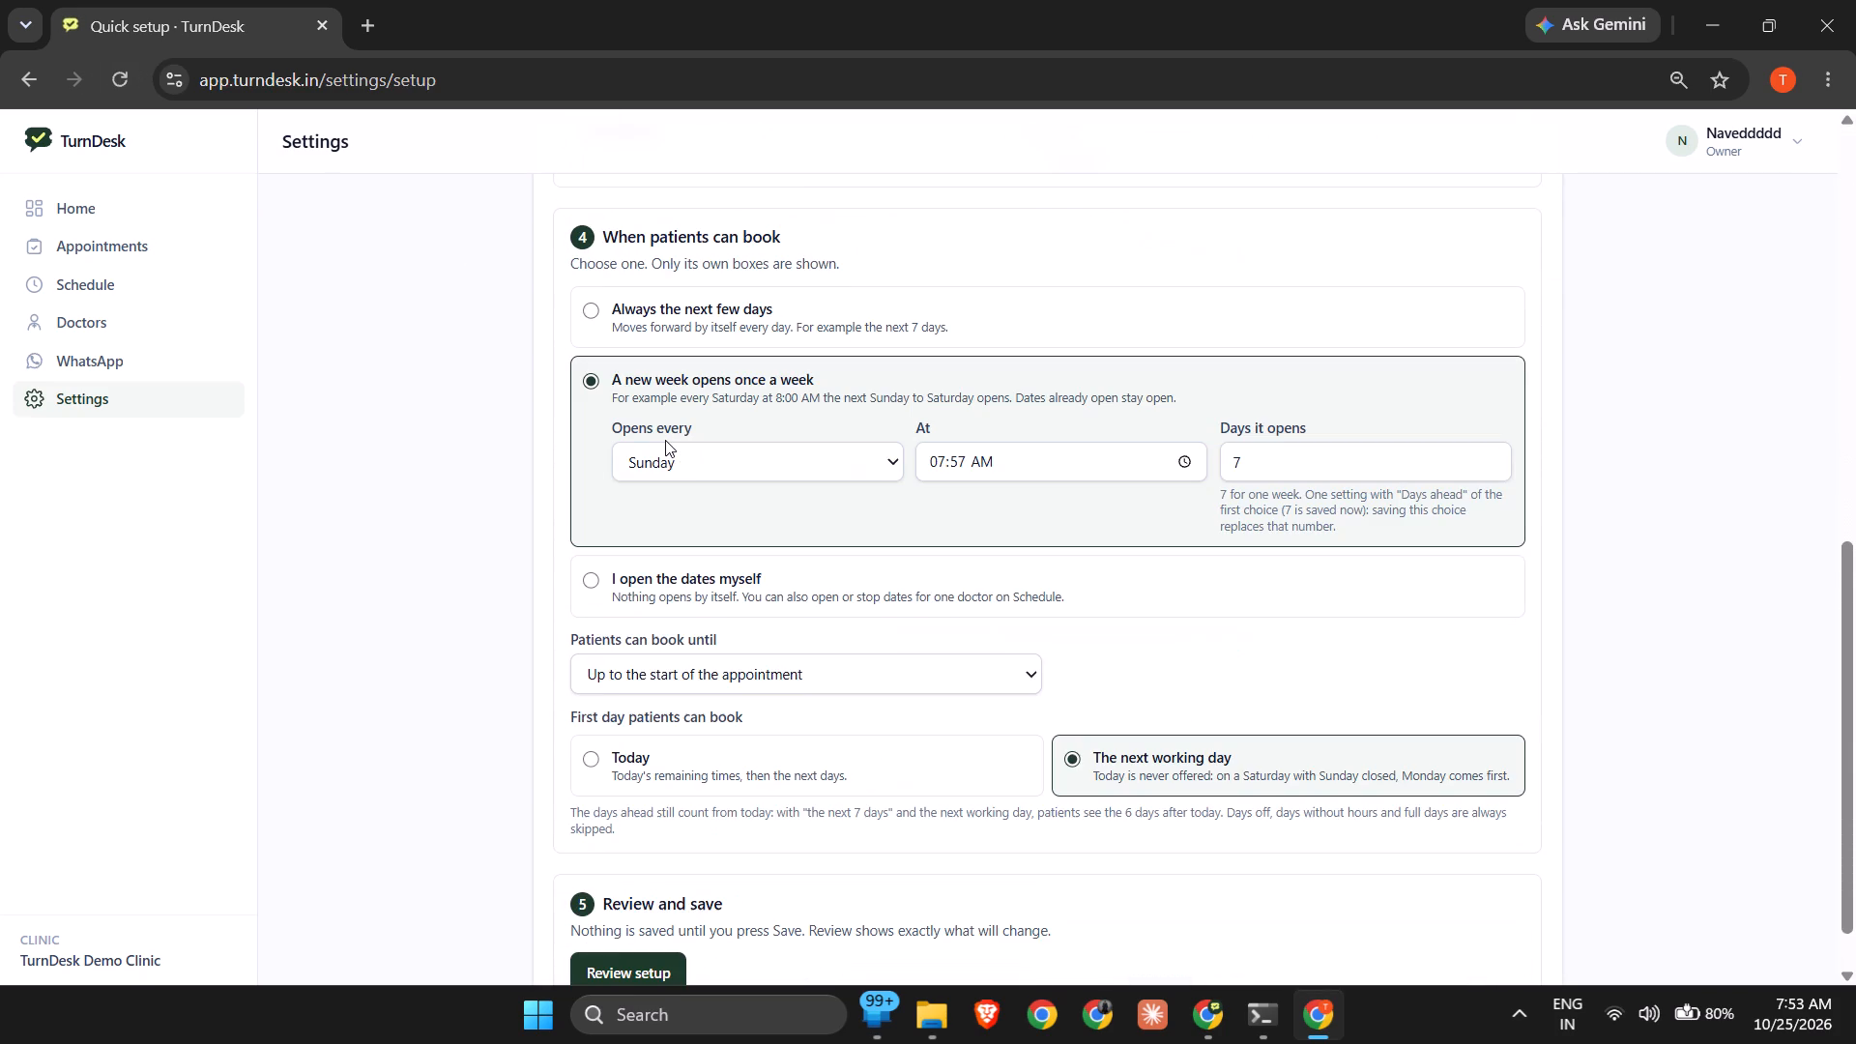
scroll(665, 440, down, 1)
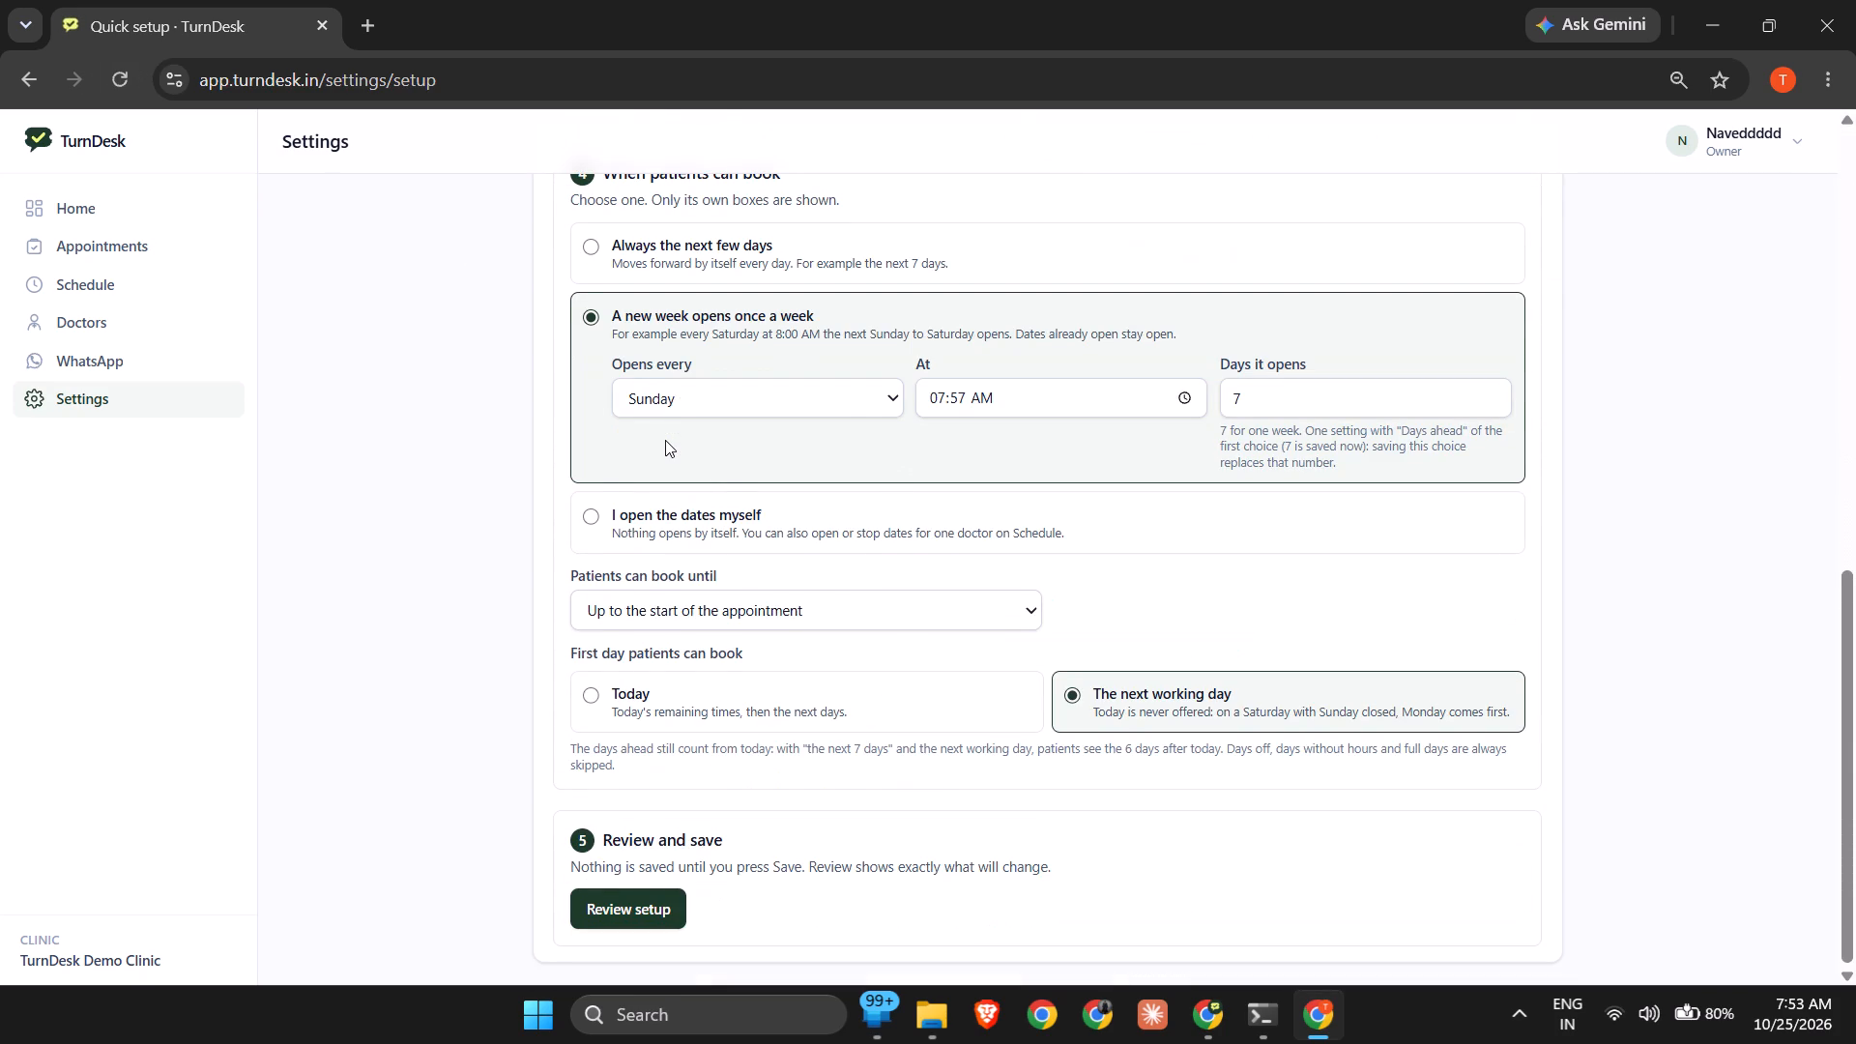
scroll(665, 440, down, 1)
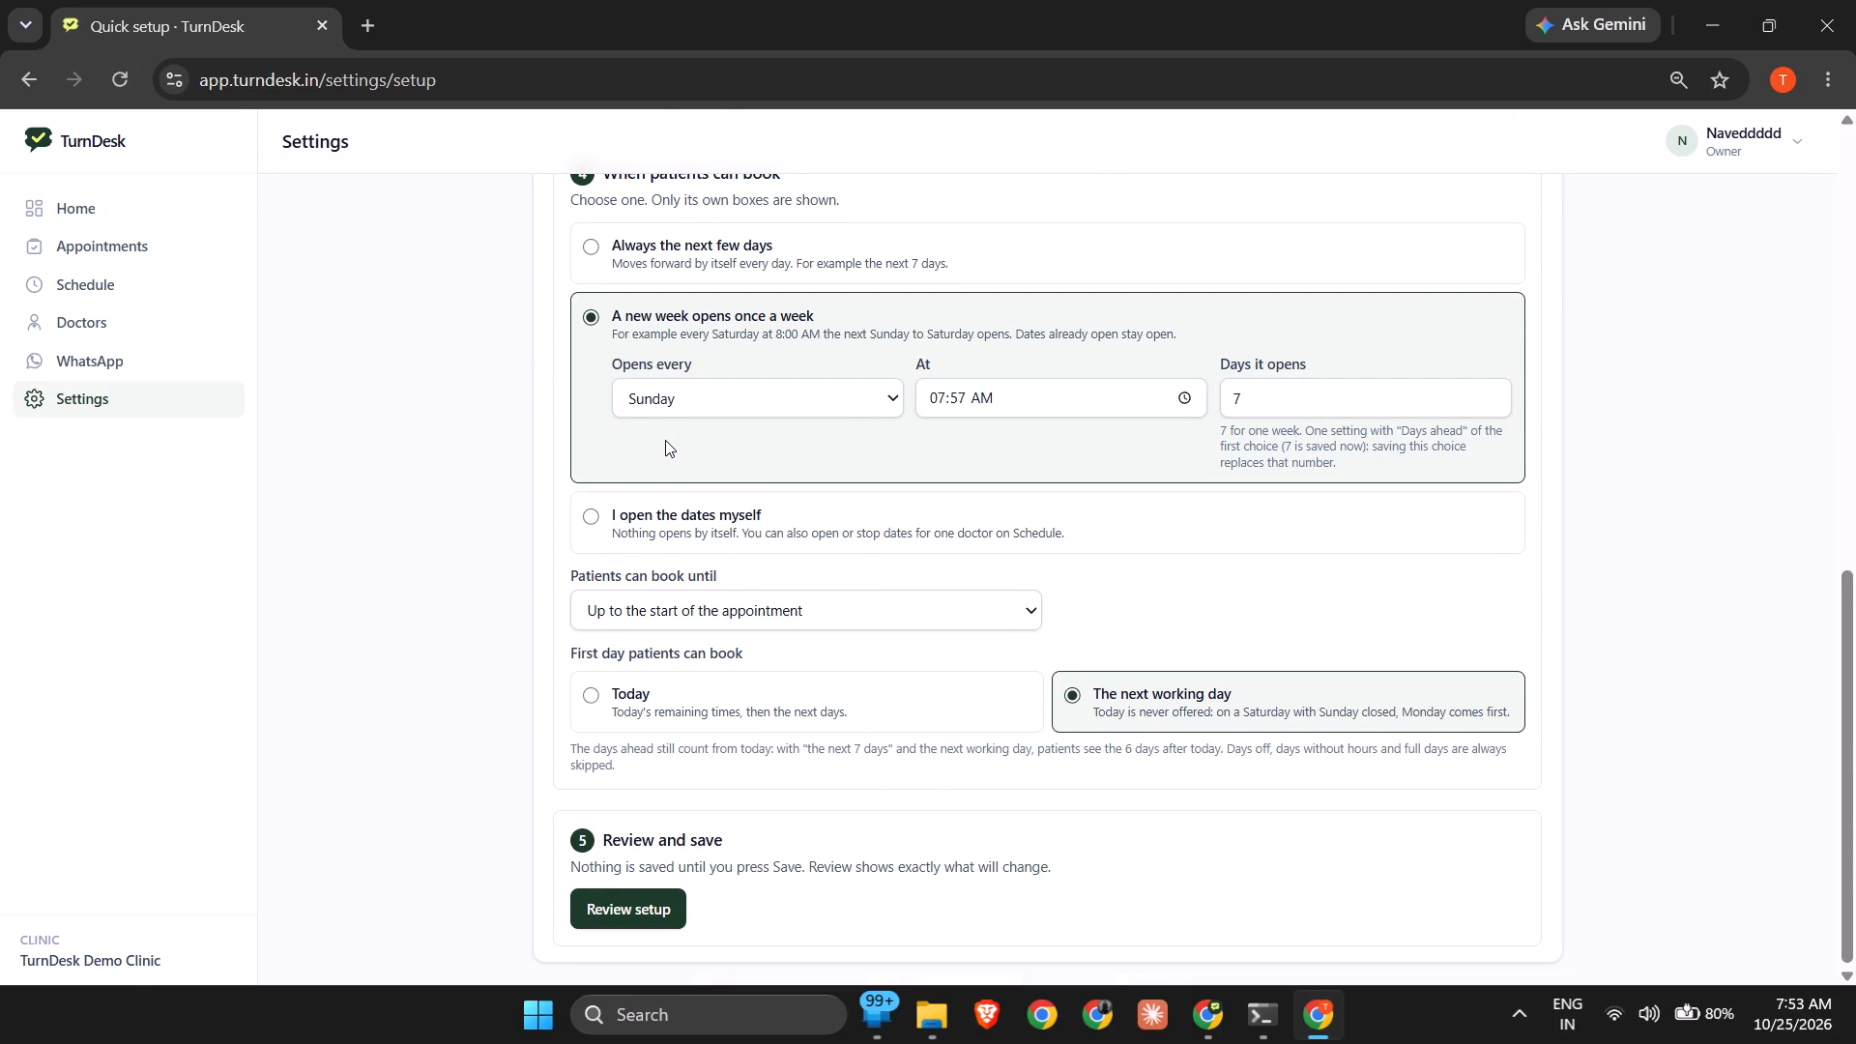
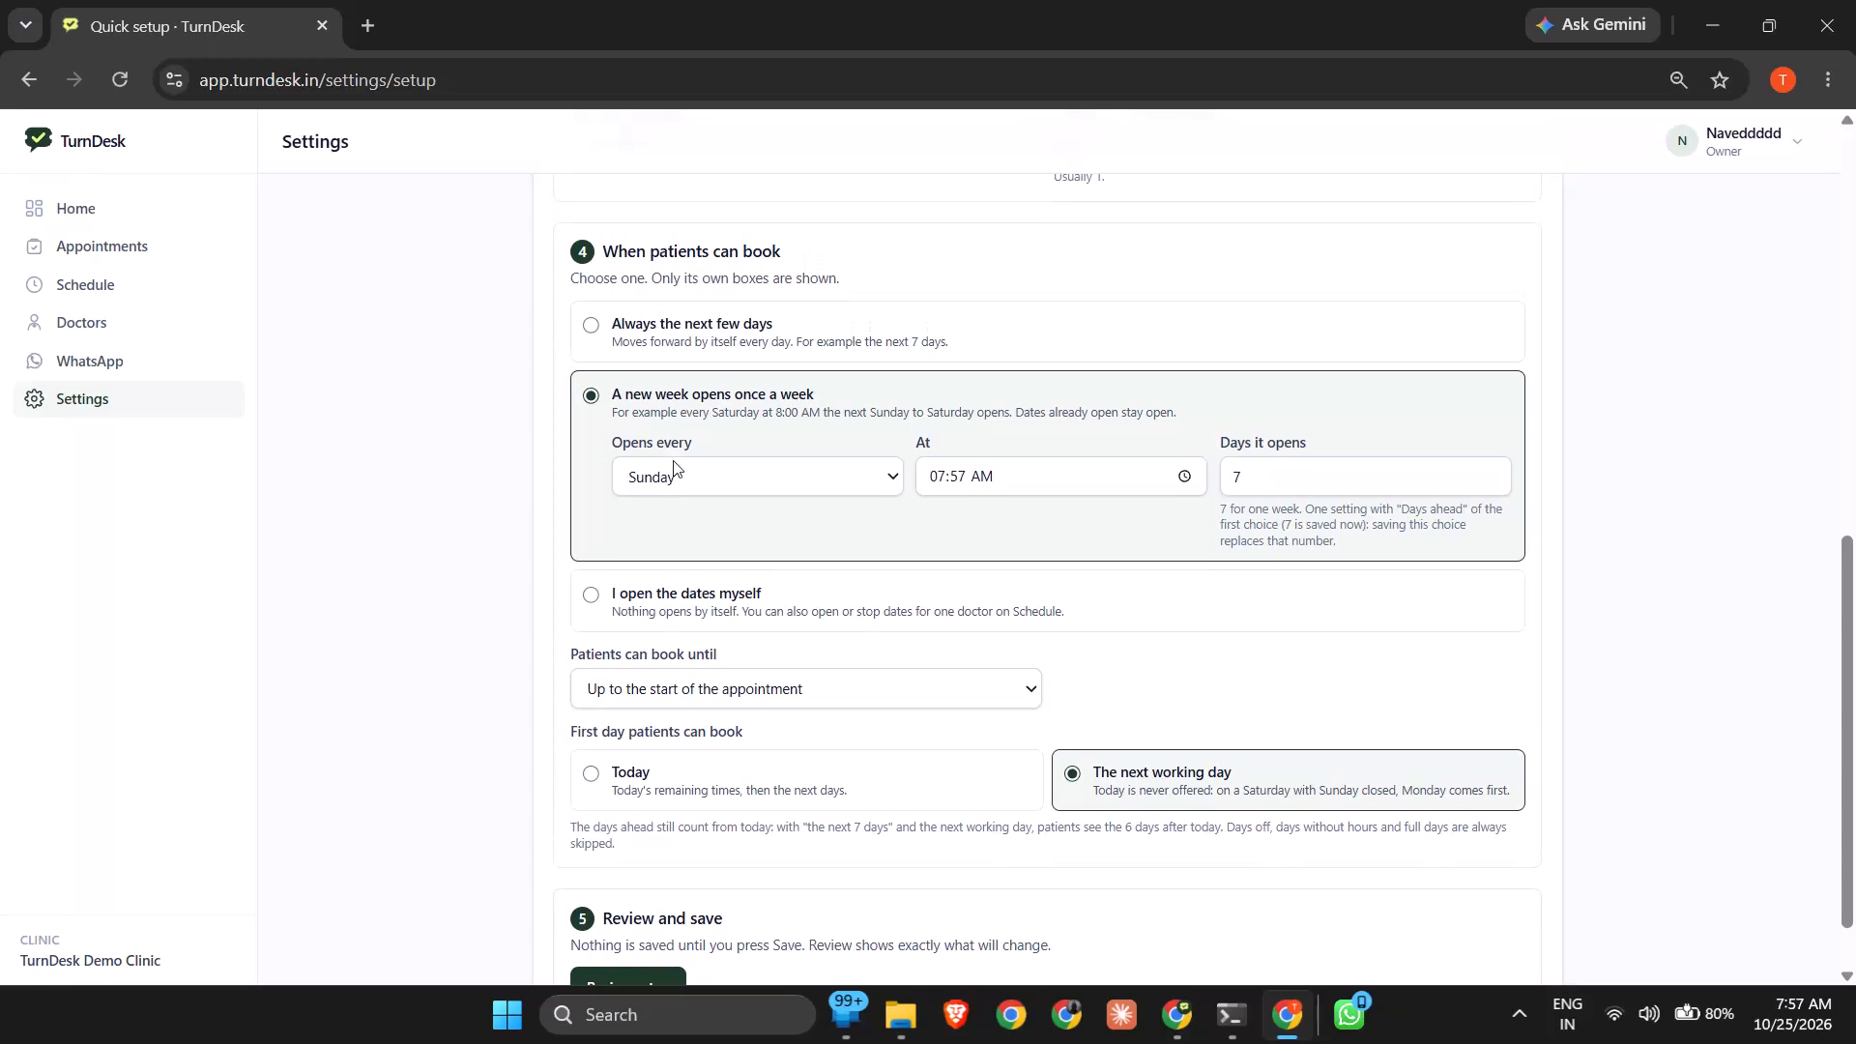
Set the first day patients can book to Today in the clinic and booking settings' appointment rules.
scroll(773, 454, up, 6)
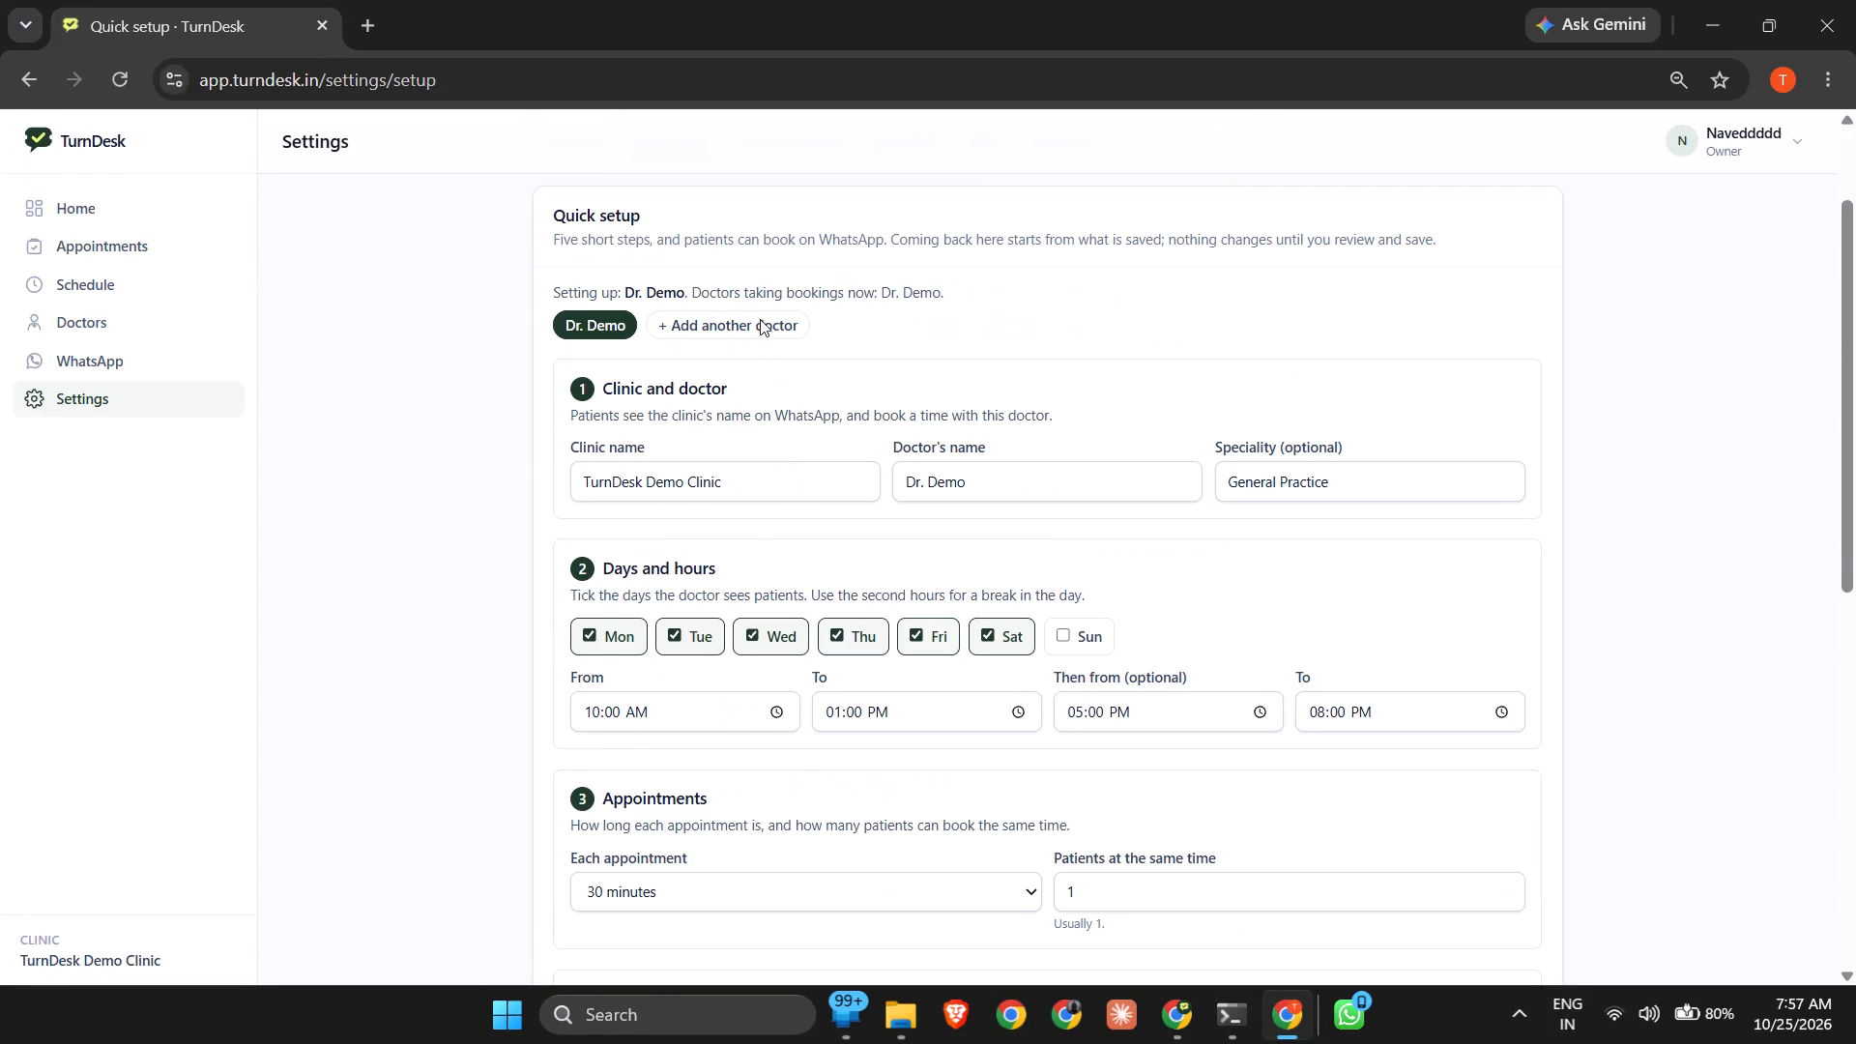
click(762, 316)
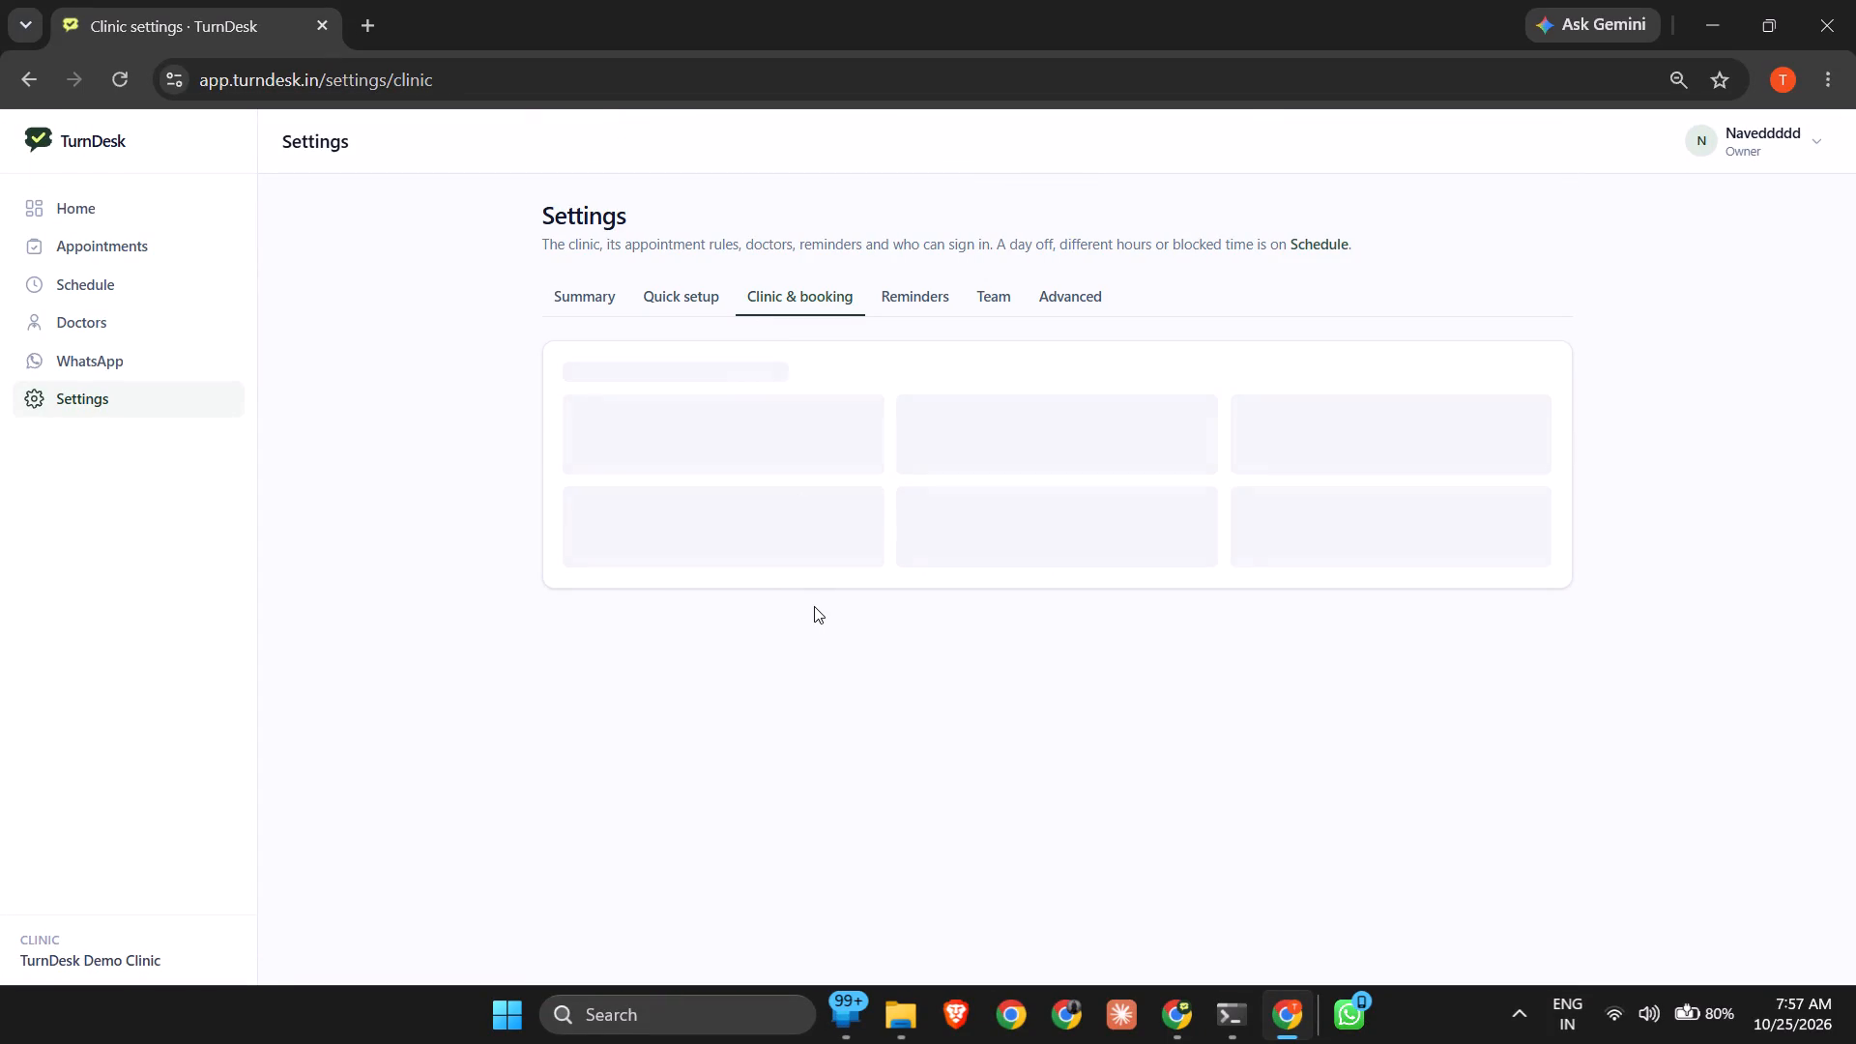
scroll(814, 606, down, 3)
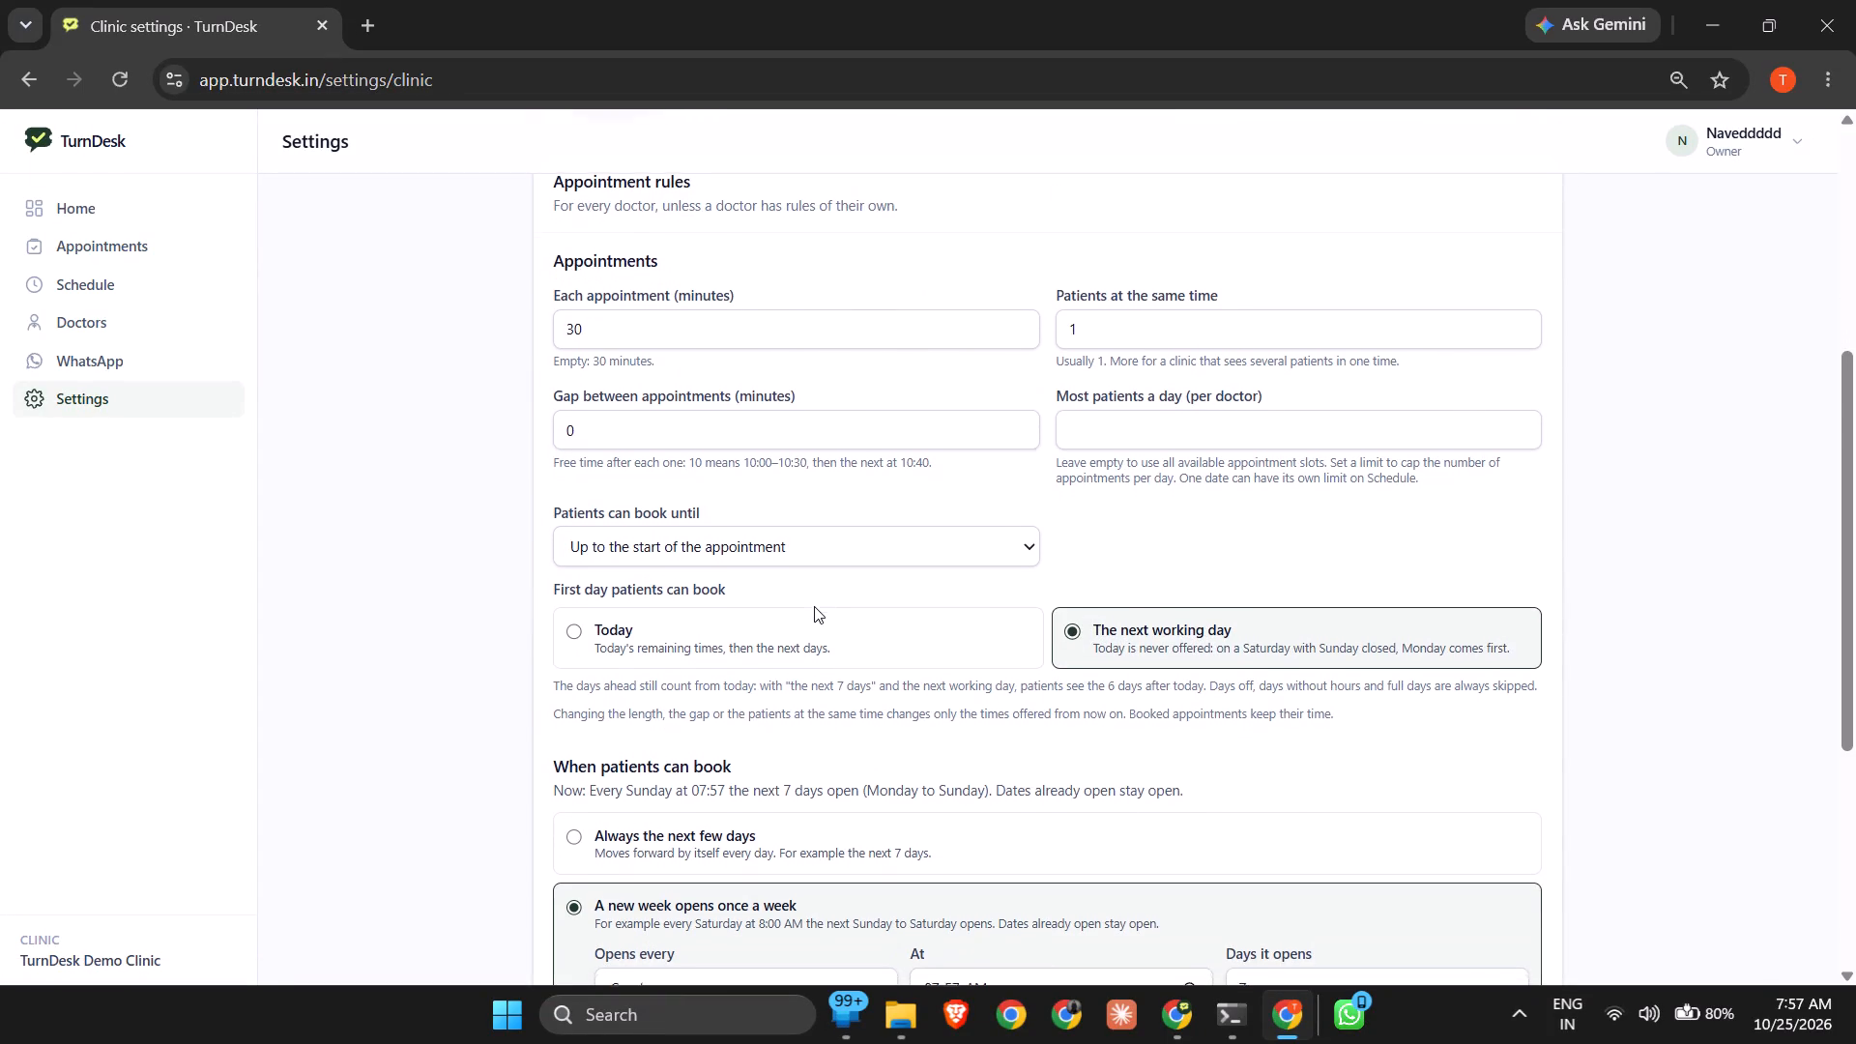
scroll(814, 606, down, 2)
click(814, 606)
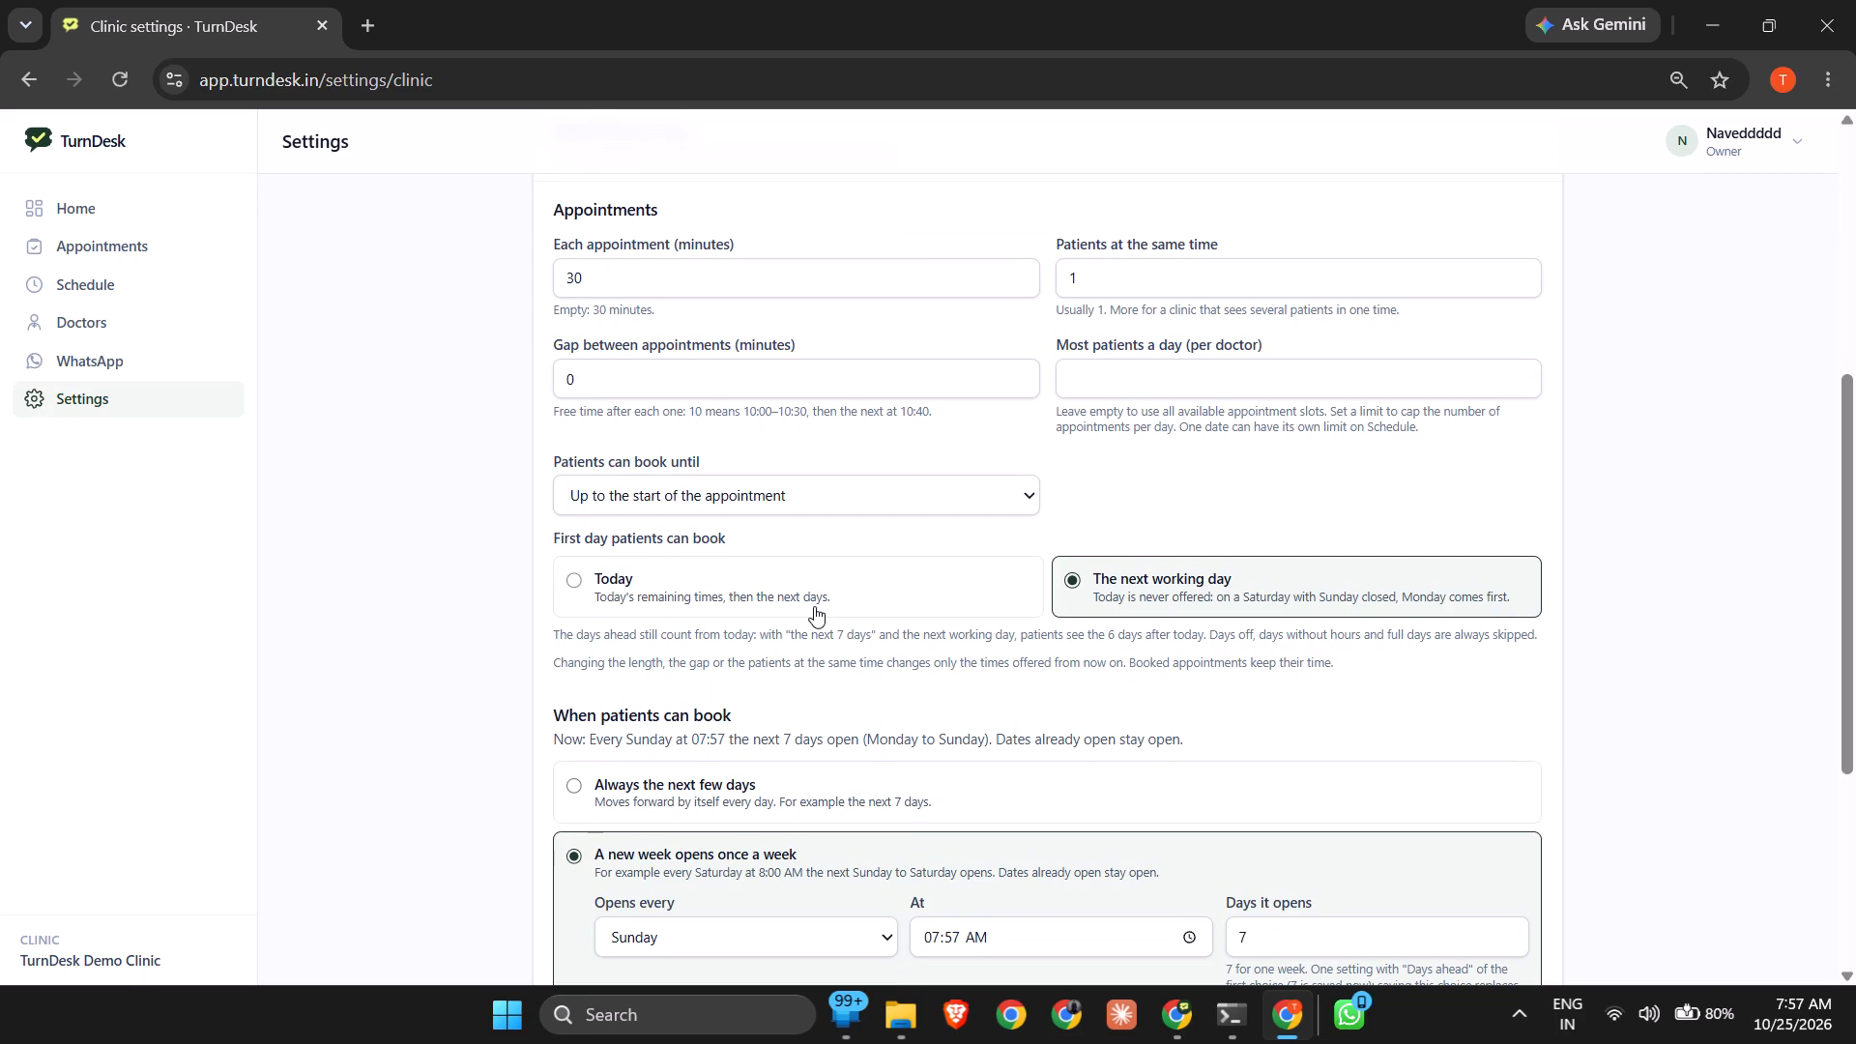
Set the weekly opening time for new bookings to 07:59 AM and save the clinic's appointment rules.
scroll(814, 606, down, 2)
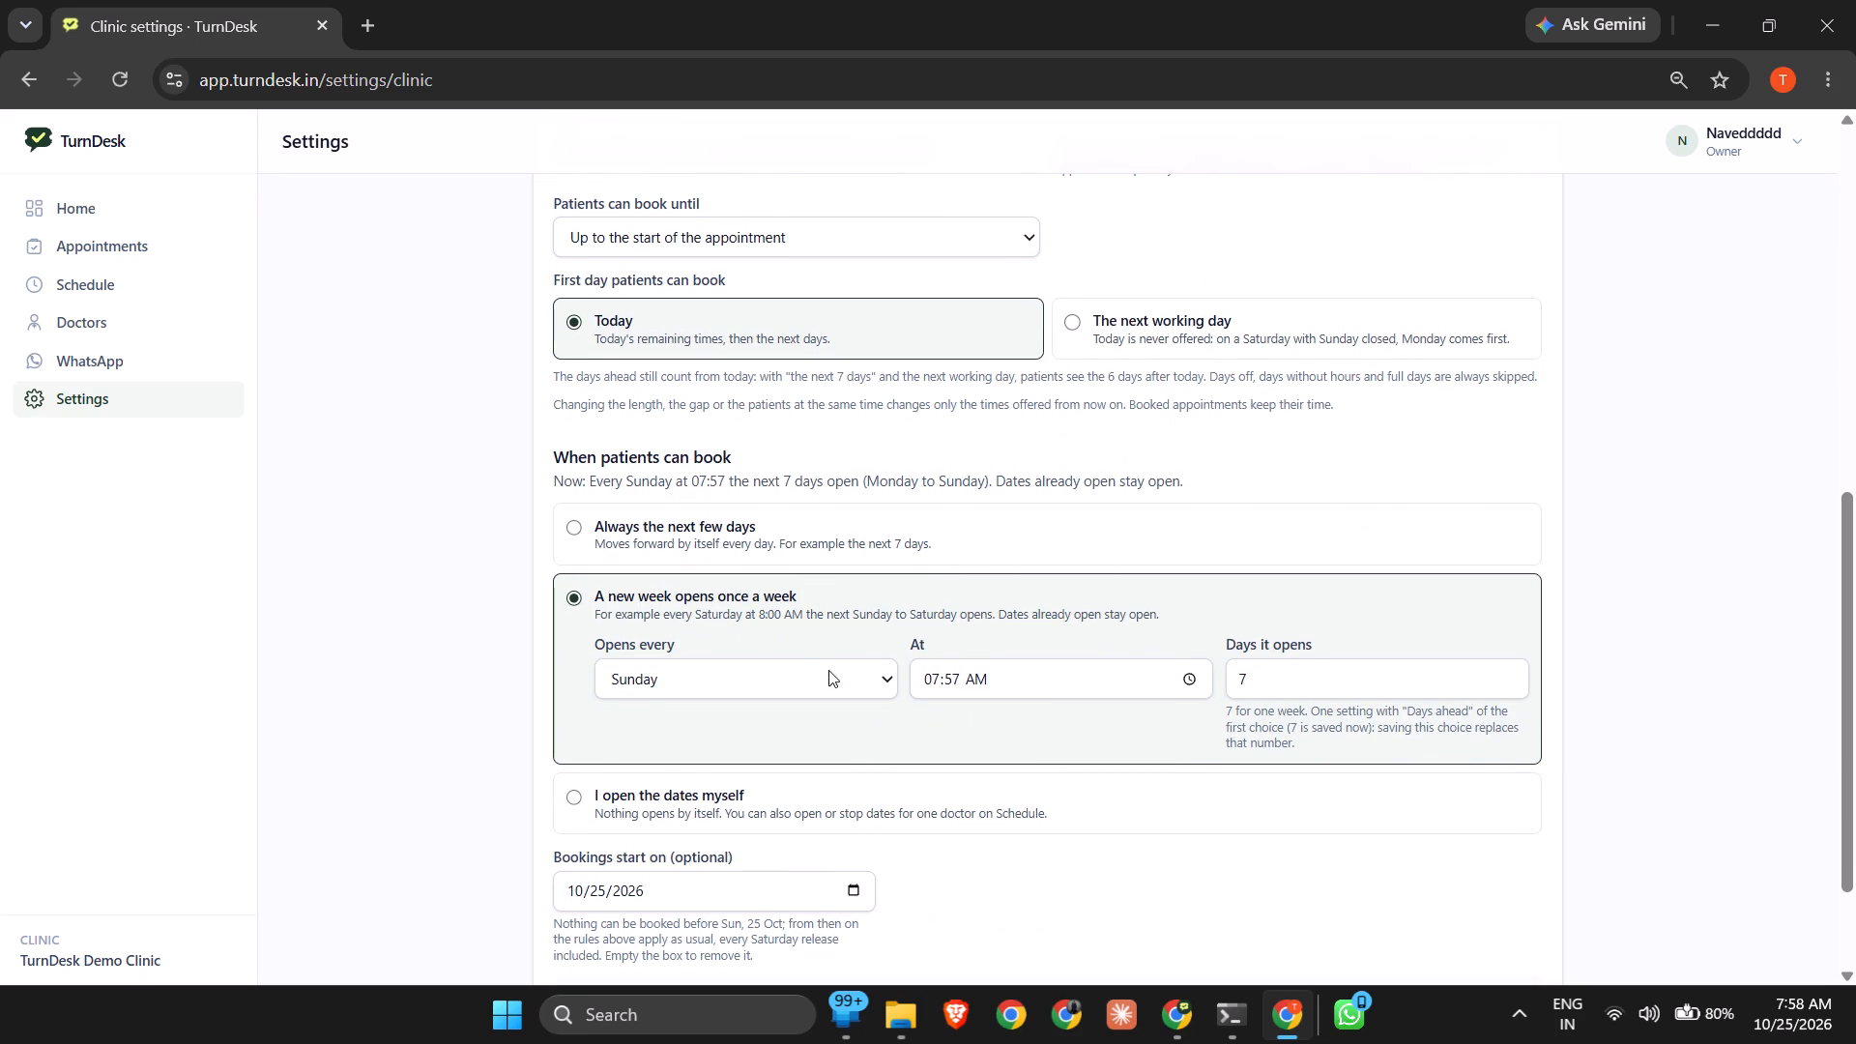
click(1189, 676)
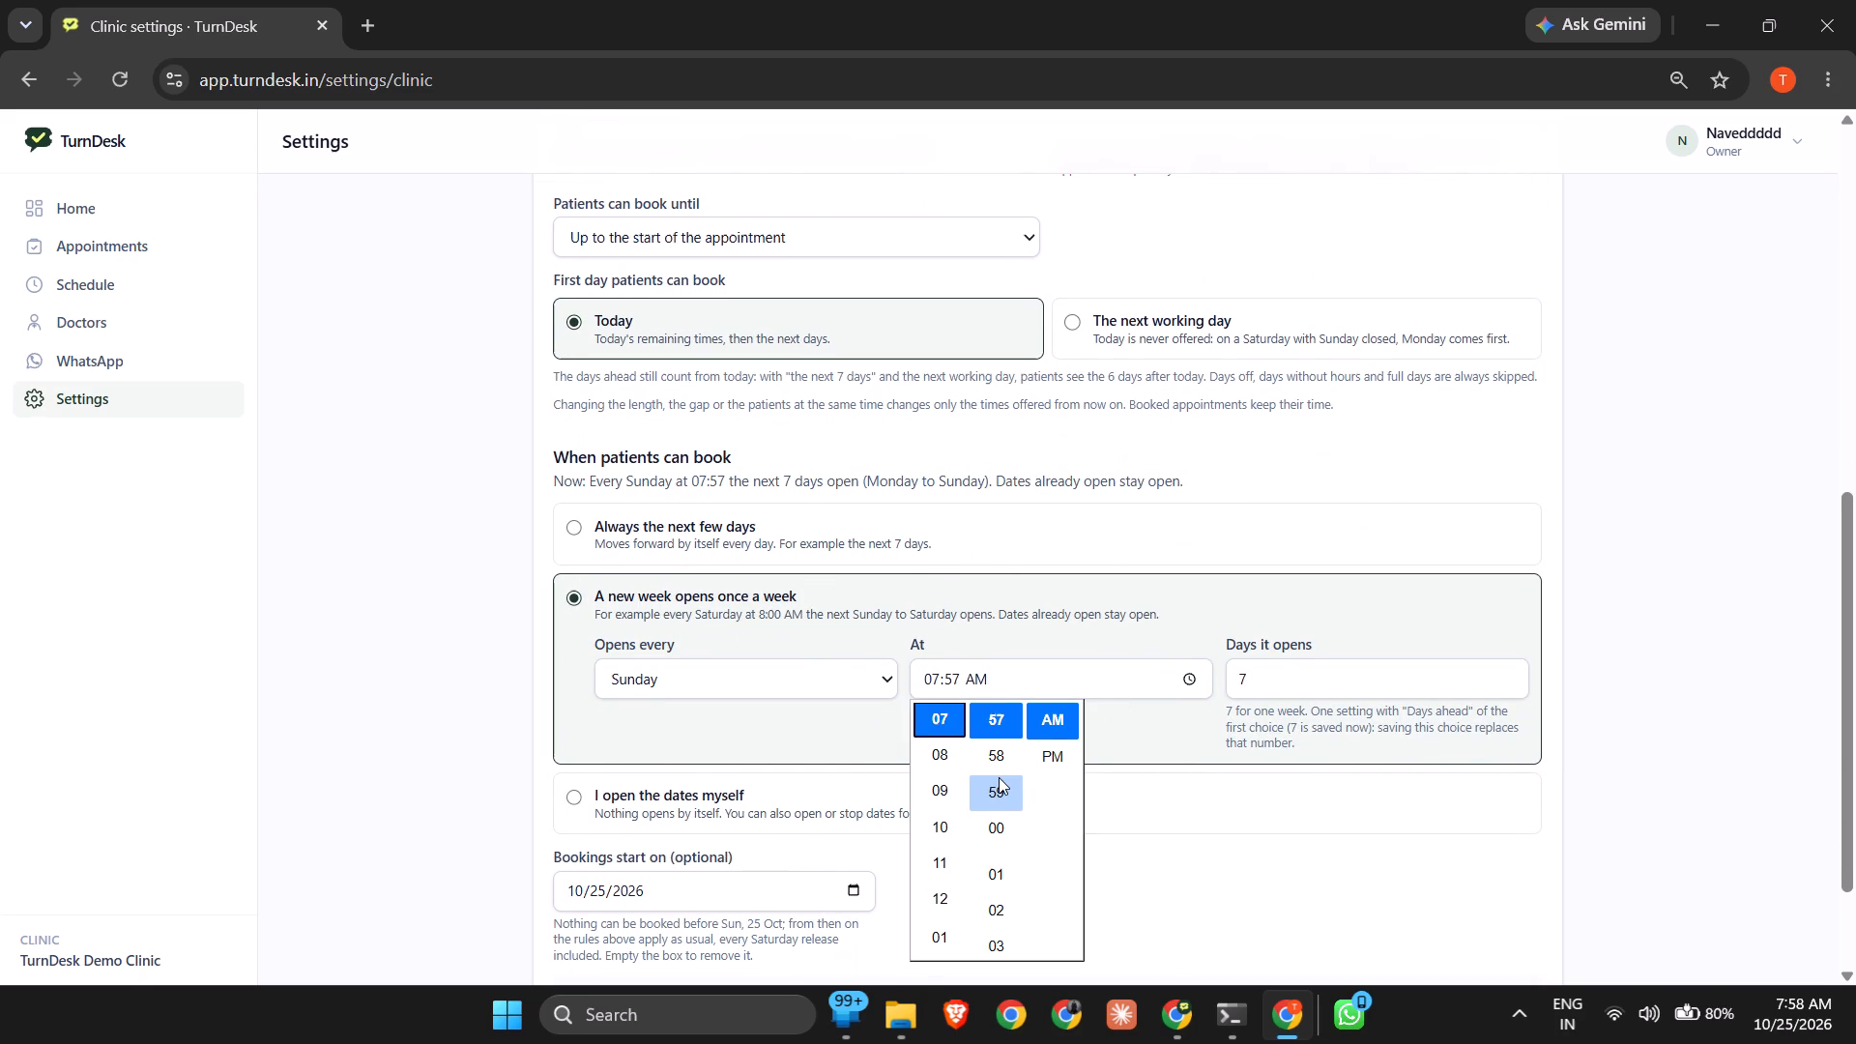
click(999, 777)
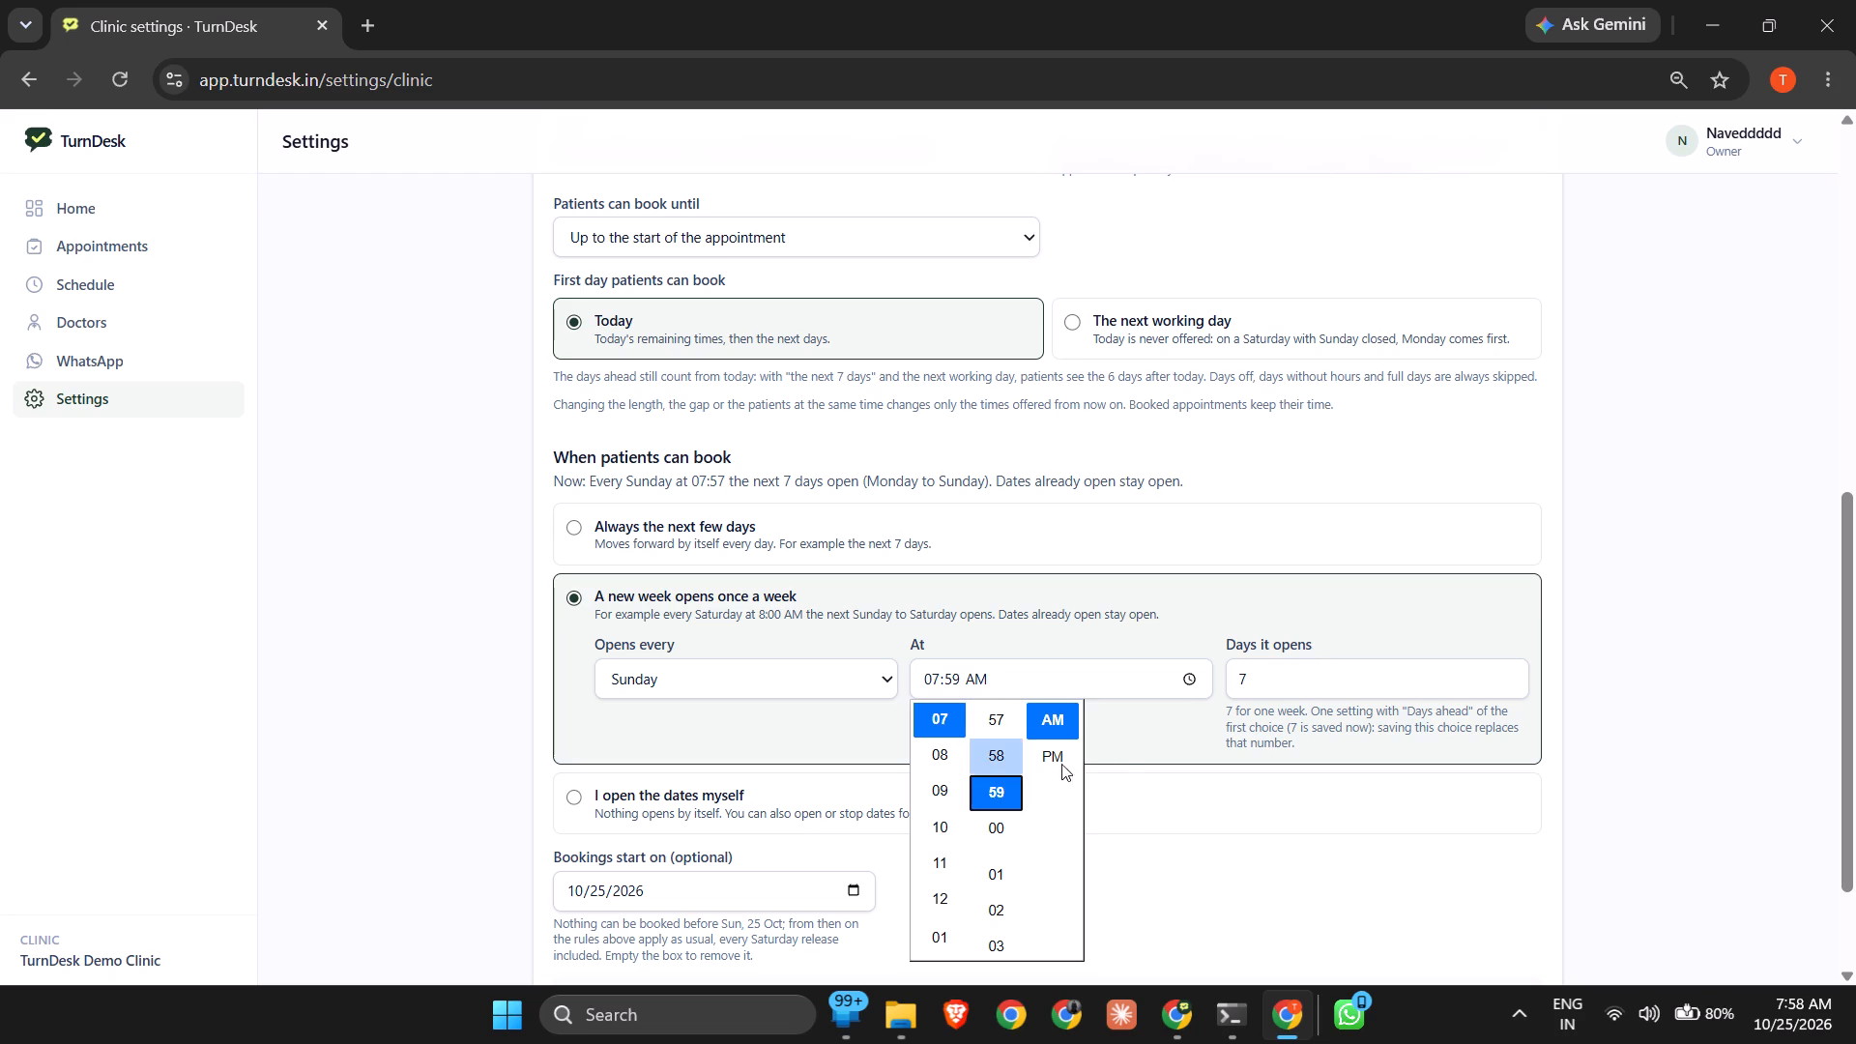
click(1126, 745)
scroll(1126, 745, down, 4)
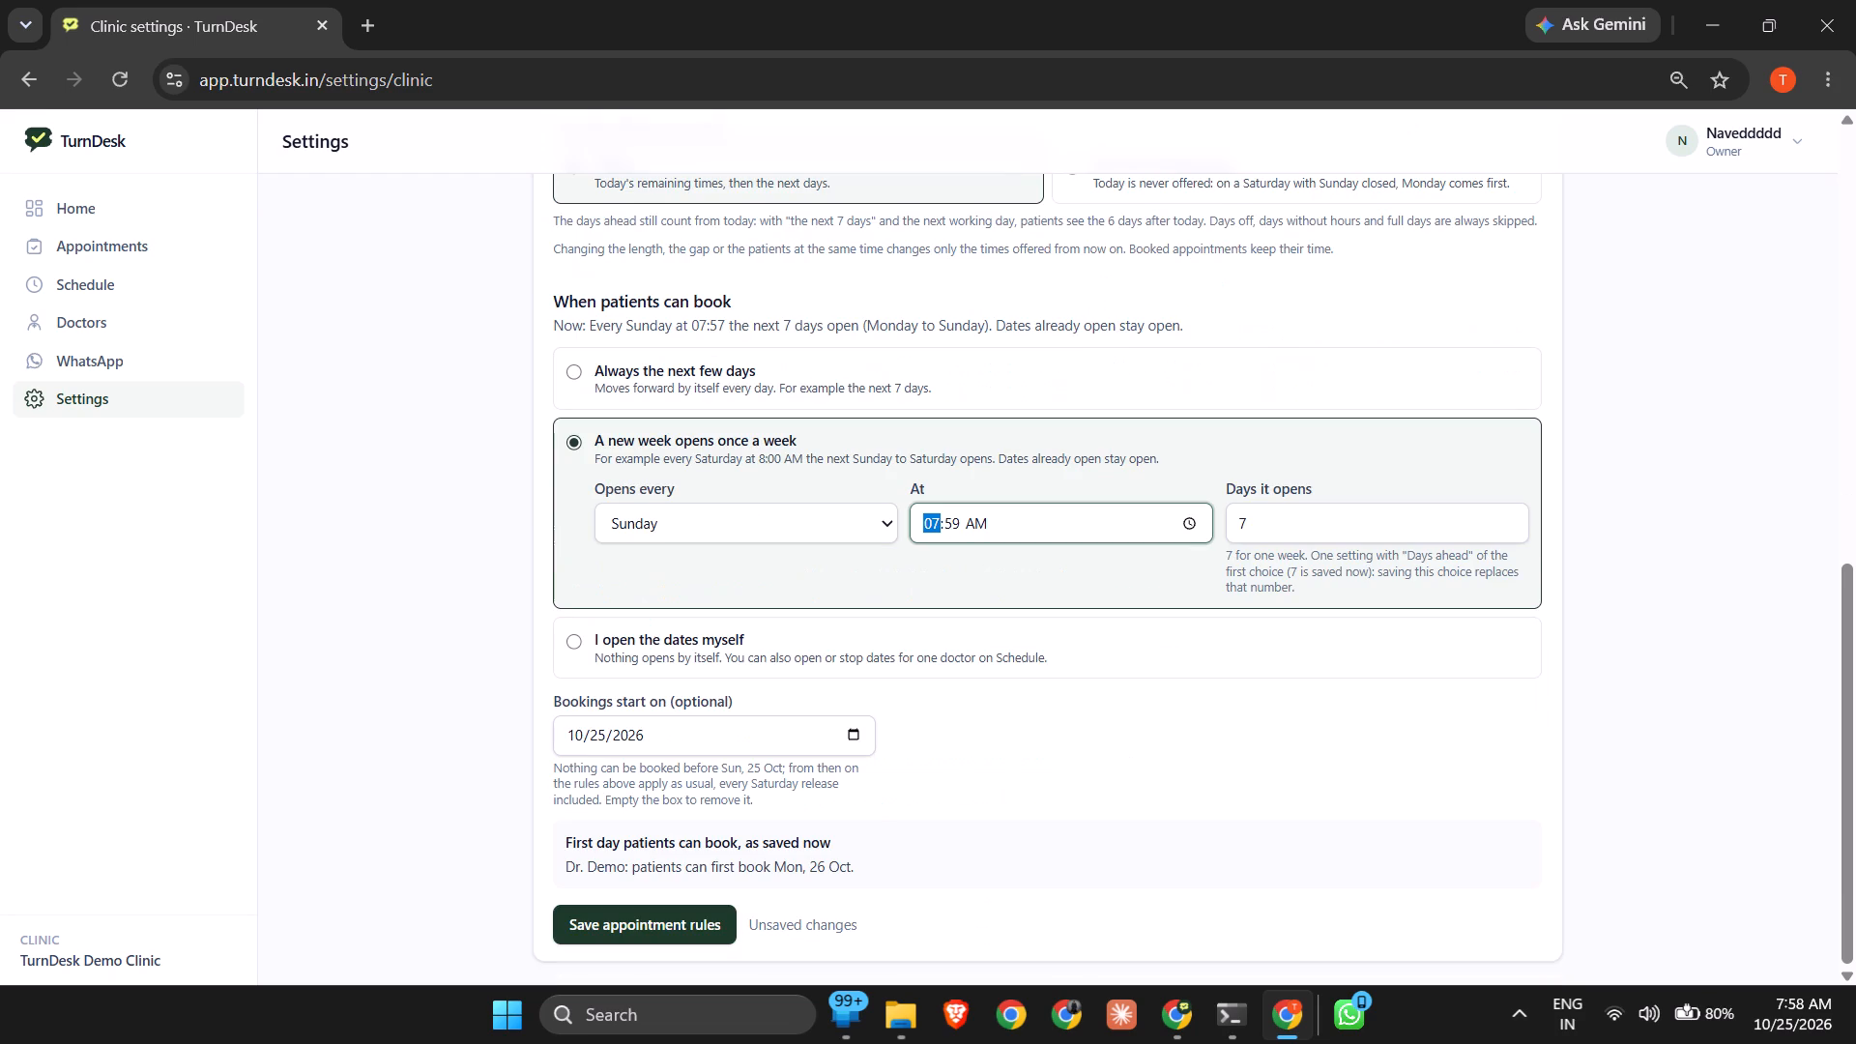
click(677, 931)
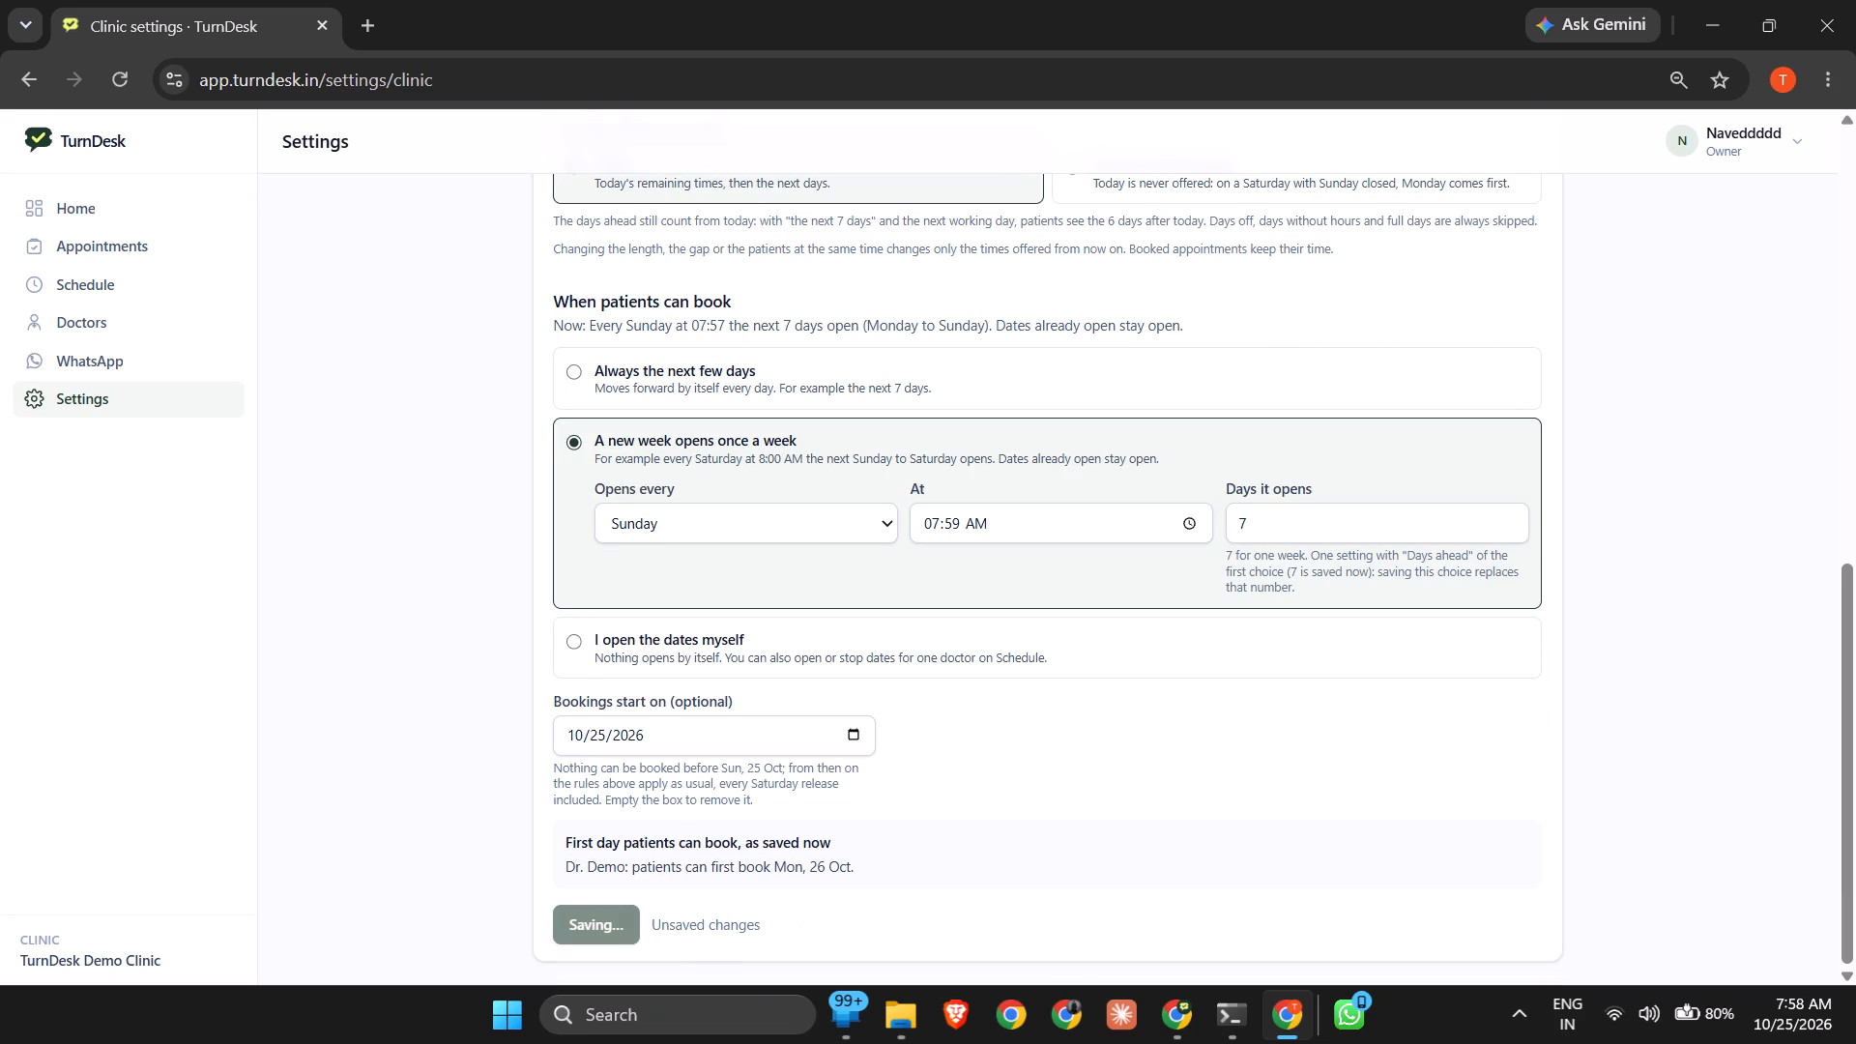
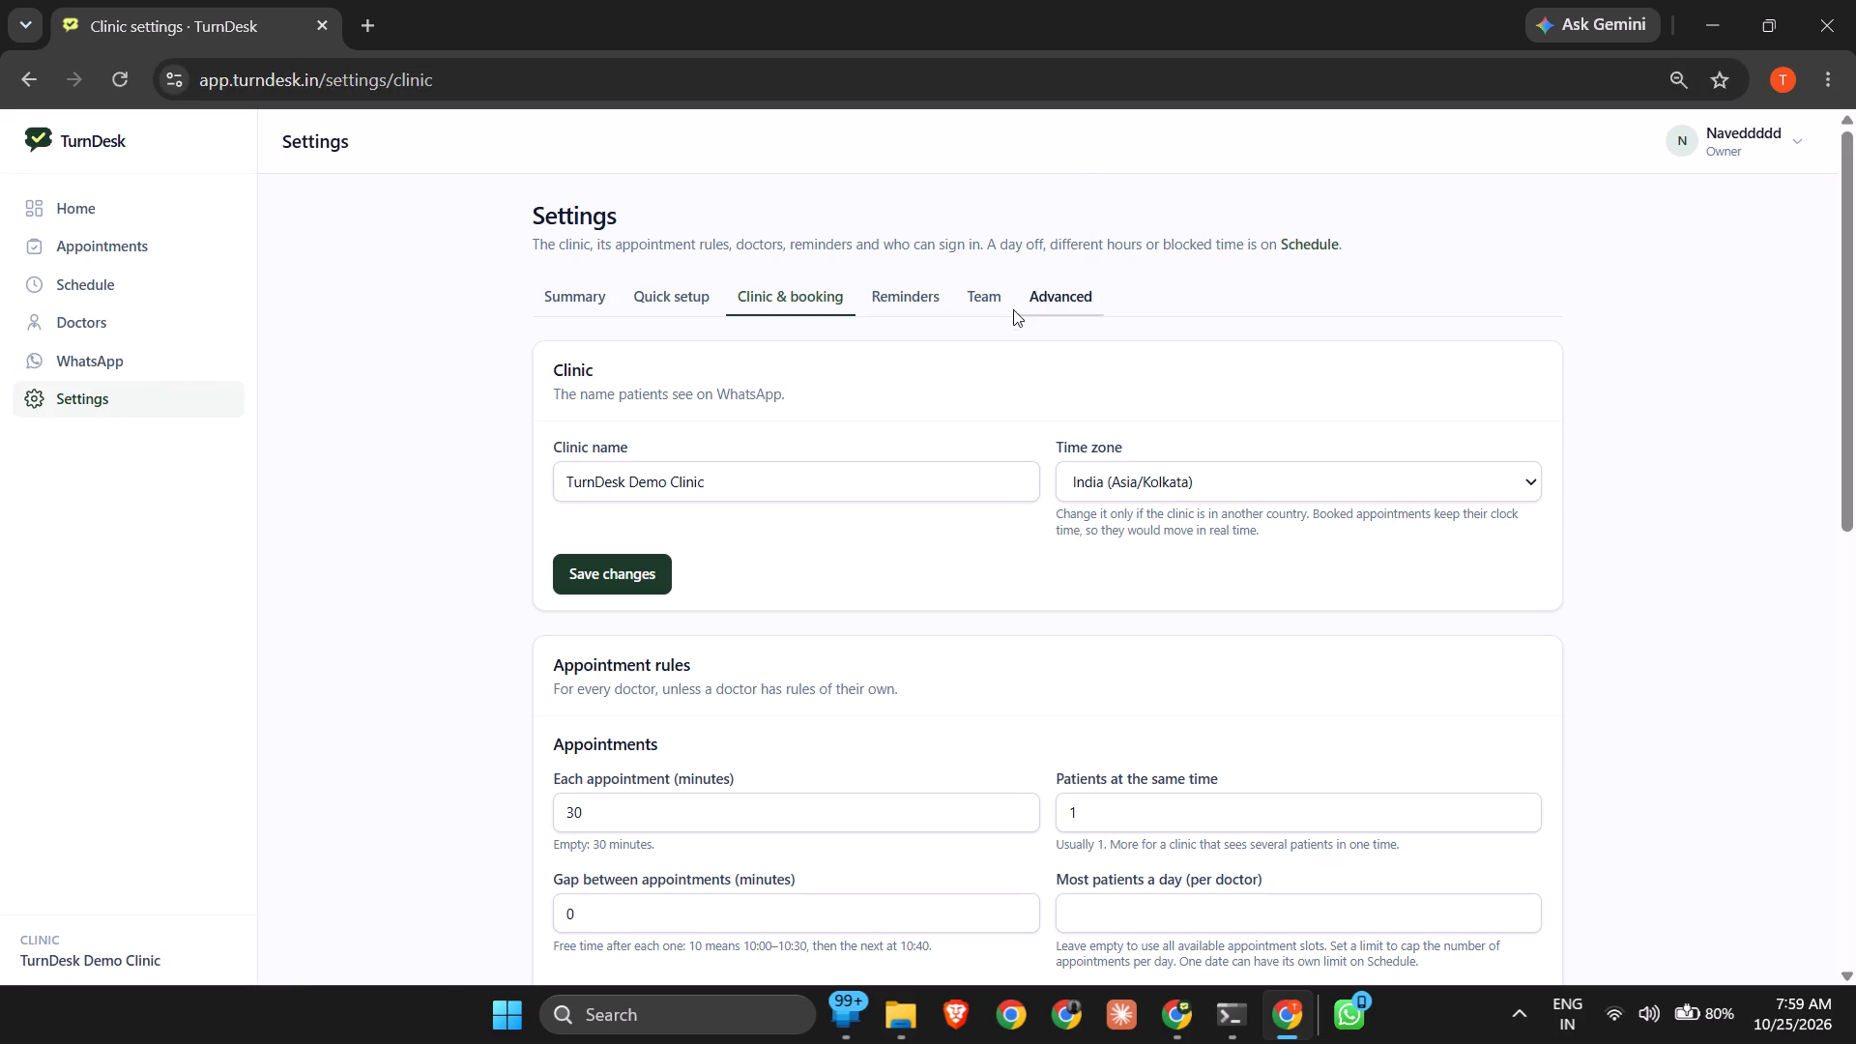
Open the advanced "Times, one by one" list and examine which of Dr. Demo's slots are open for Sun, 25 Oct to Sat, 31 Oct.
click(1073, 310)
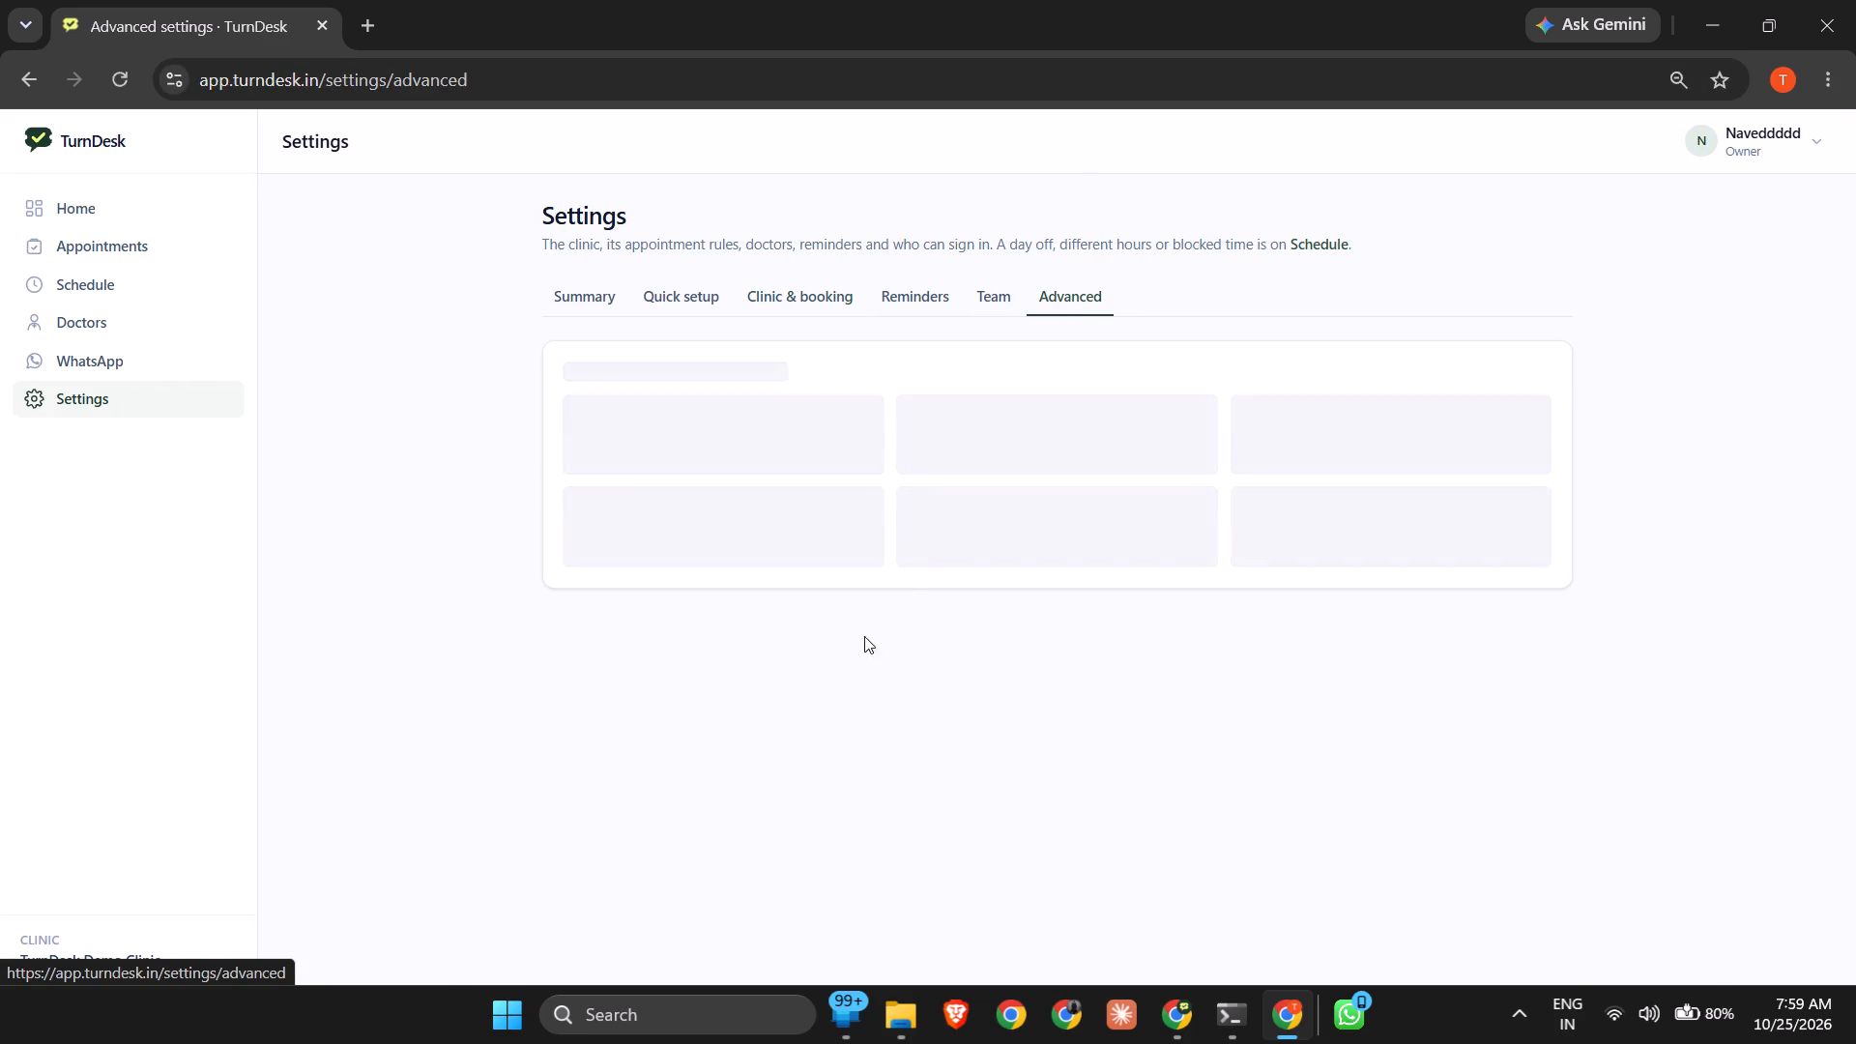
scroll(837, 718, down, 1)
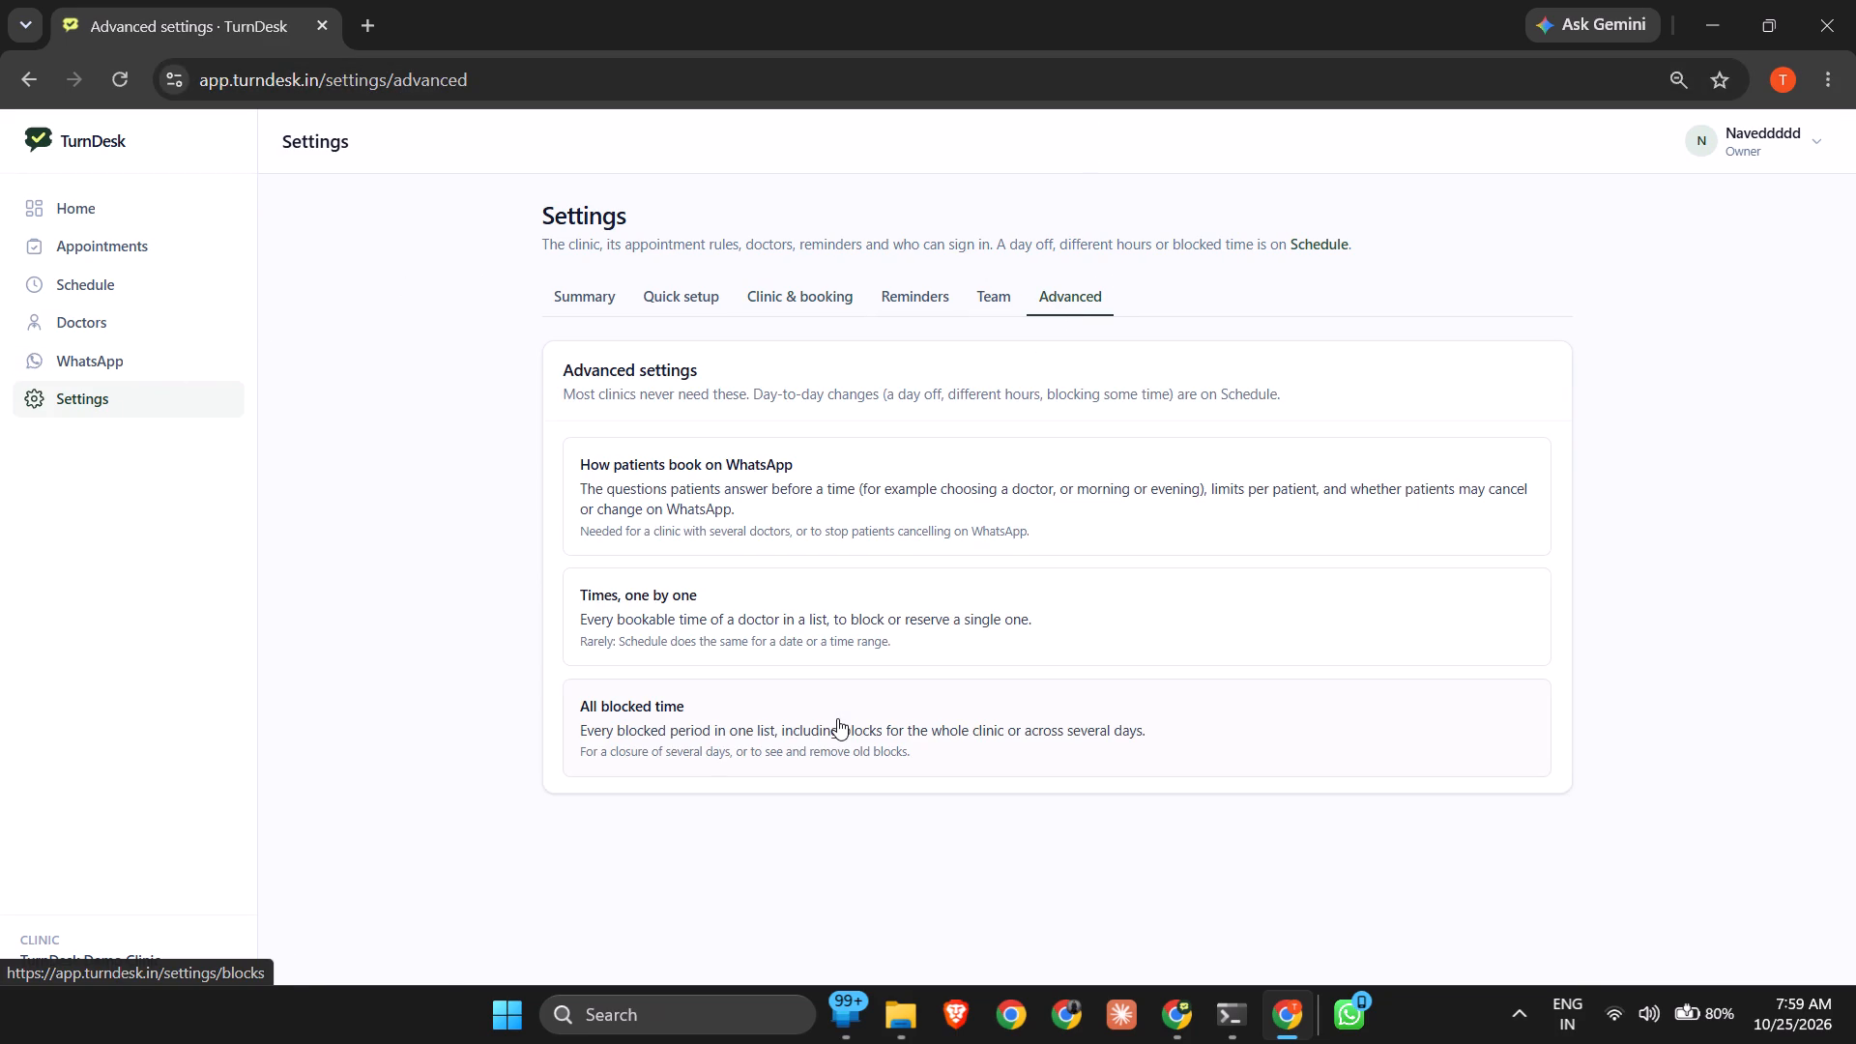
scroll(837, 718, down, 1)
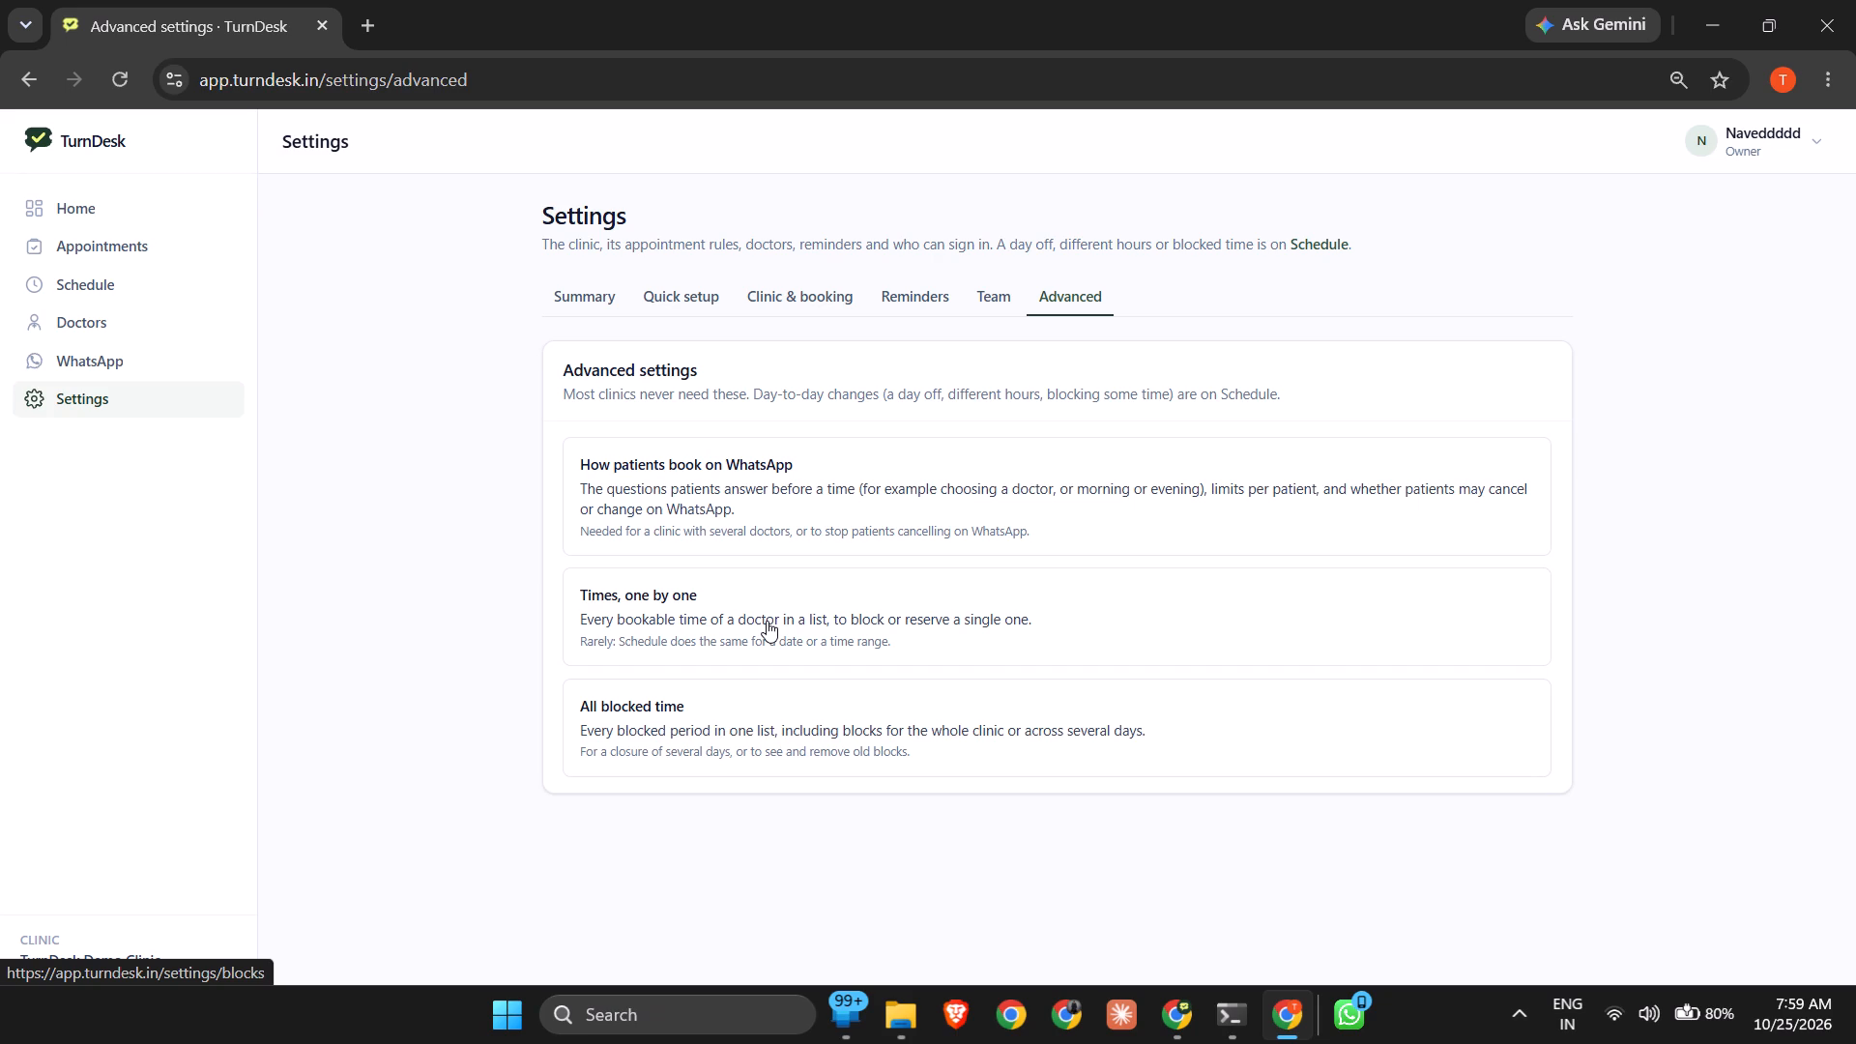
click(767, 621)
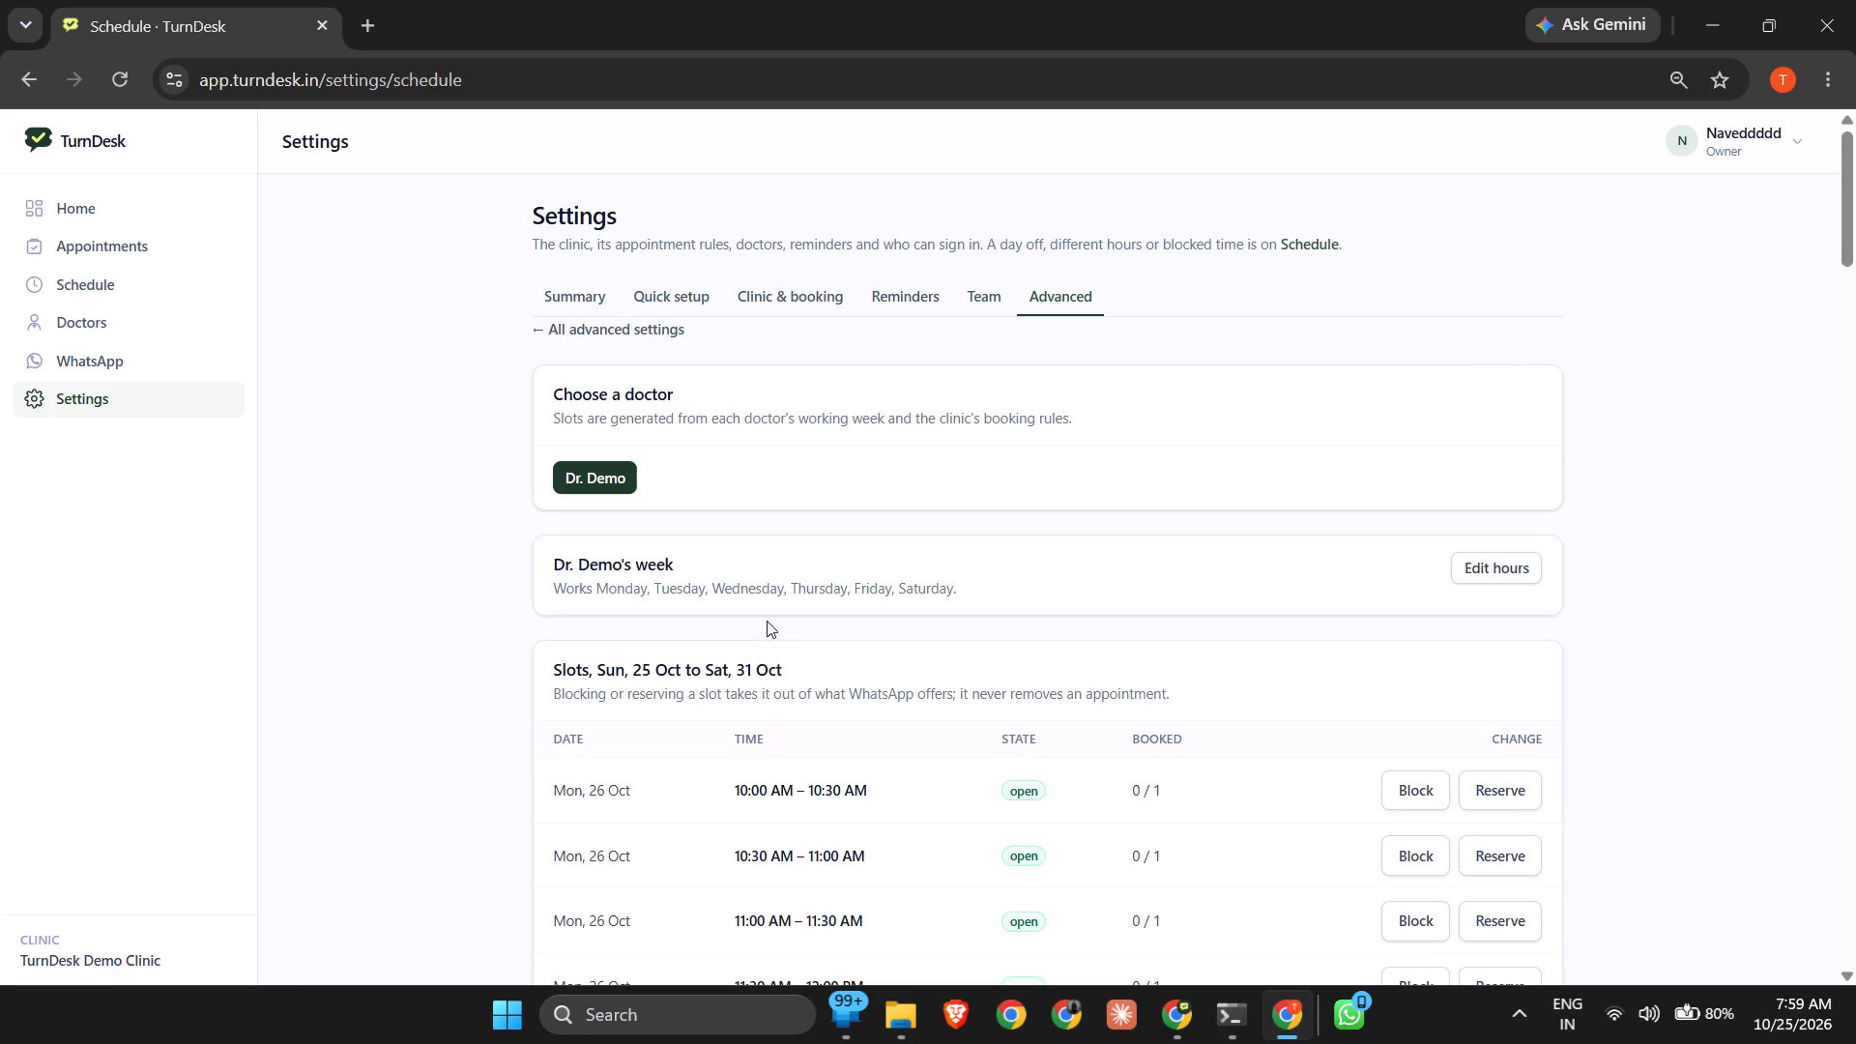
scroll(767, 621, down, 10)
scroll(767, 621, right, 5)
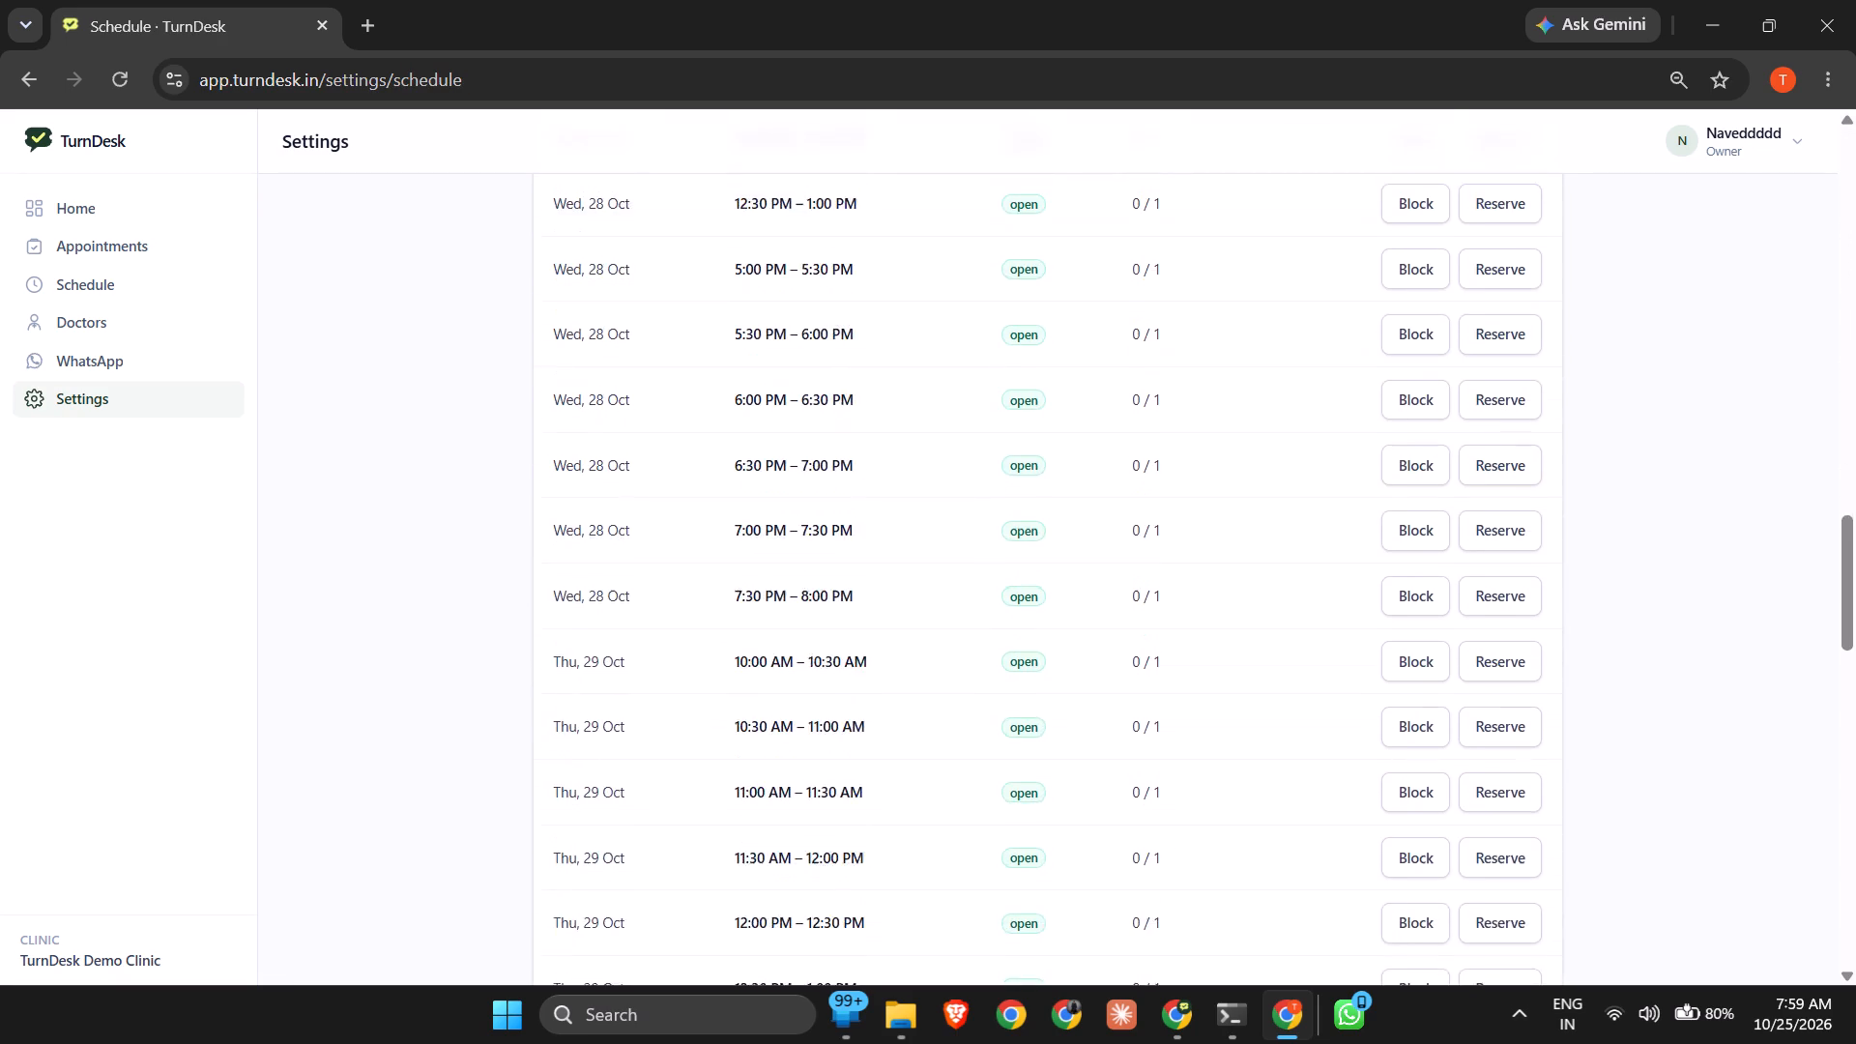
scroll(767, 621, up, 16)
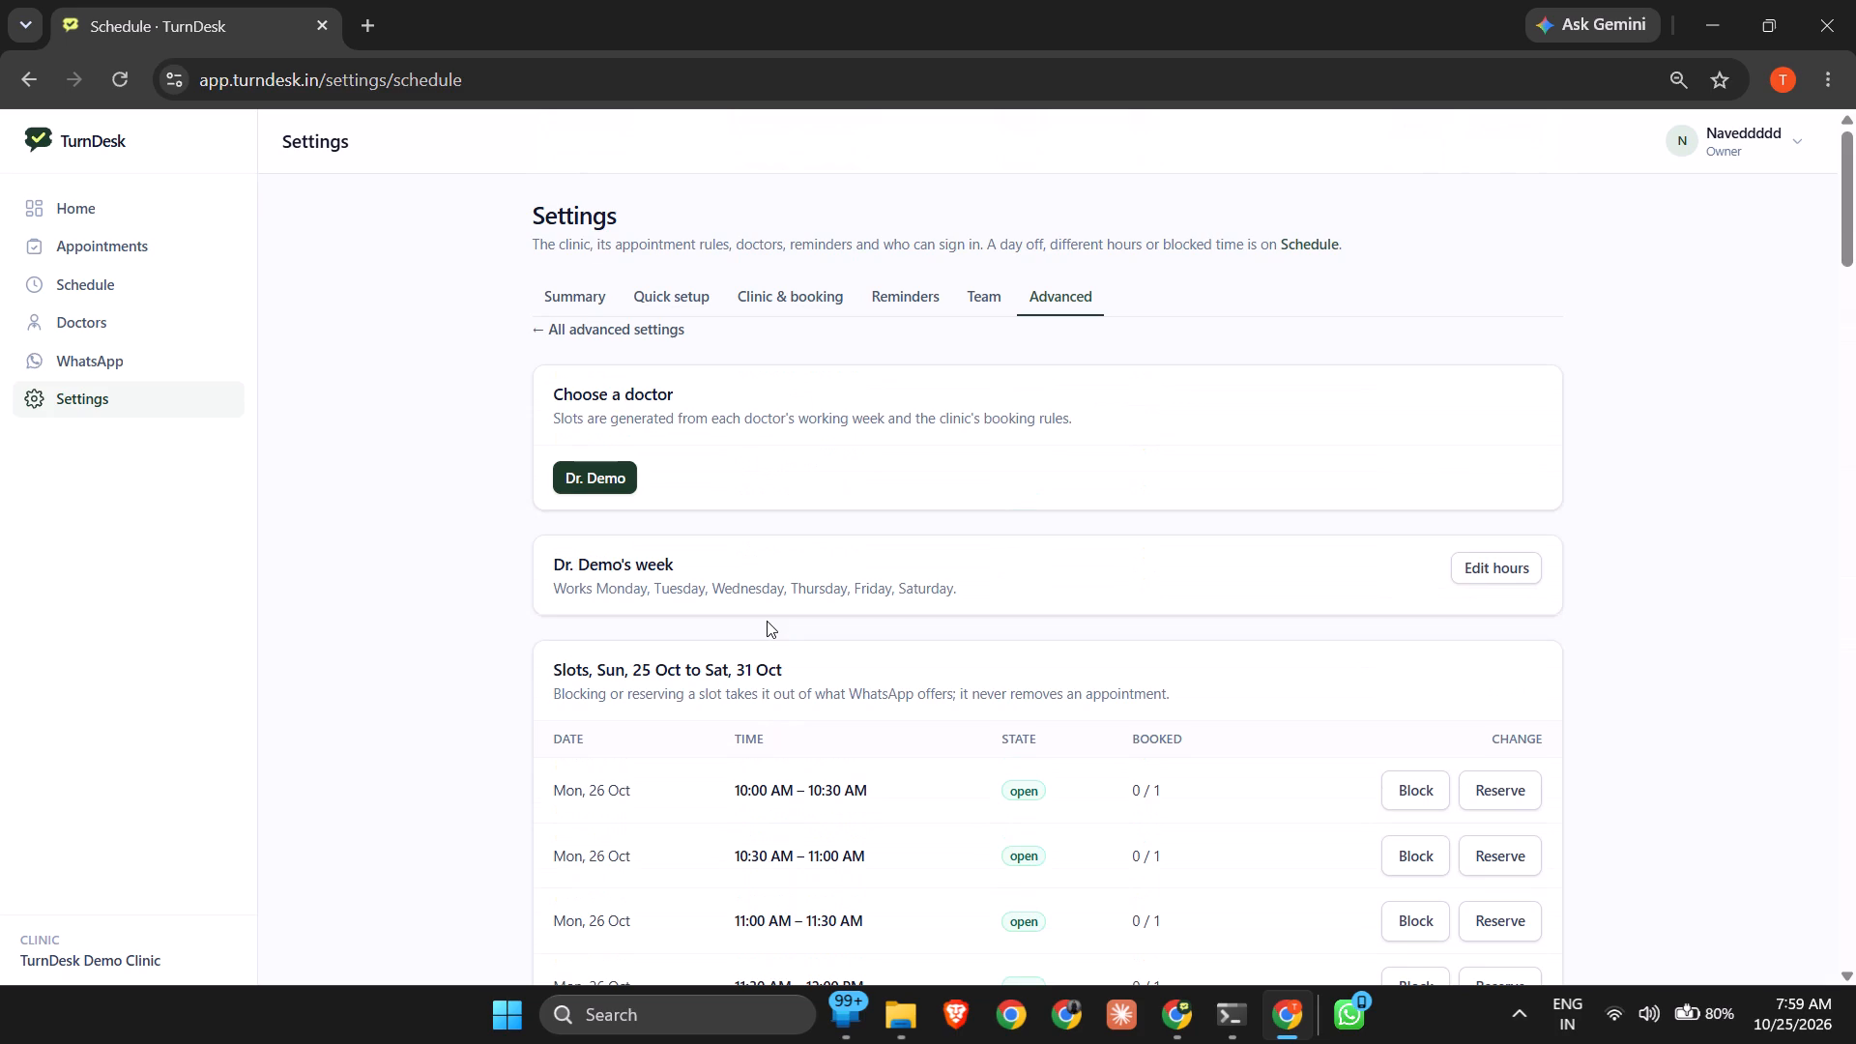
scroll(793, 578, down, 4)
scroll(793, 578, up, 3)
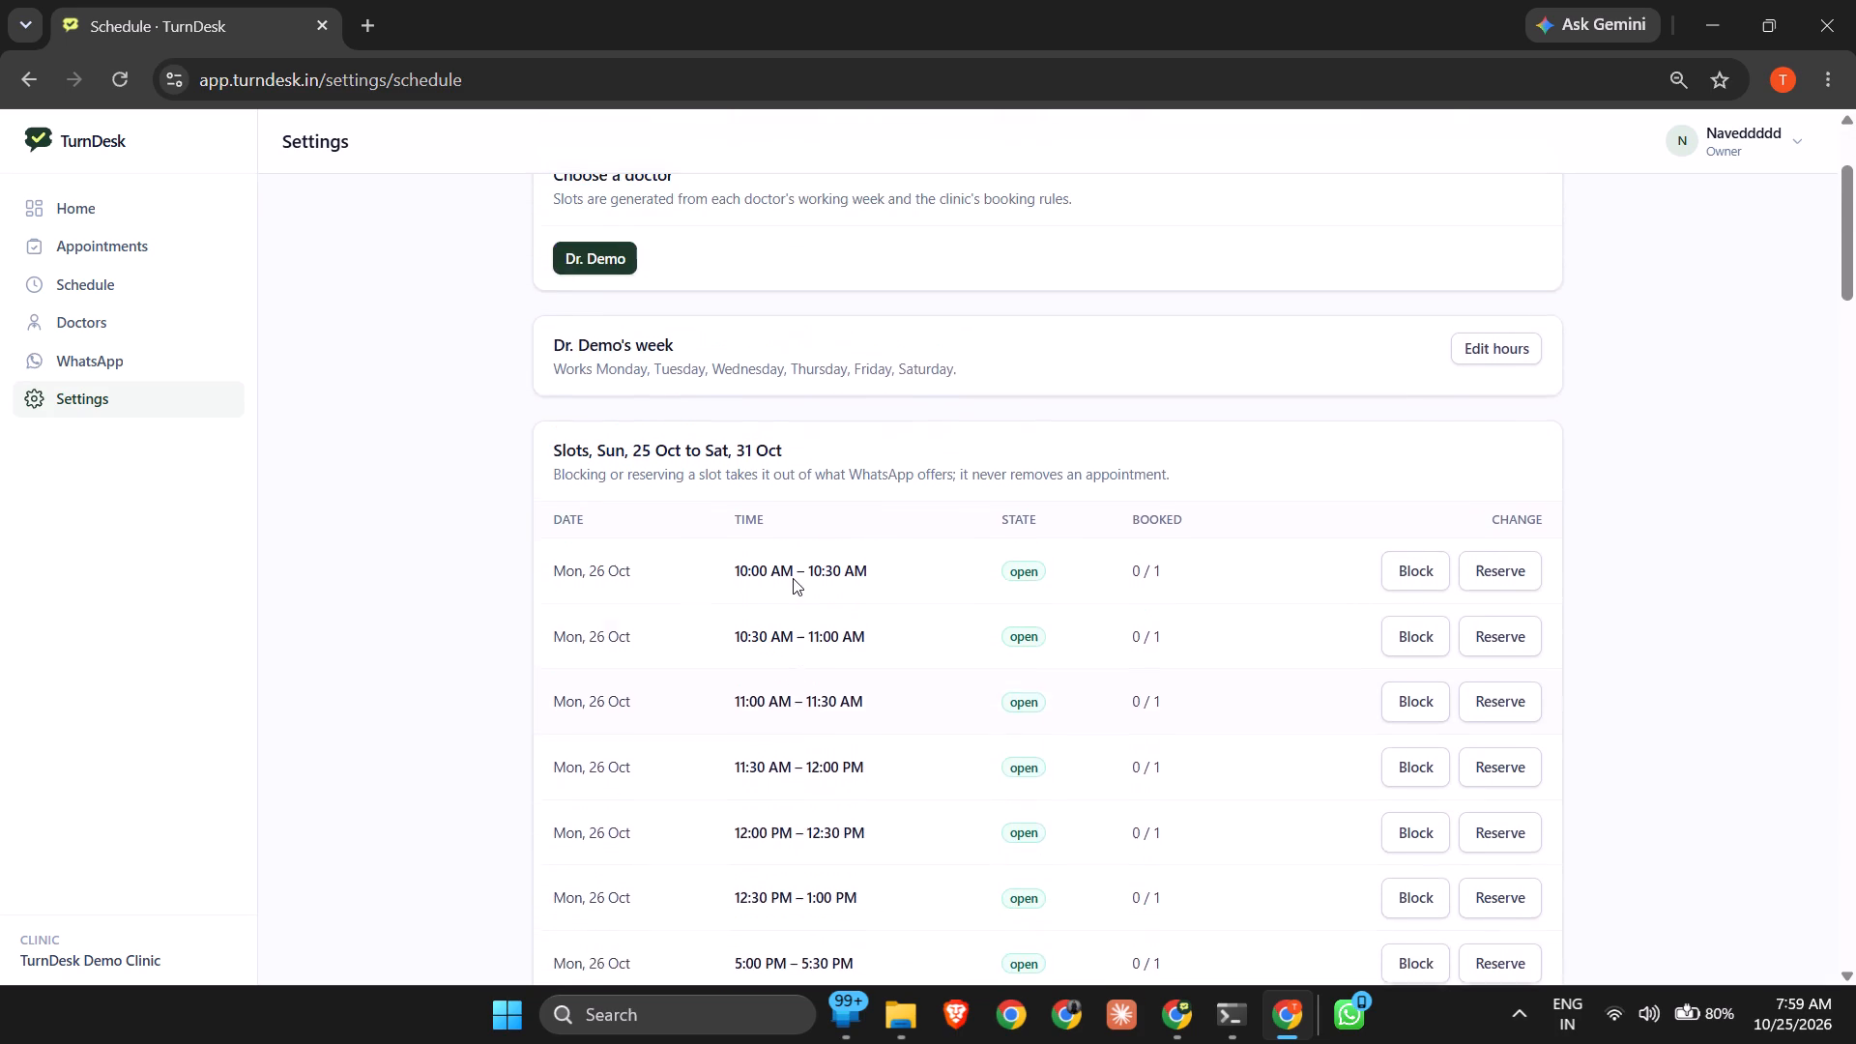
scroll(793, 578, up, 5)
scroll(793, 578, down, 1)
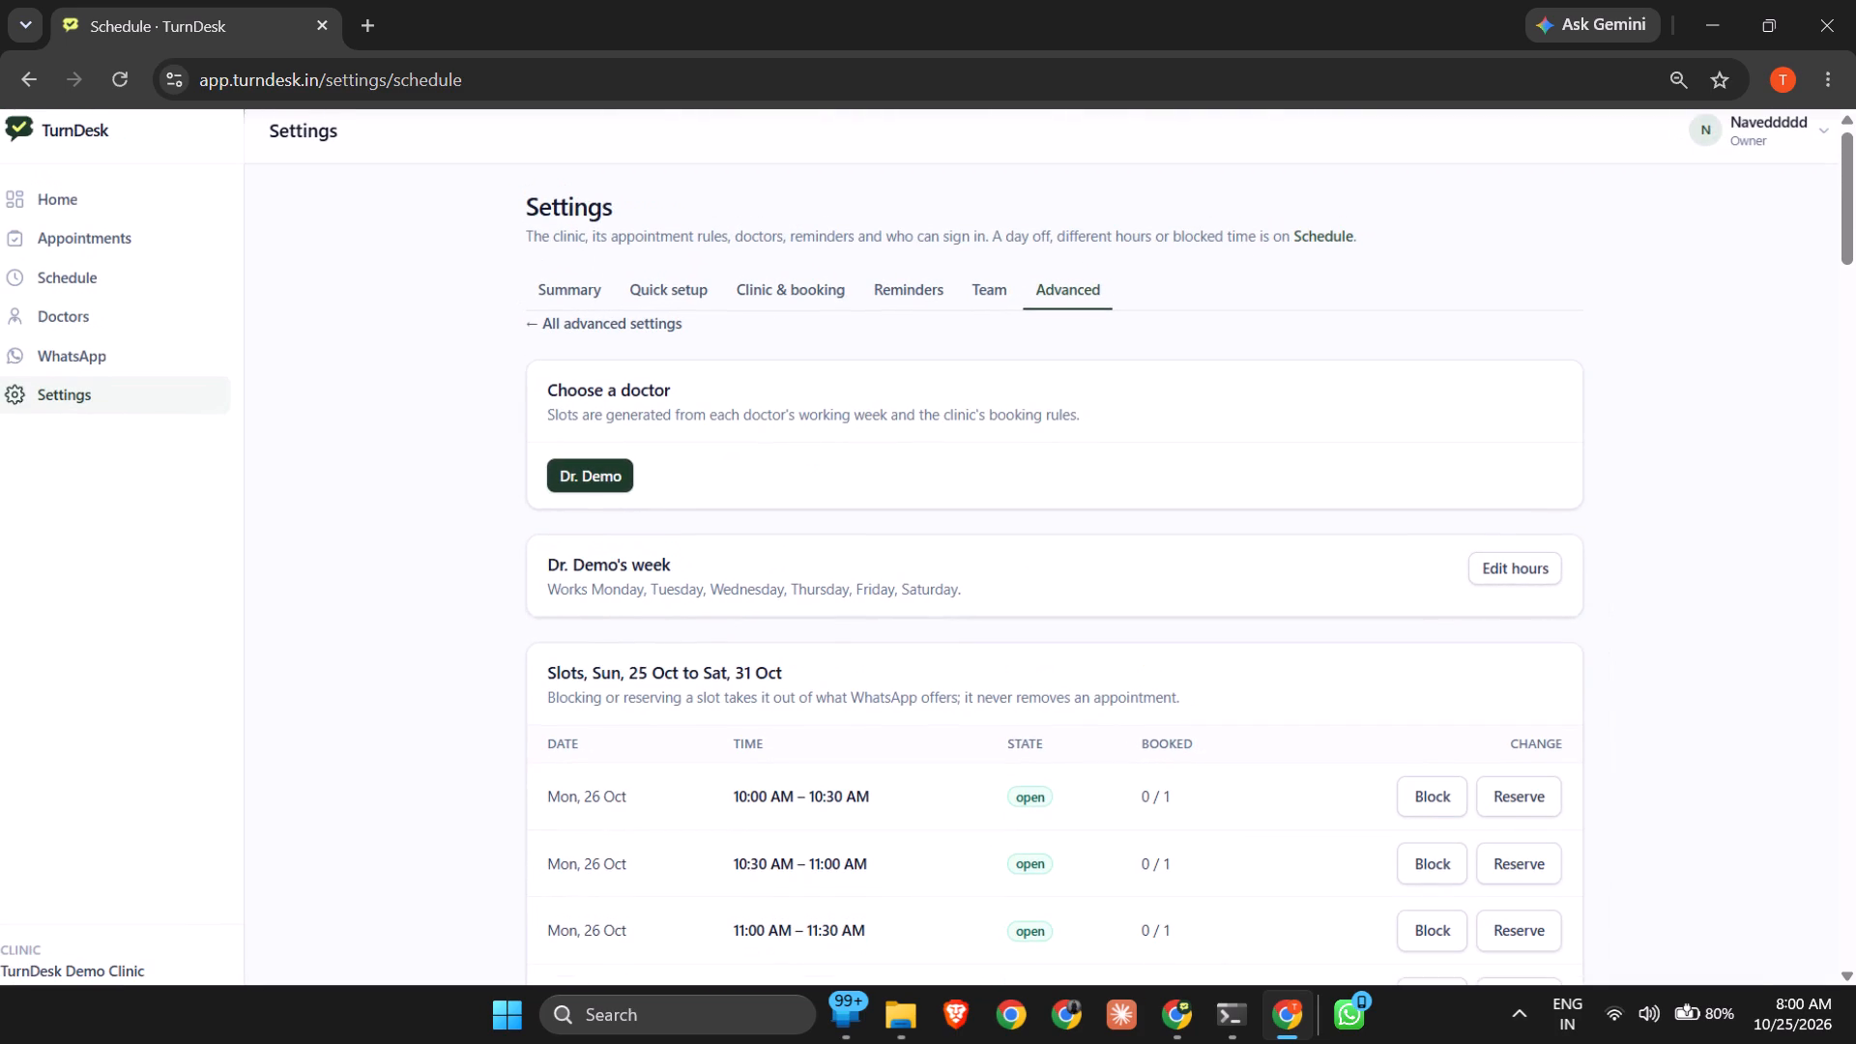
scroll(793, 578, up, 7)
scroll(793, 578, down, 5)
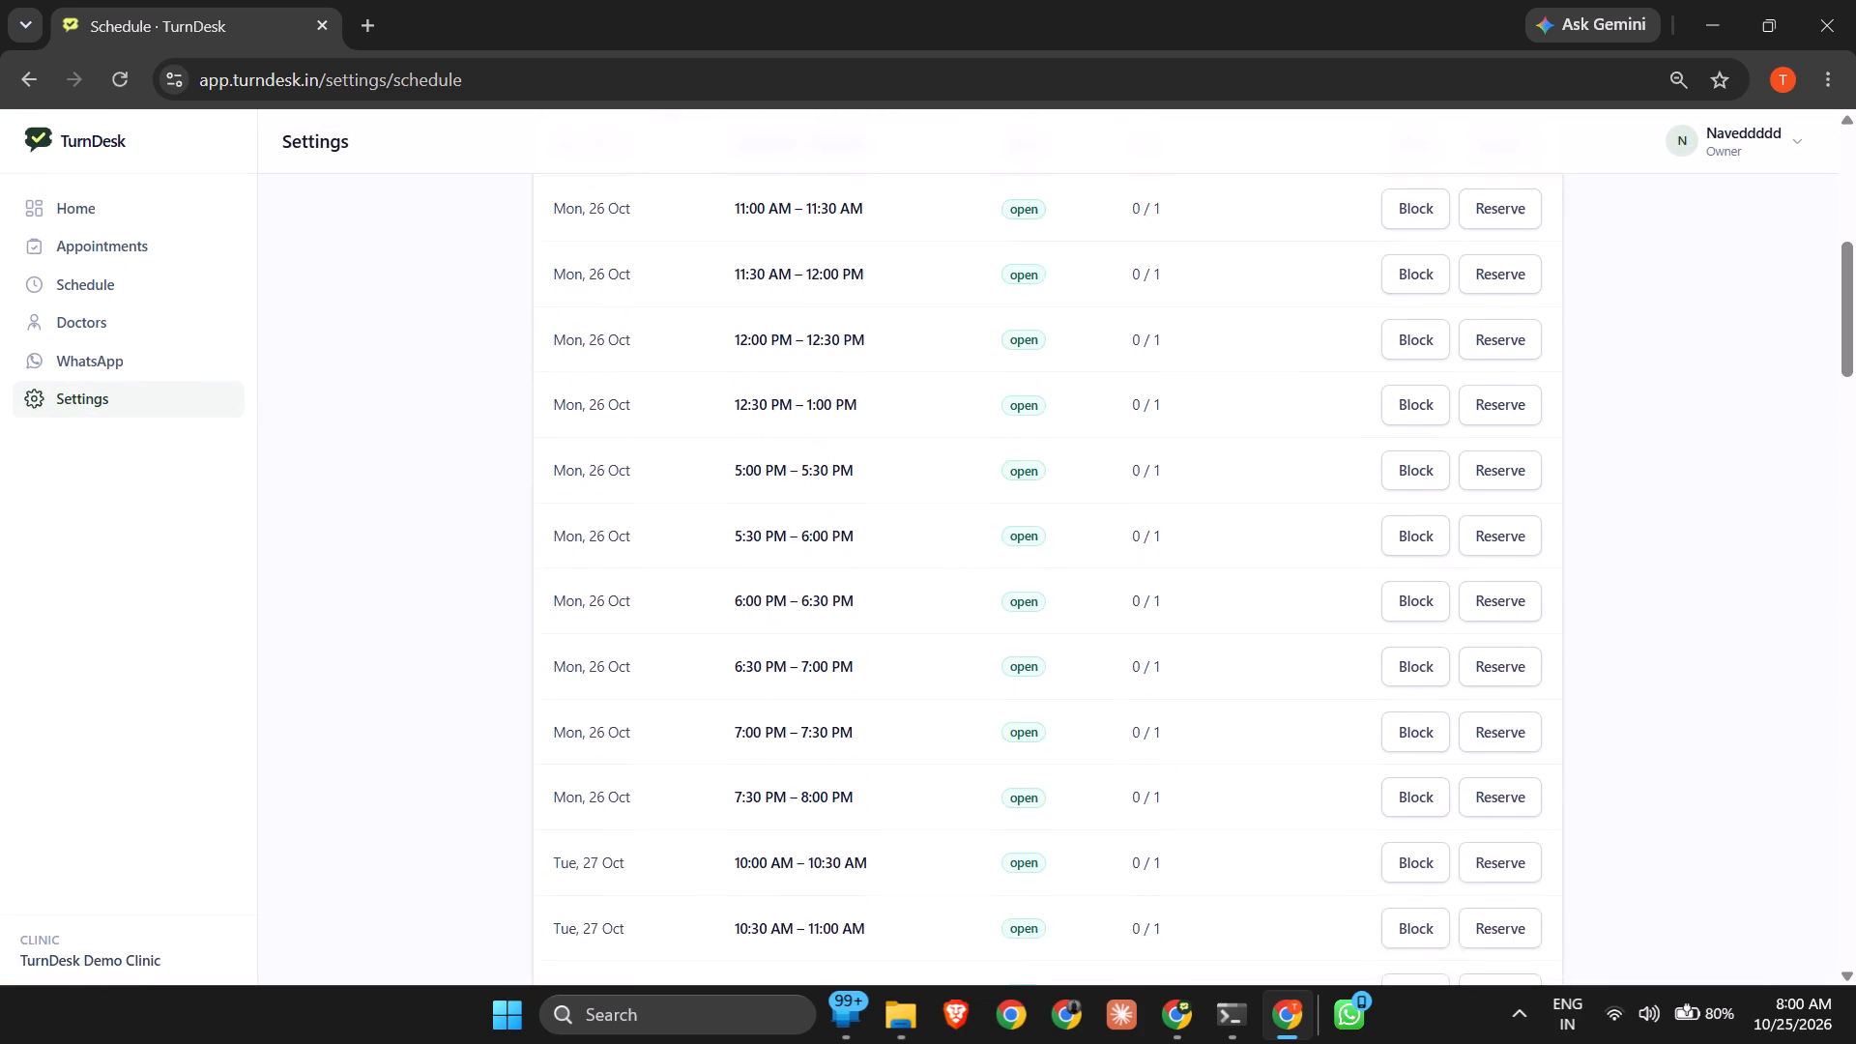
scroll(793, 578, down, 2)
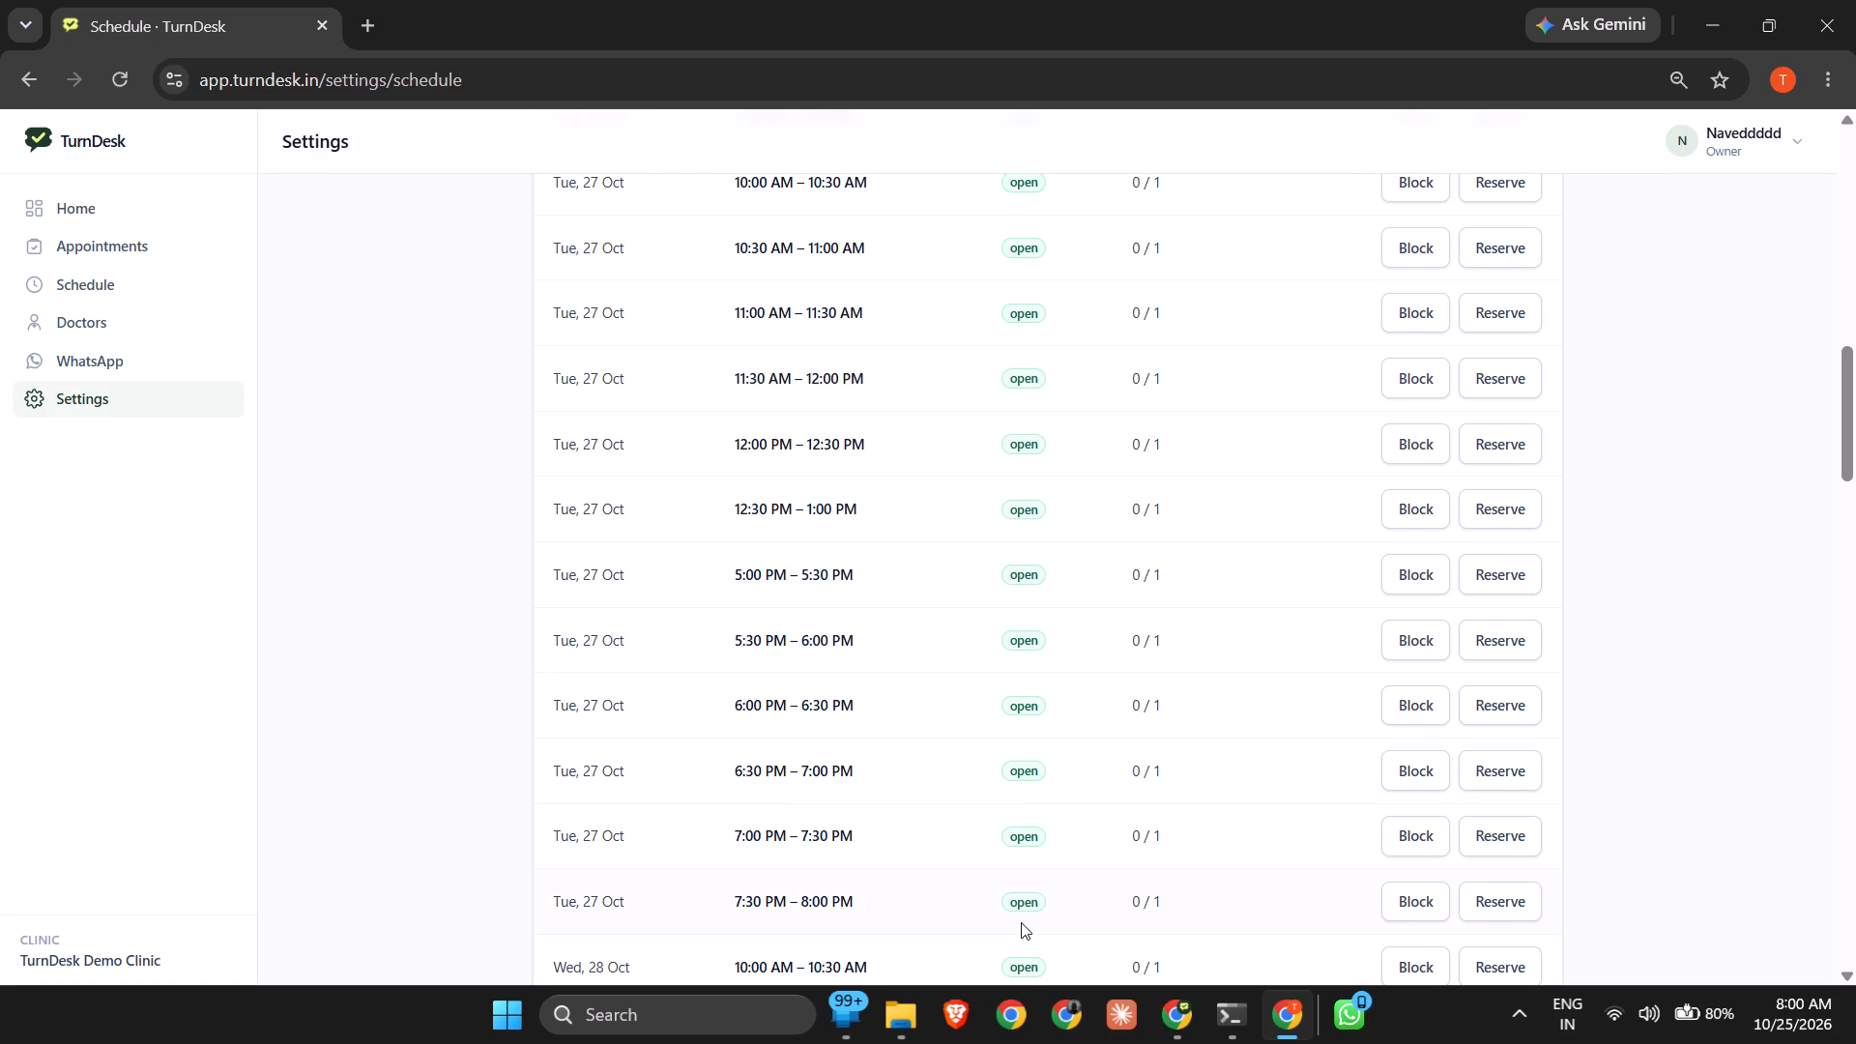
Open a new Chrome window under the owner's personal profile and show the bookmarks that do not fit on the bookmarks bar.
click(1007, 1043)
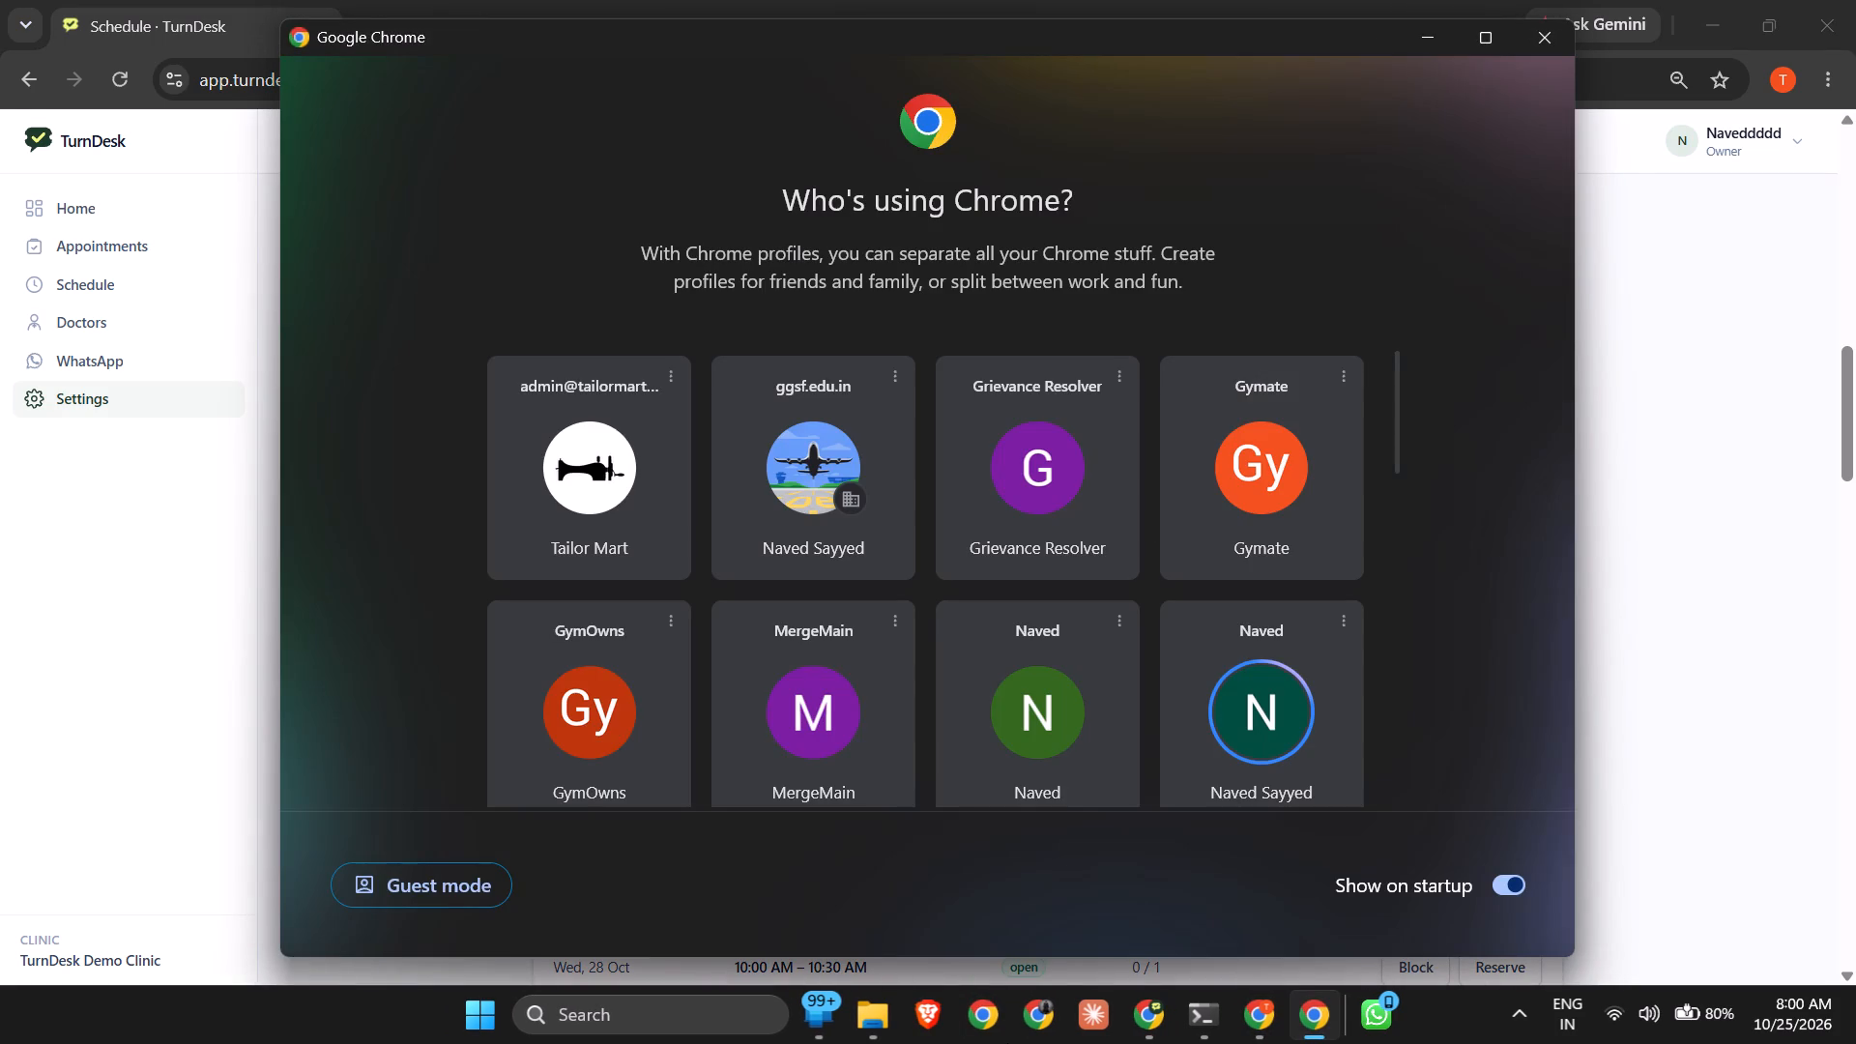
click(992, 757)
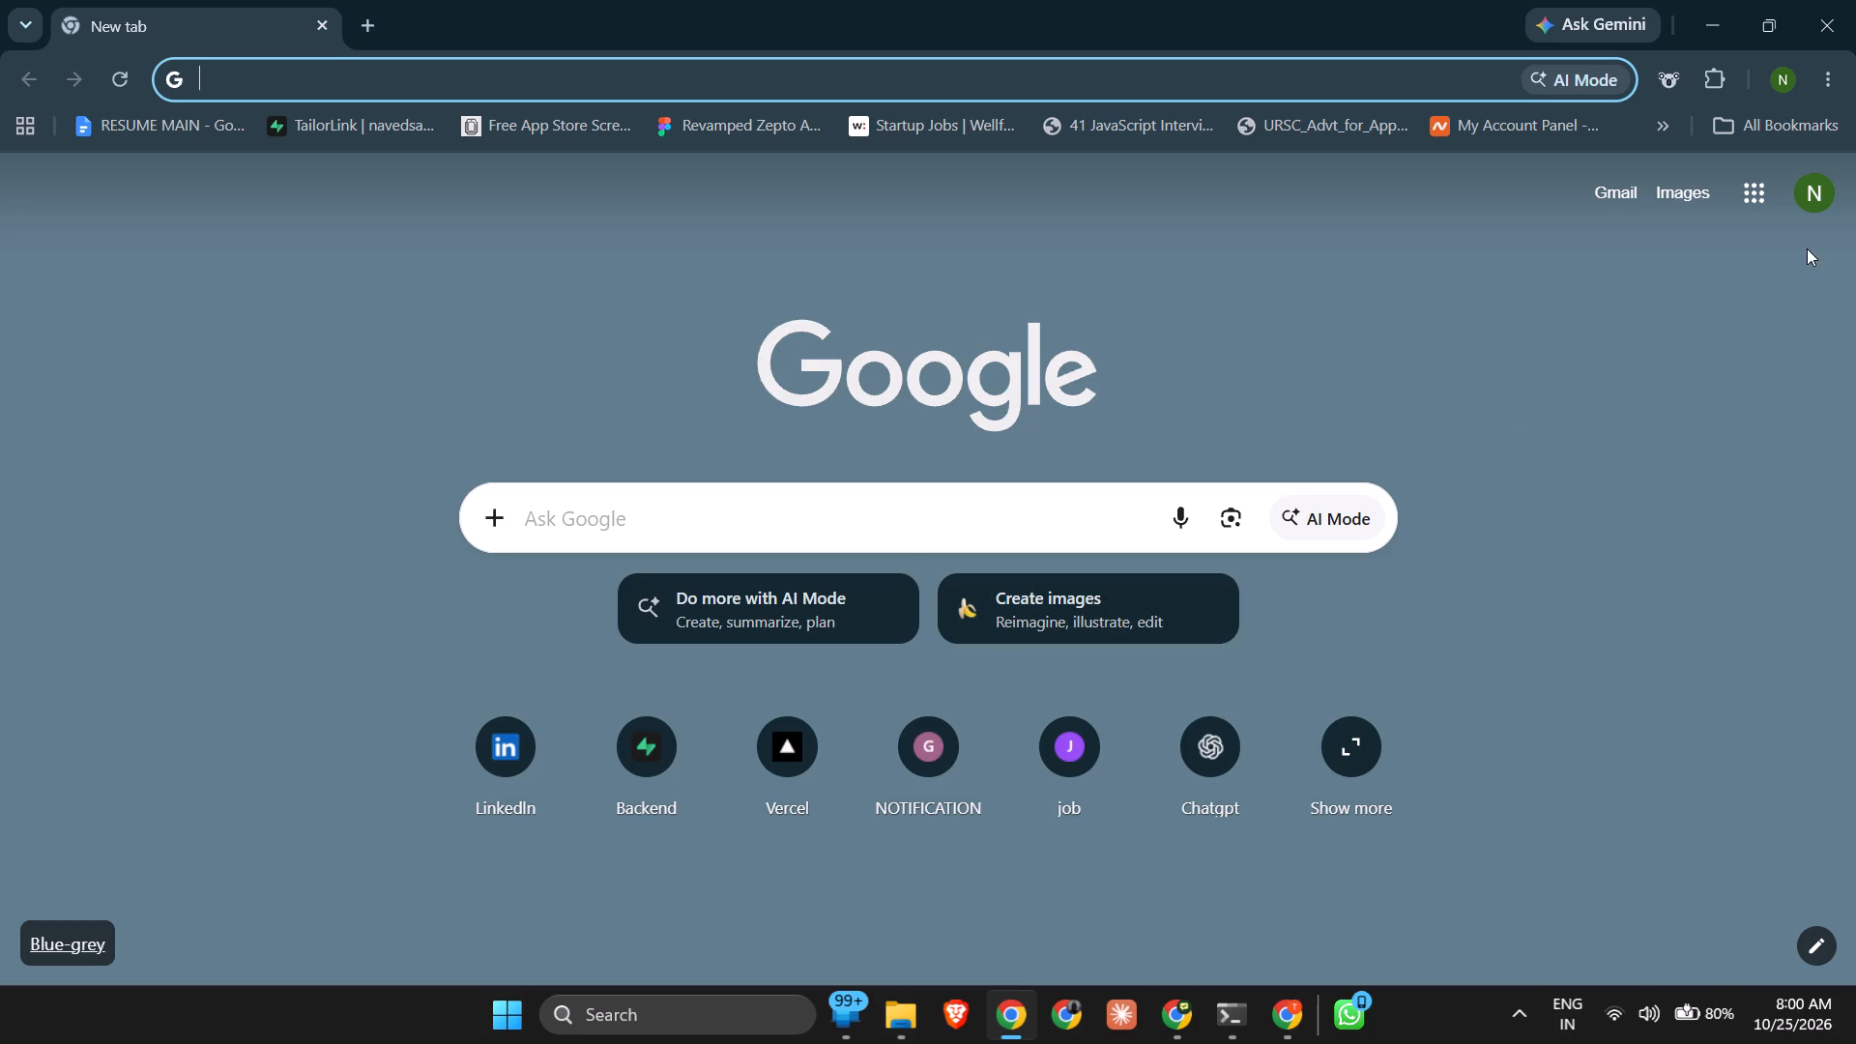
click(1661, 124)
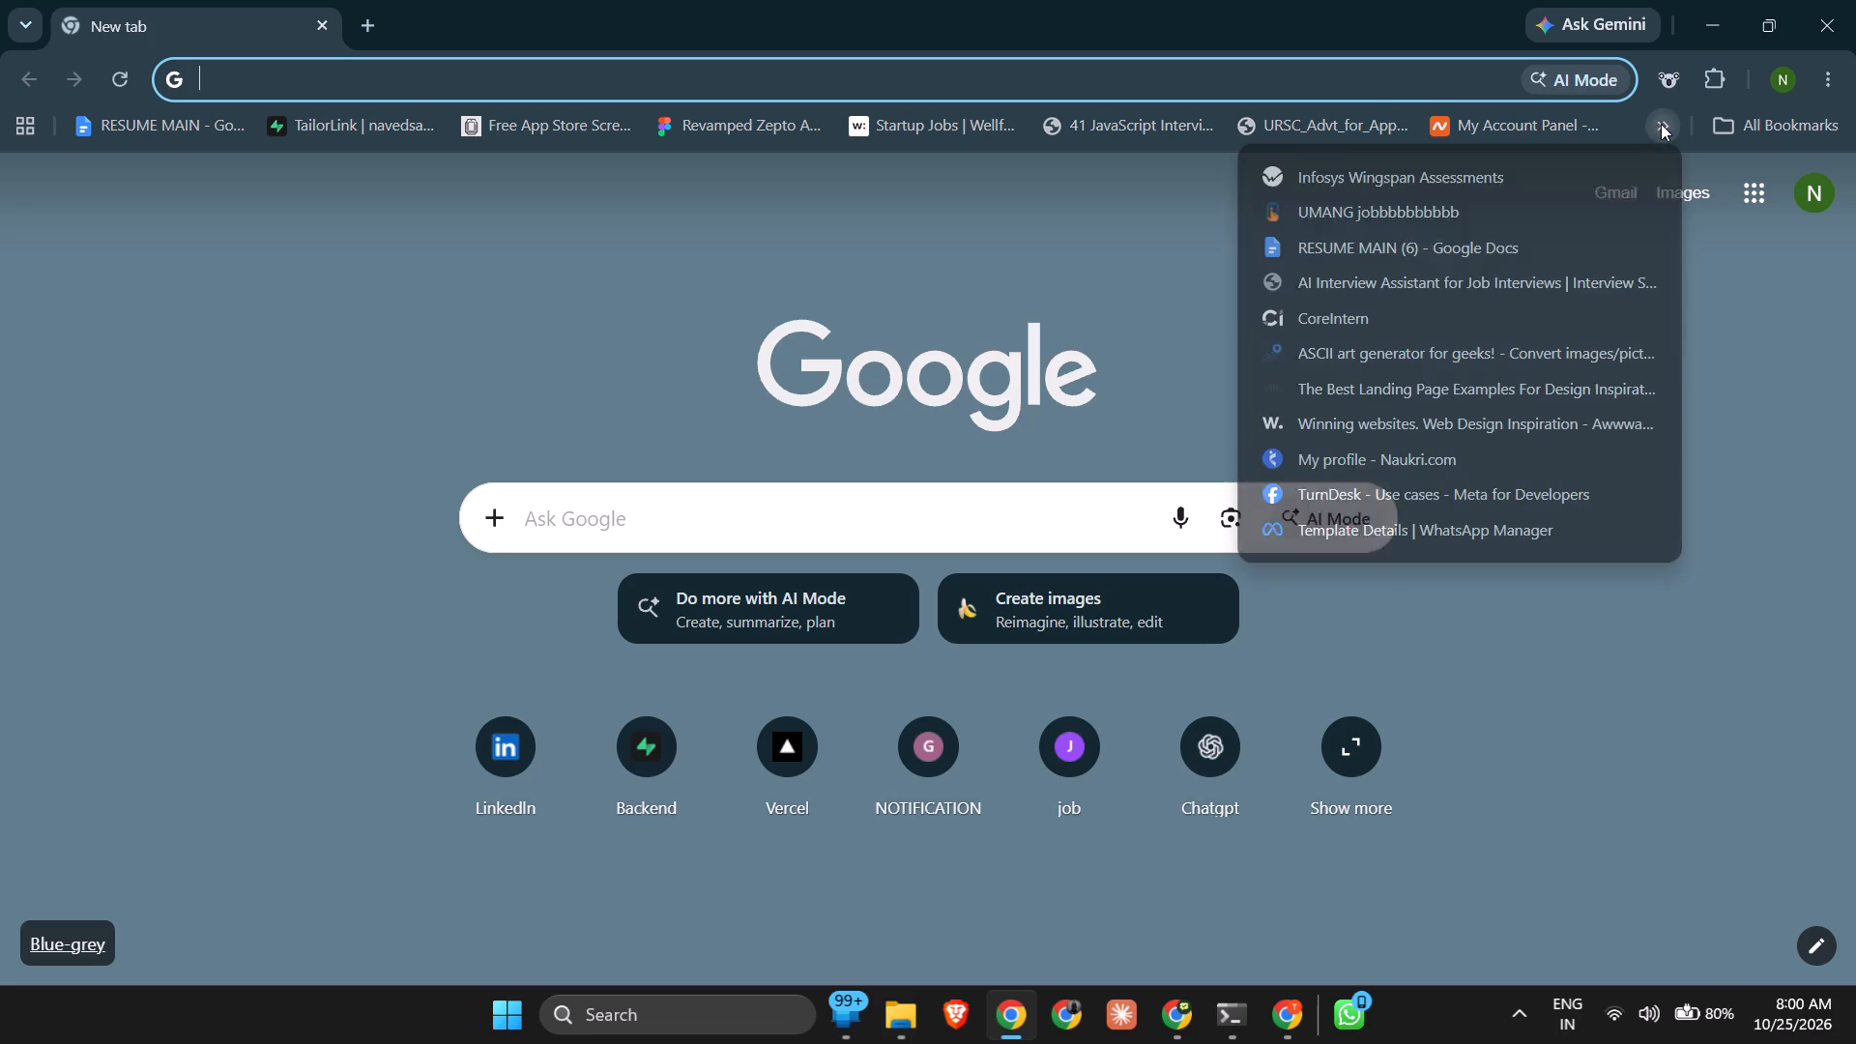
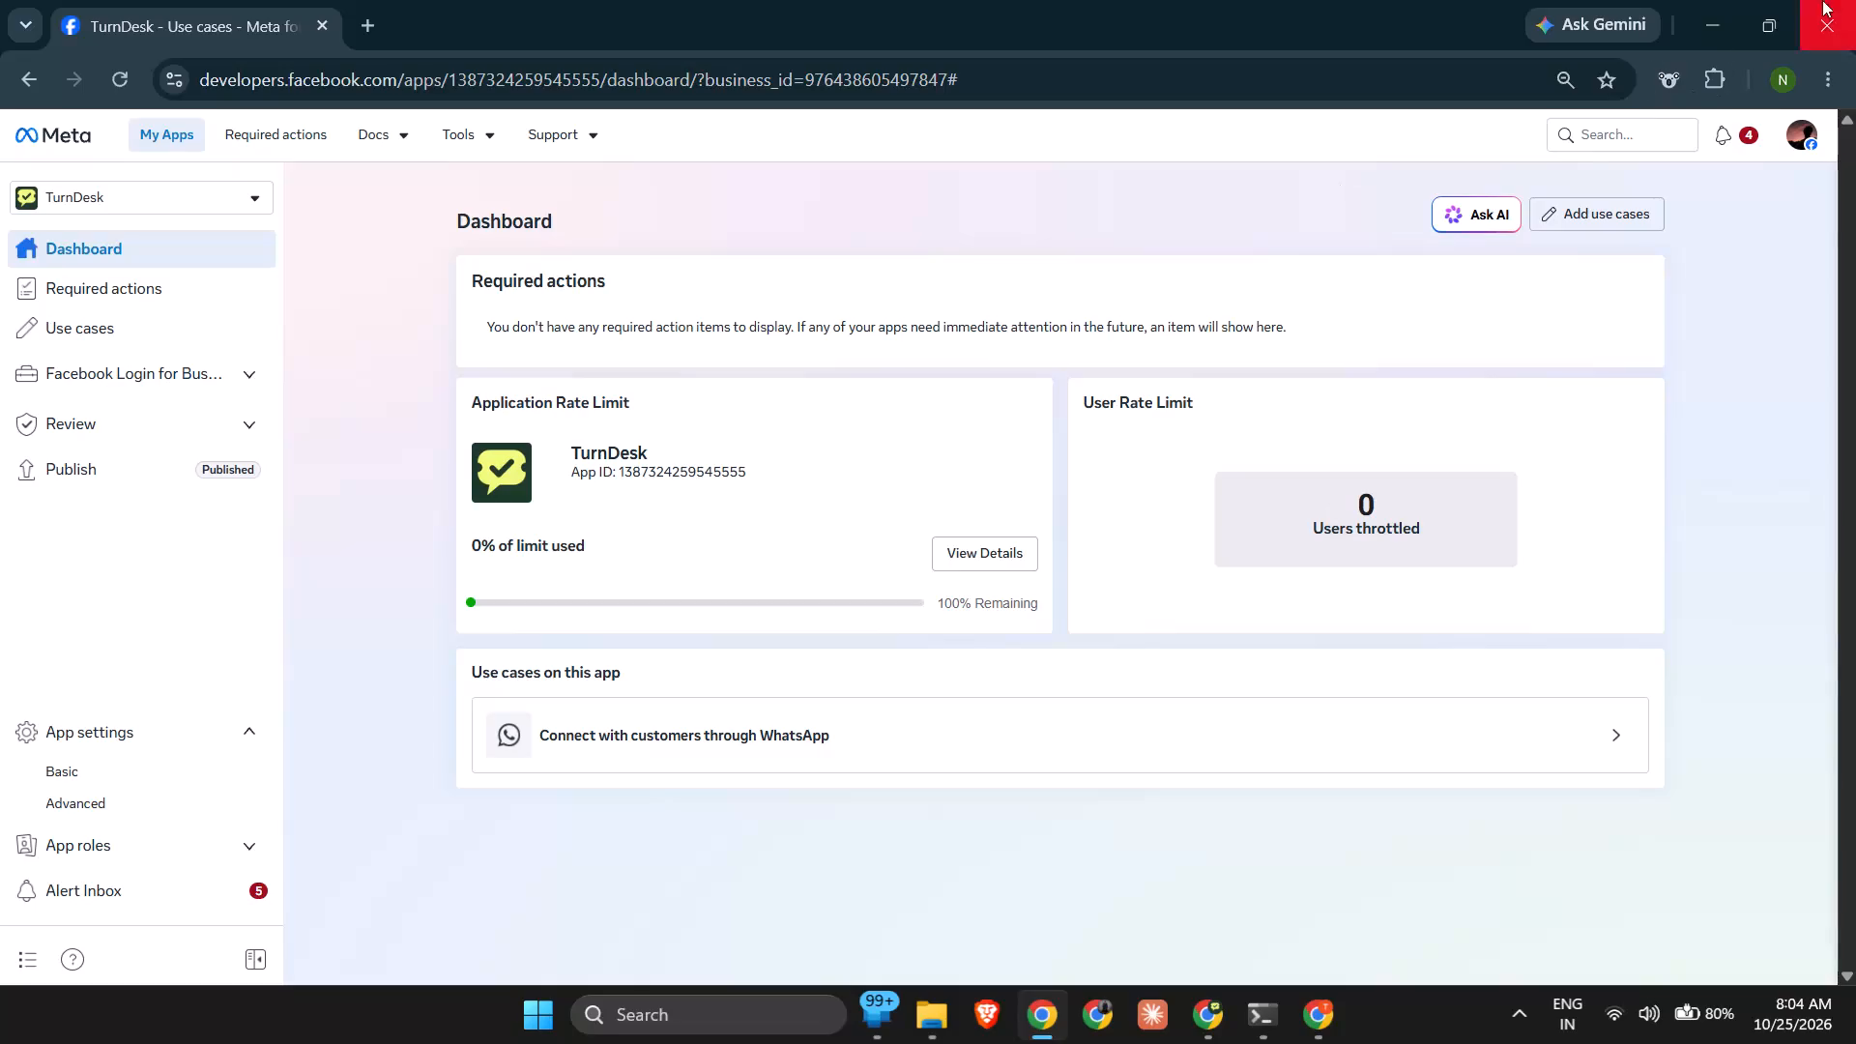
Return to the TurnDesk settings and examine the clinic's appointment rules under Clinic & booking.
click(1692, 11)
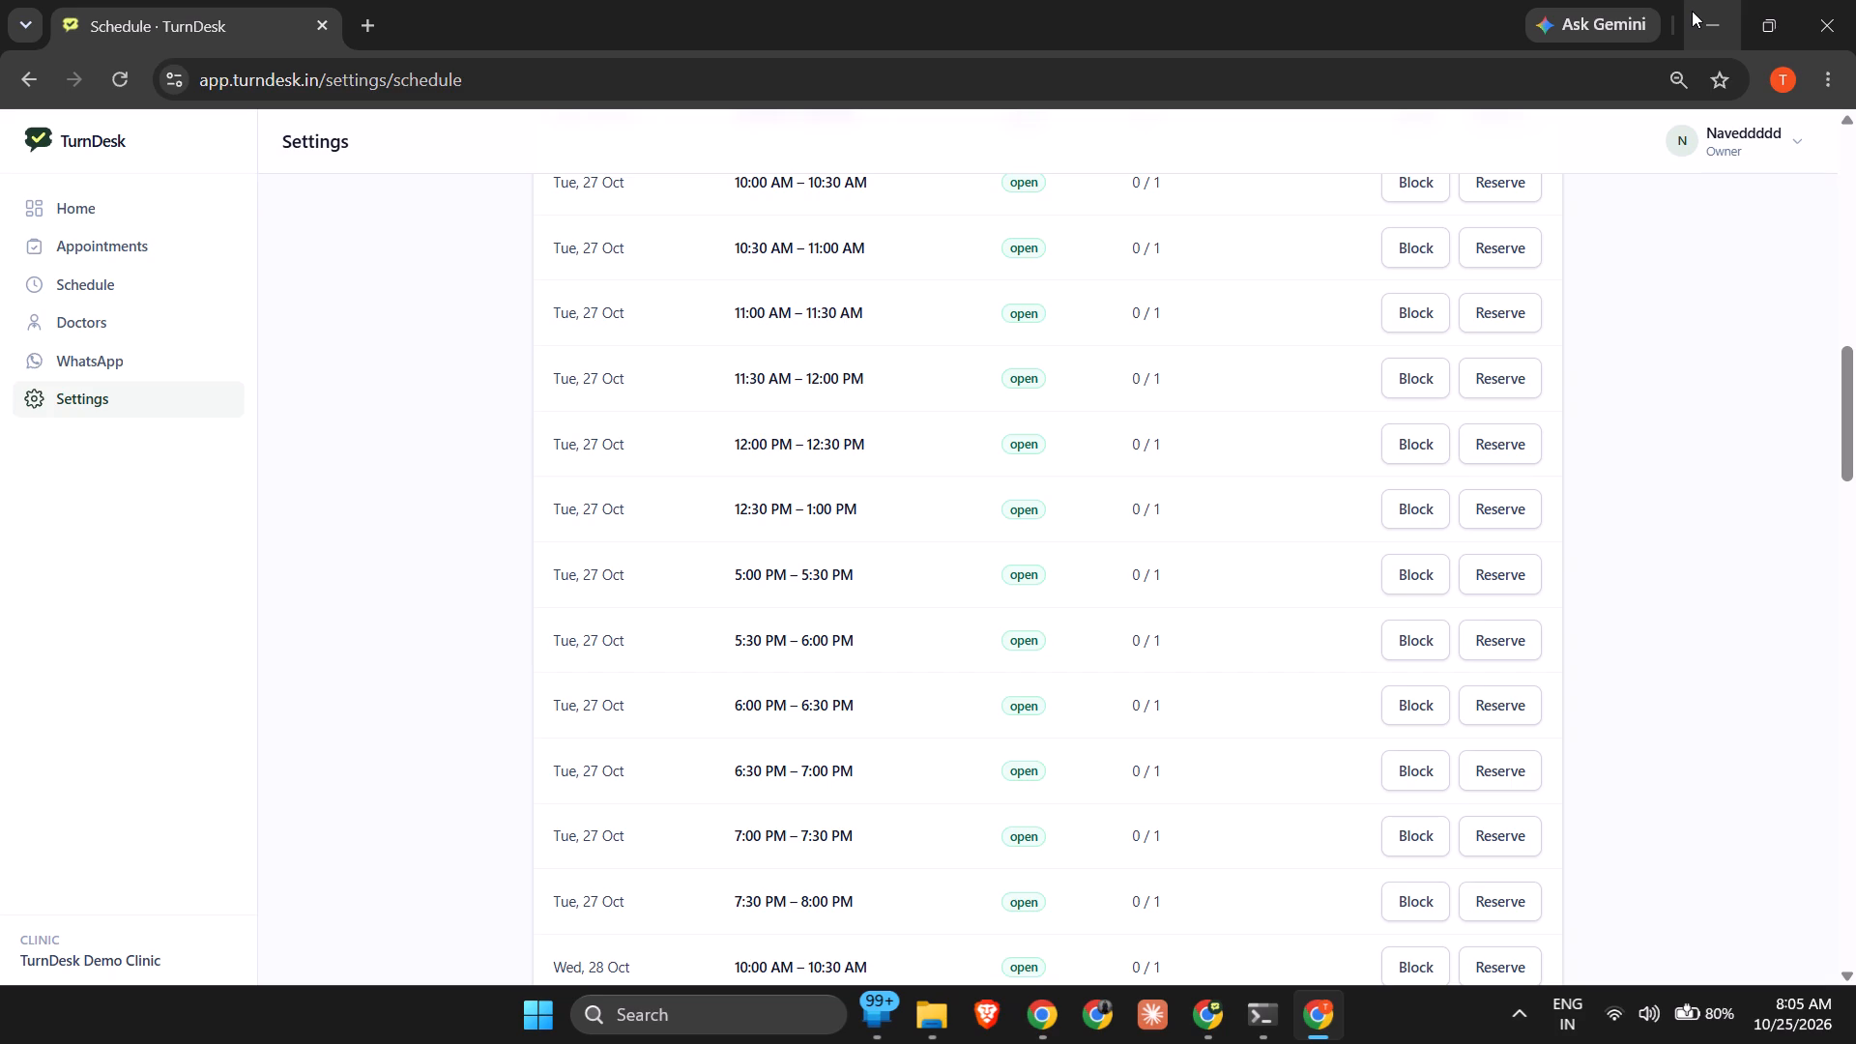
scroll(1692, 11, up, 13)
scroll(699, 517, up, 8)
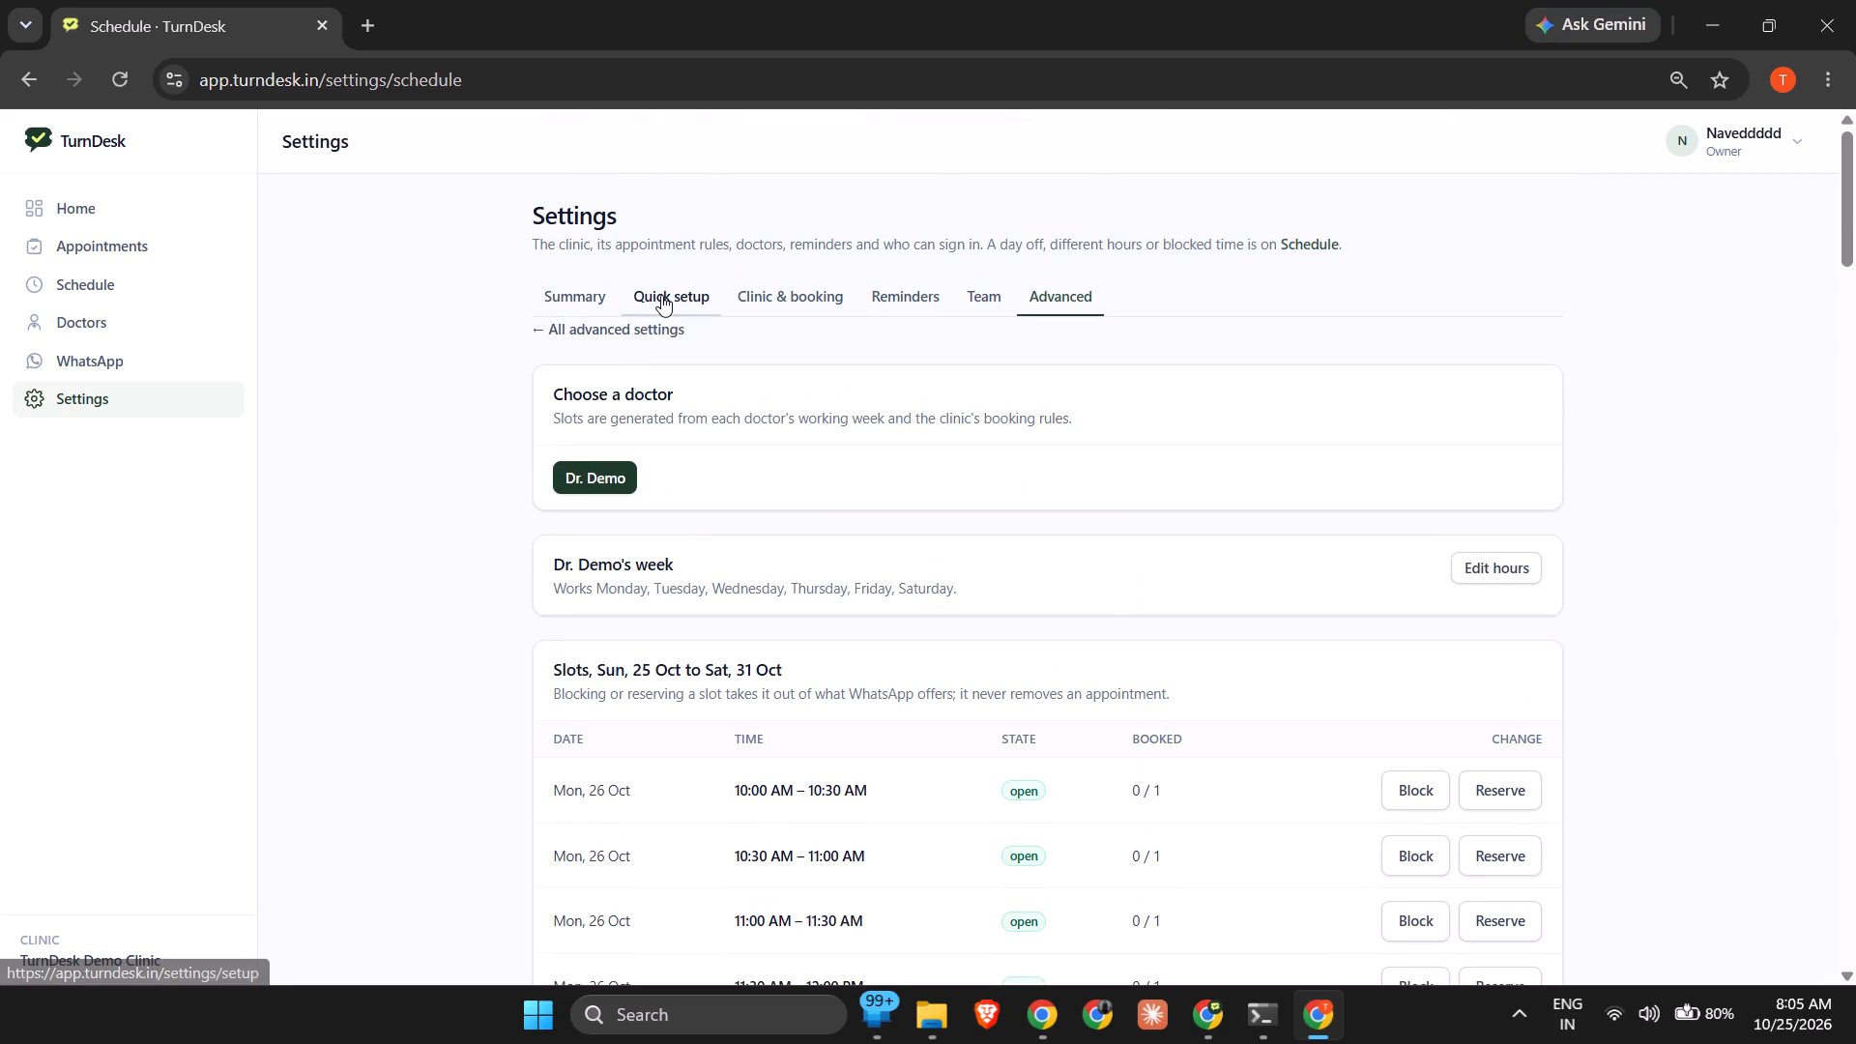
click(754, 295)
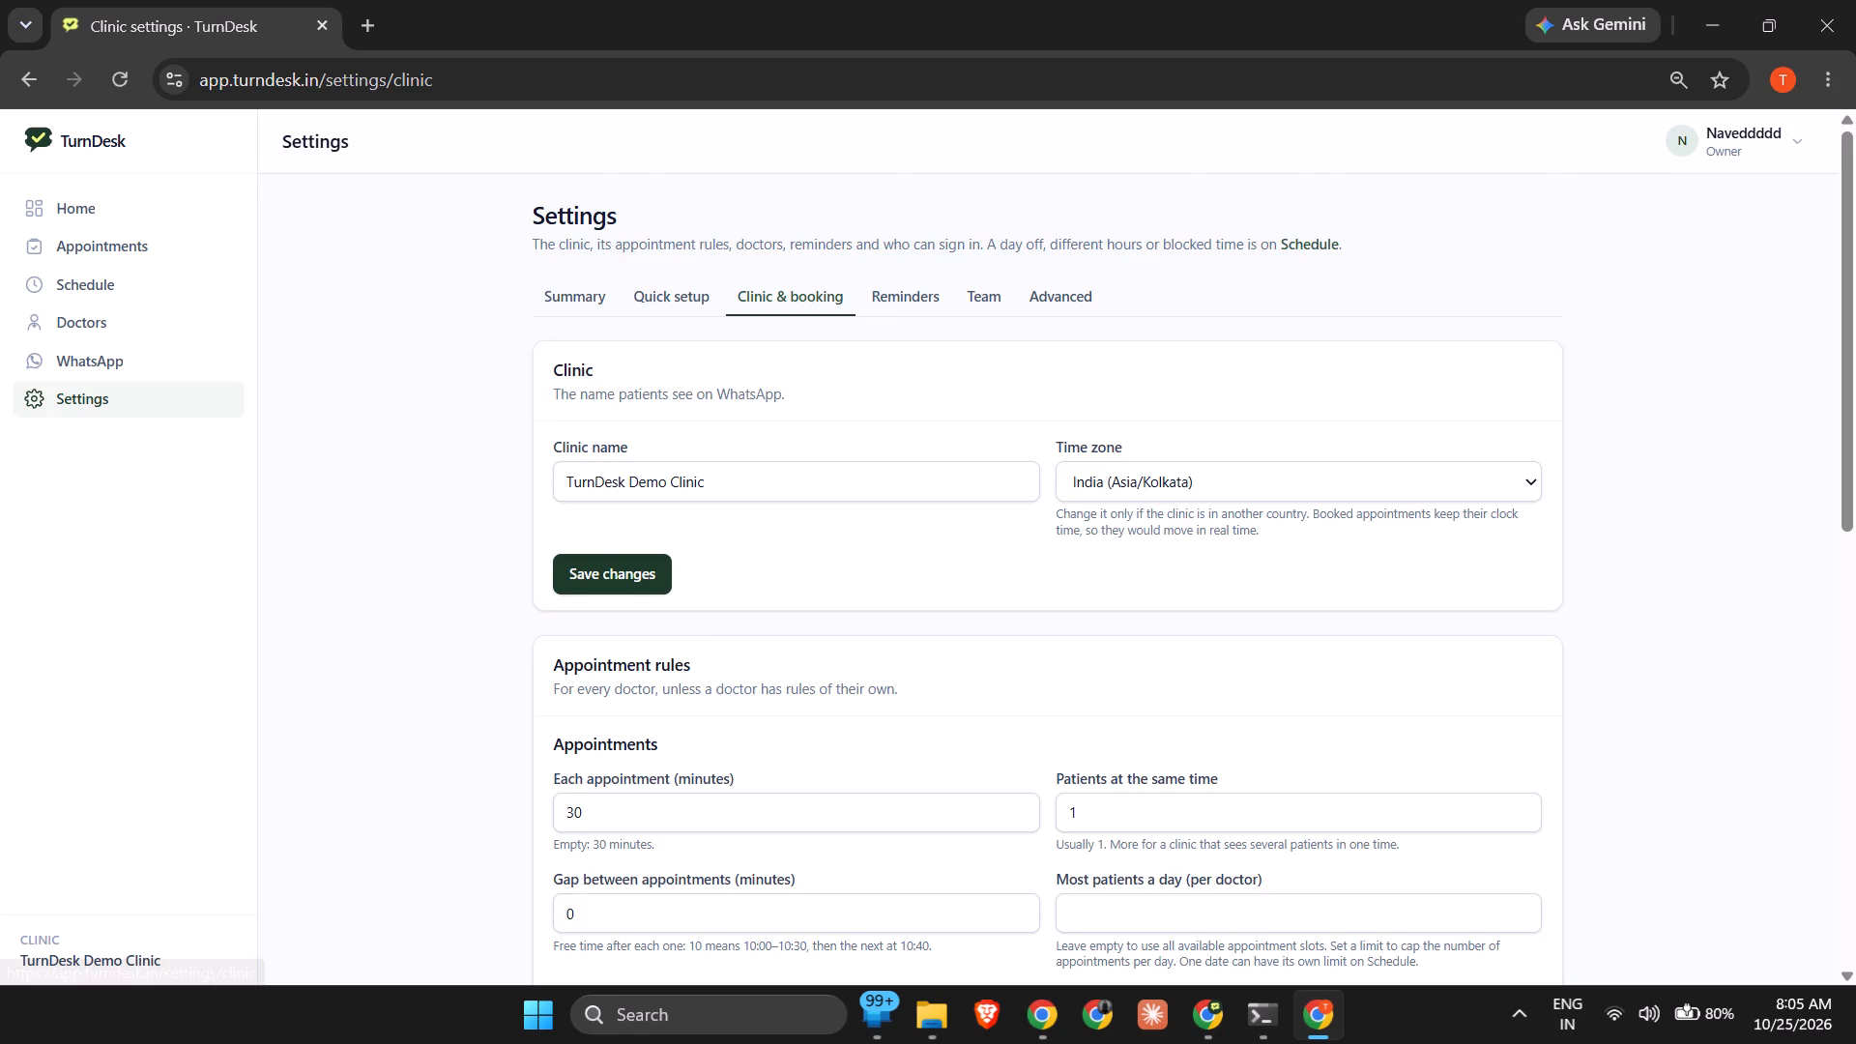
scroll(700, 697, down, 4)
scroll(700, 697, up, 7)
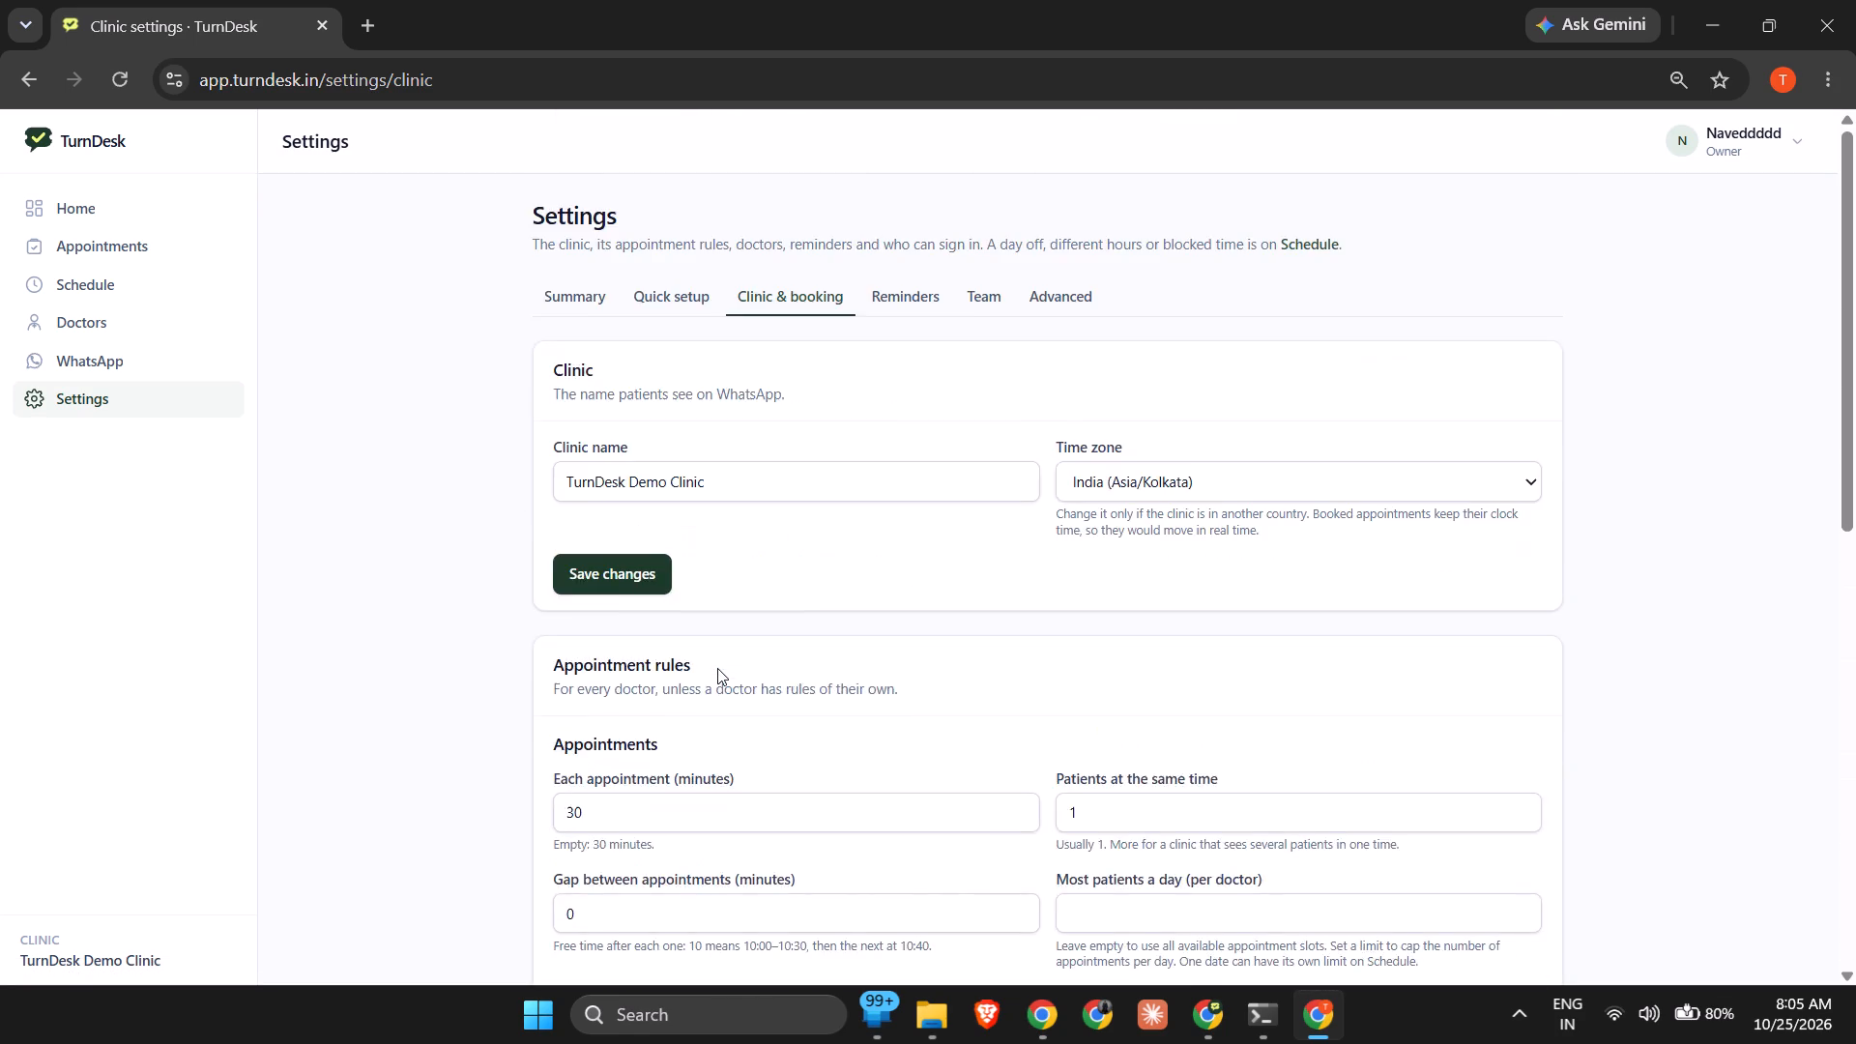
scroll(717, 668, down, 5)
scroll(717, 668, up, 5)
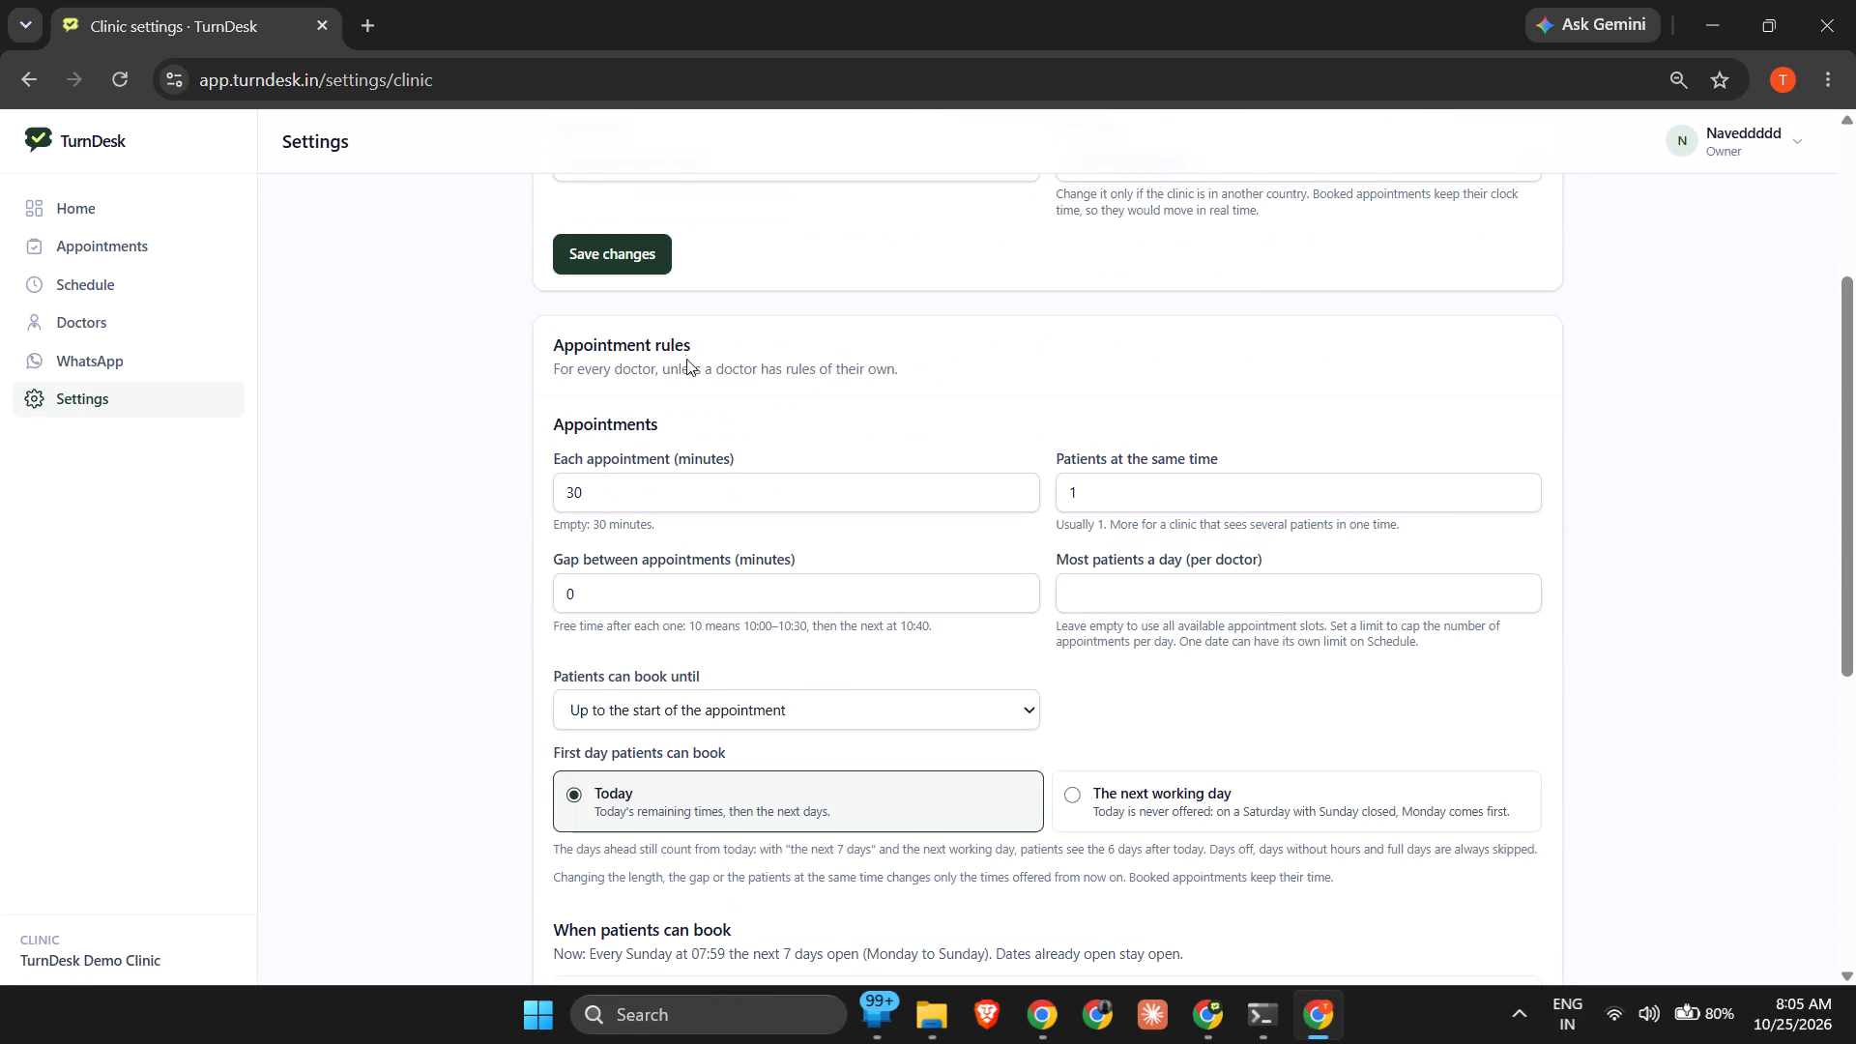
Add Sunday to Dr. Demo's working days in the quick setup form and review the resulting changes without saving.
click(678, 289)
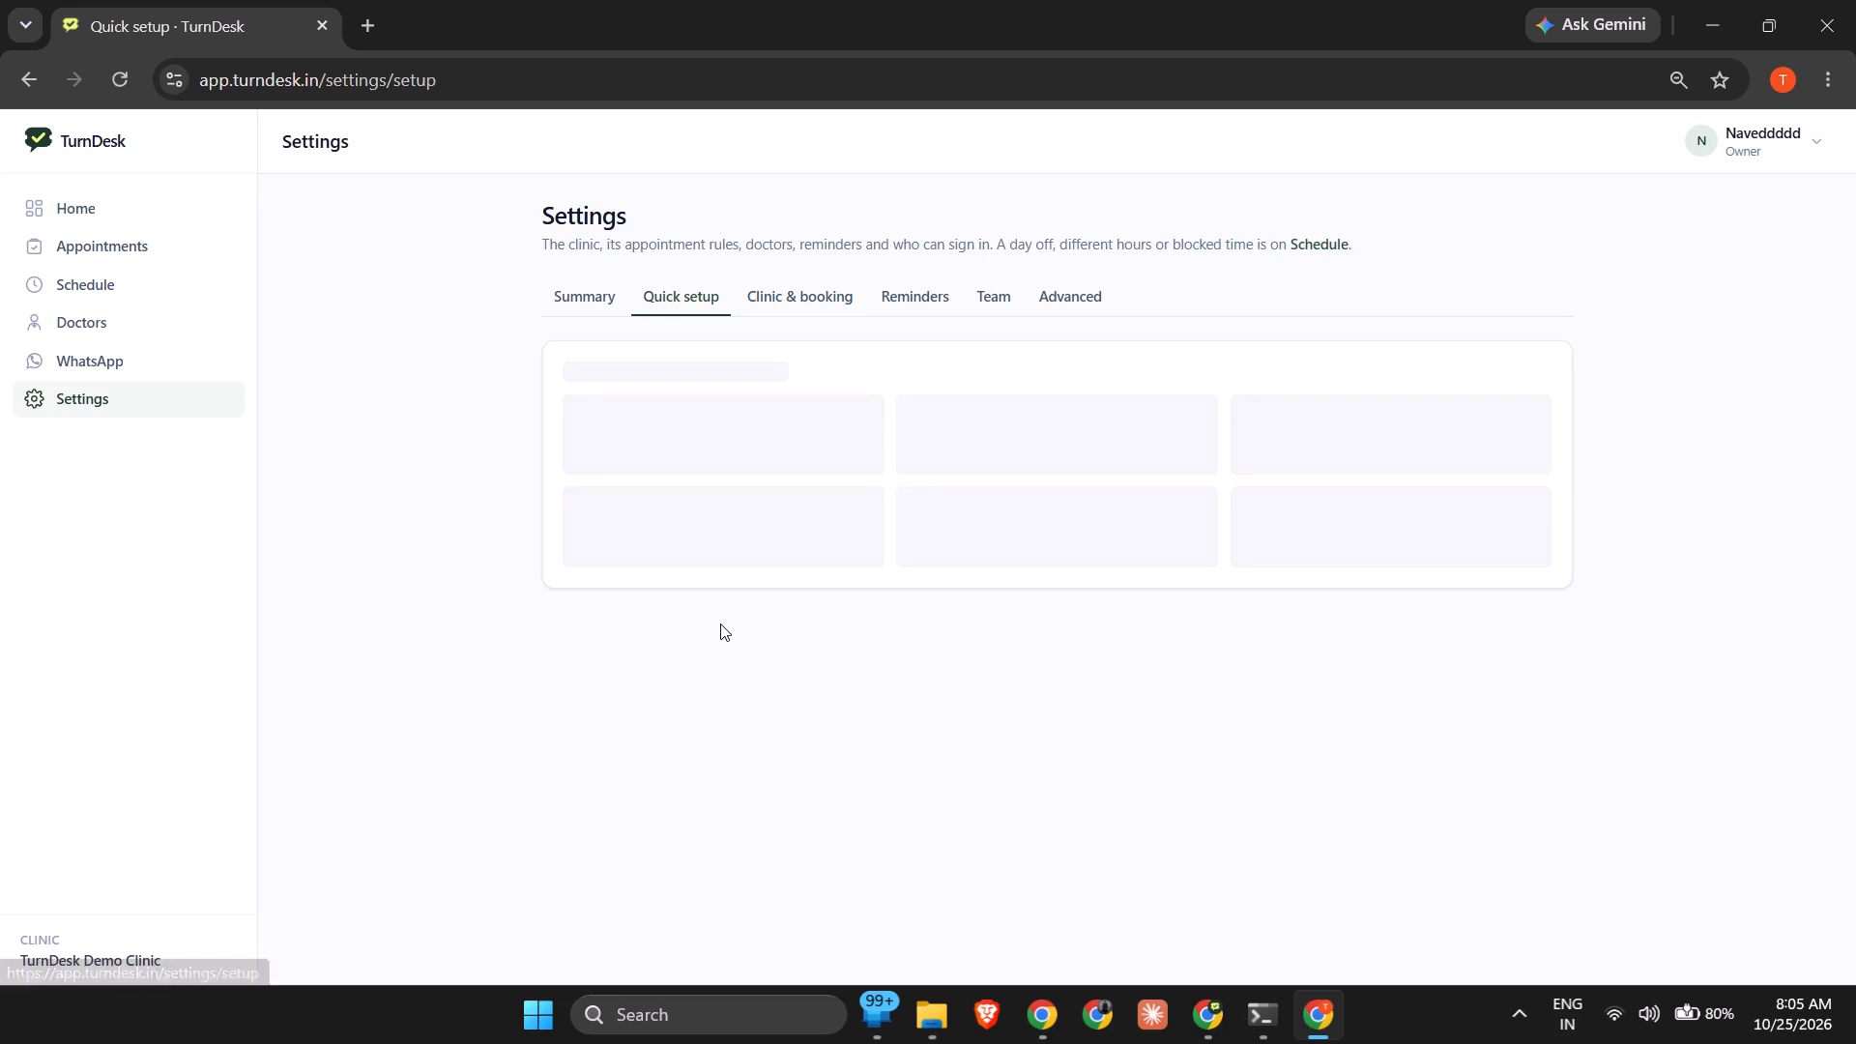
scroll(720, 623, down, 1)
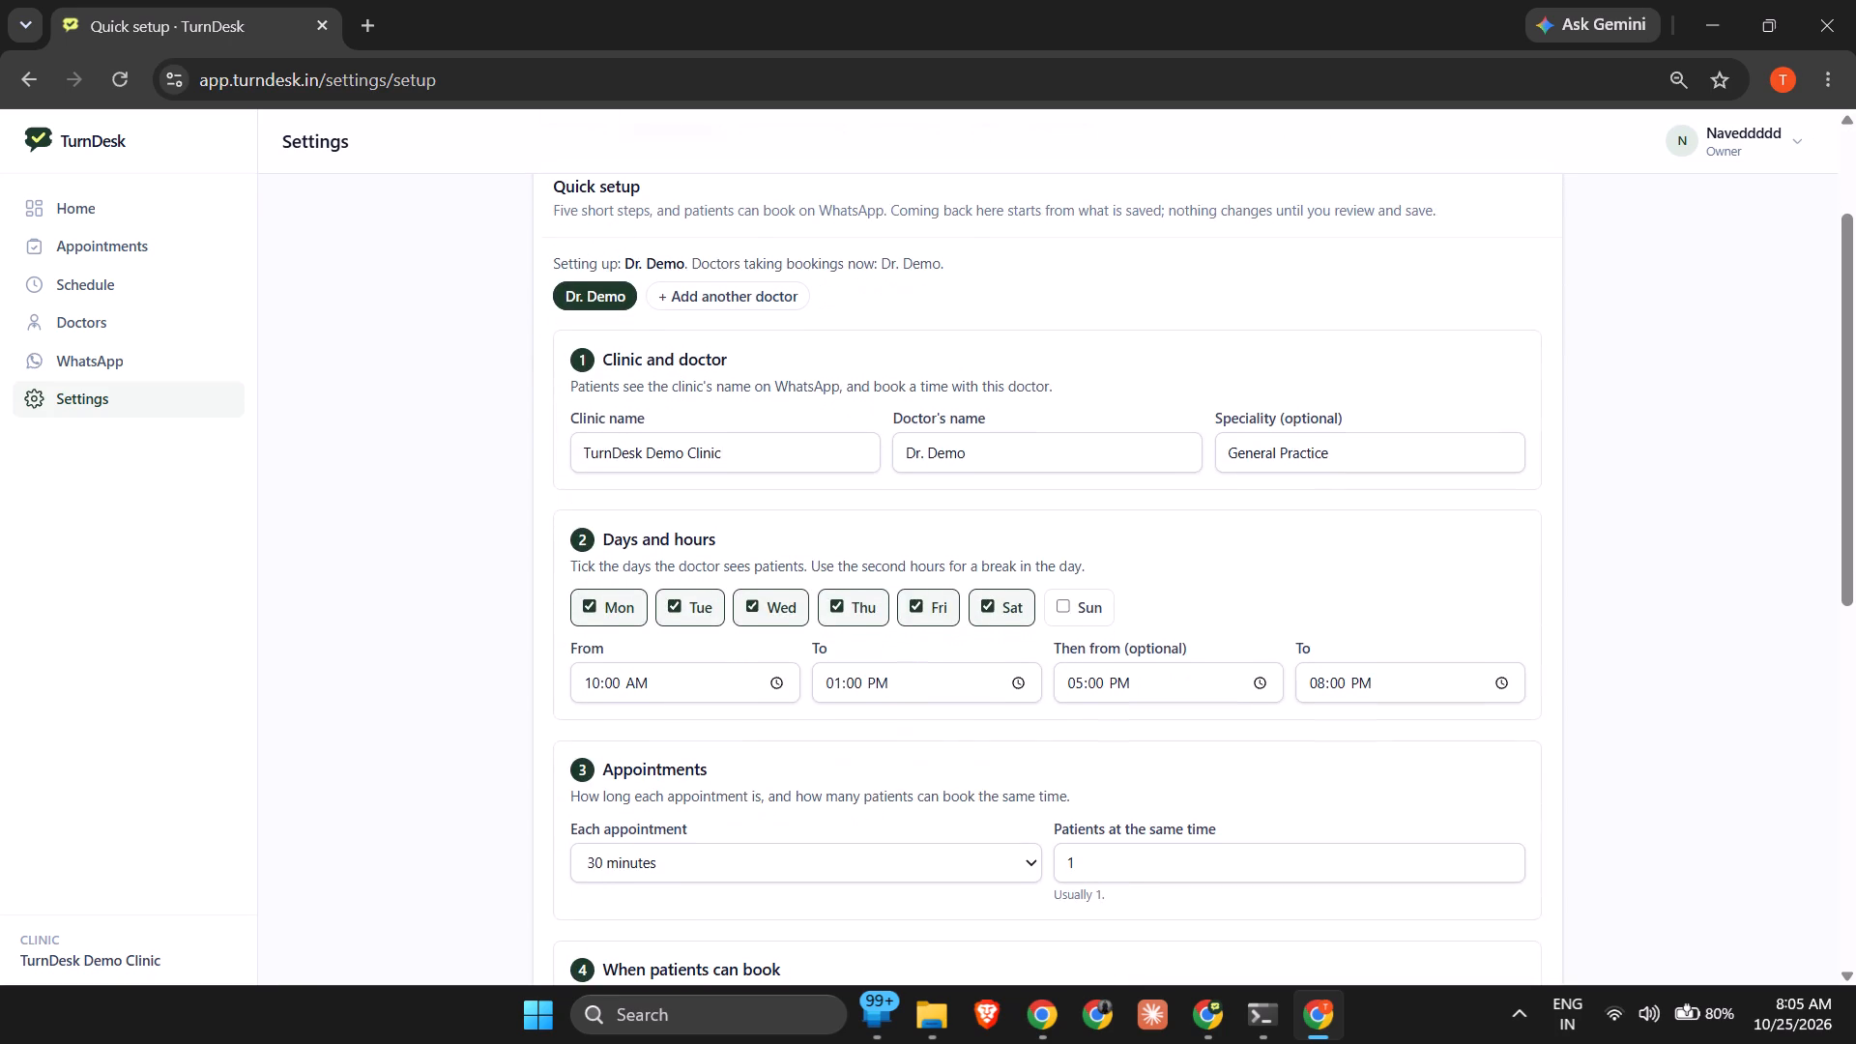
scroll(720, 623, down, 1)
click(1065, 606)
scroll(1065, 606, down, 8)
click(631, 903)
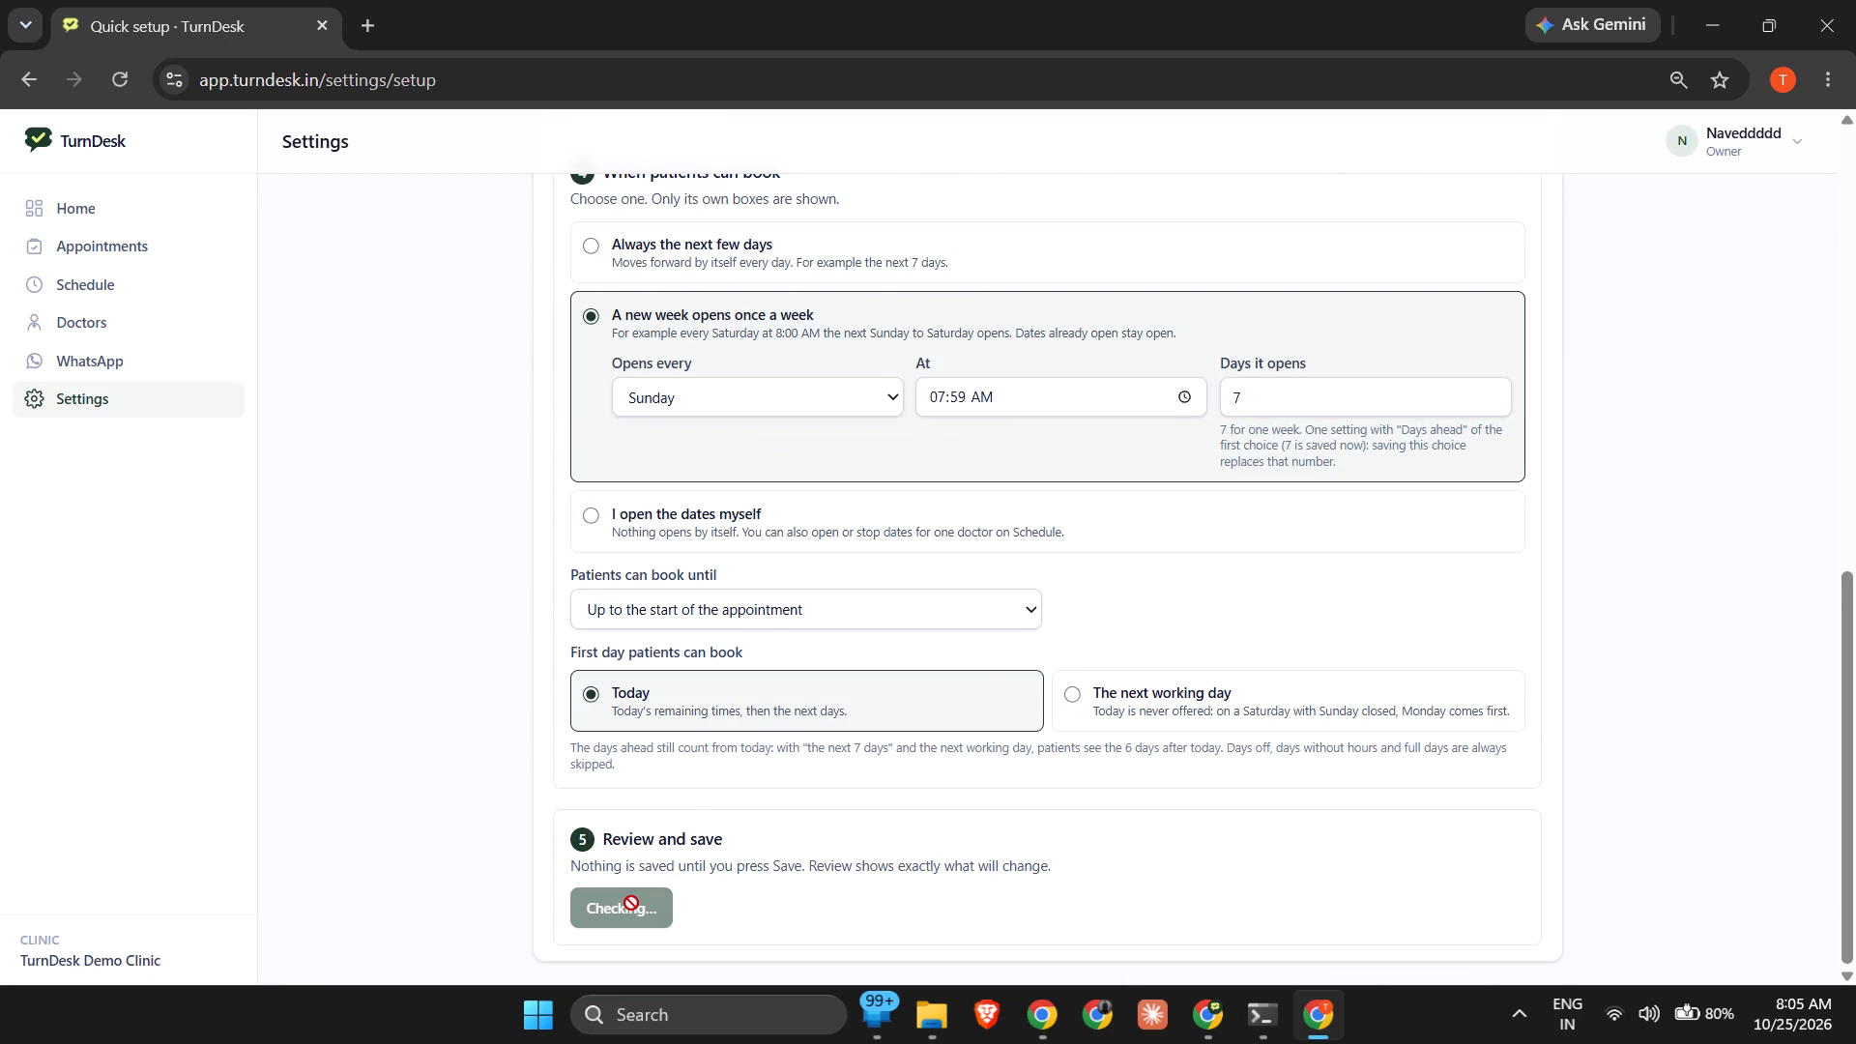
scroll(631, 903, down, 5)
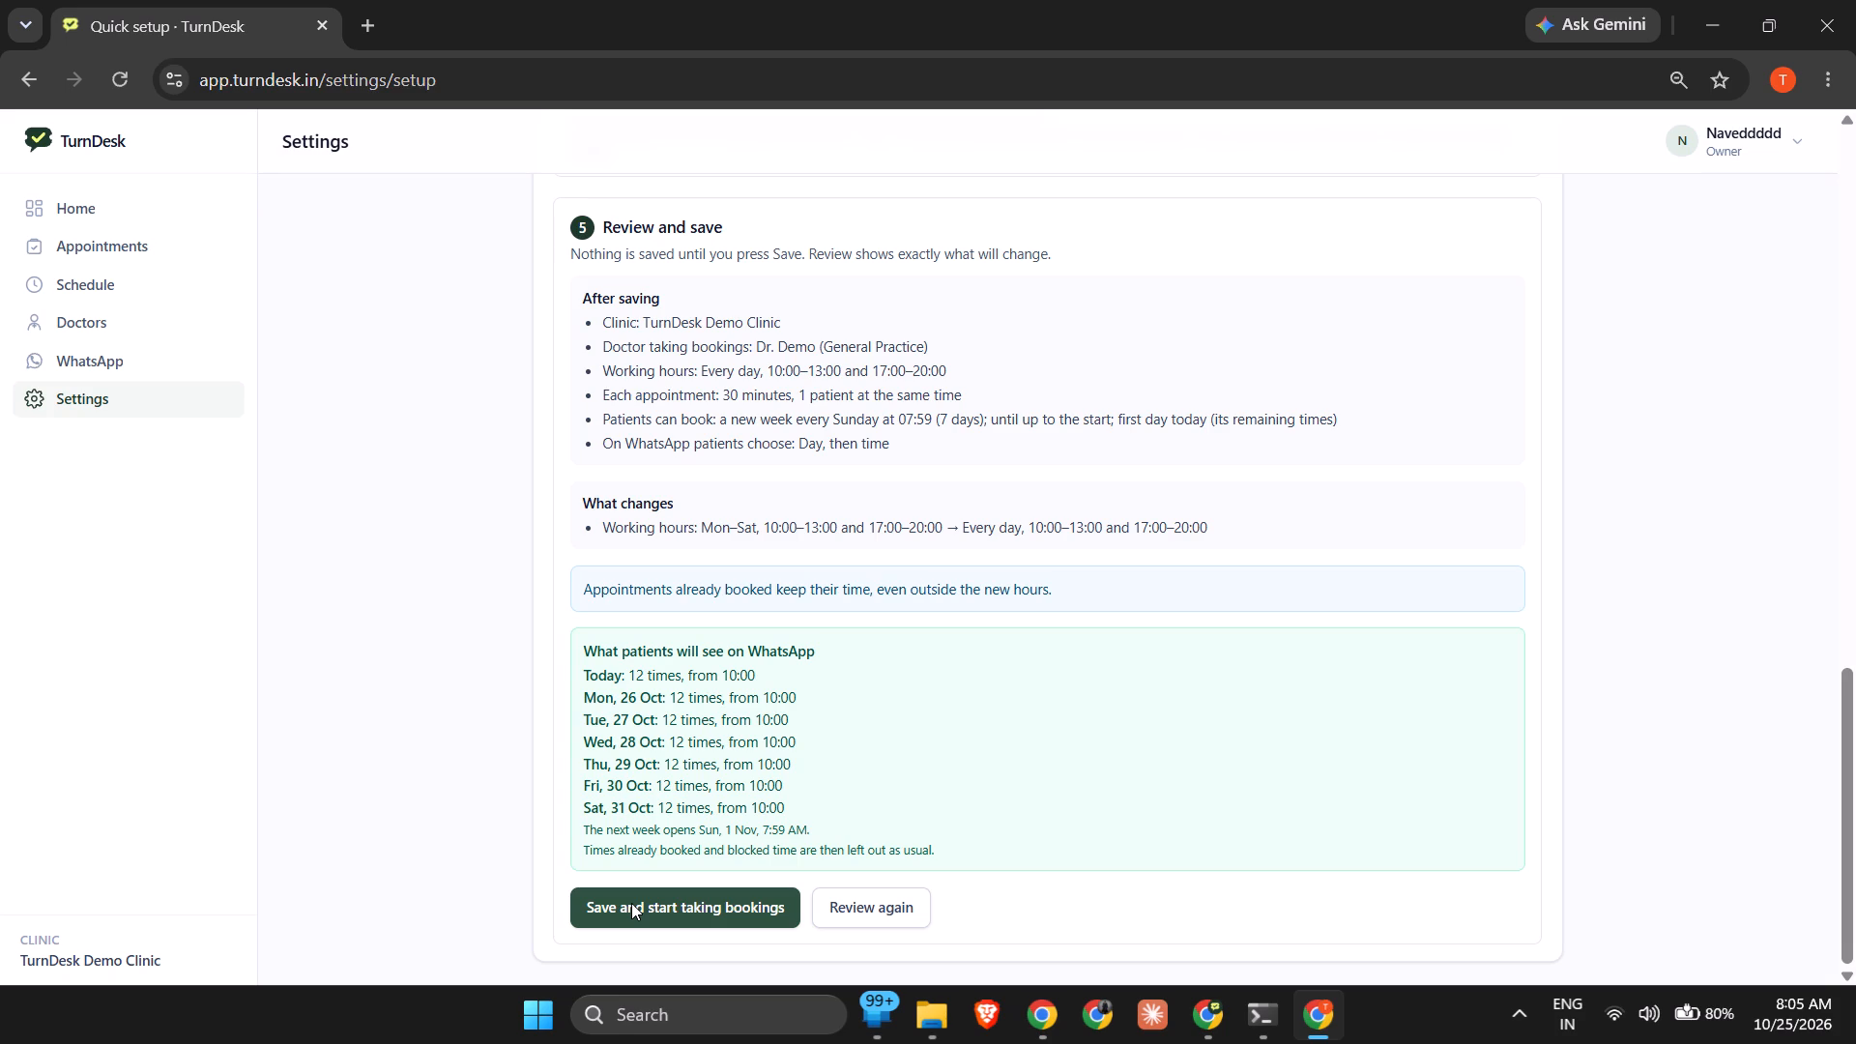
Check the Clinic & booking appointment rules again, including the first bookable day and the weekly opening under "When patients can book".
scroll(631, 903, up, 8)
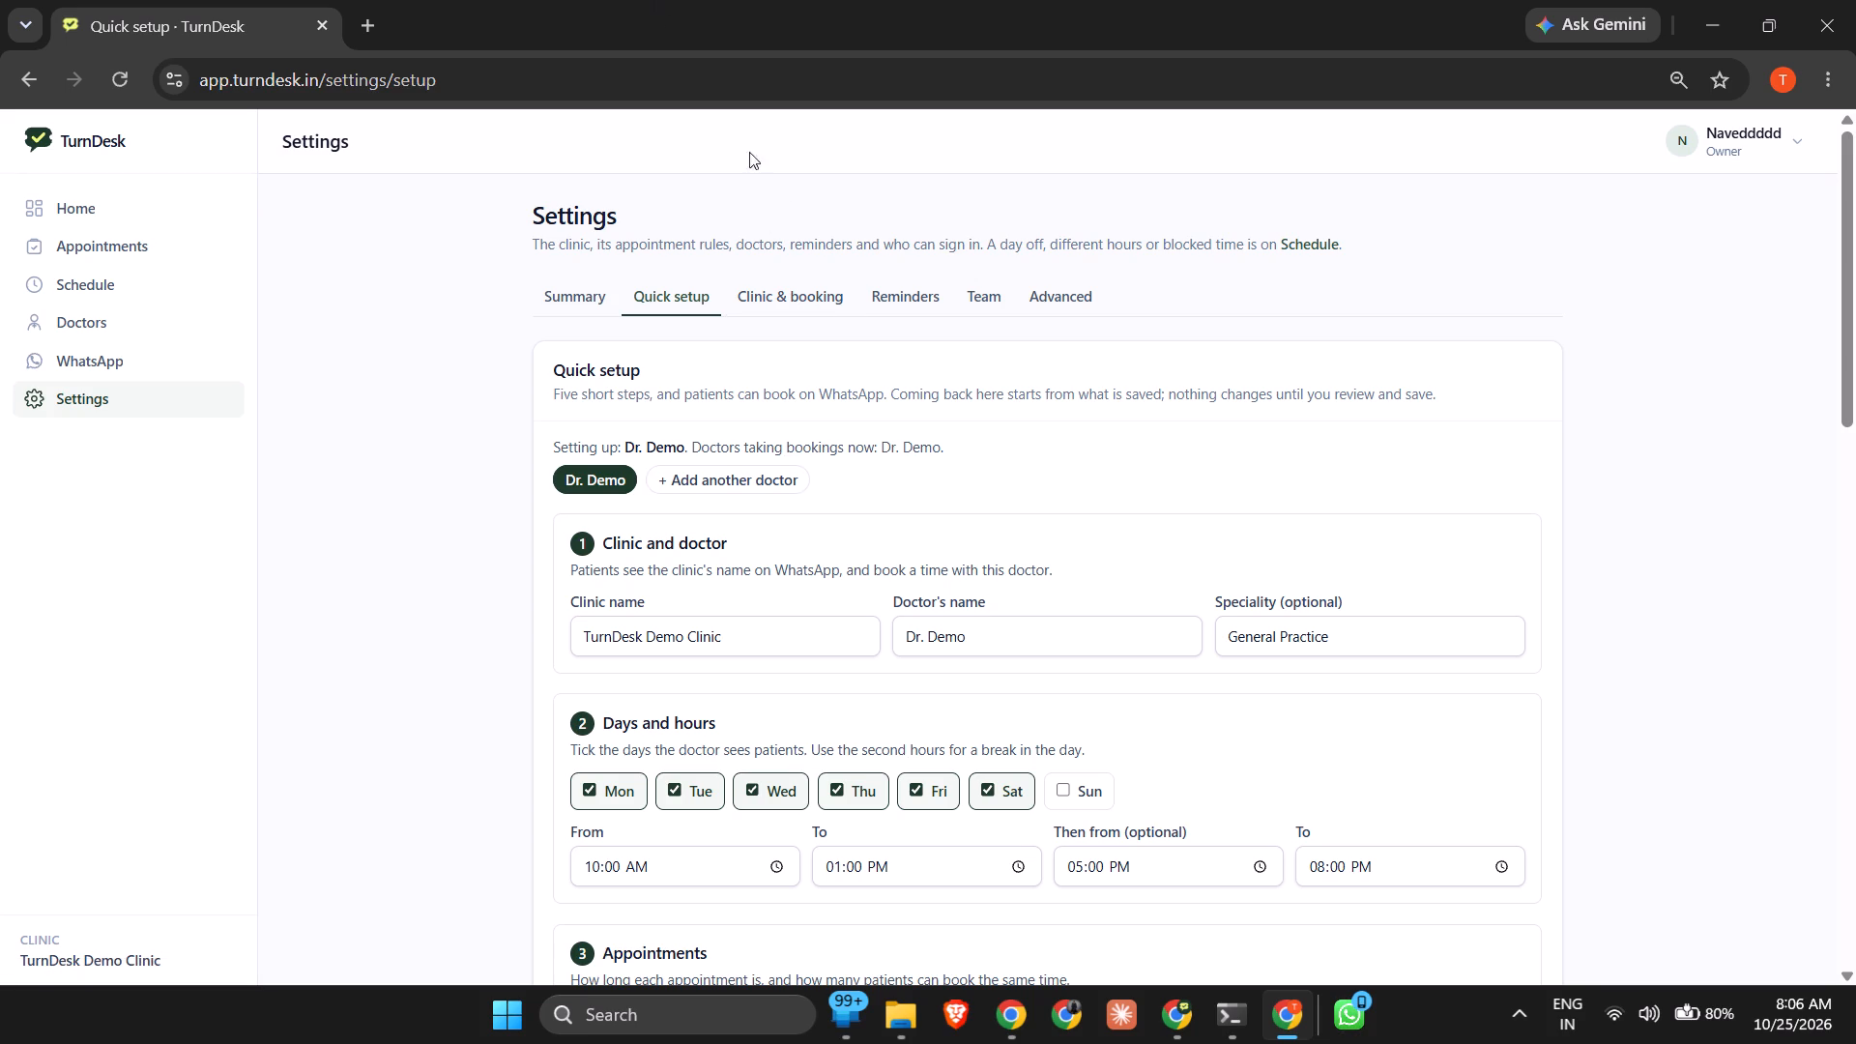
click(812, 307)
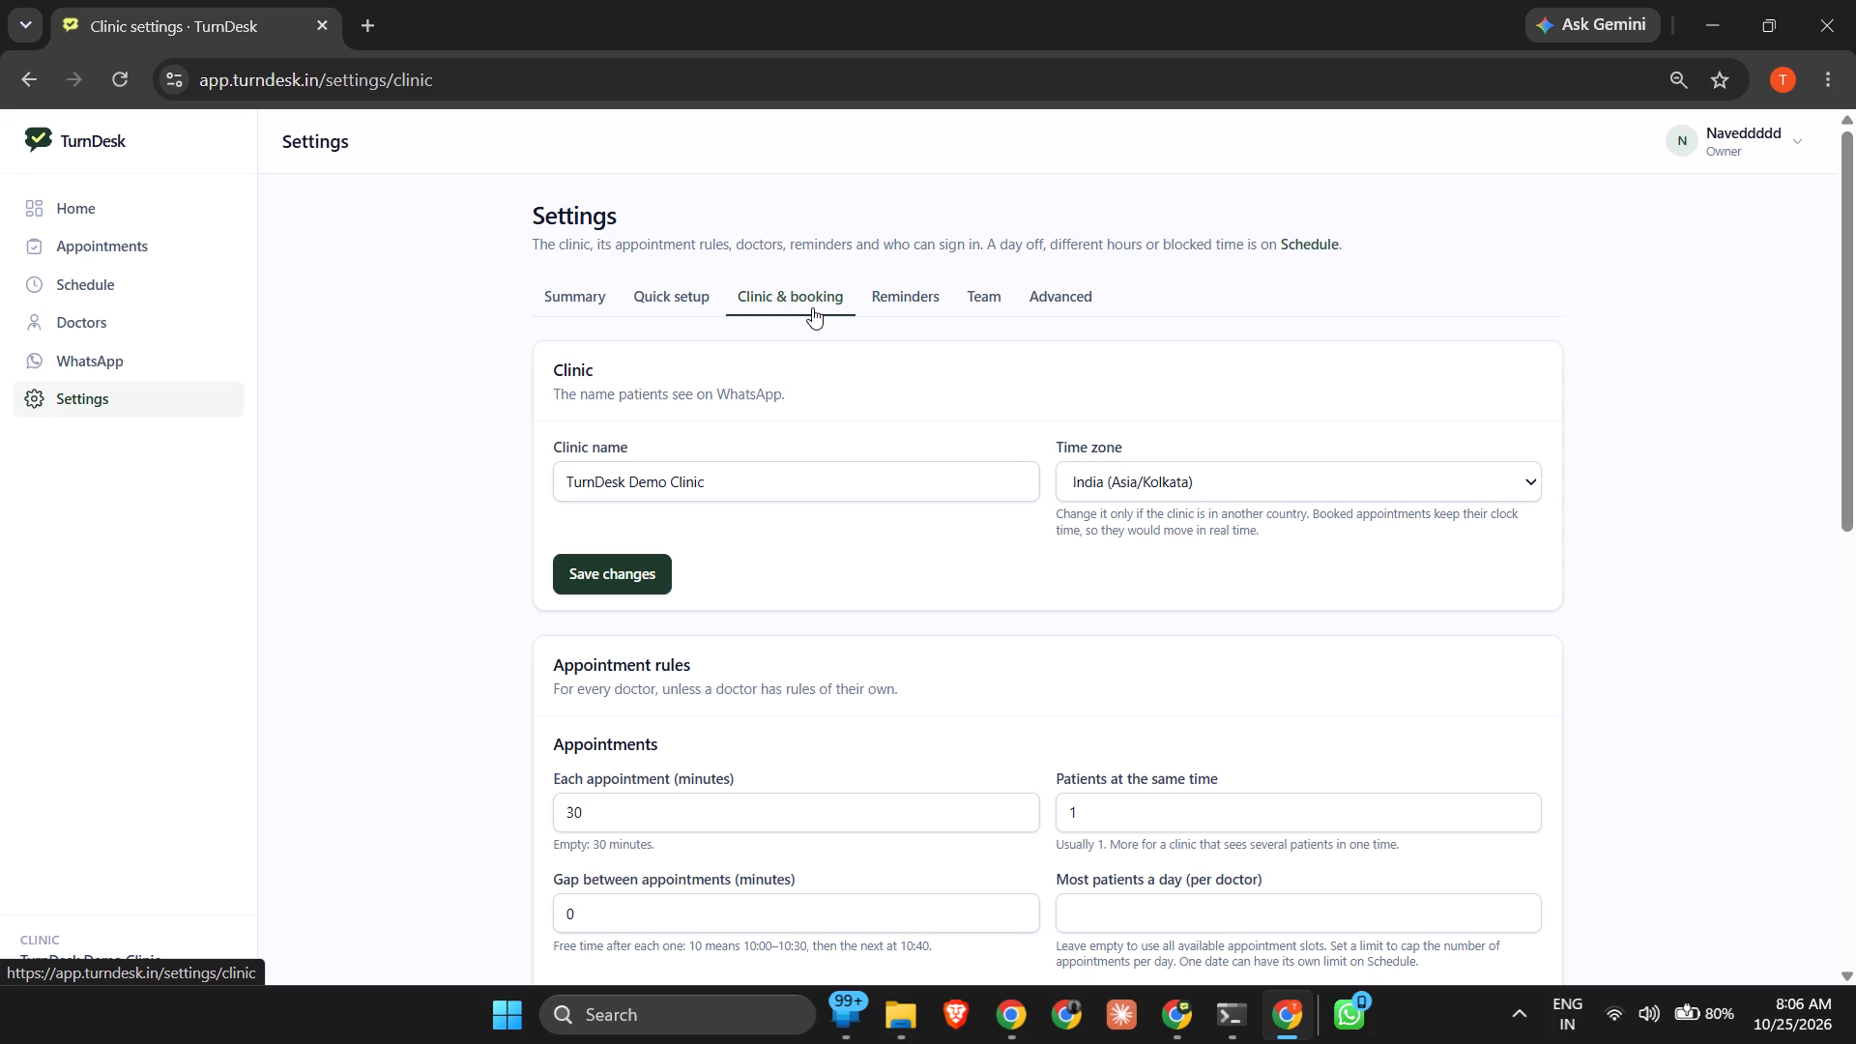
scroll(812, 307, up, 3)
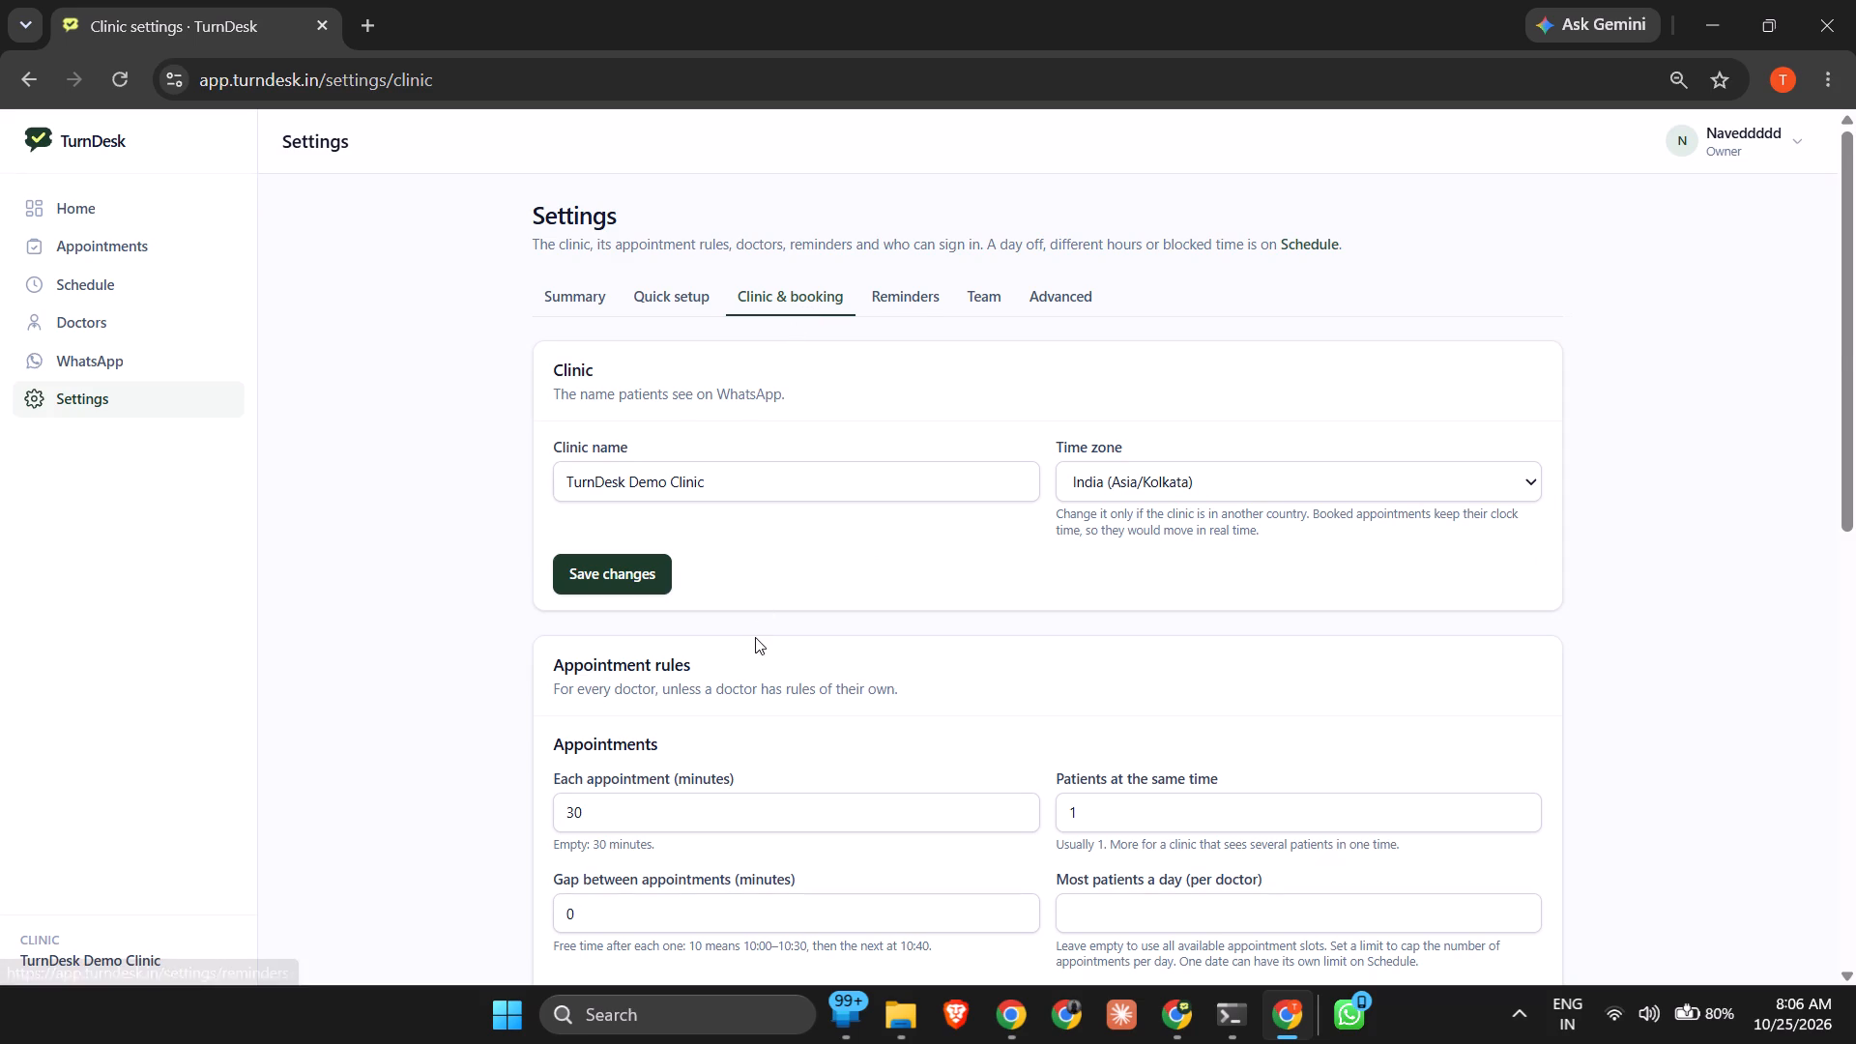
scroll(755, 637, down, 5)
scroll(755, 637, up, 1)
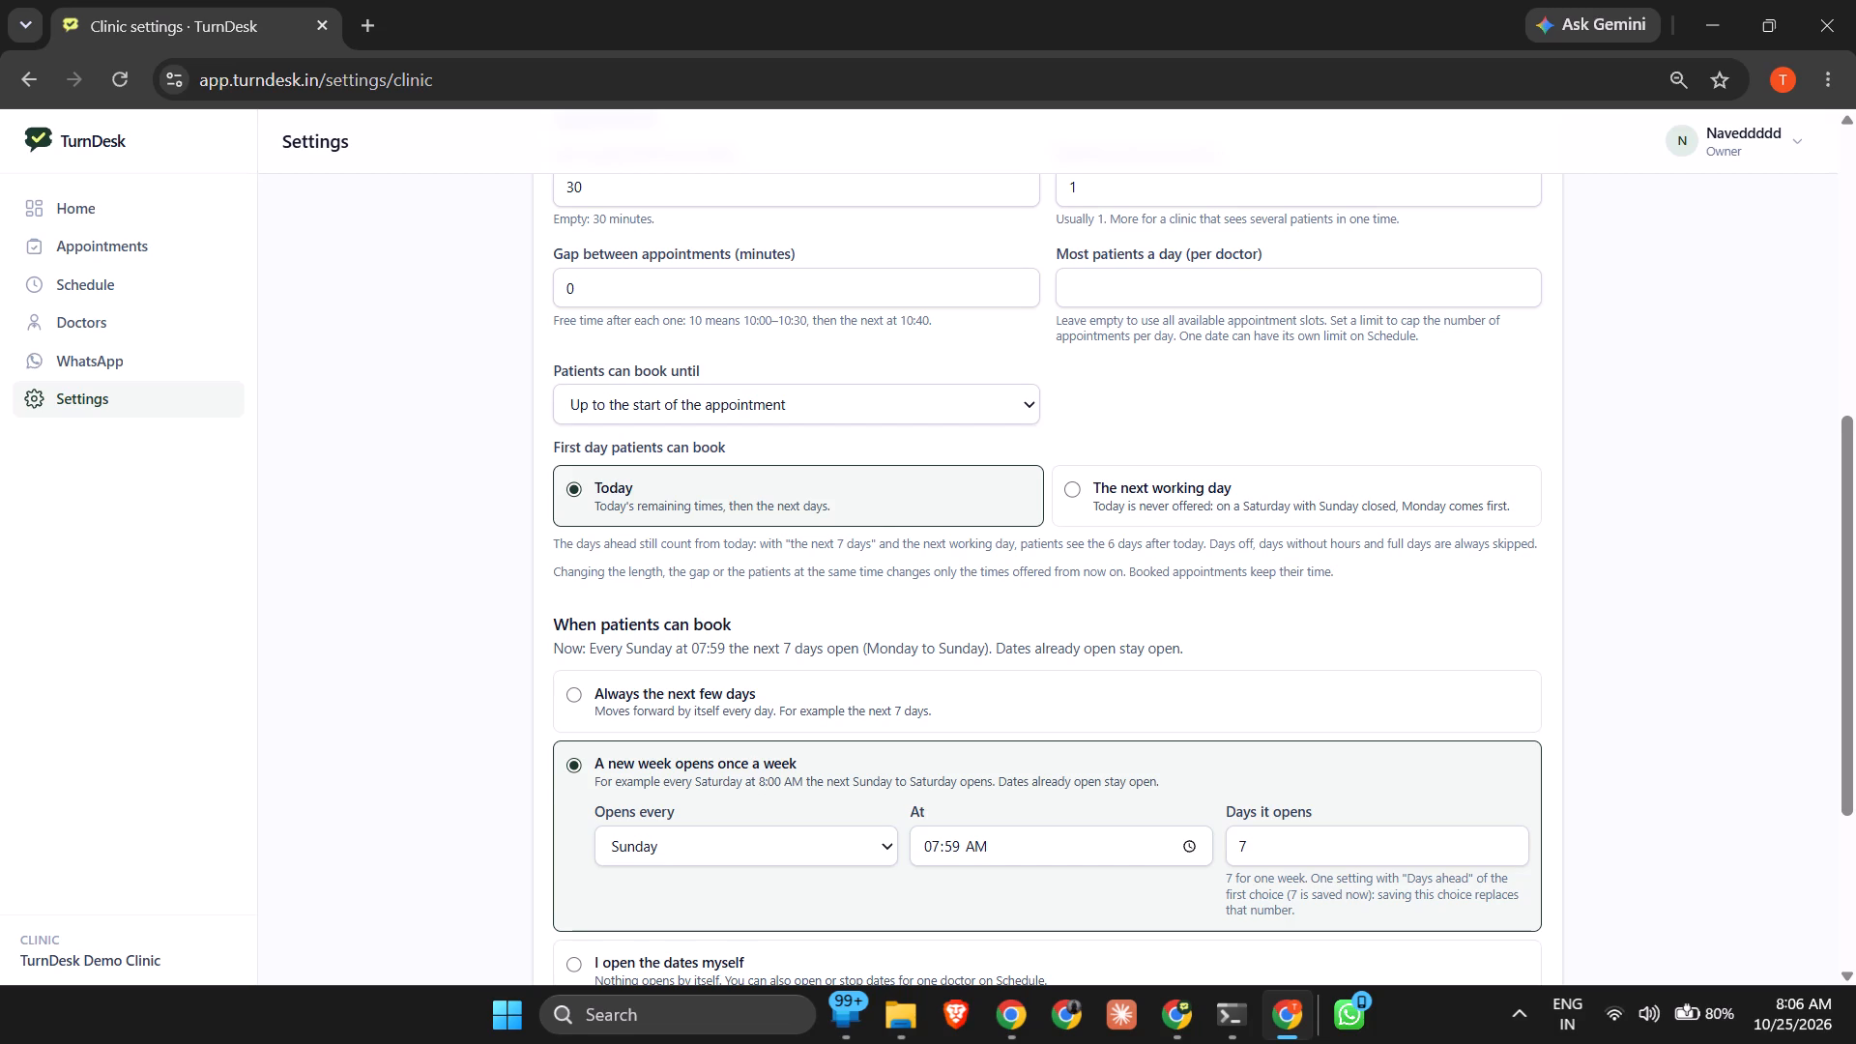
scroll(710, 569, down, 8)
scroll(710, 569, up, 7)
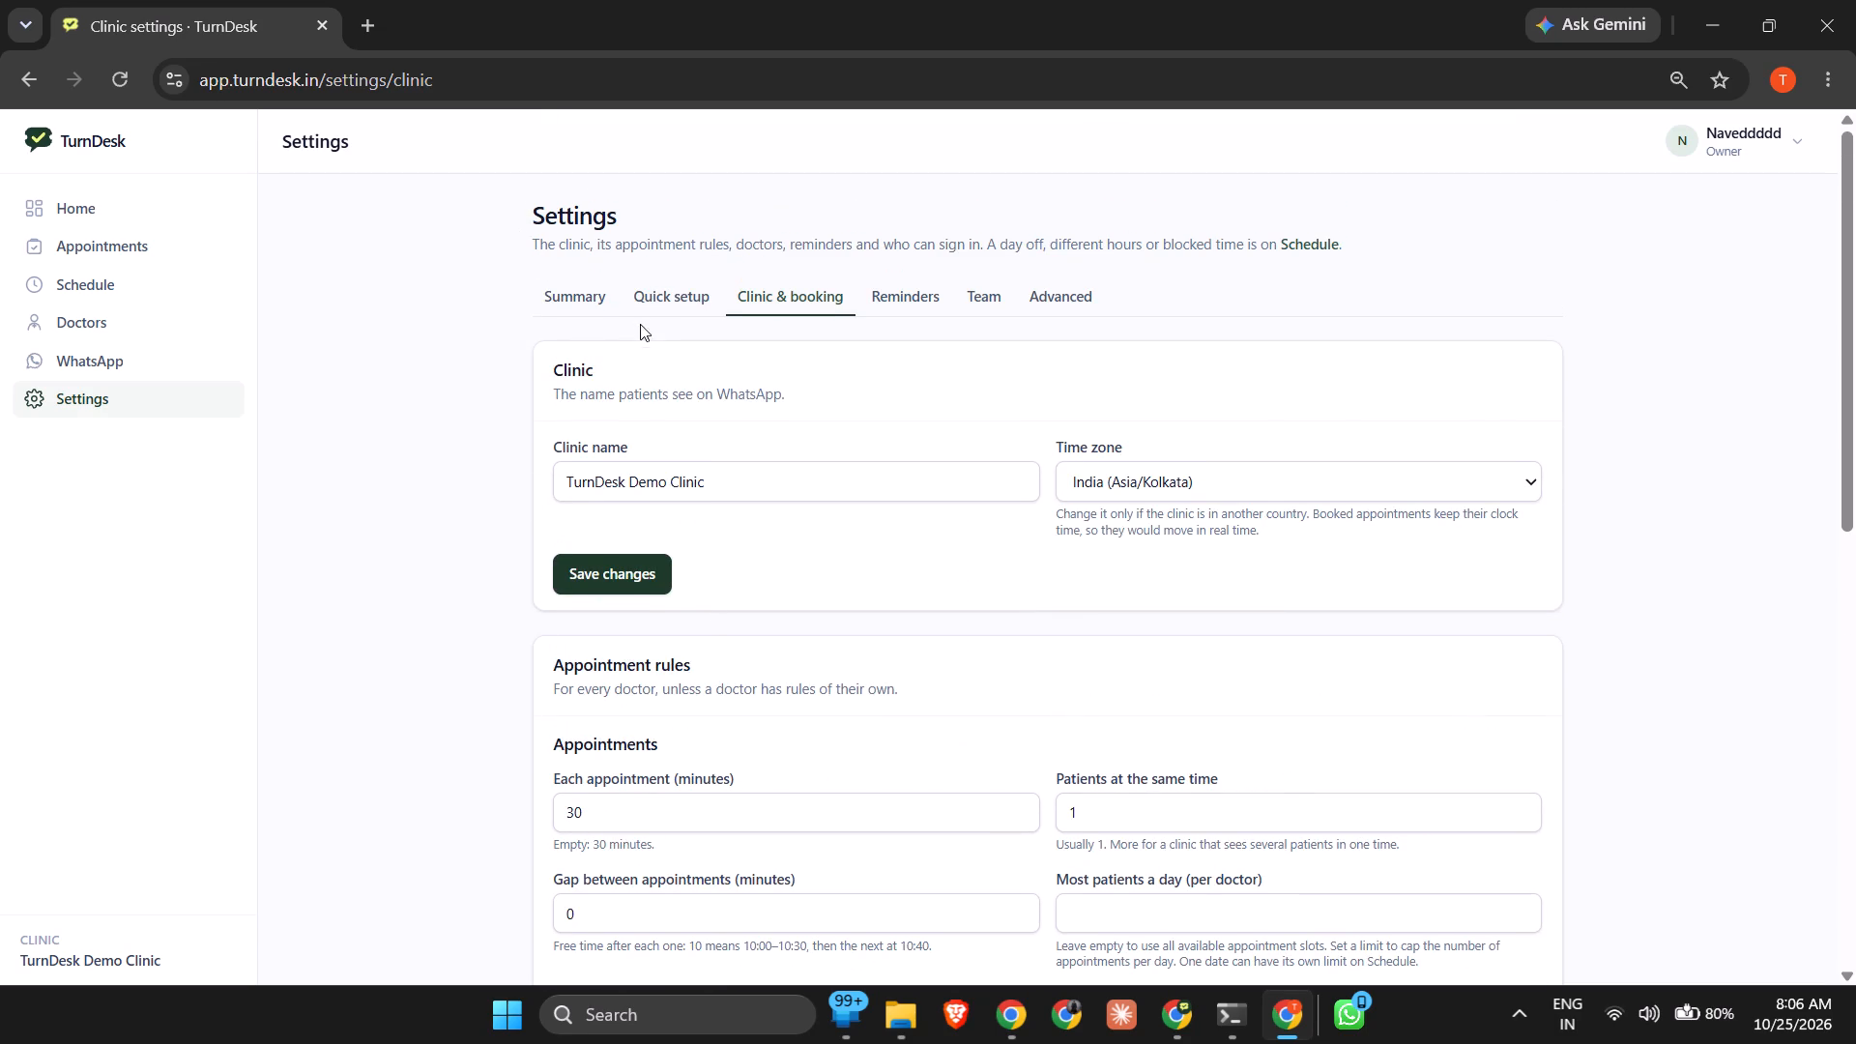
Add Sunday to the doctor's working days in the quick setup and bring up the setup review.
click(649, 304)
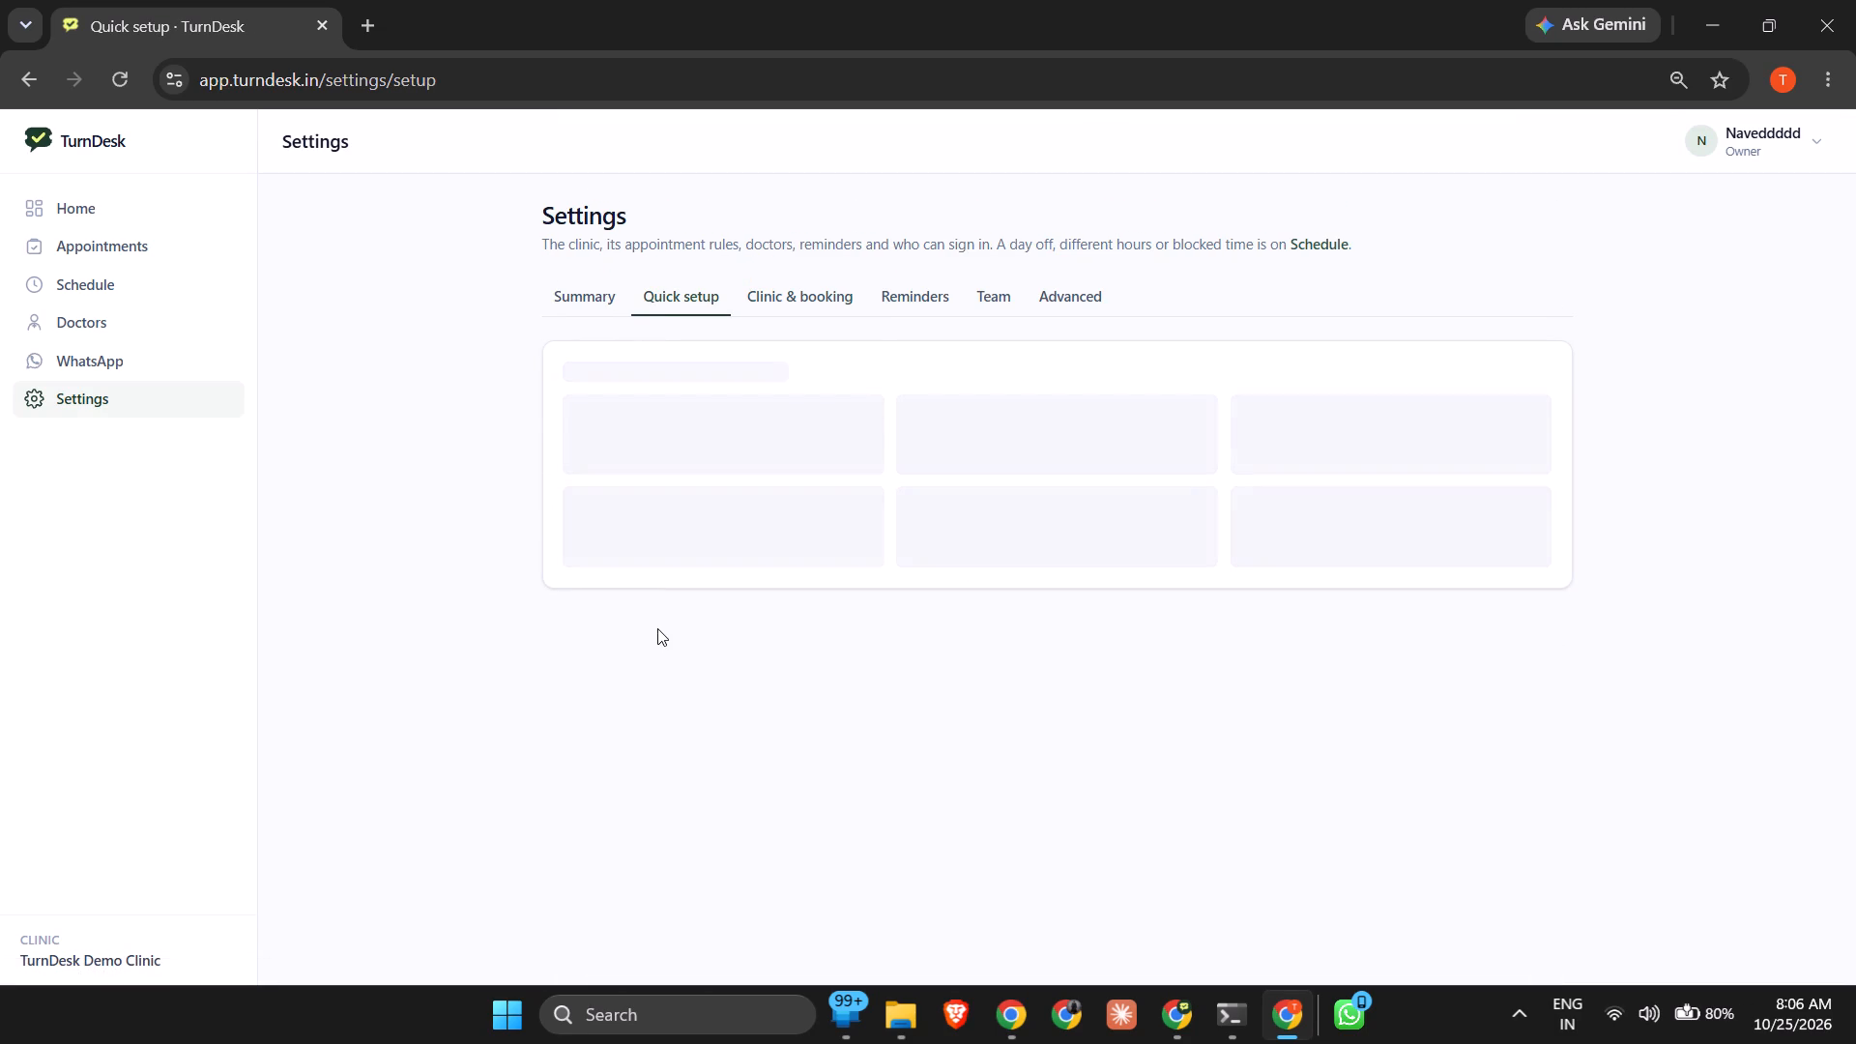
scroll(657, 628, down, 8)
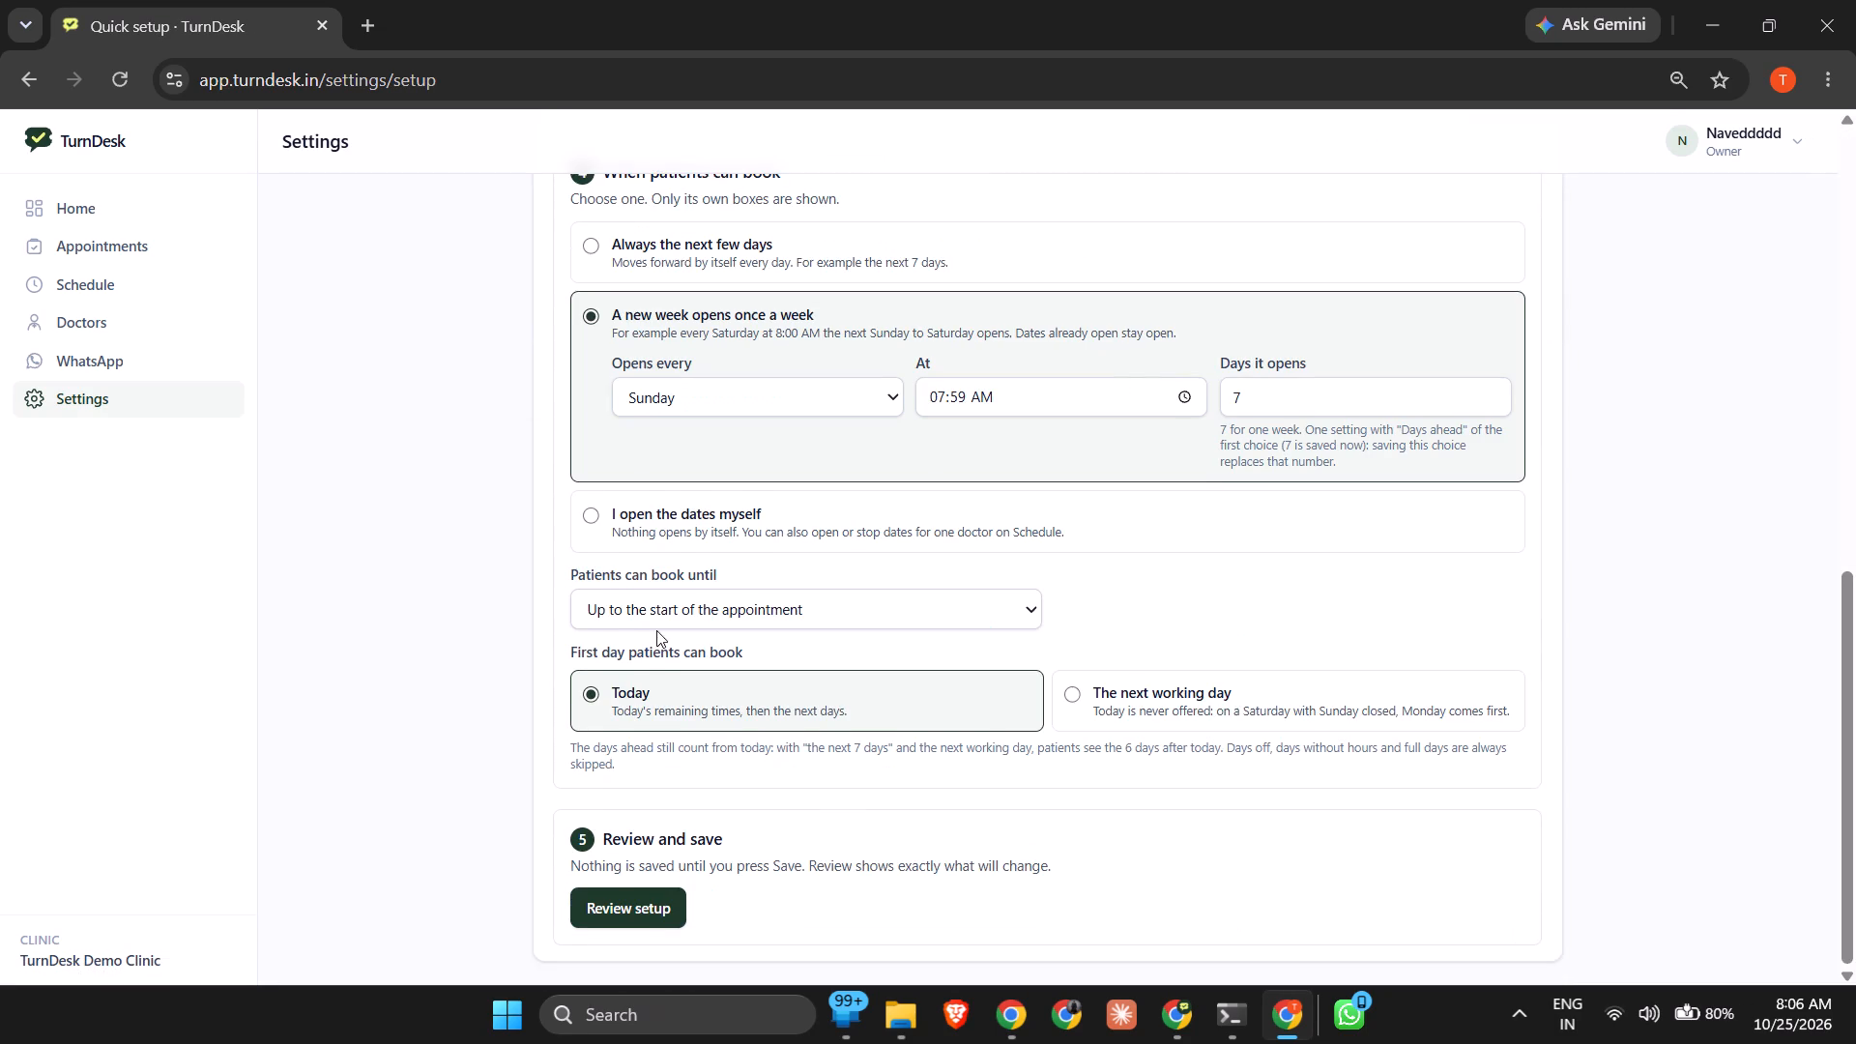
scroll(670, 491, up, 4)
scroll(916, 339, up, 1)
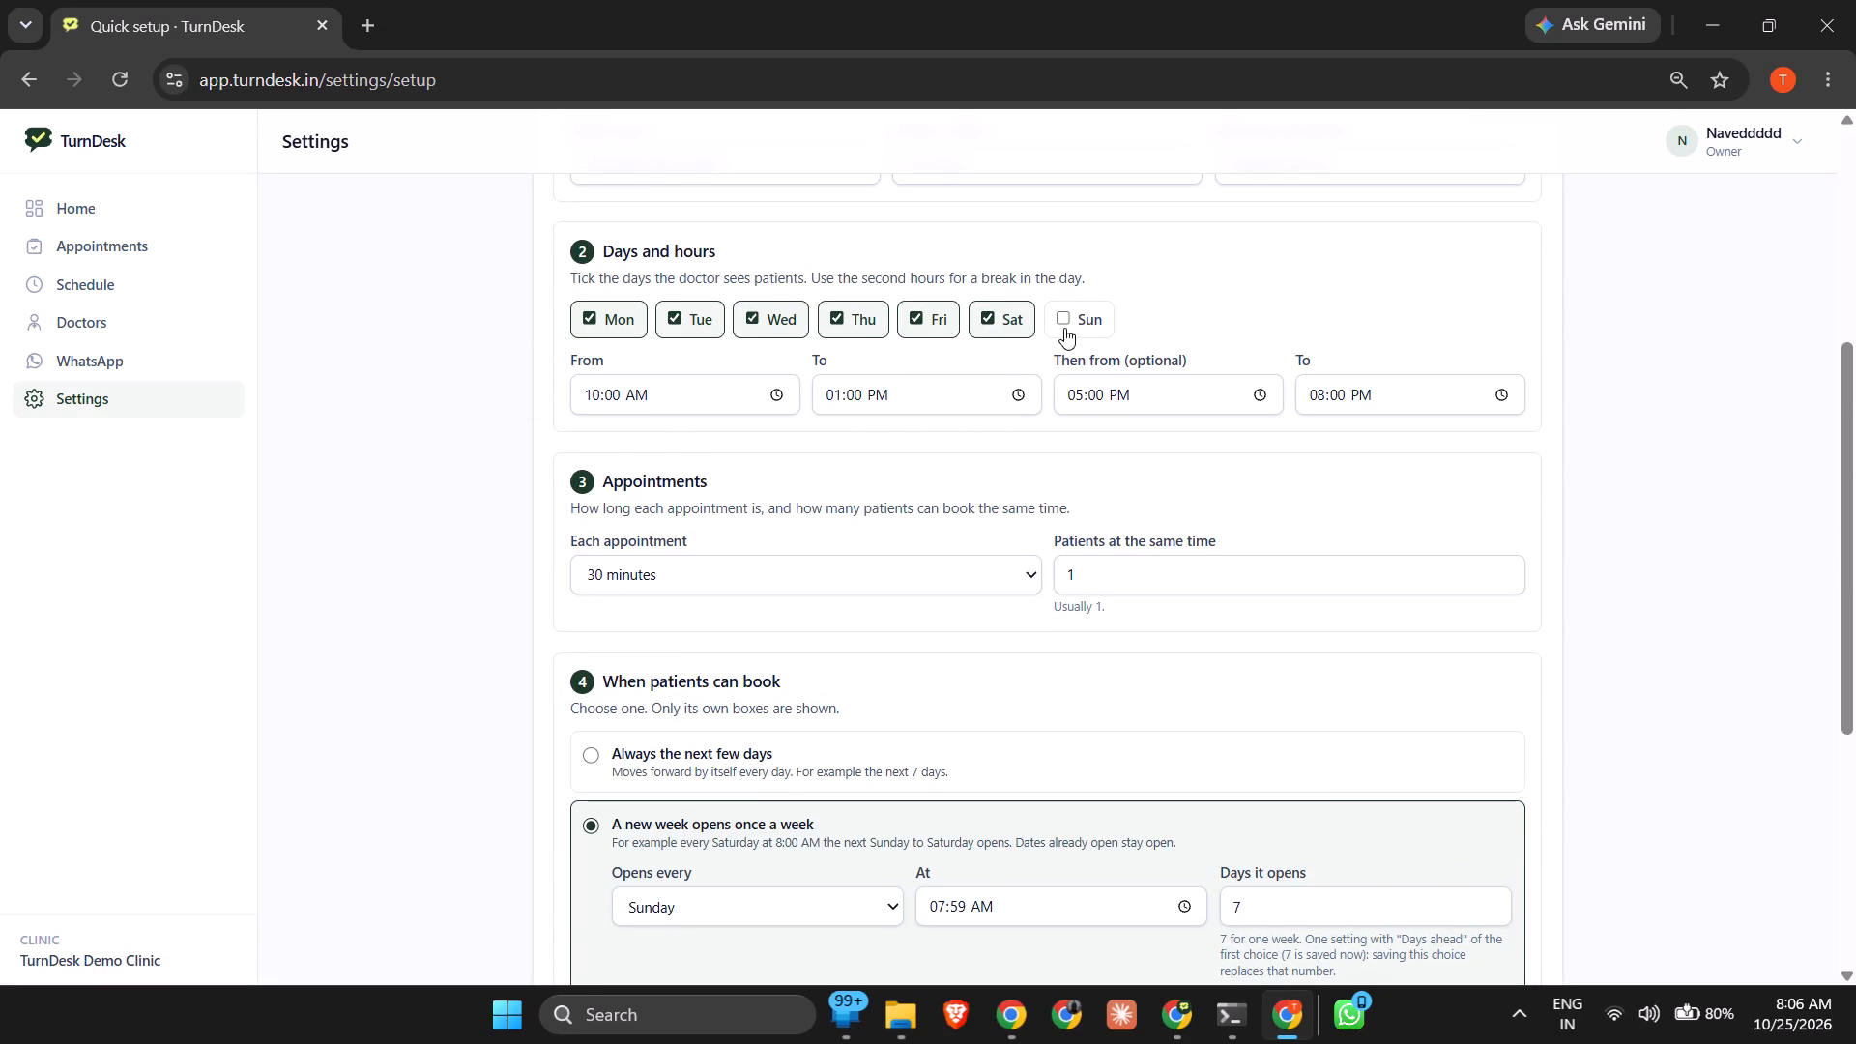
click(1064, 328)
scroll(1064, 328, down, 7)
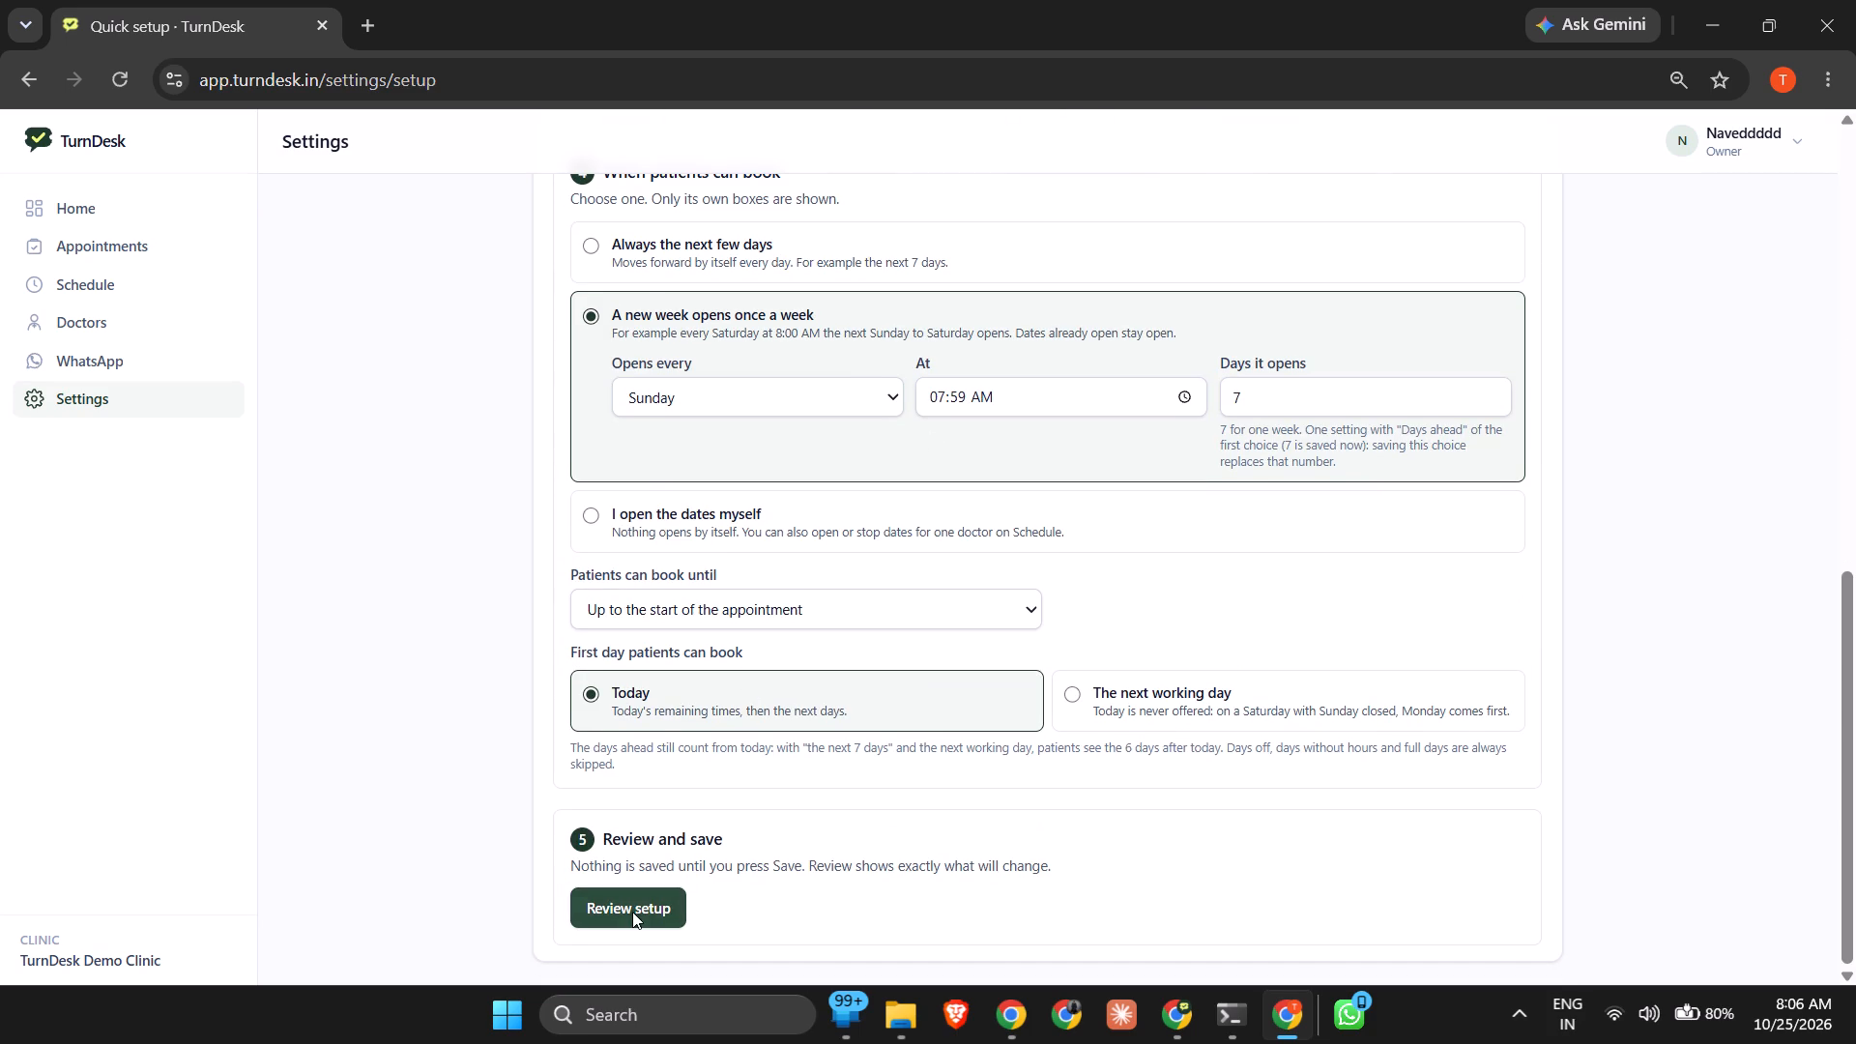
click(632, 913)
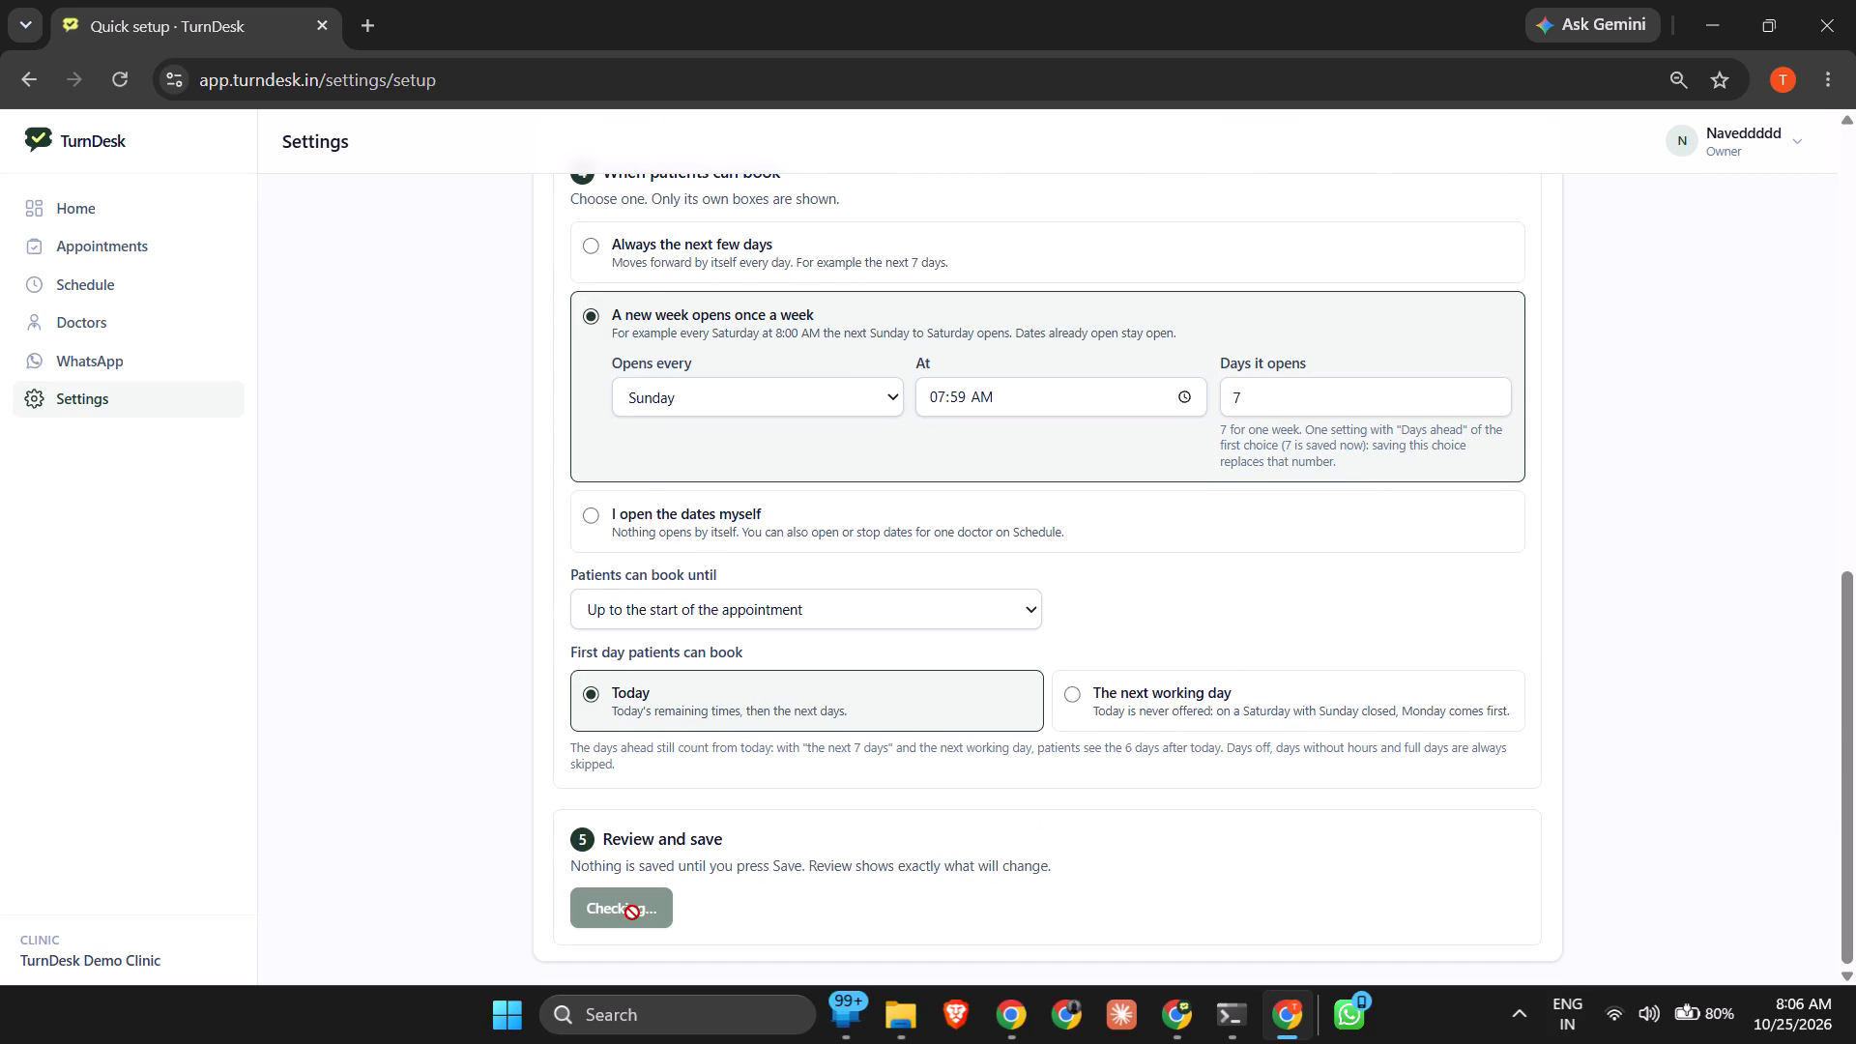
Examine the quick setup review, including what changes and what patients will see on WhatsApp.
scroll(681, 756, up, 6)
scroll(681, 756, down, 1)
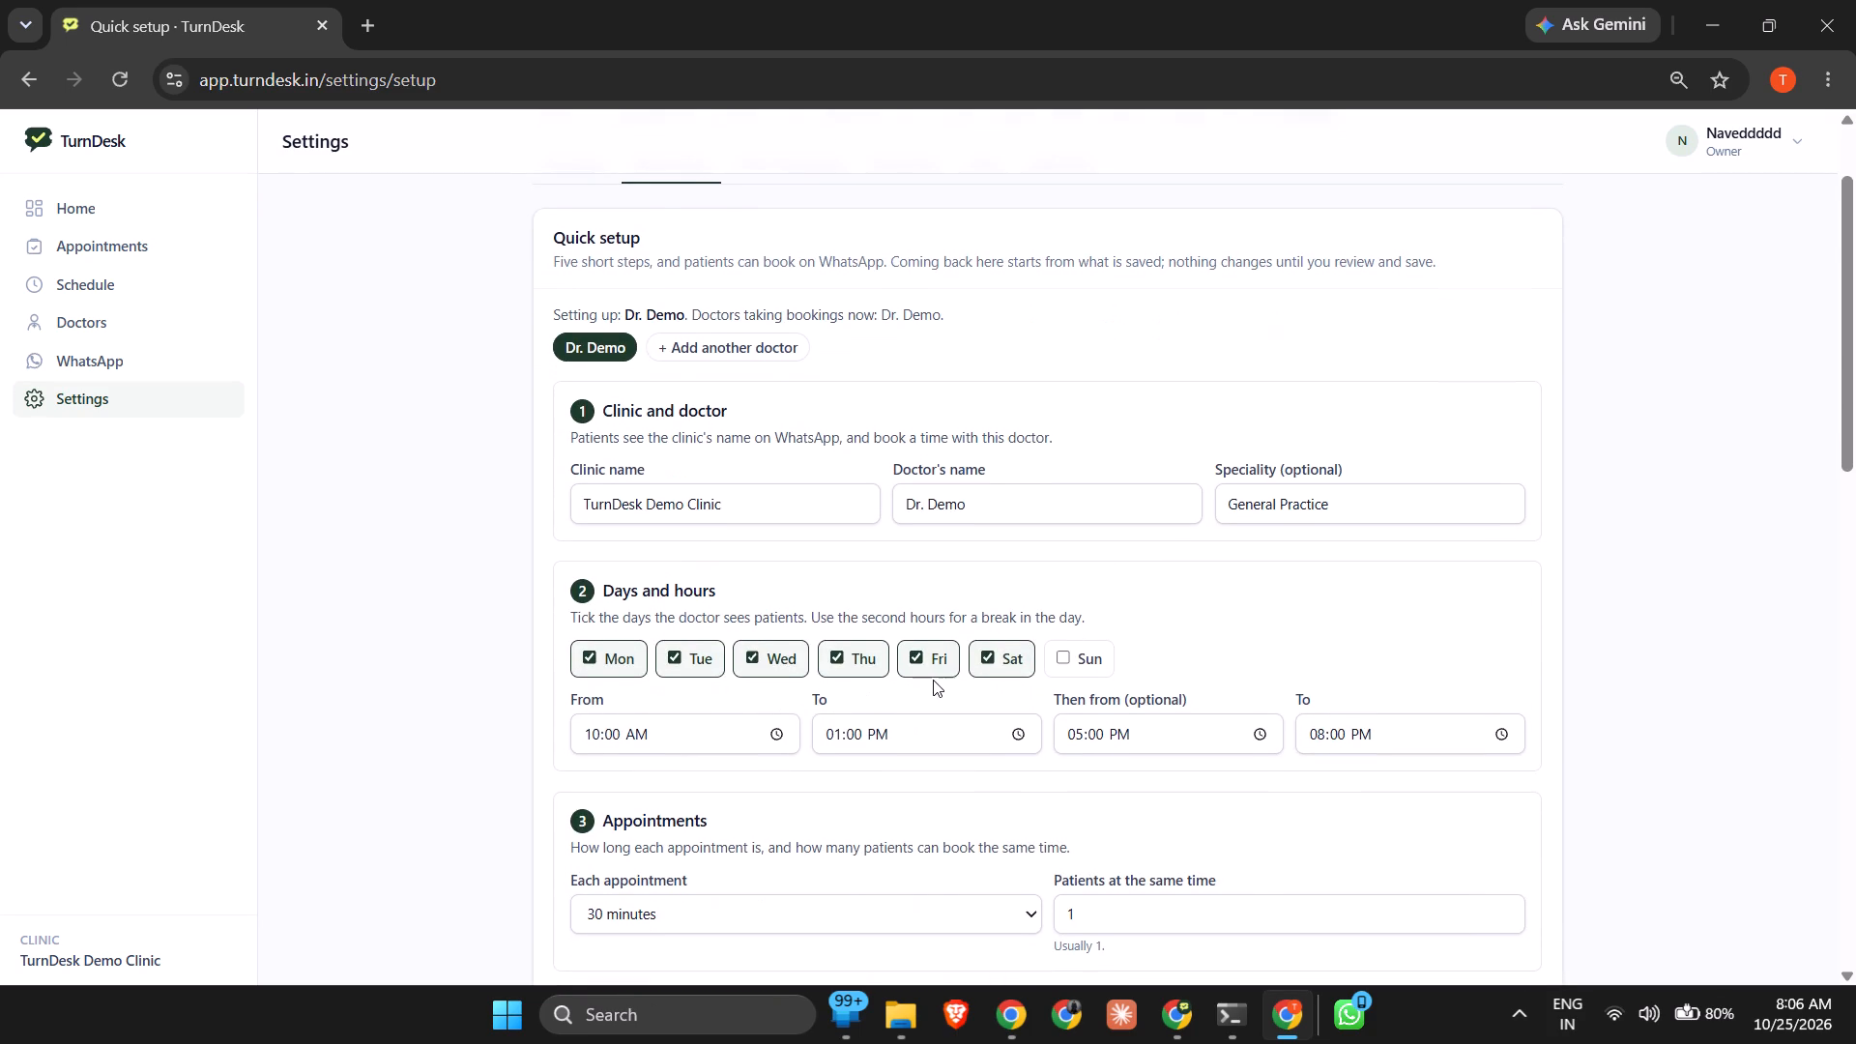
scroll(933, 680, down, 9)
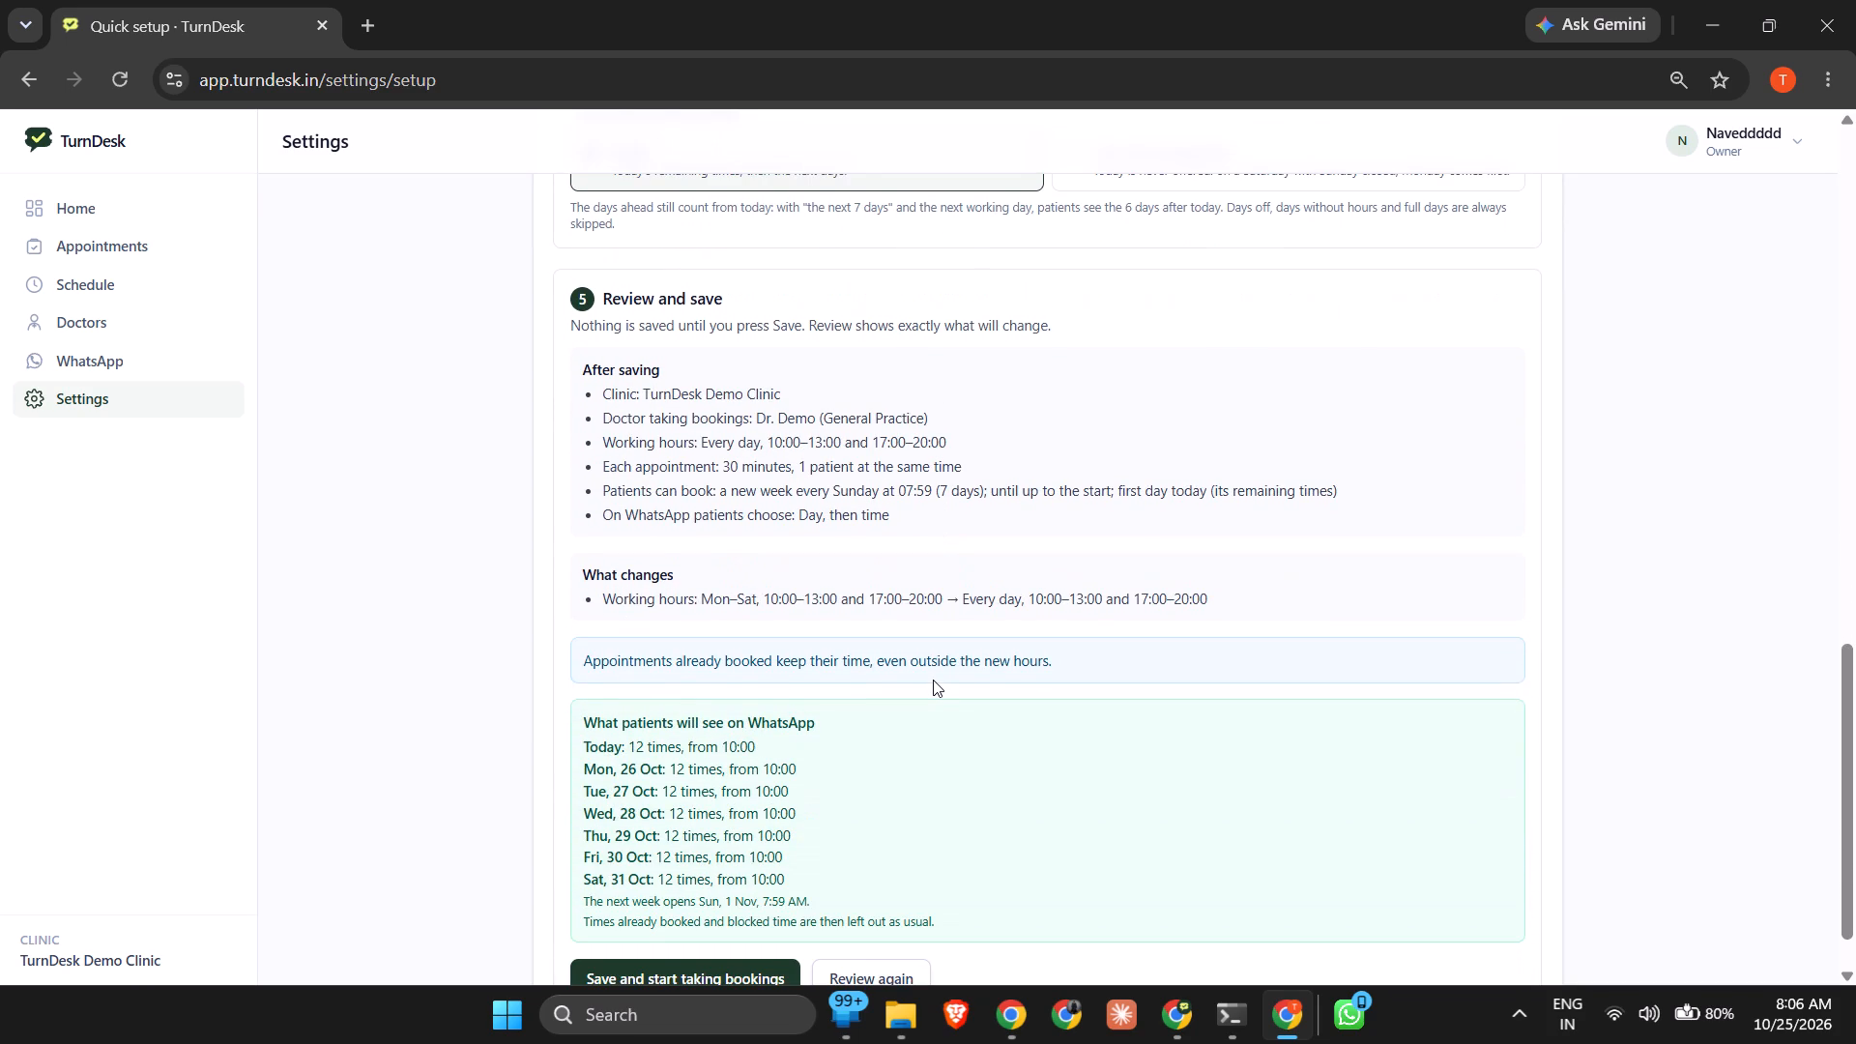
scroll(933, 680, up, 11)
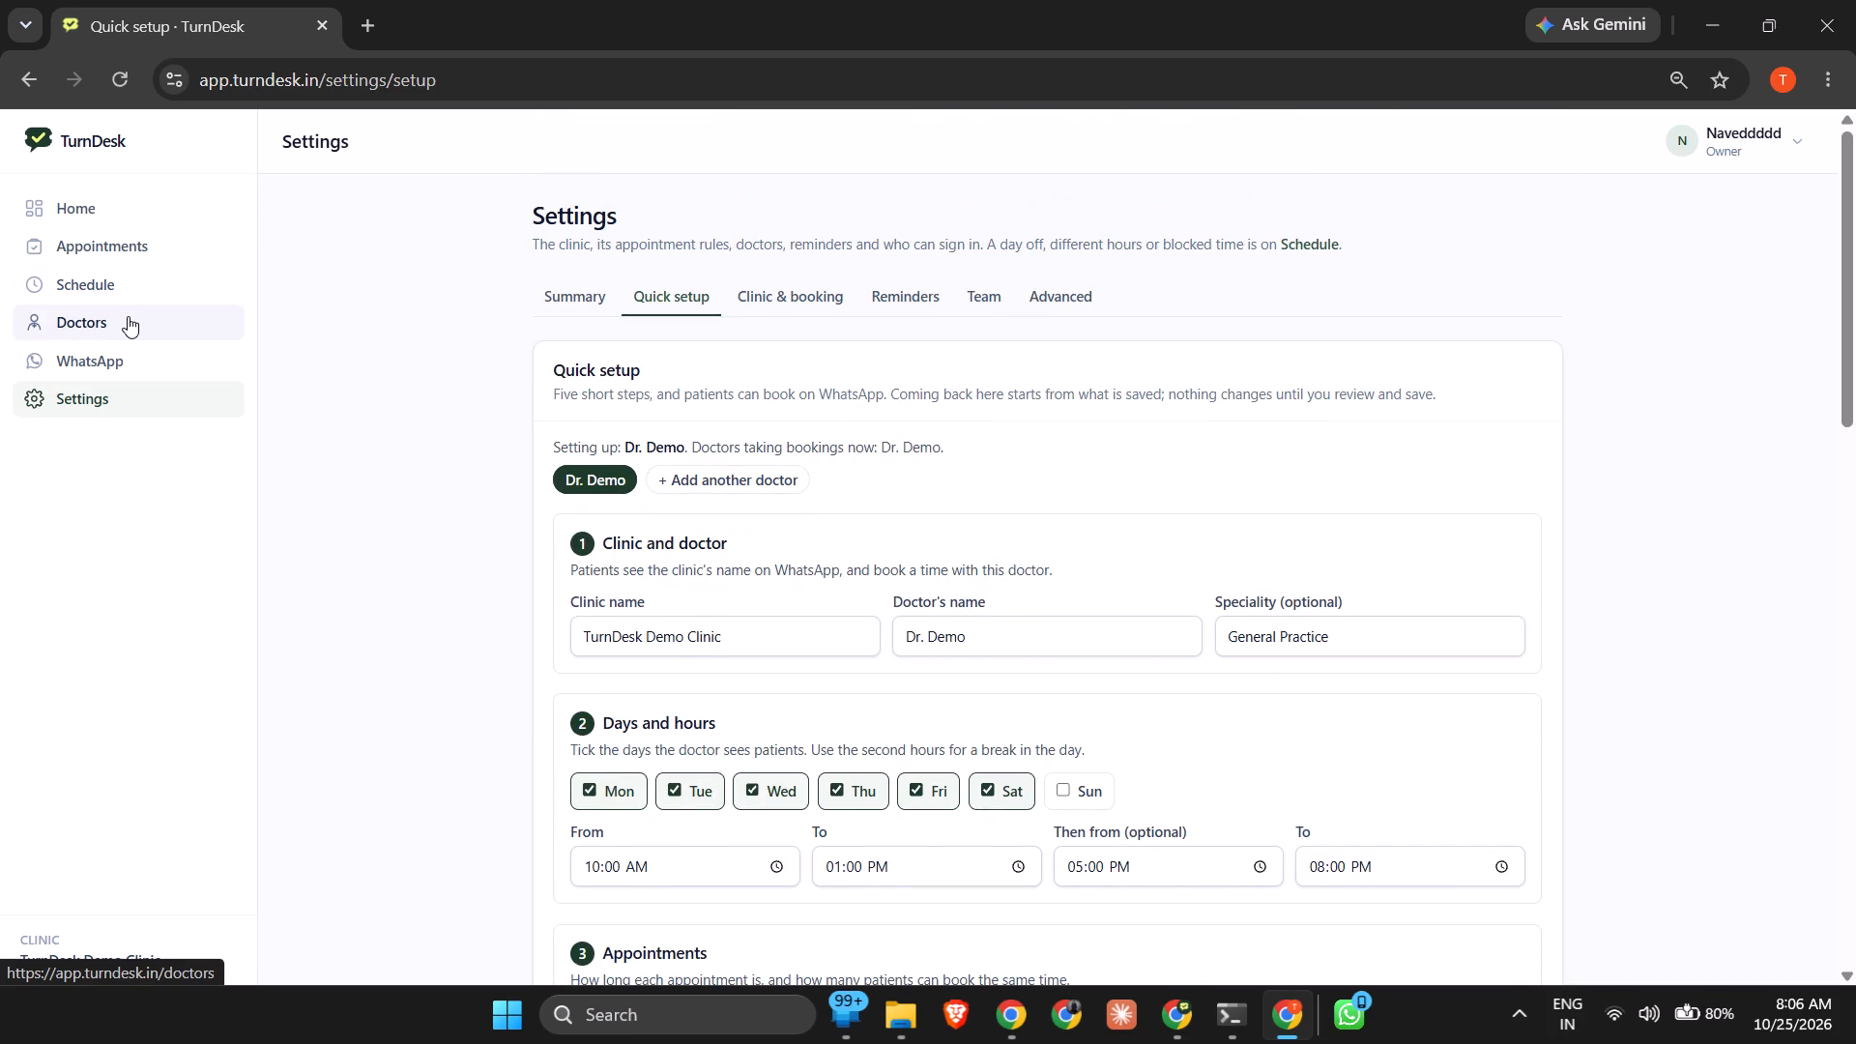
In Dr. Demo's normal working hours, set Sunday from 10:00 AM to 01:00 PM and save the changes.
click(128, 316)
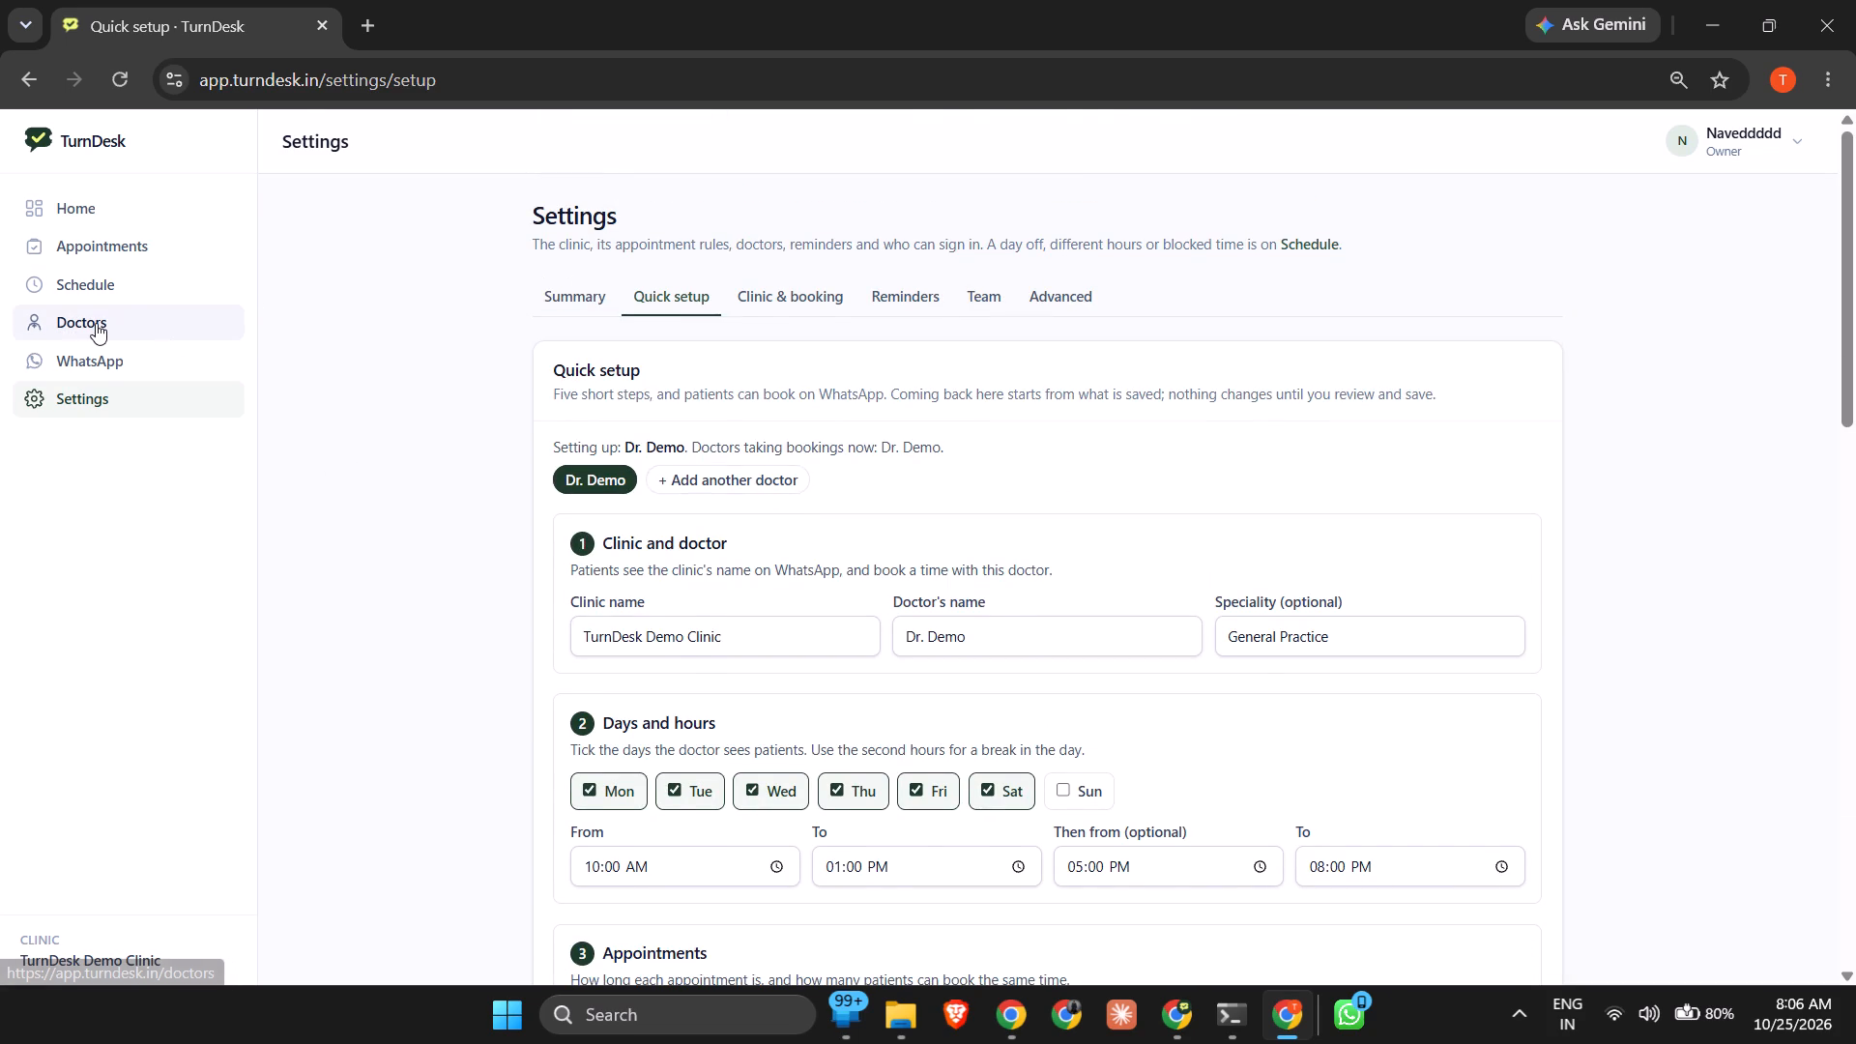
click(96, 323)
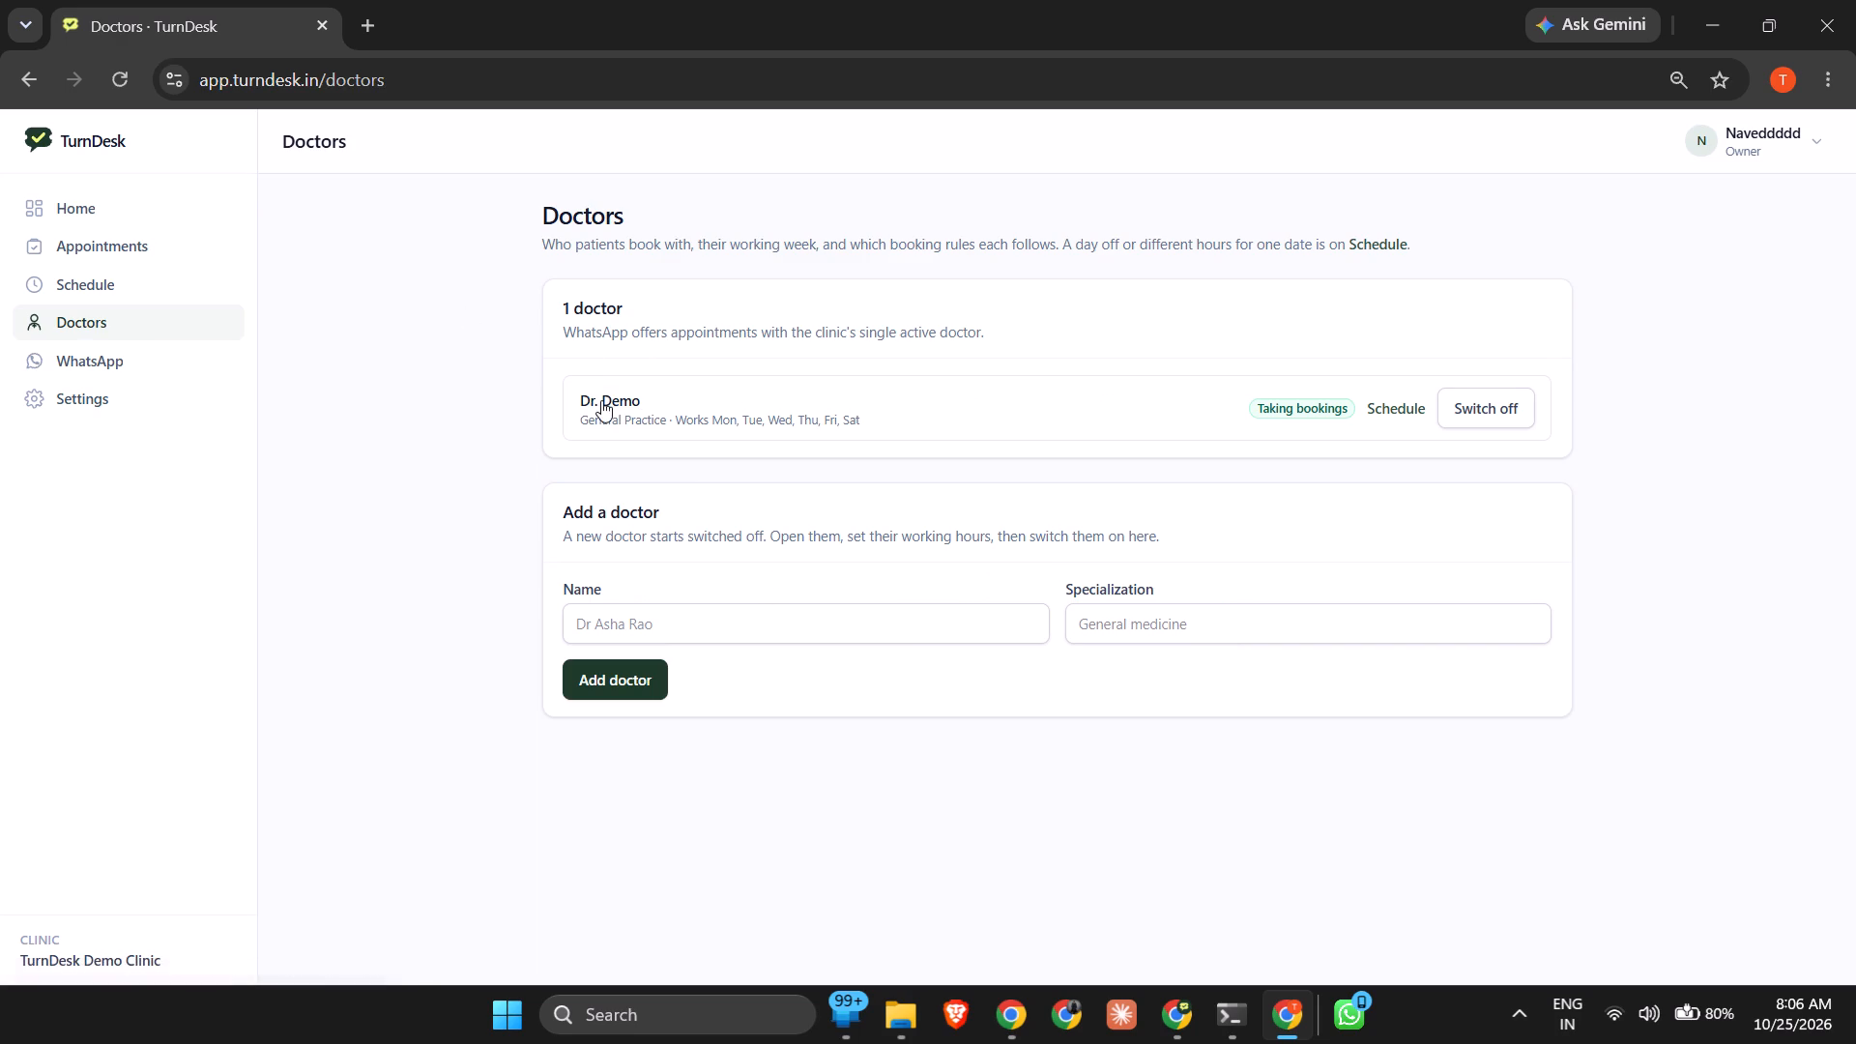
click(599, 409)
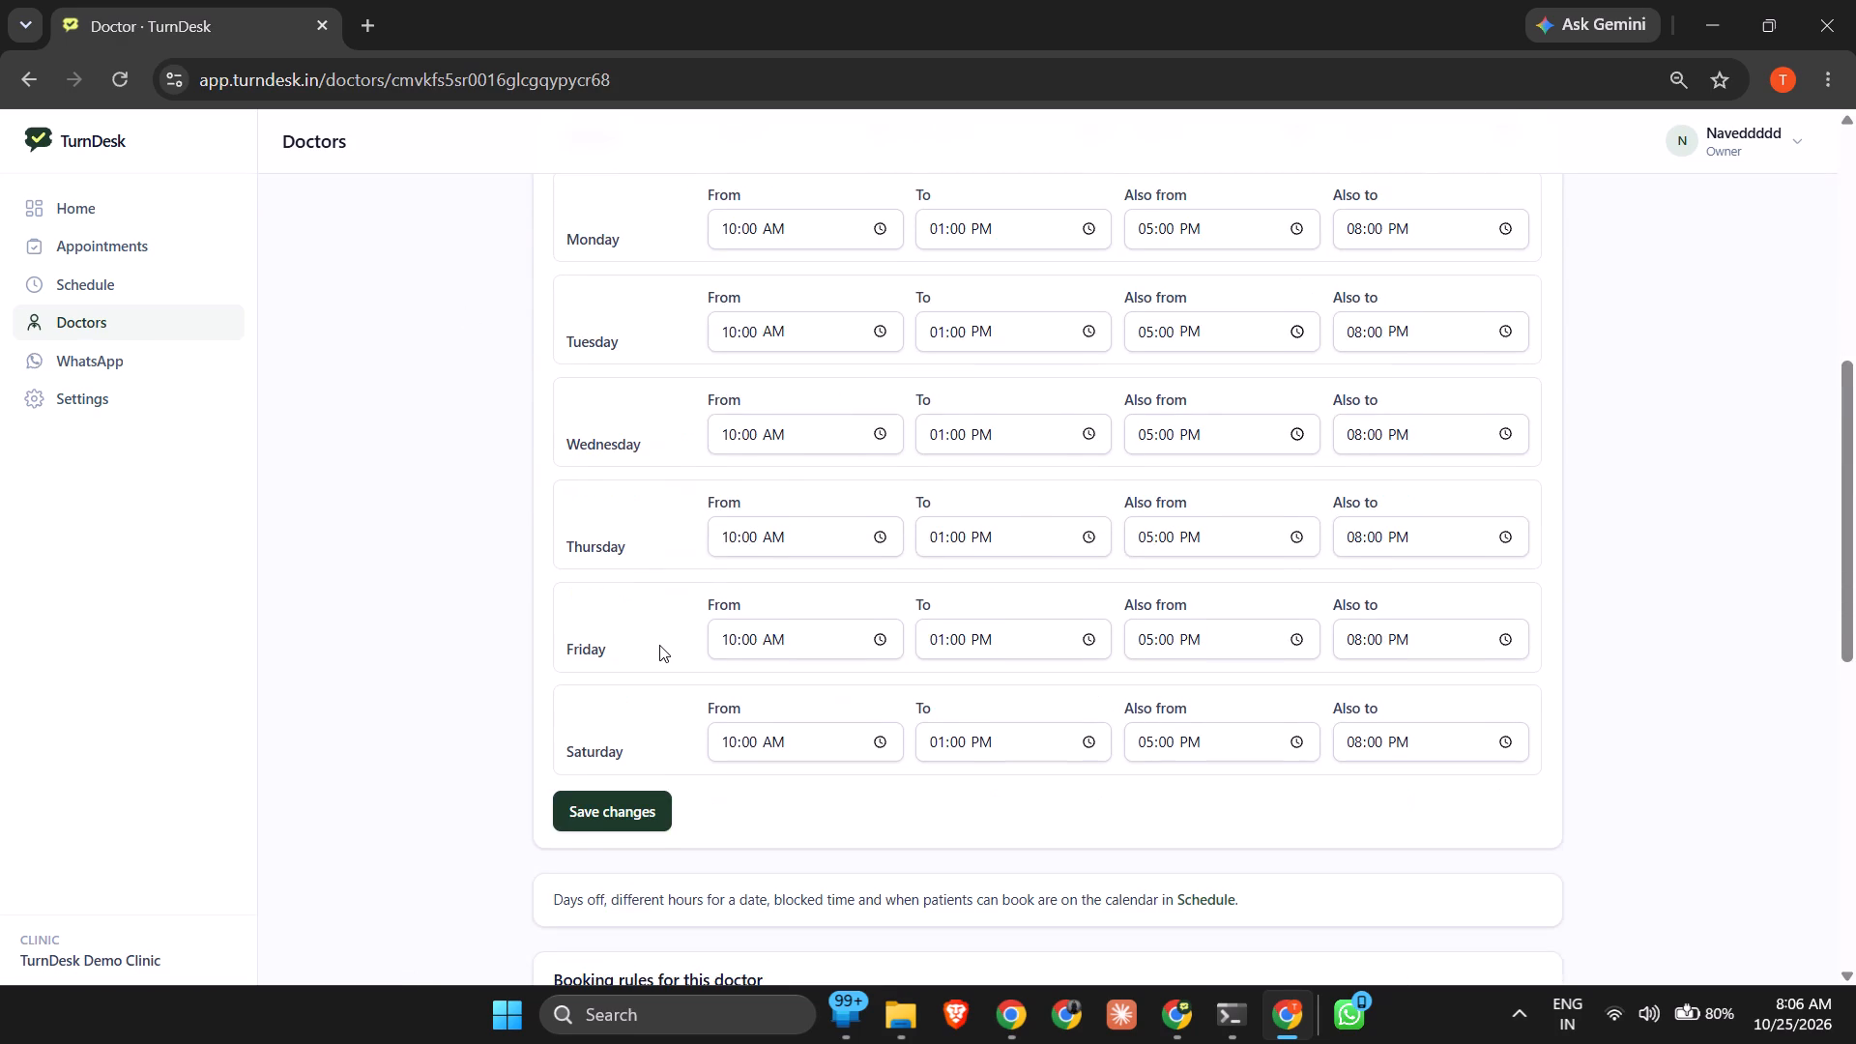
scroll(851, 552, up, 1)
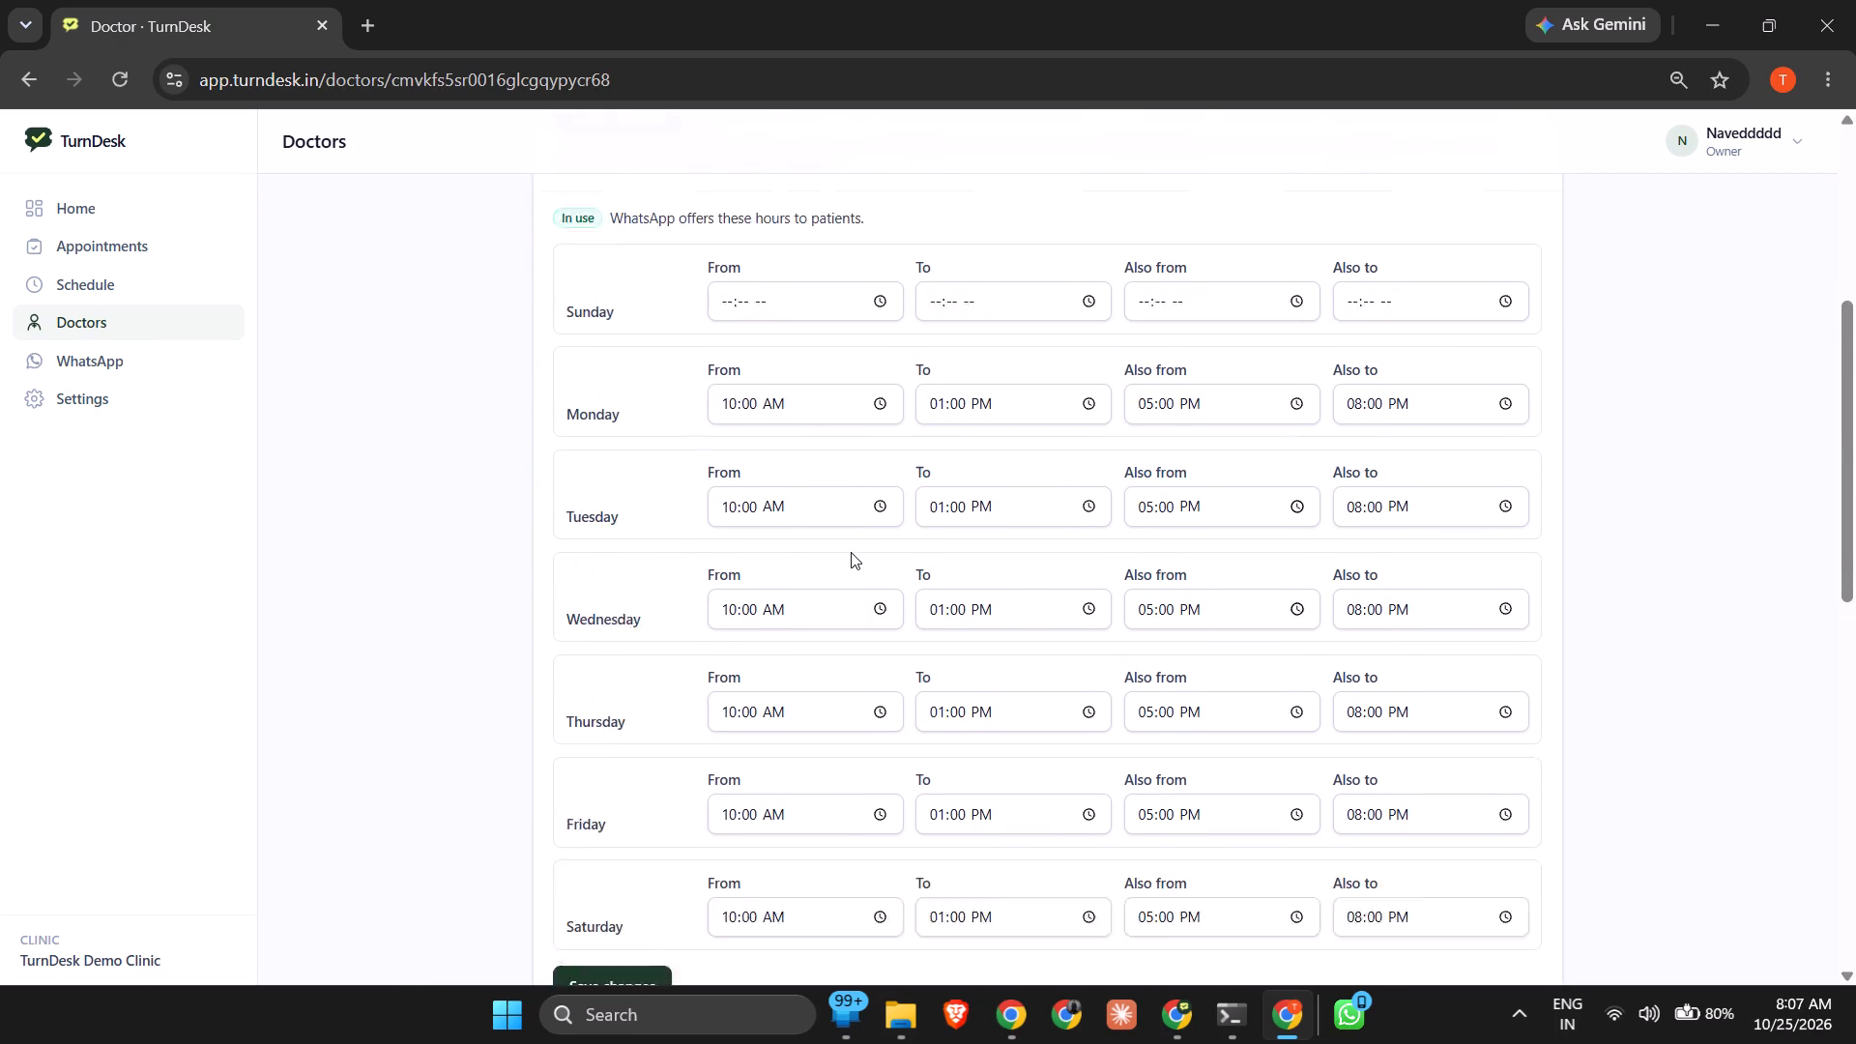
scroll(851, 552, up, 1)
click(727, 392)
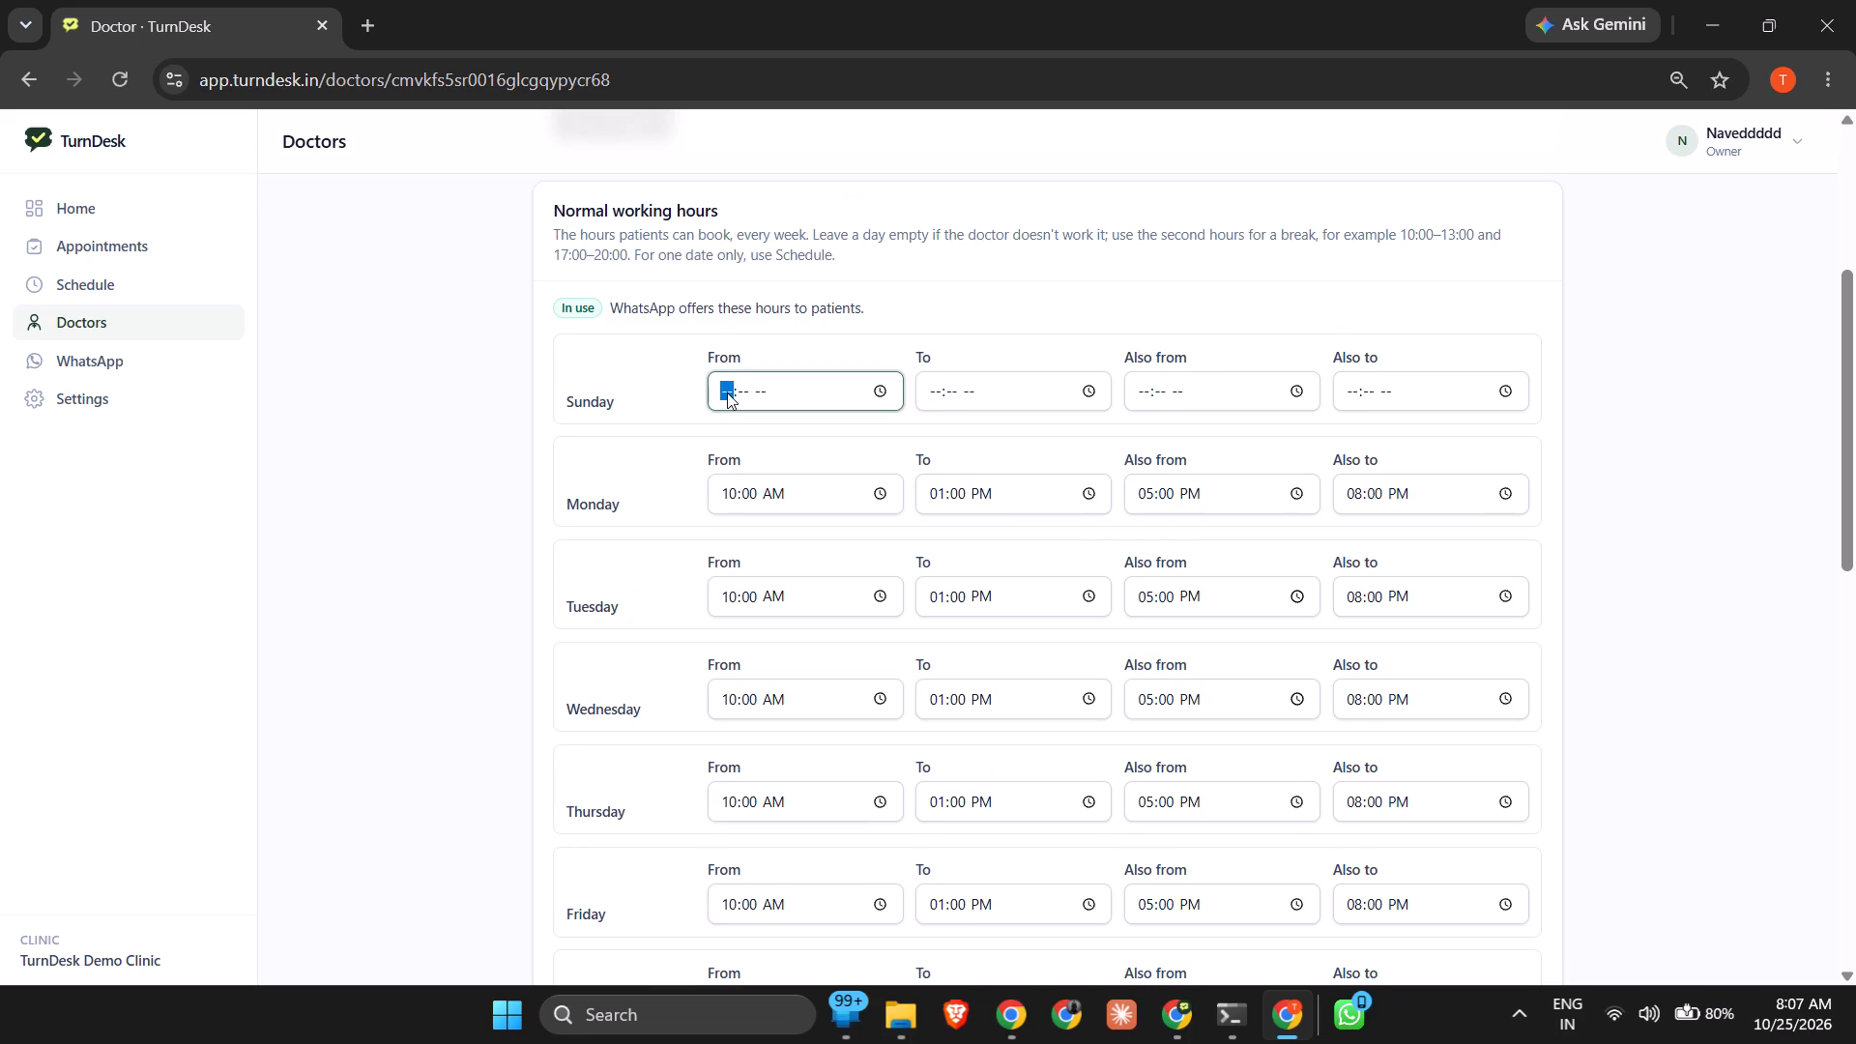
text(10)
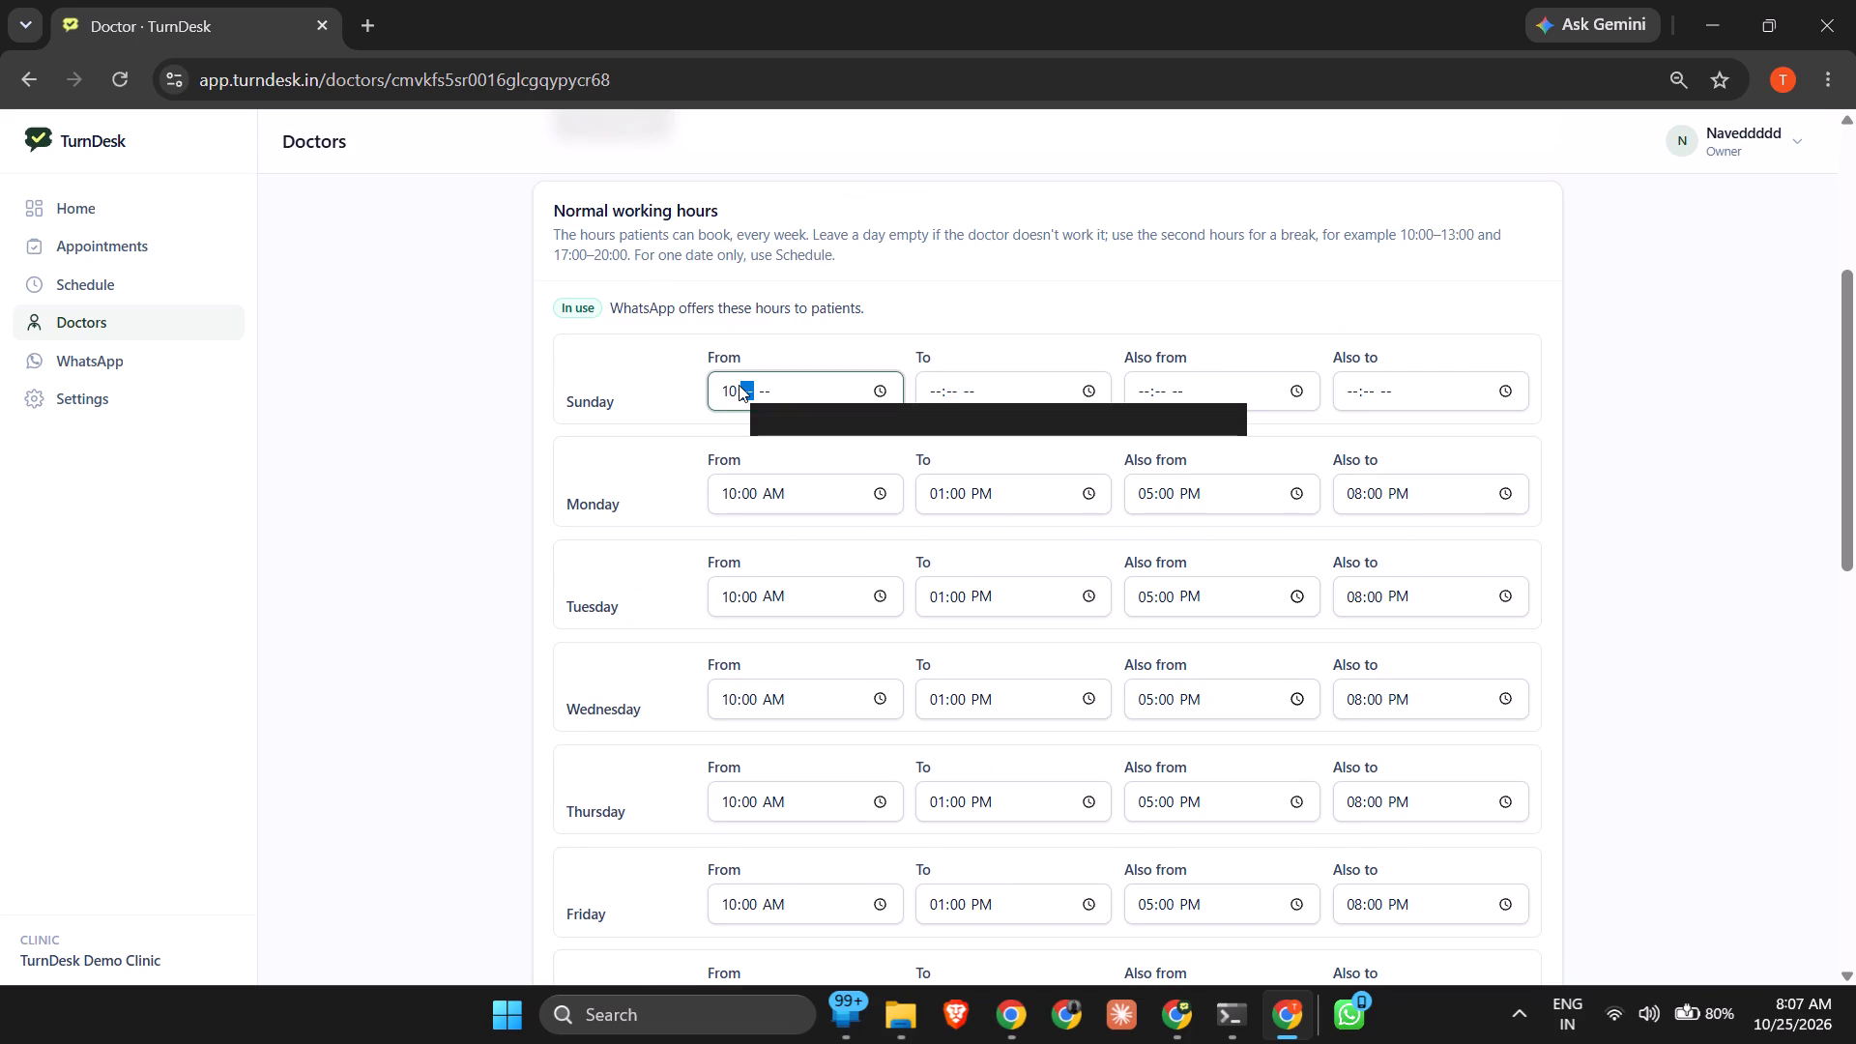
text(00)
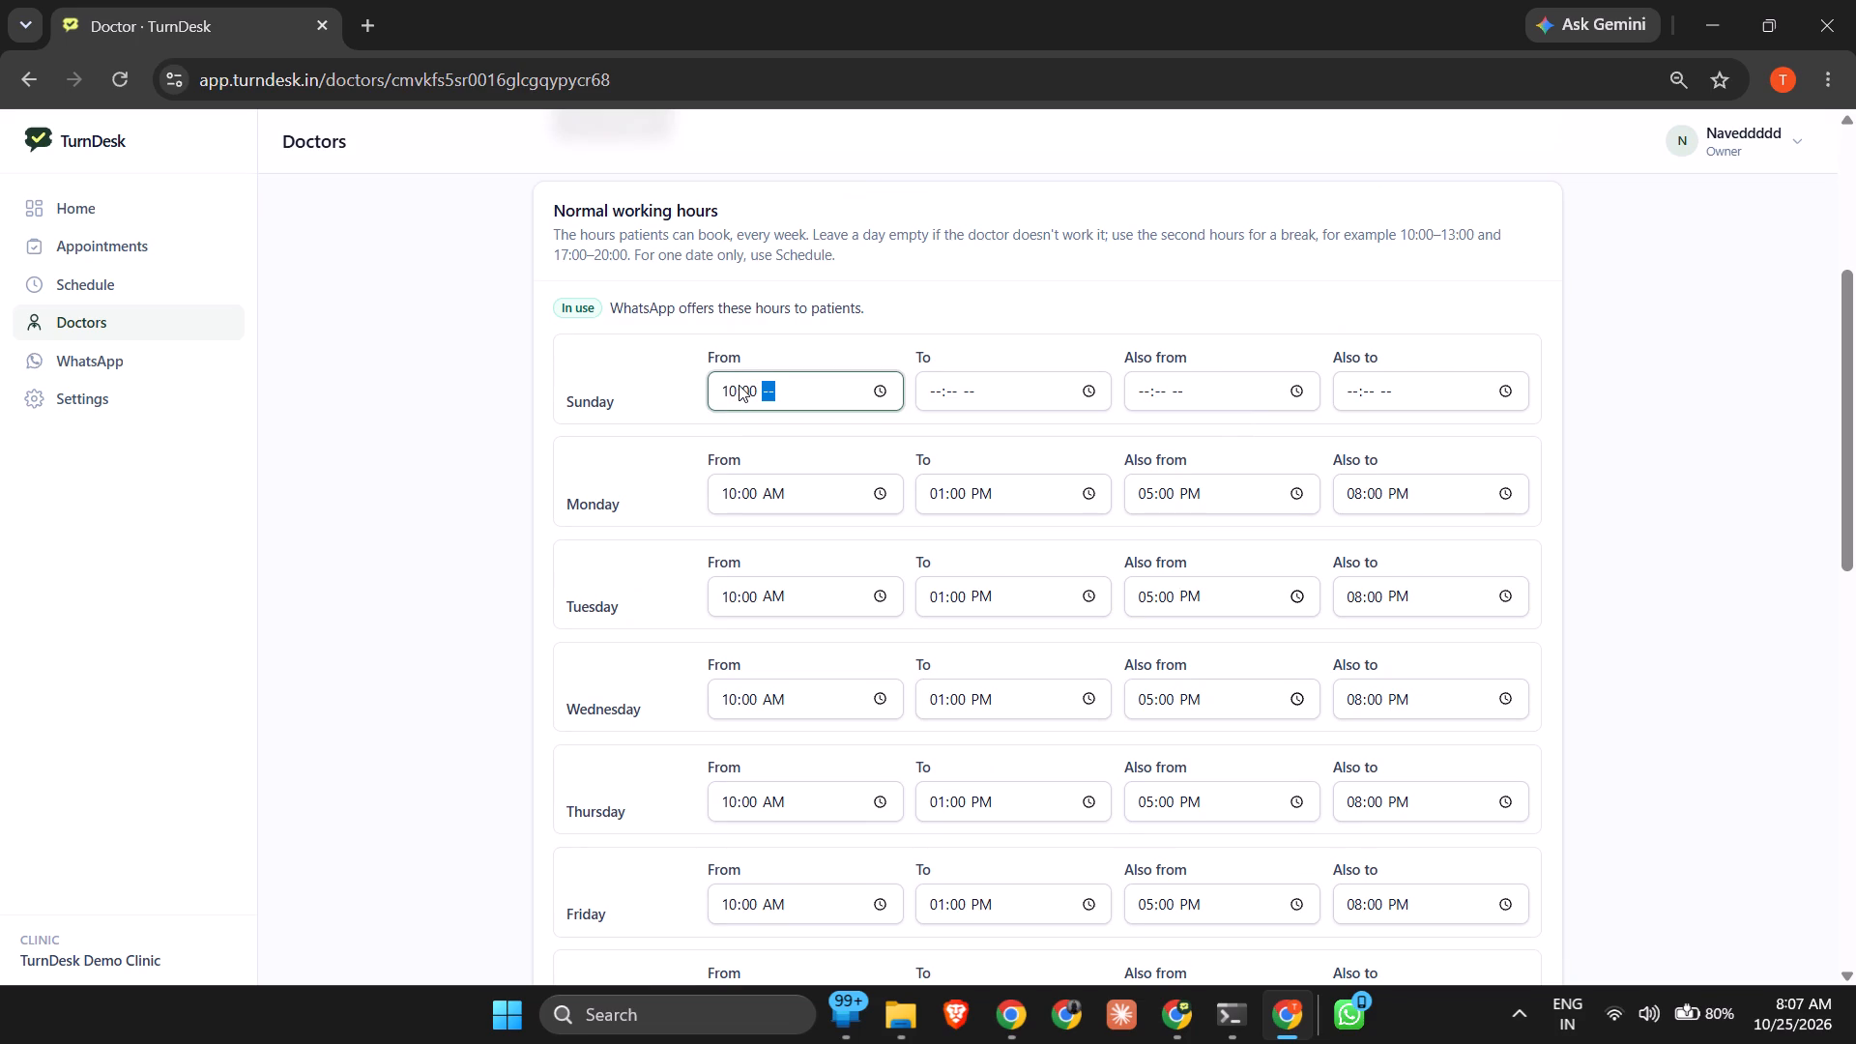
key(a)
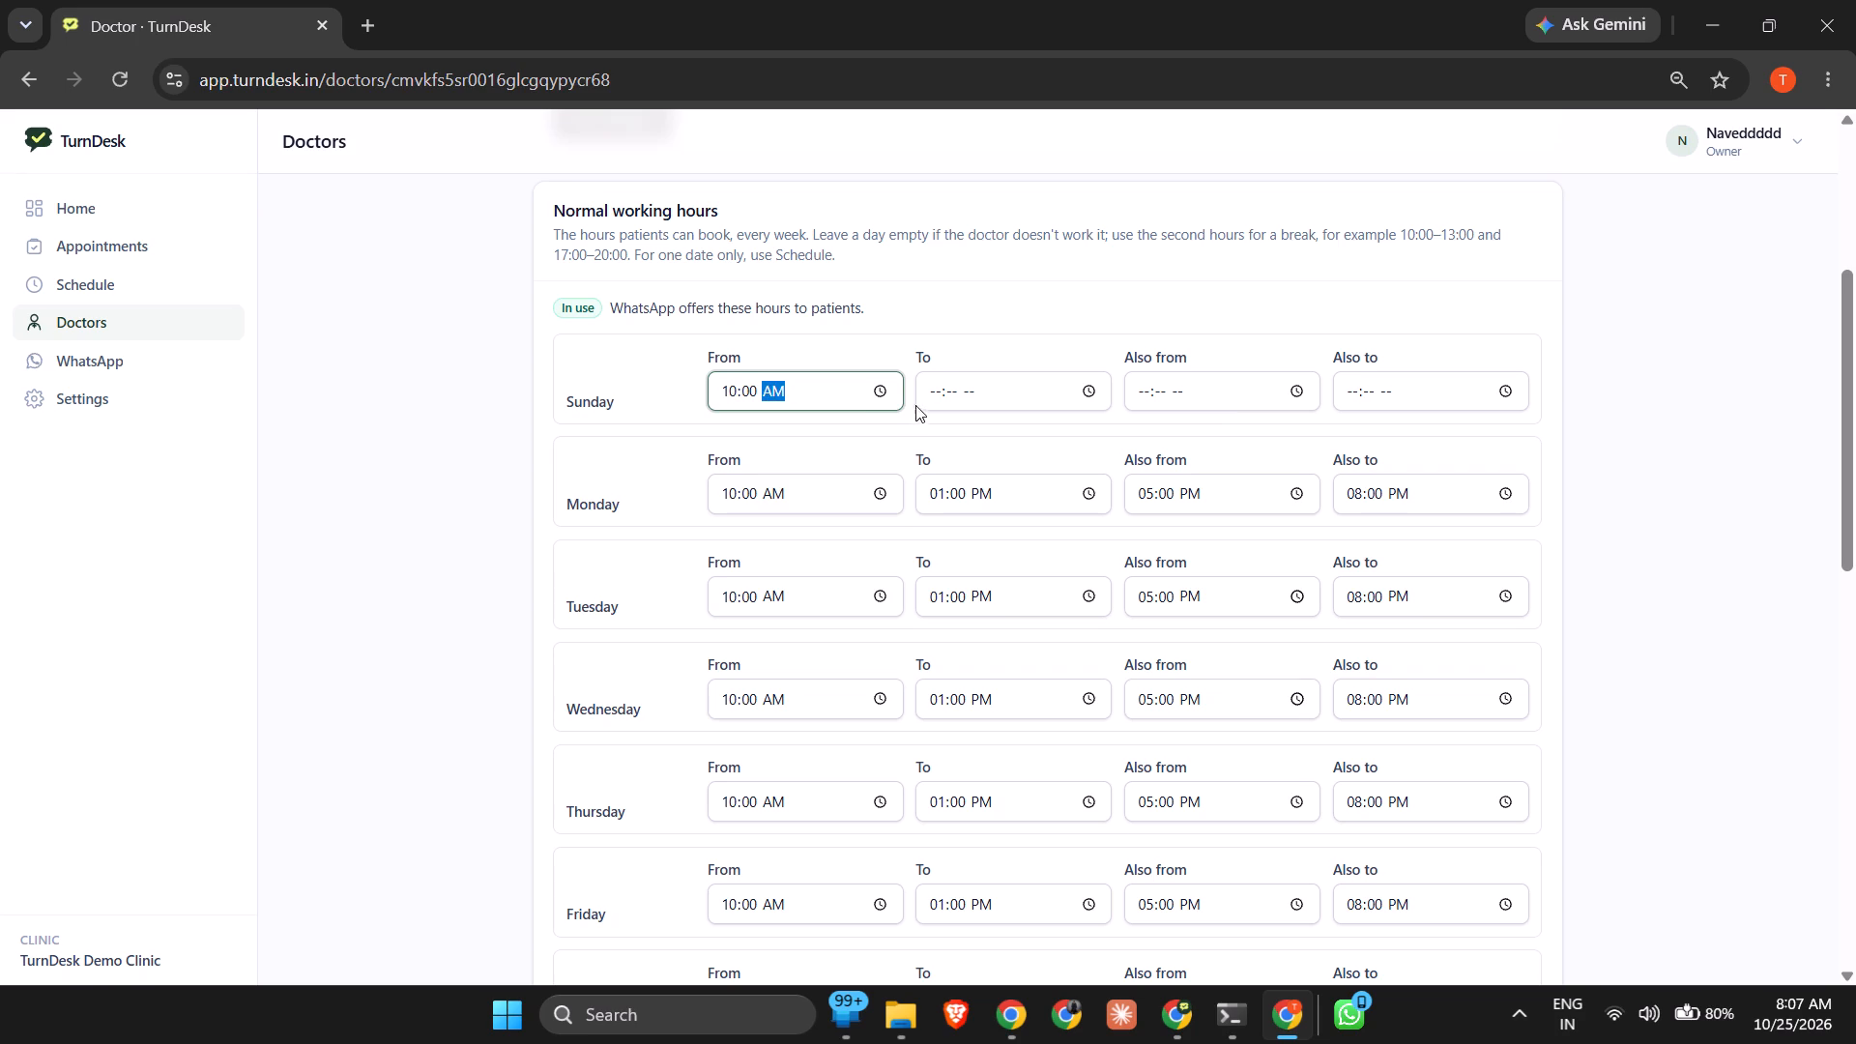
click(925, 393)
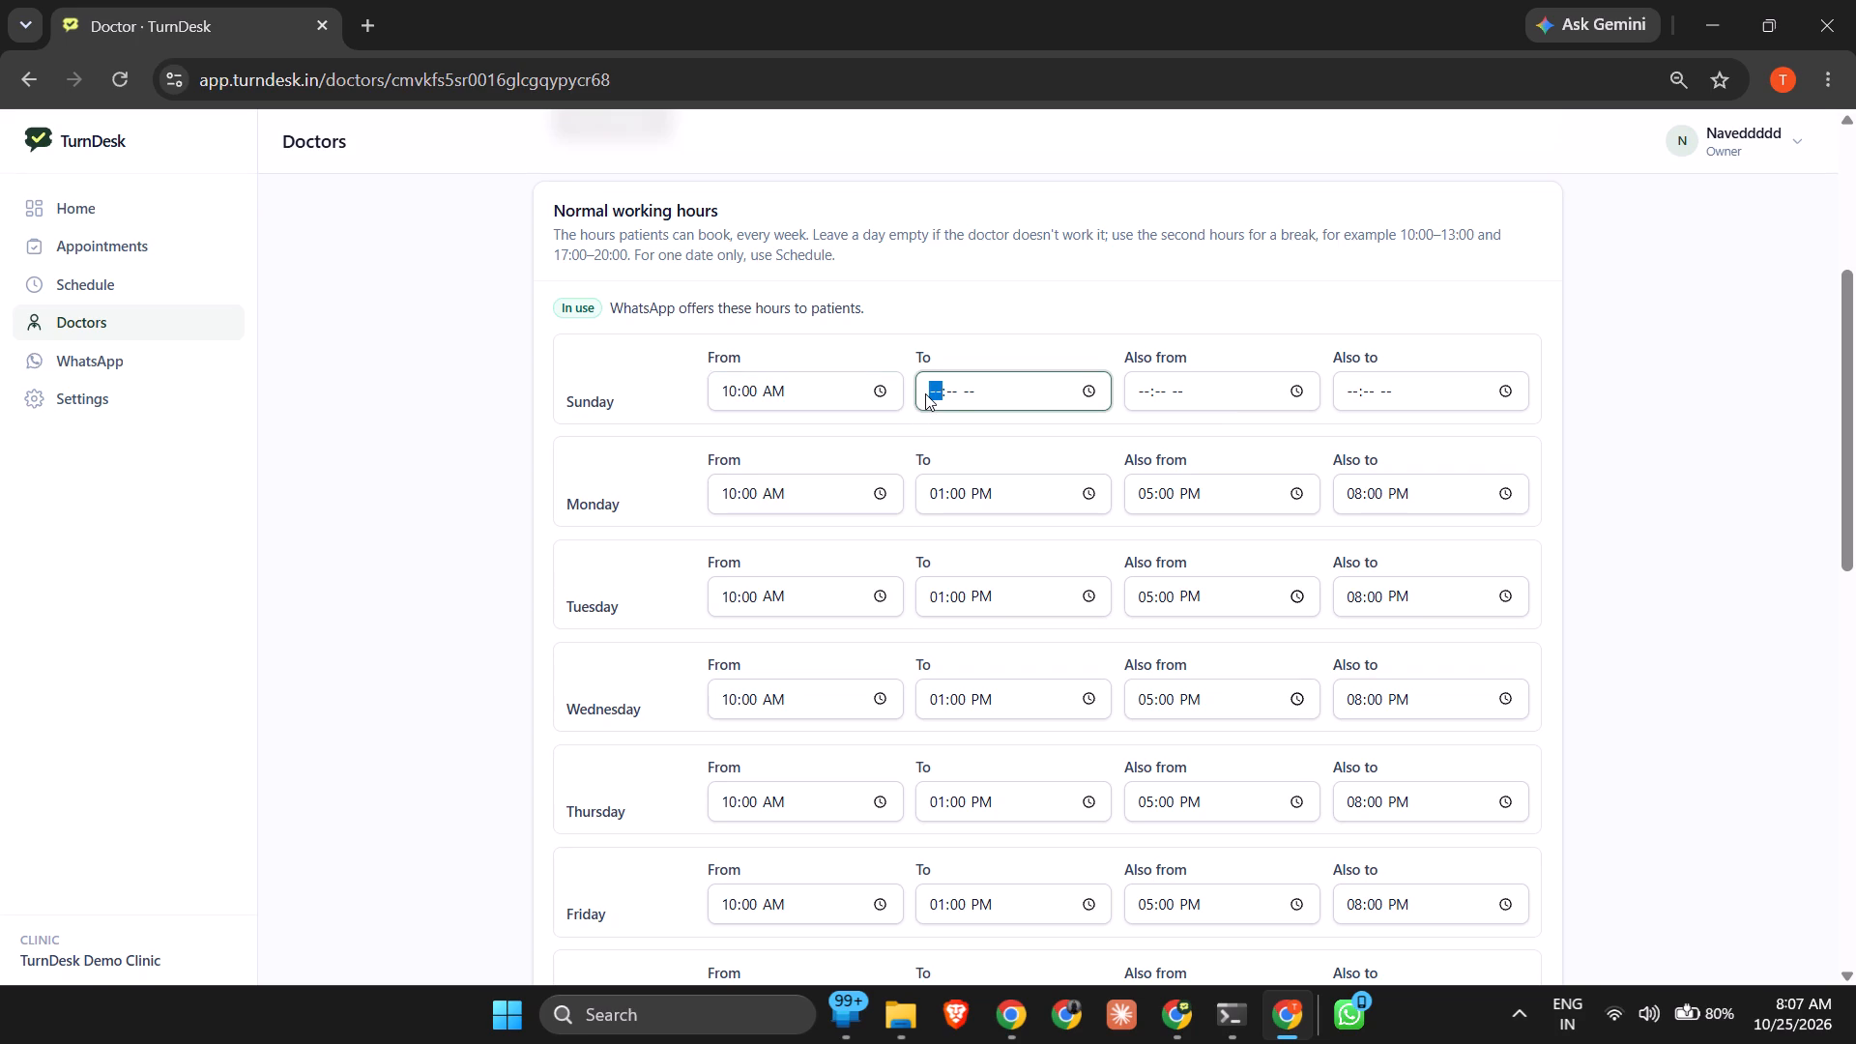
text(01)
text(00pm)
scroll(1019, 562, down, 7)
scroll(832, 540, up, 4)
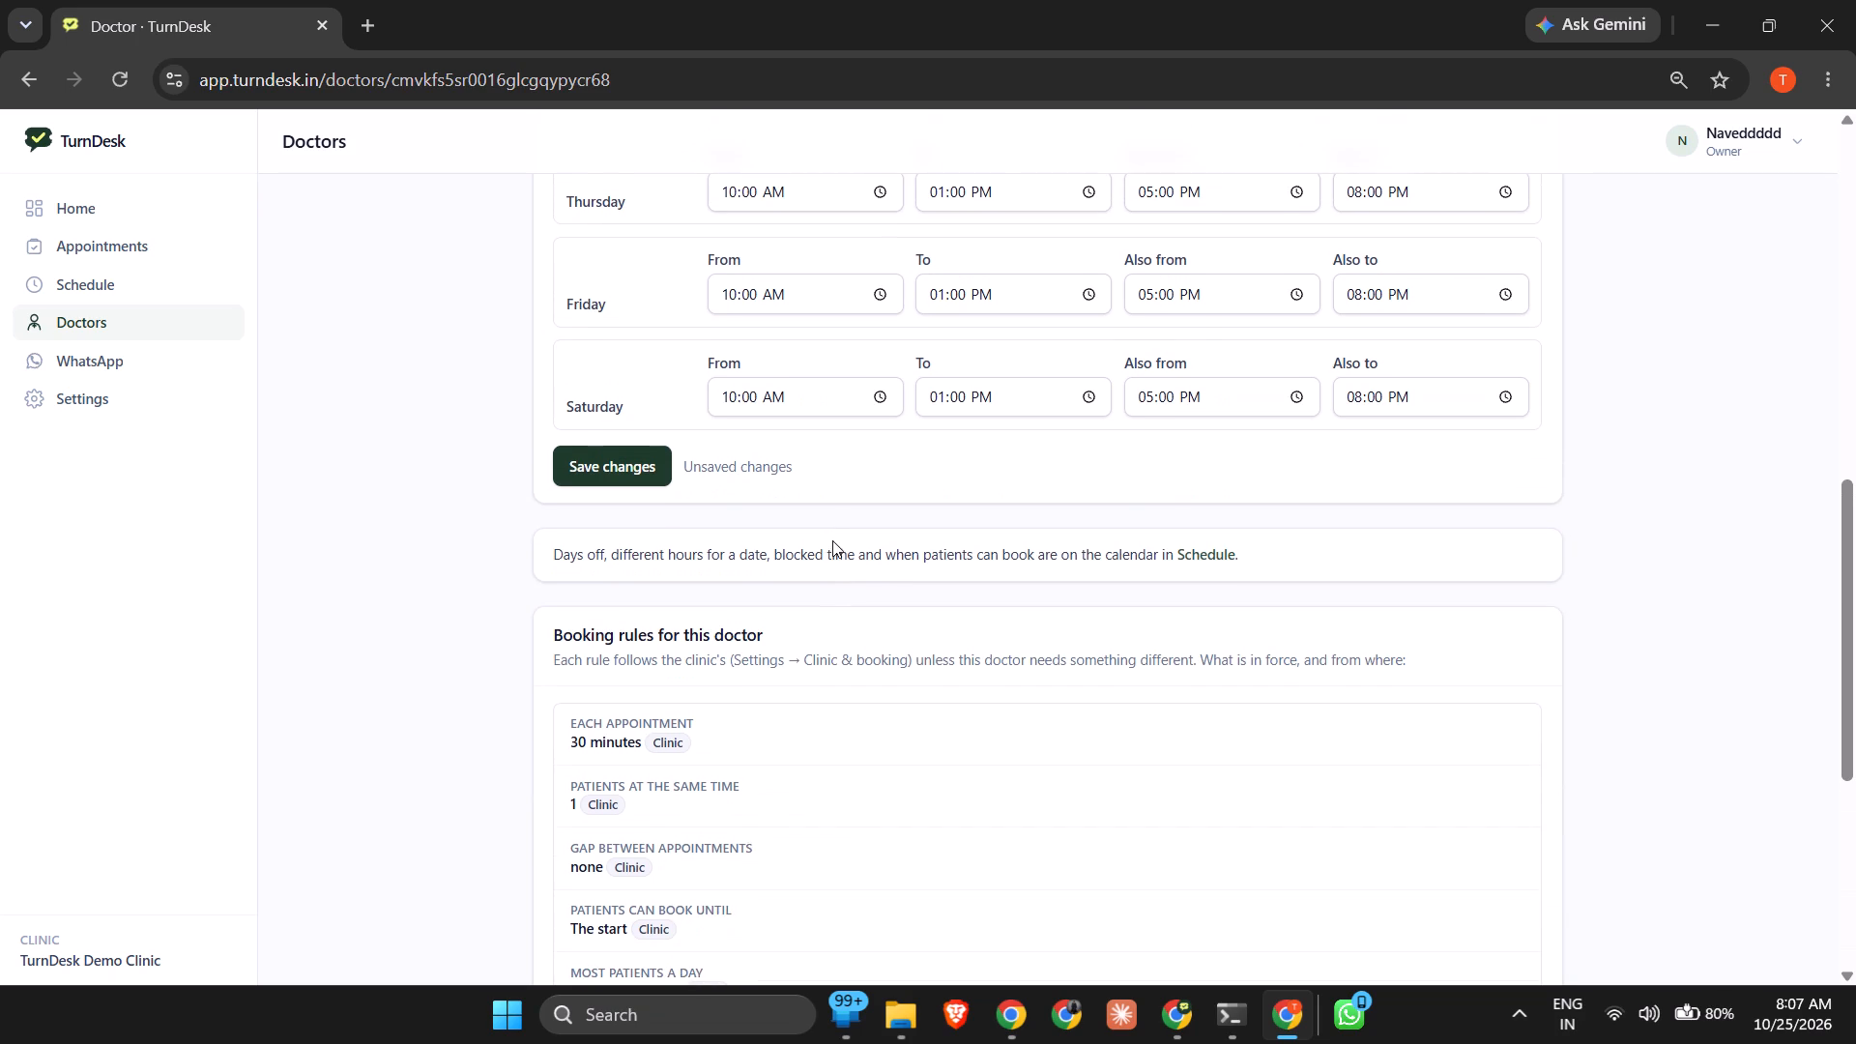
click(621, 466)
scroll(739, 721, down, 6)
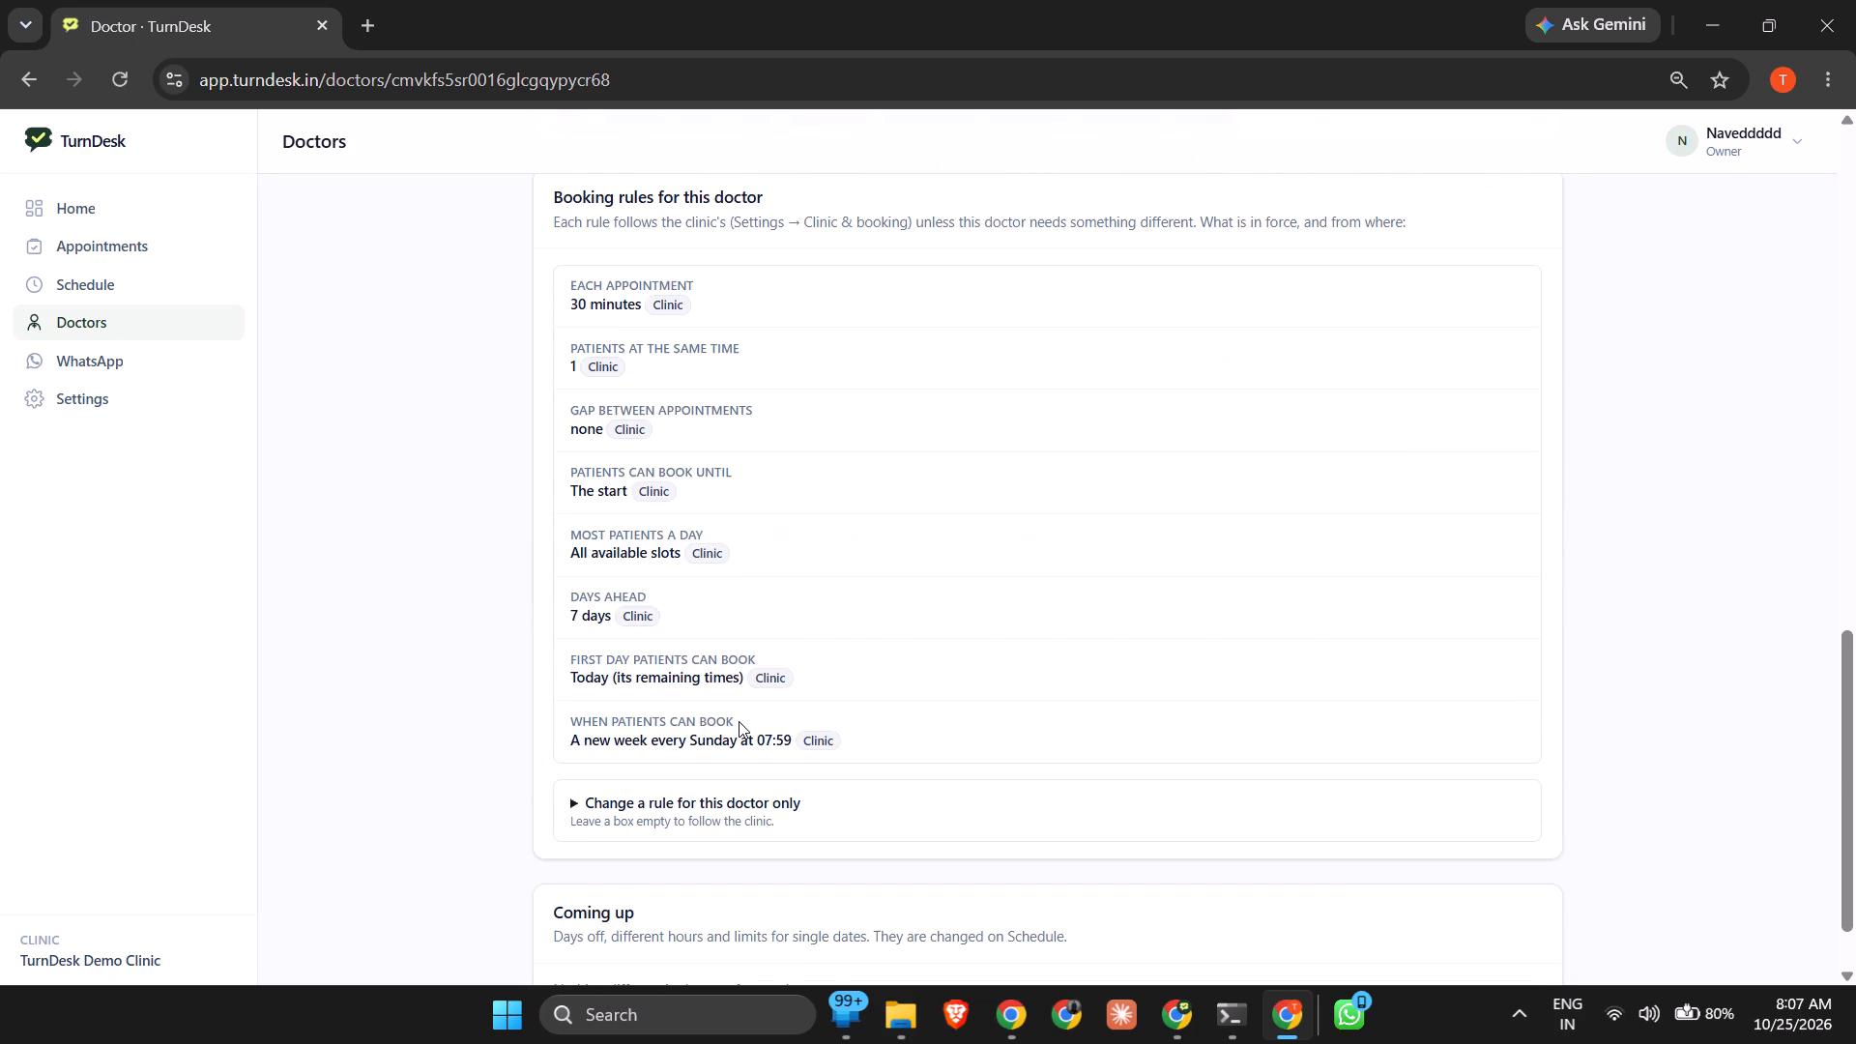
Check Dr. Demo's normal working hours and the booking rules in force for this doctor.
scroll(739, 721, up, 6)
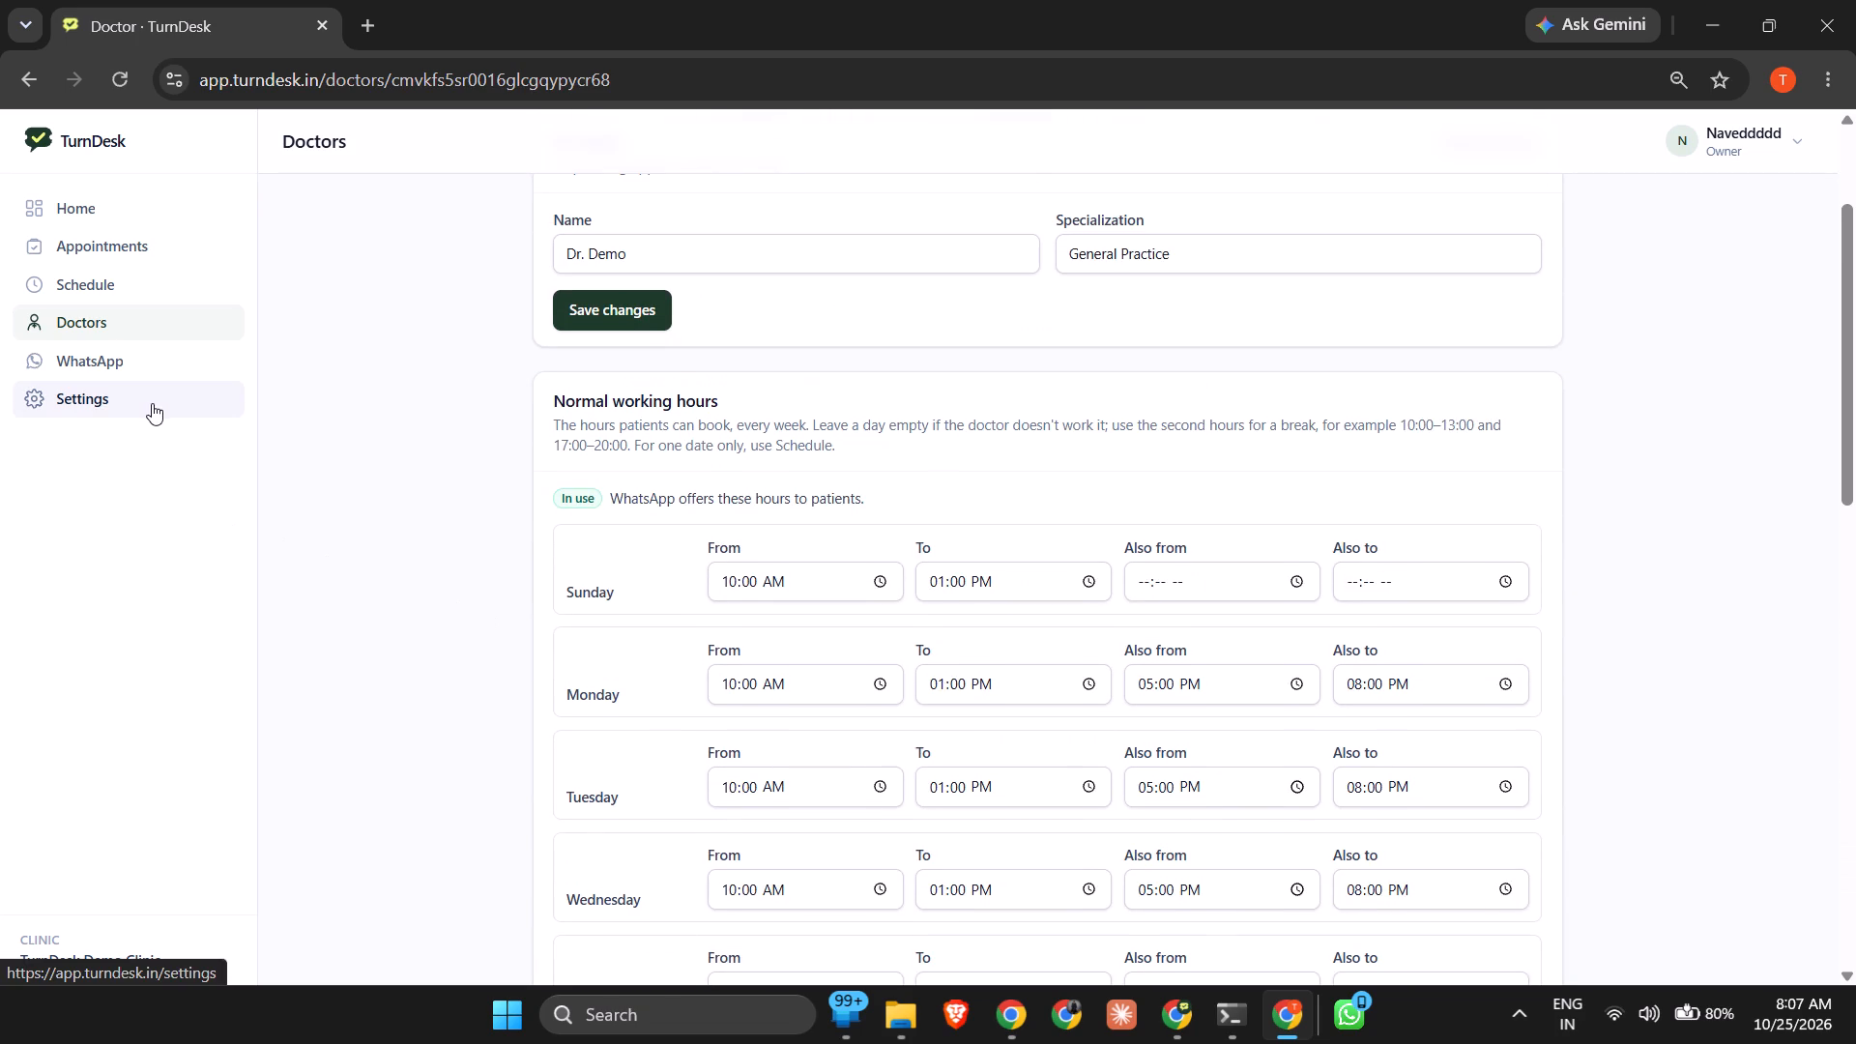
scroll(975, 885, down, 8)
scroll(975, 885, up, 10)
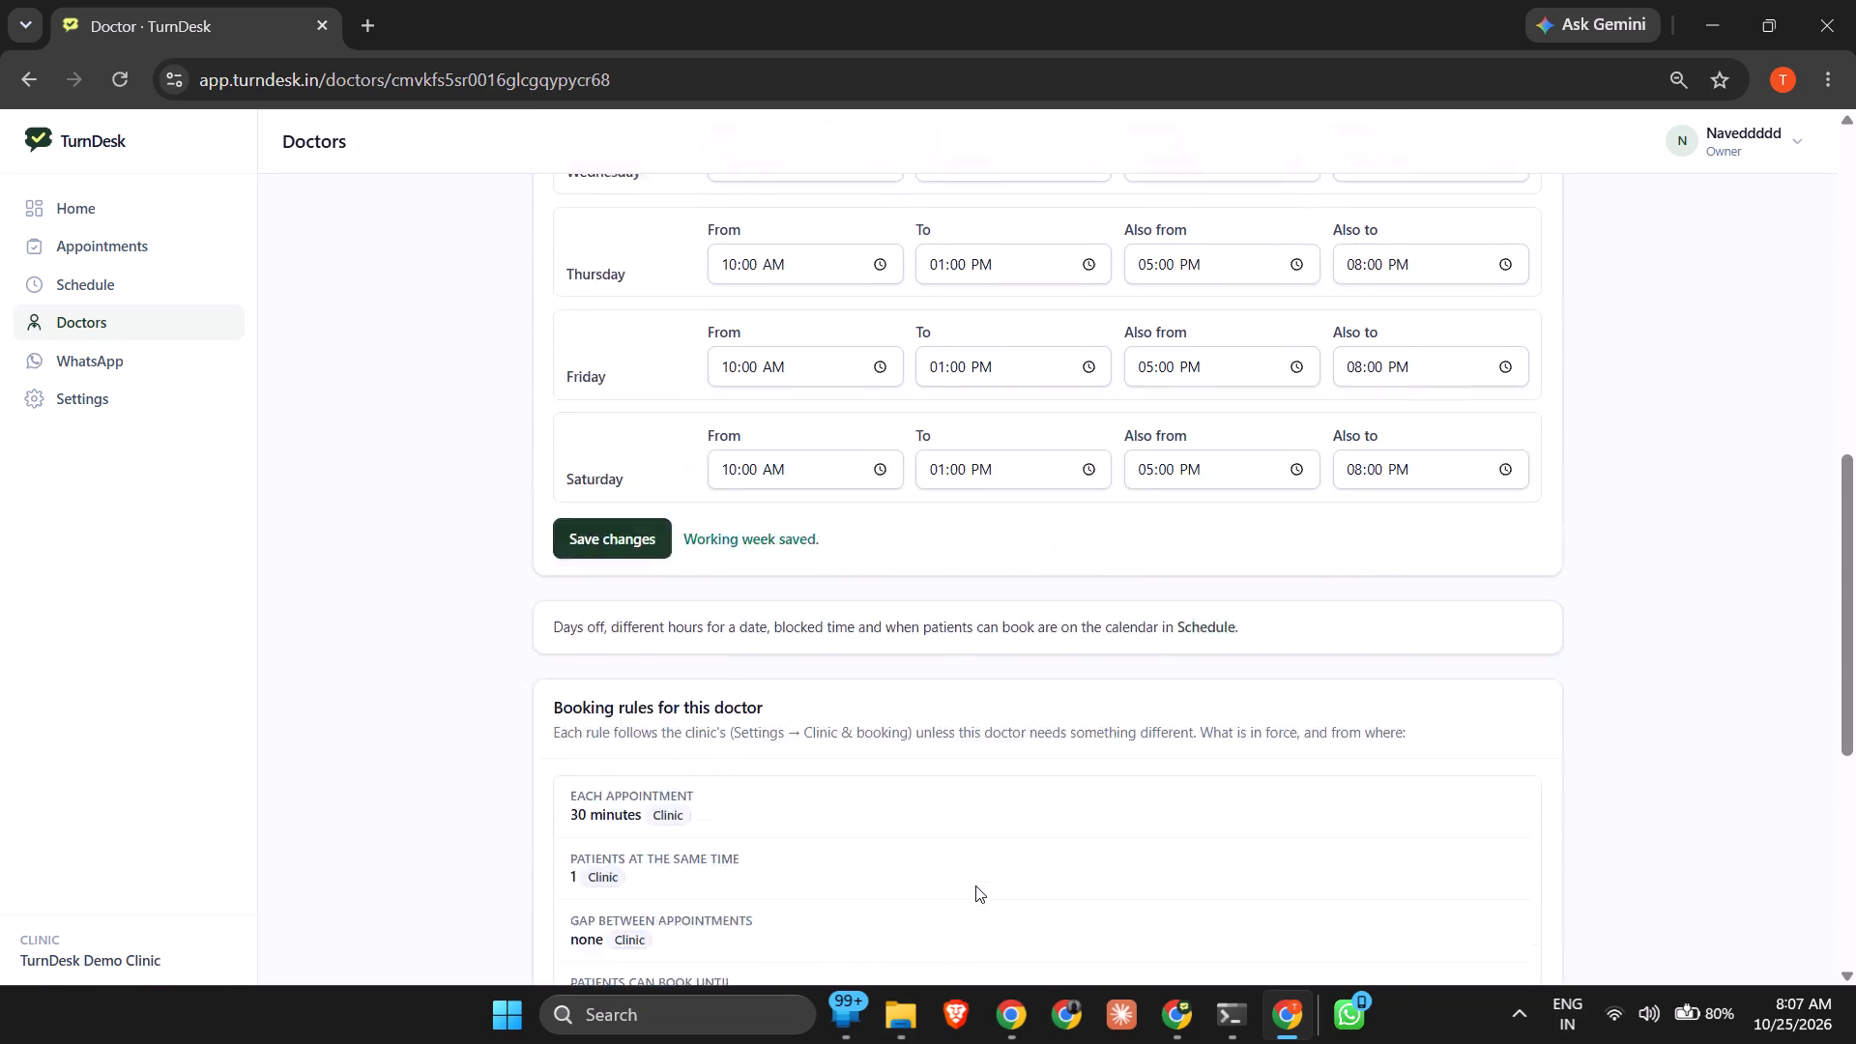
scroll(975, 885, up, 1)
Examine the clinic-wide appointment rules in the clinic and booking settings, from appointment length to the bookings start date.
click(99, 393)
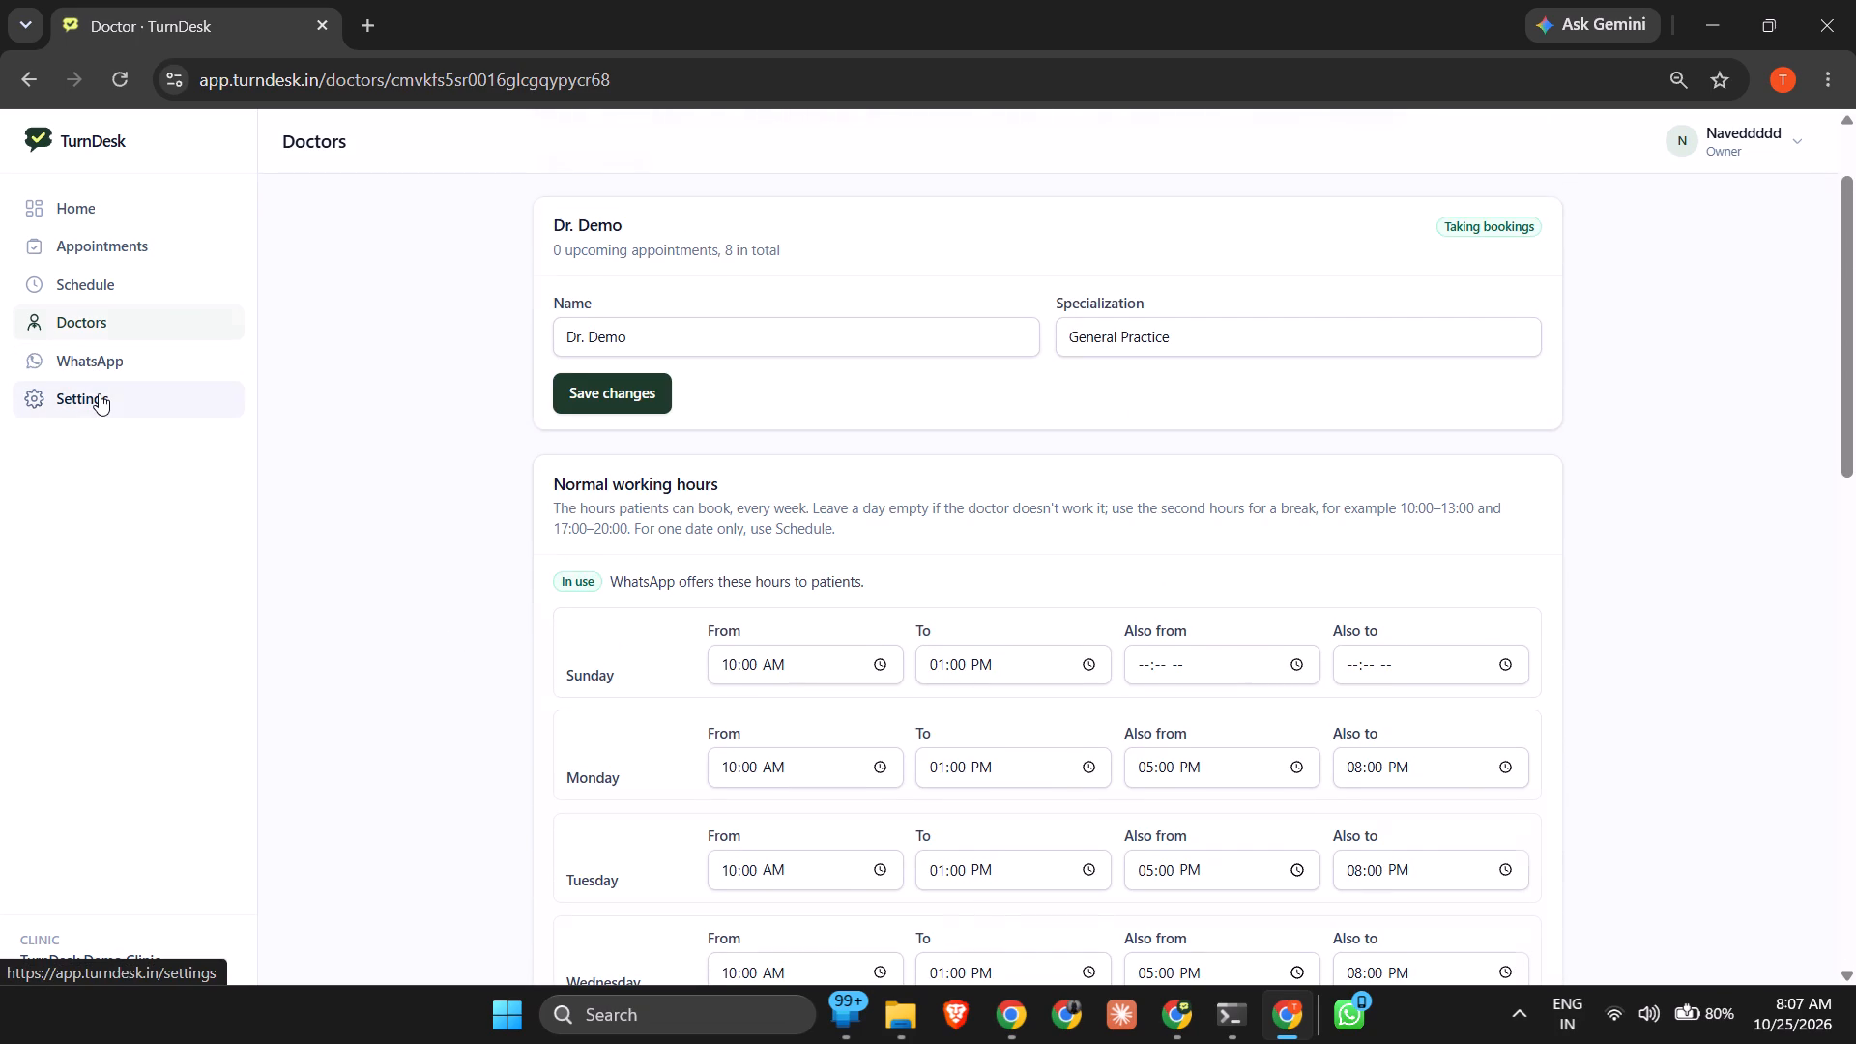
click(803, 301)
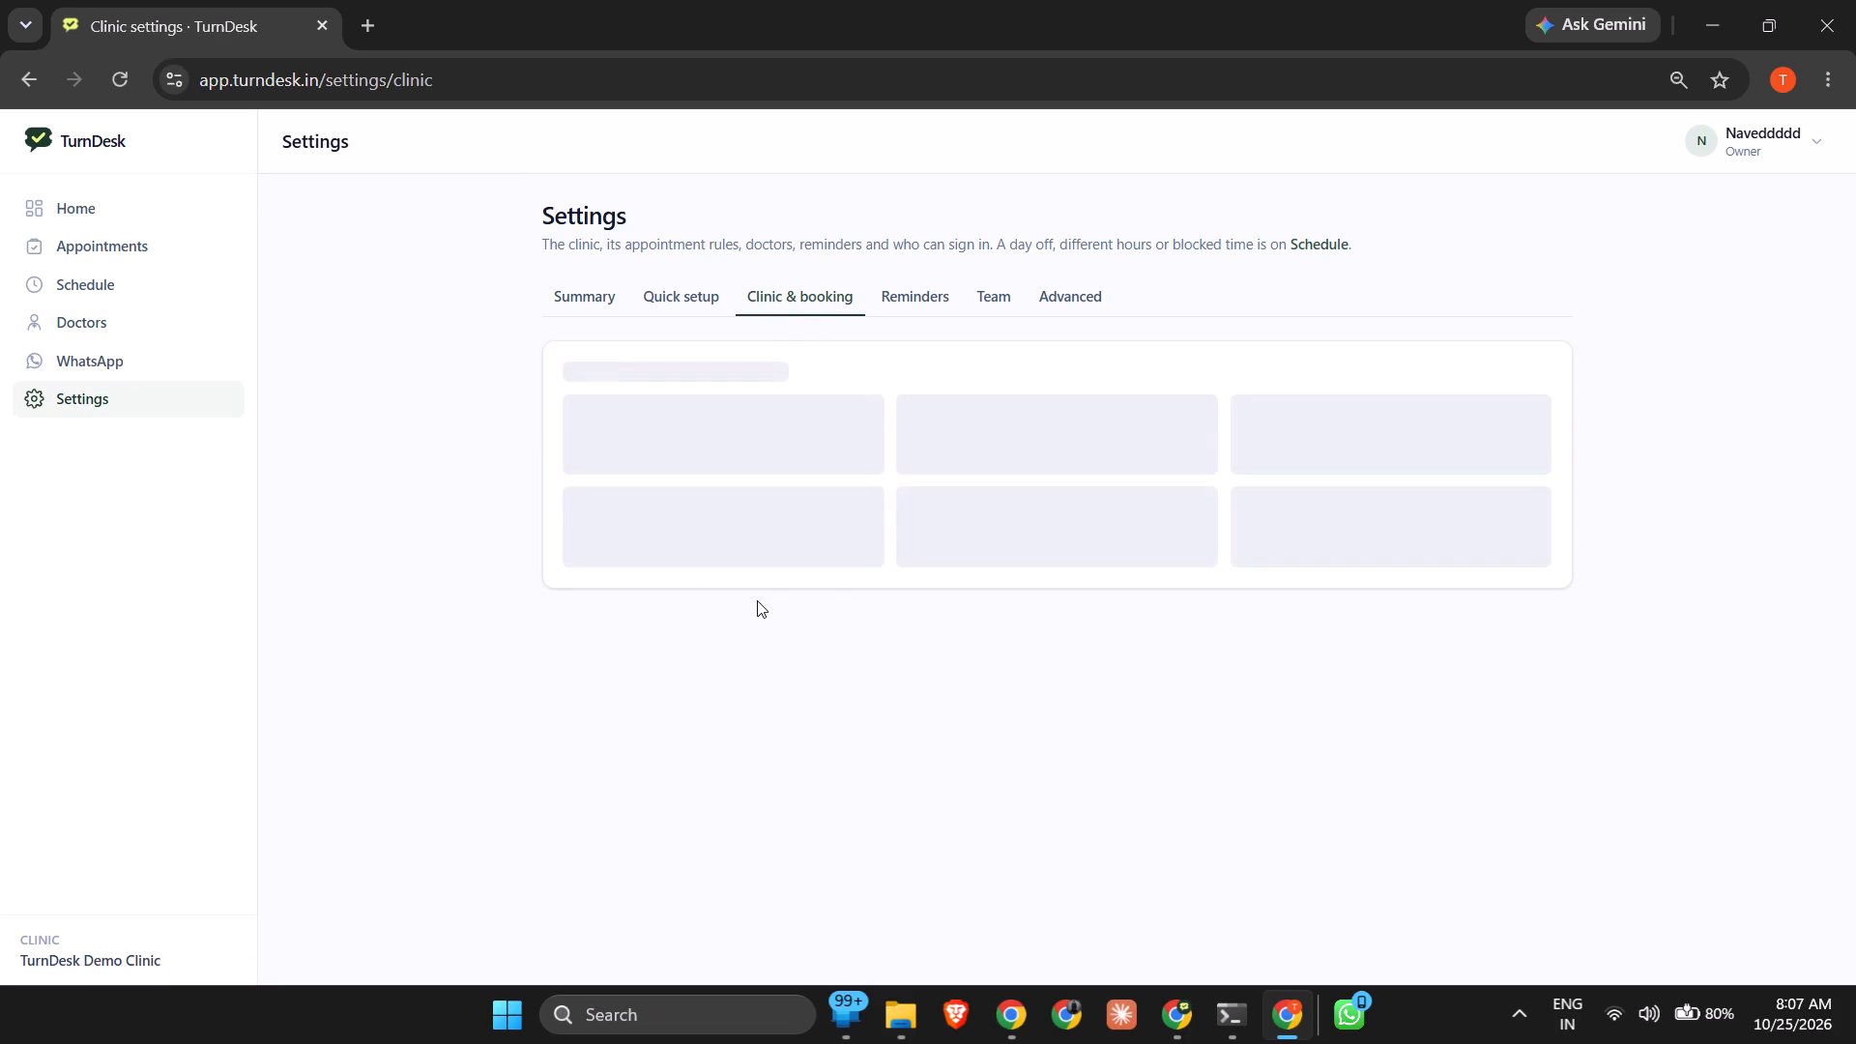
scroll(757, 600, down, 3)
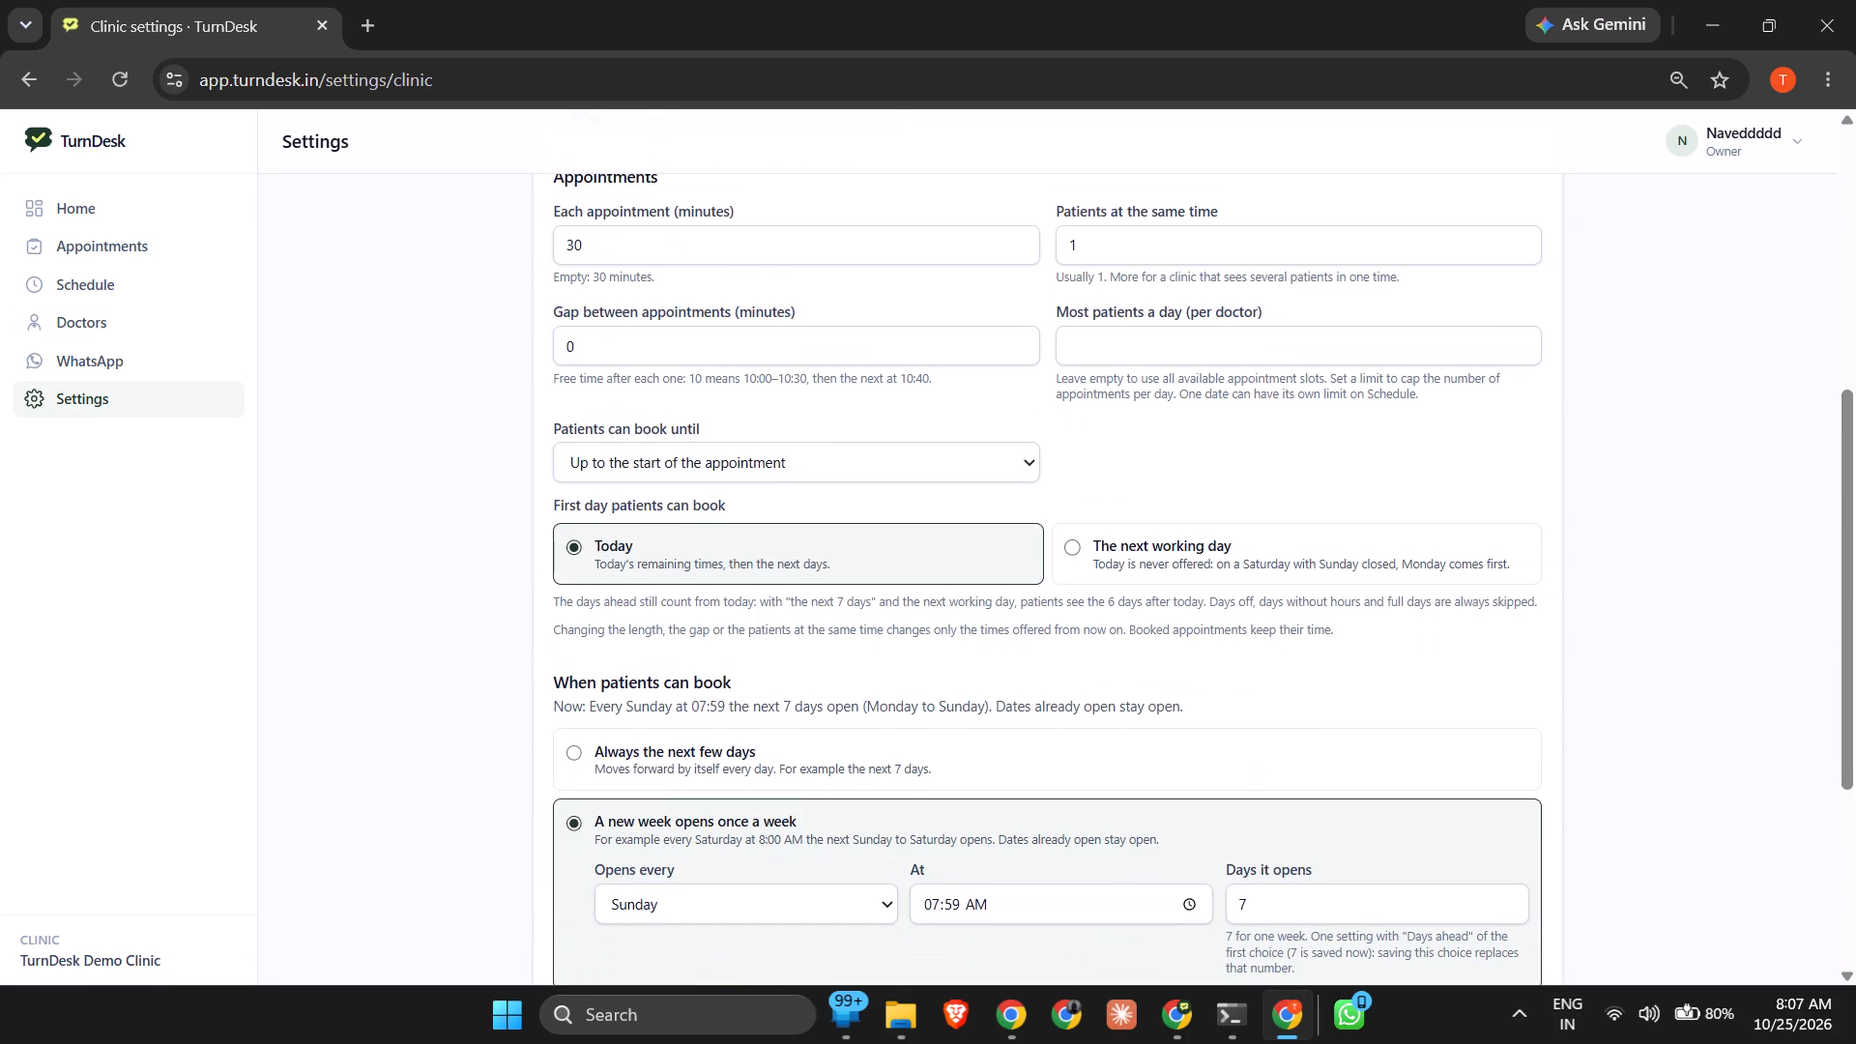
scroll(757, 600, down, 1)
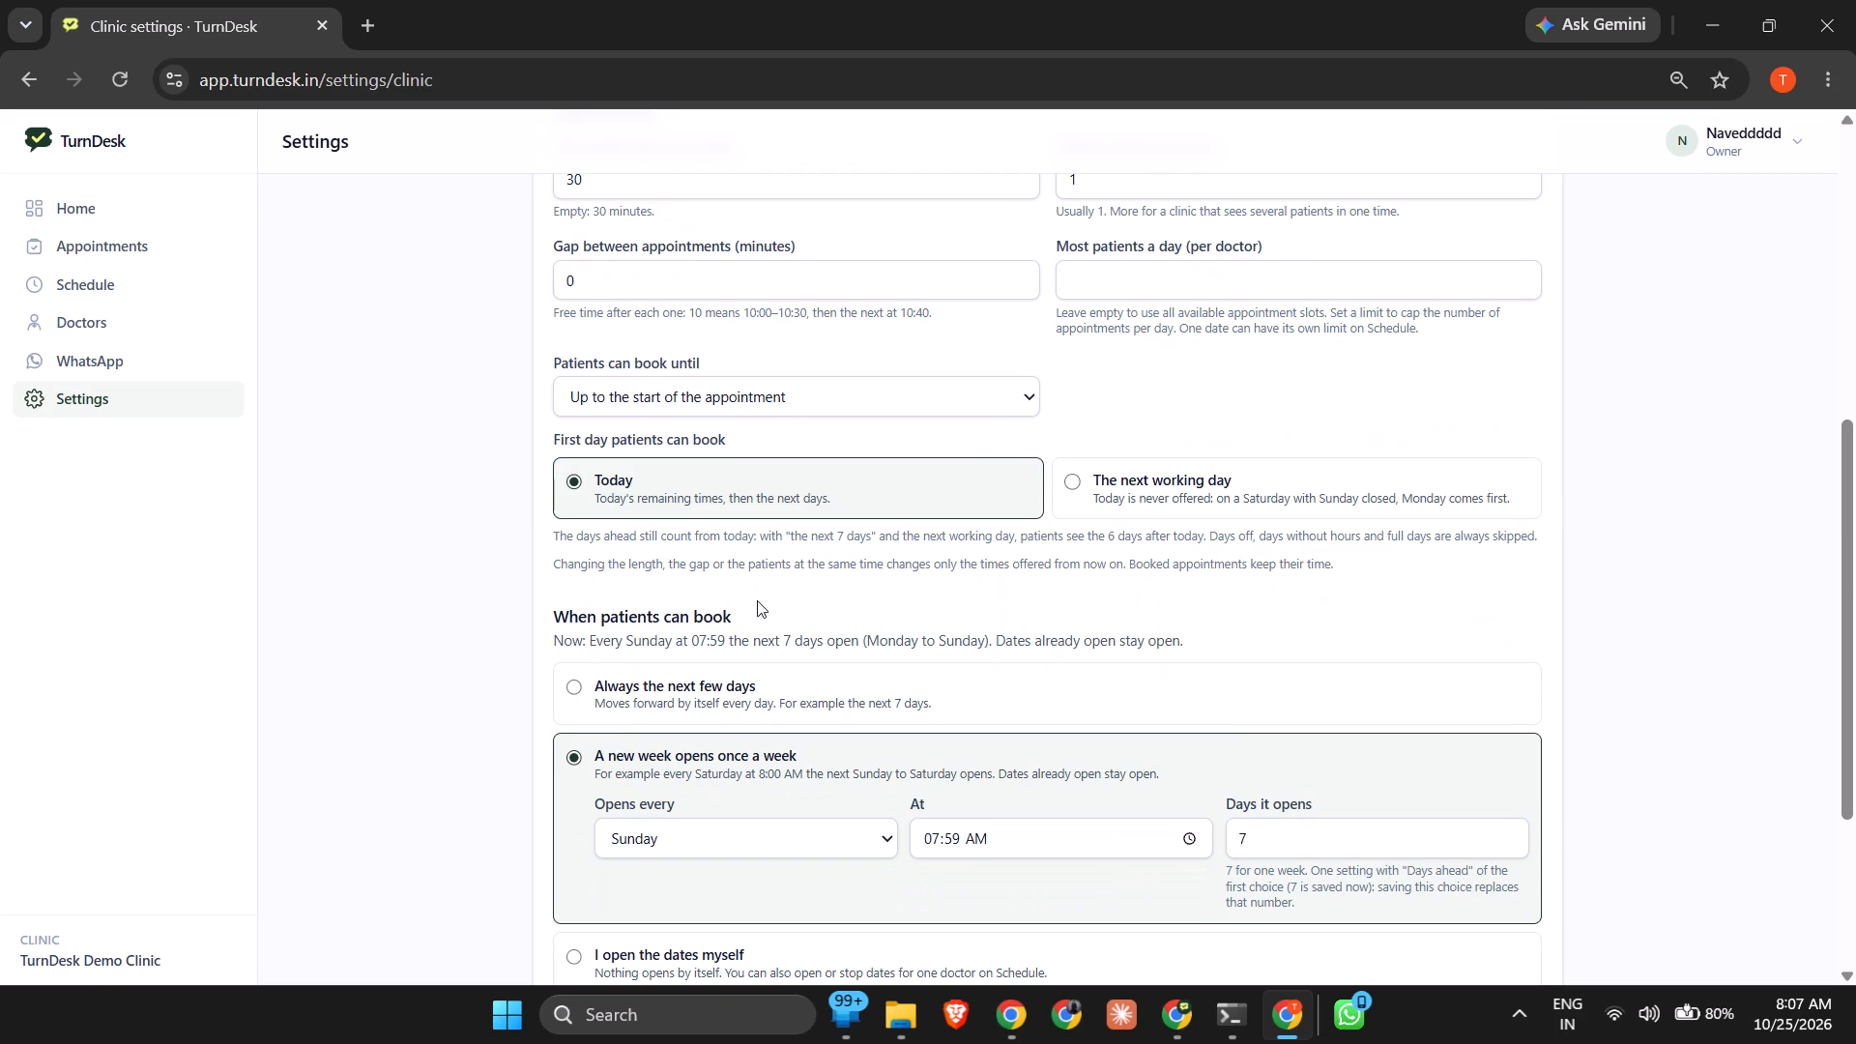
scroll(757, 600, up, 8)
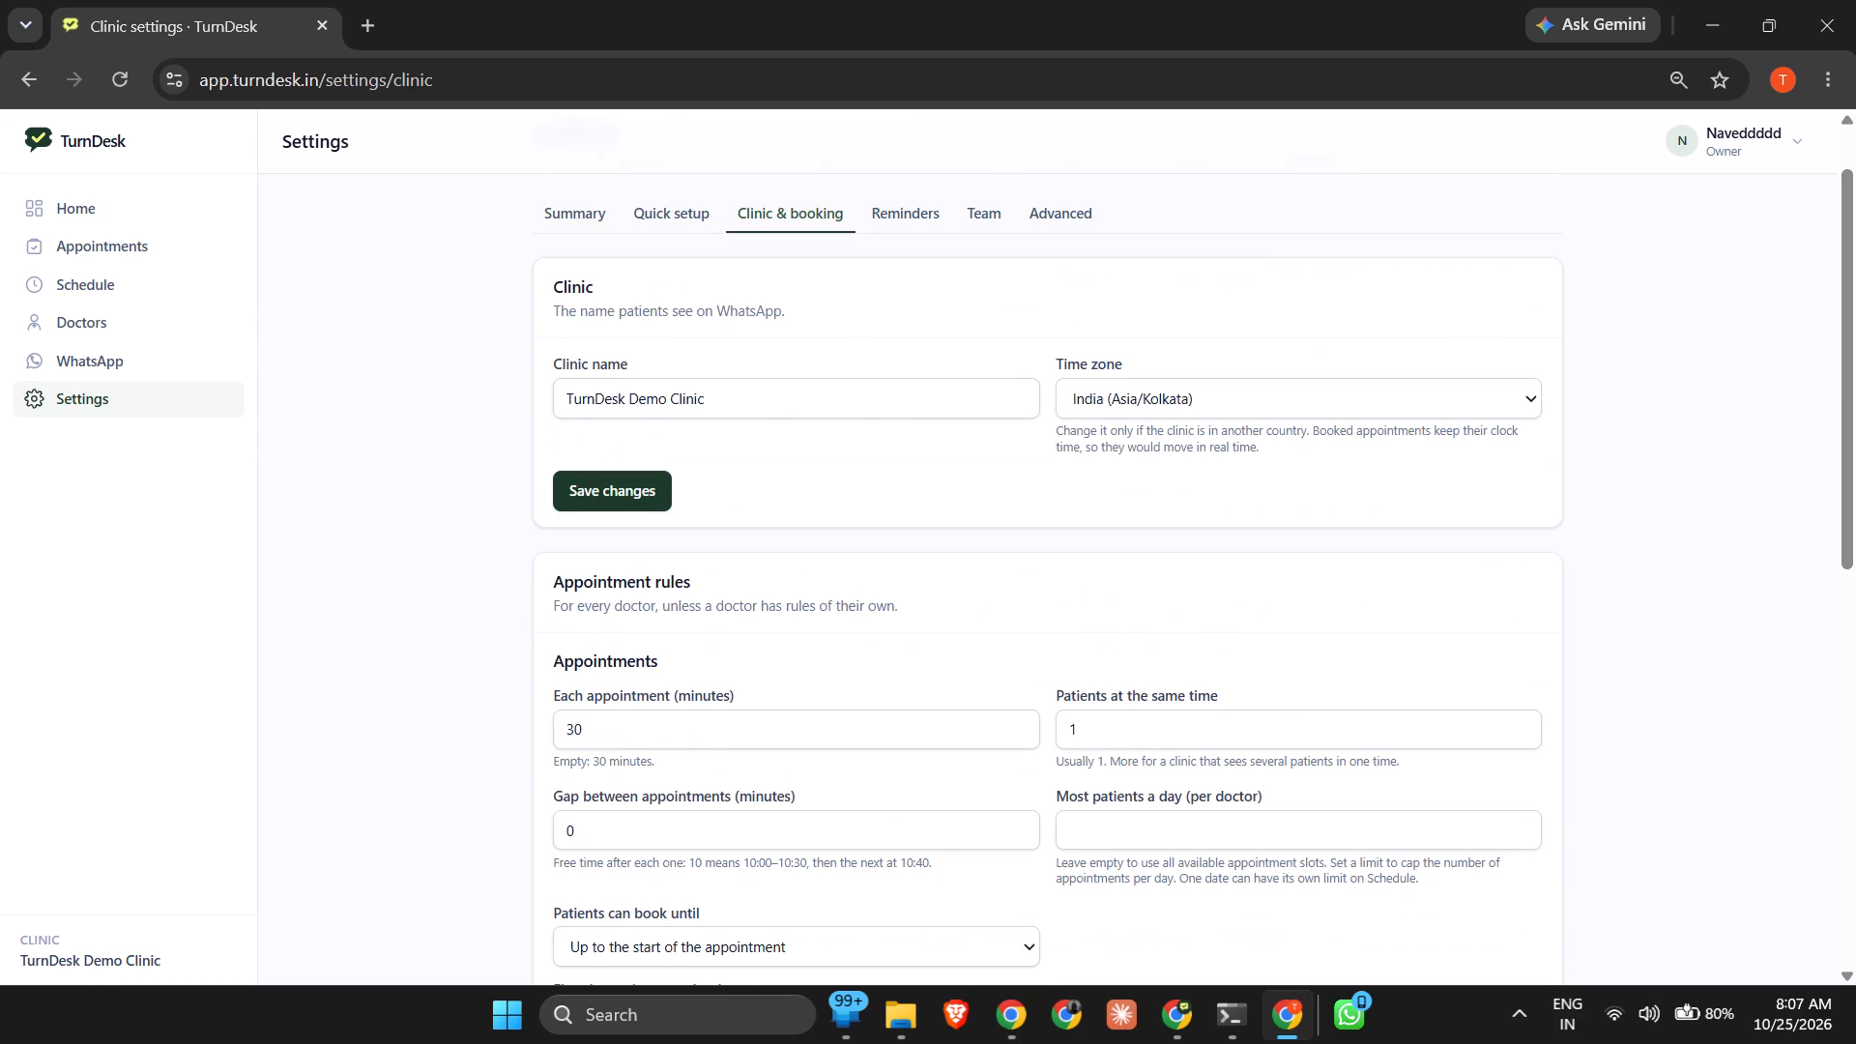
scroll(729, 444, right, 7)
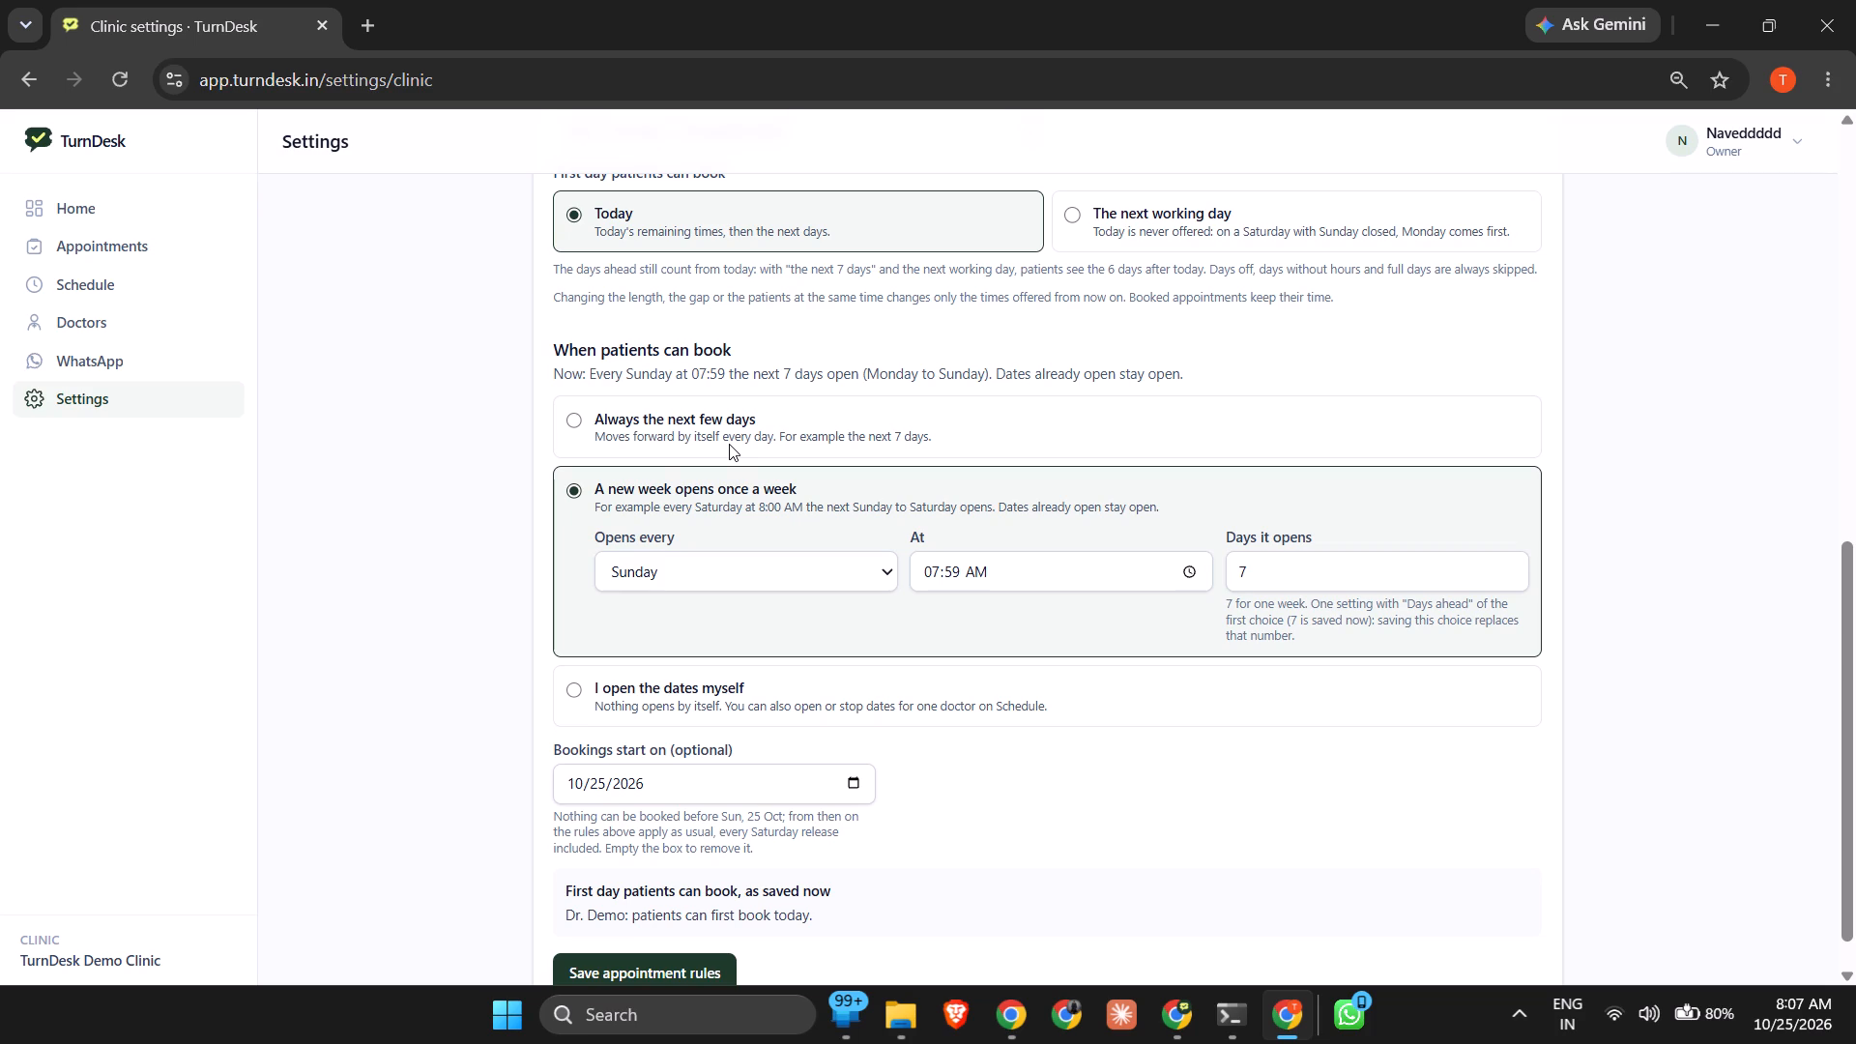
click(729, 444)
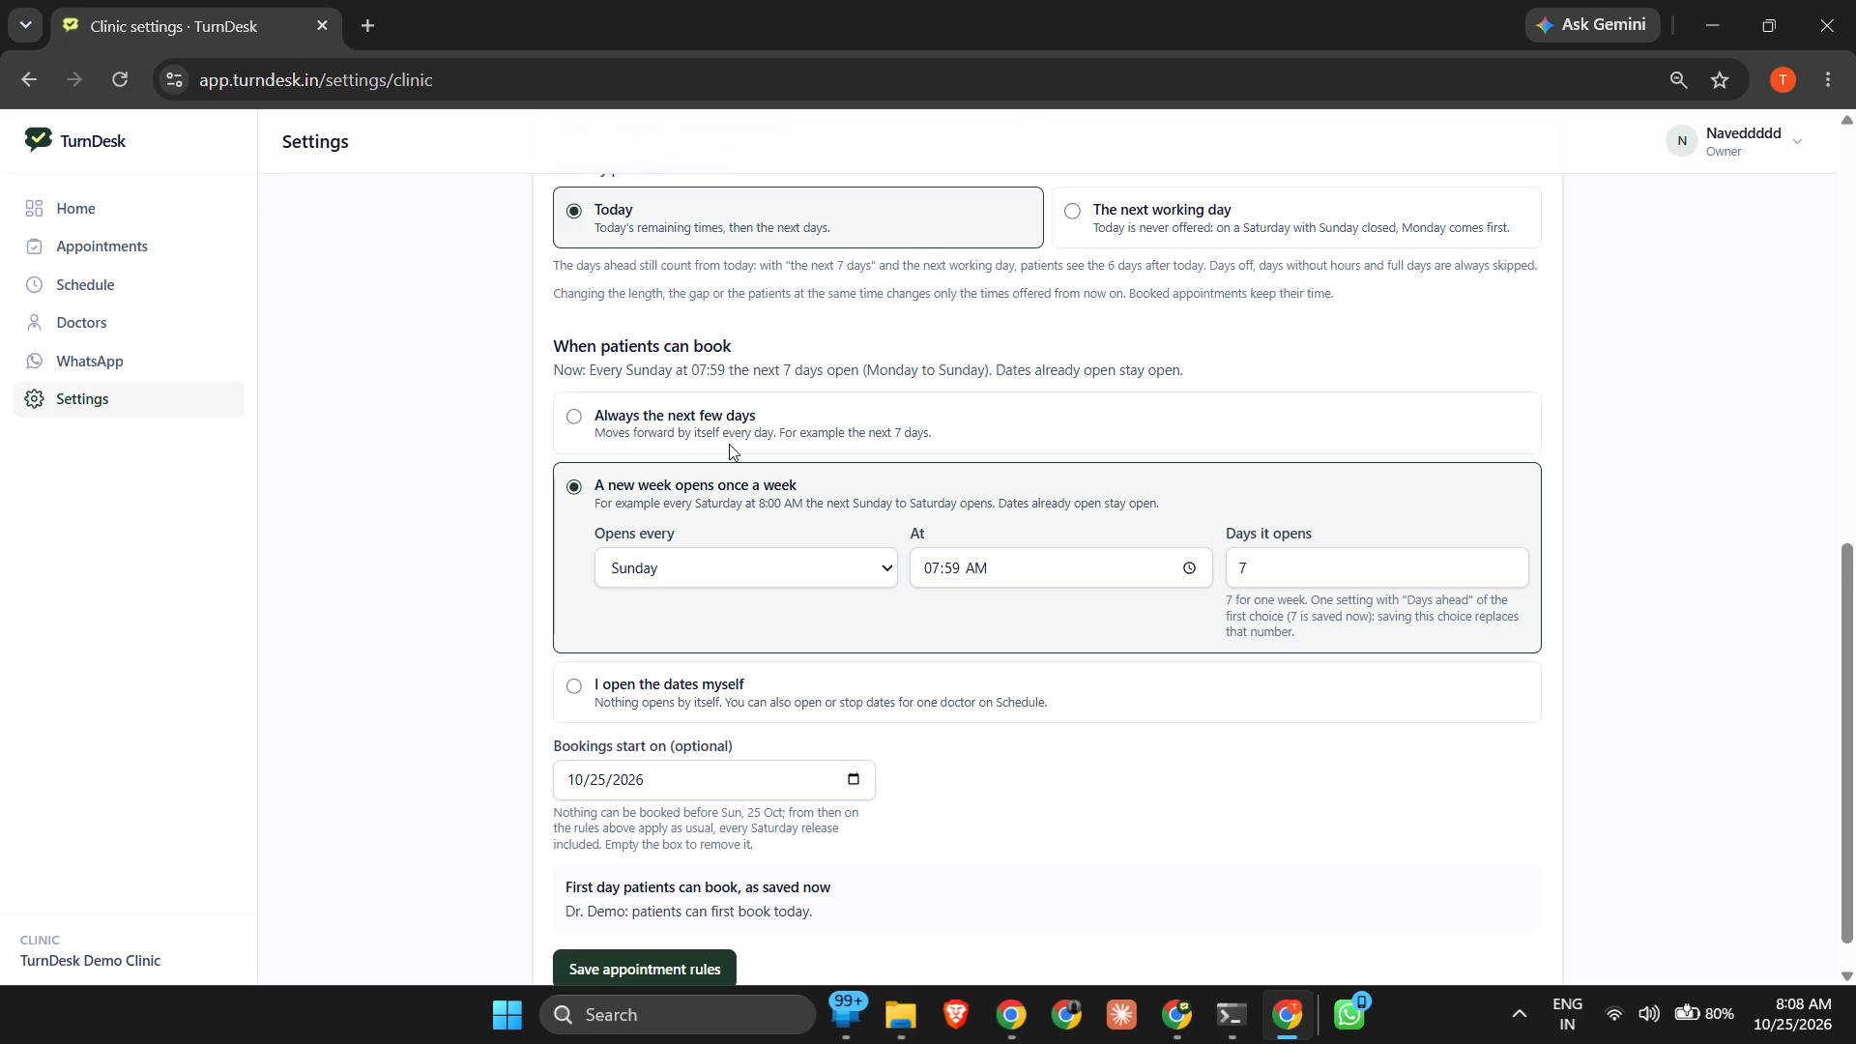
scroll(729, 444, up, 2)
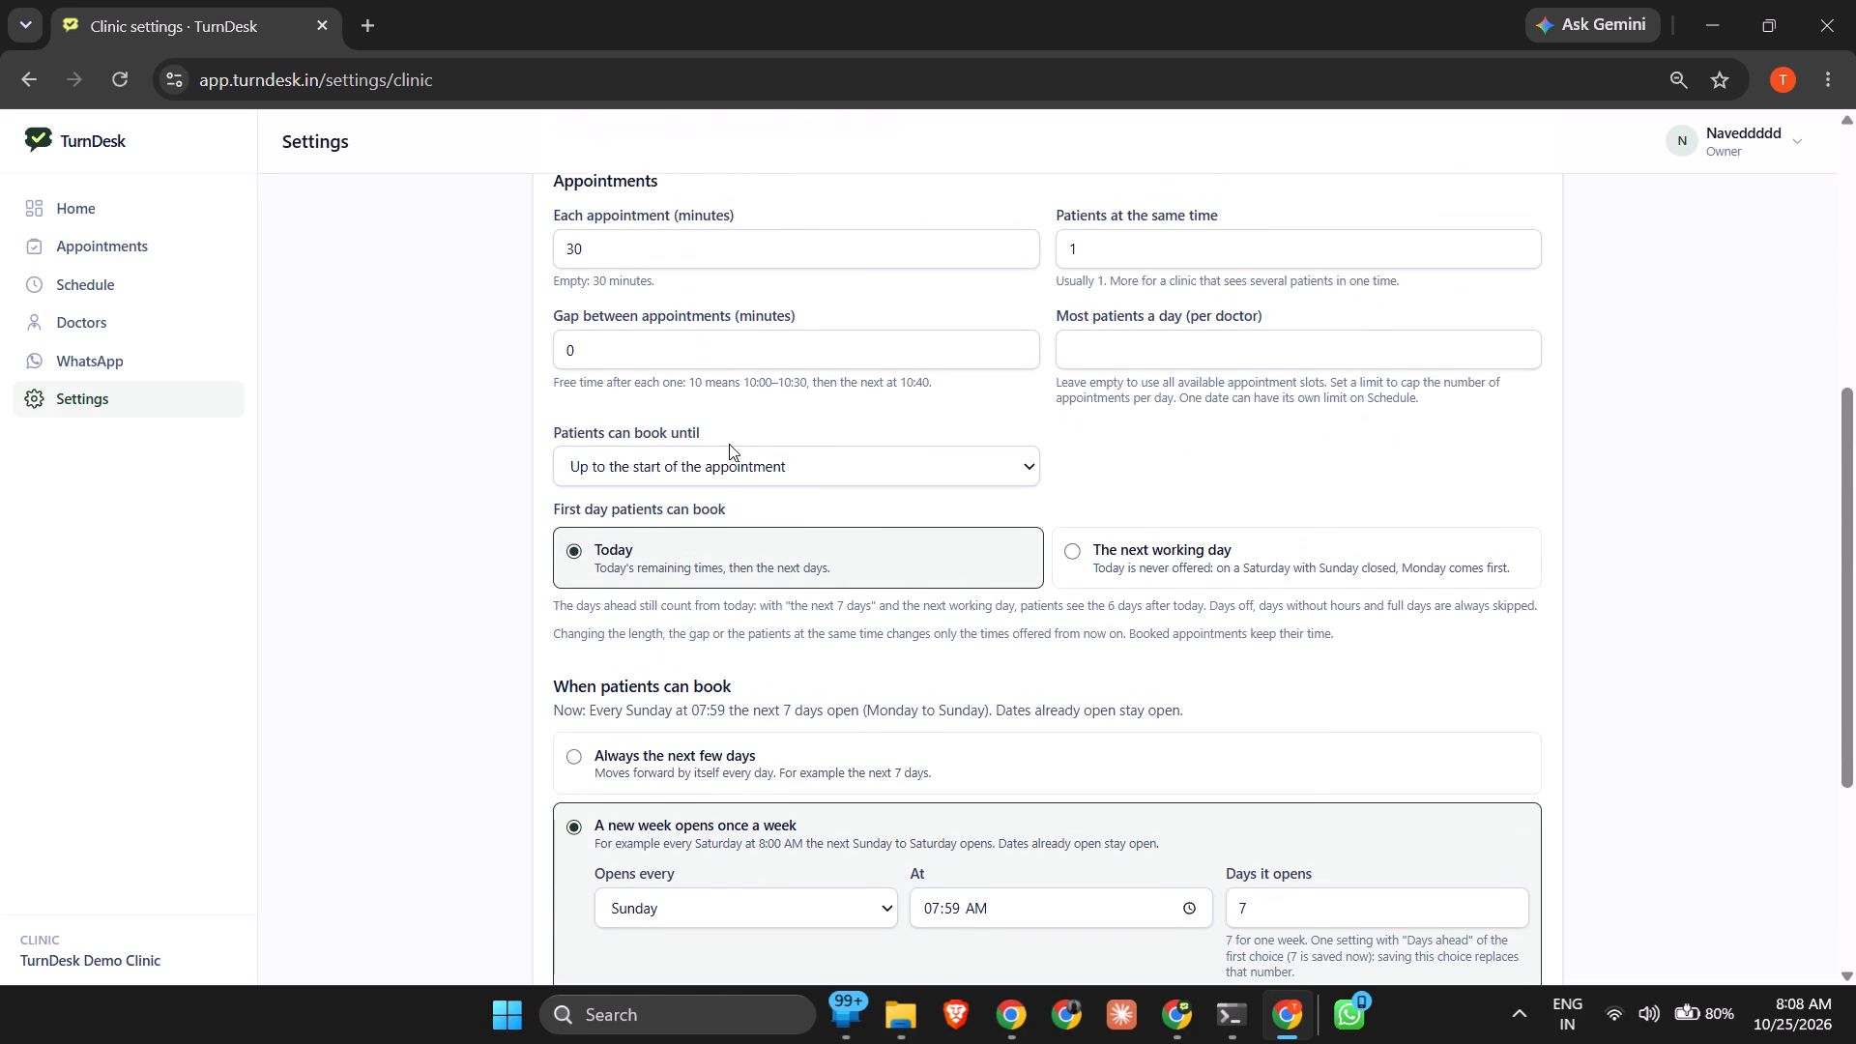
scroll(729, 444, up, 8)
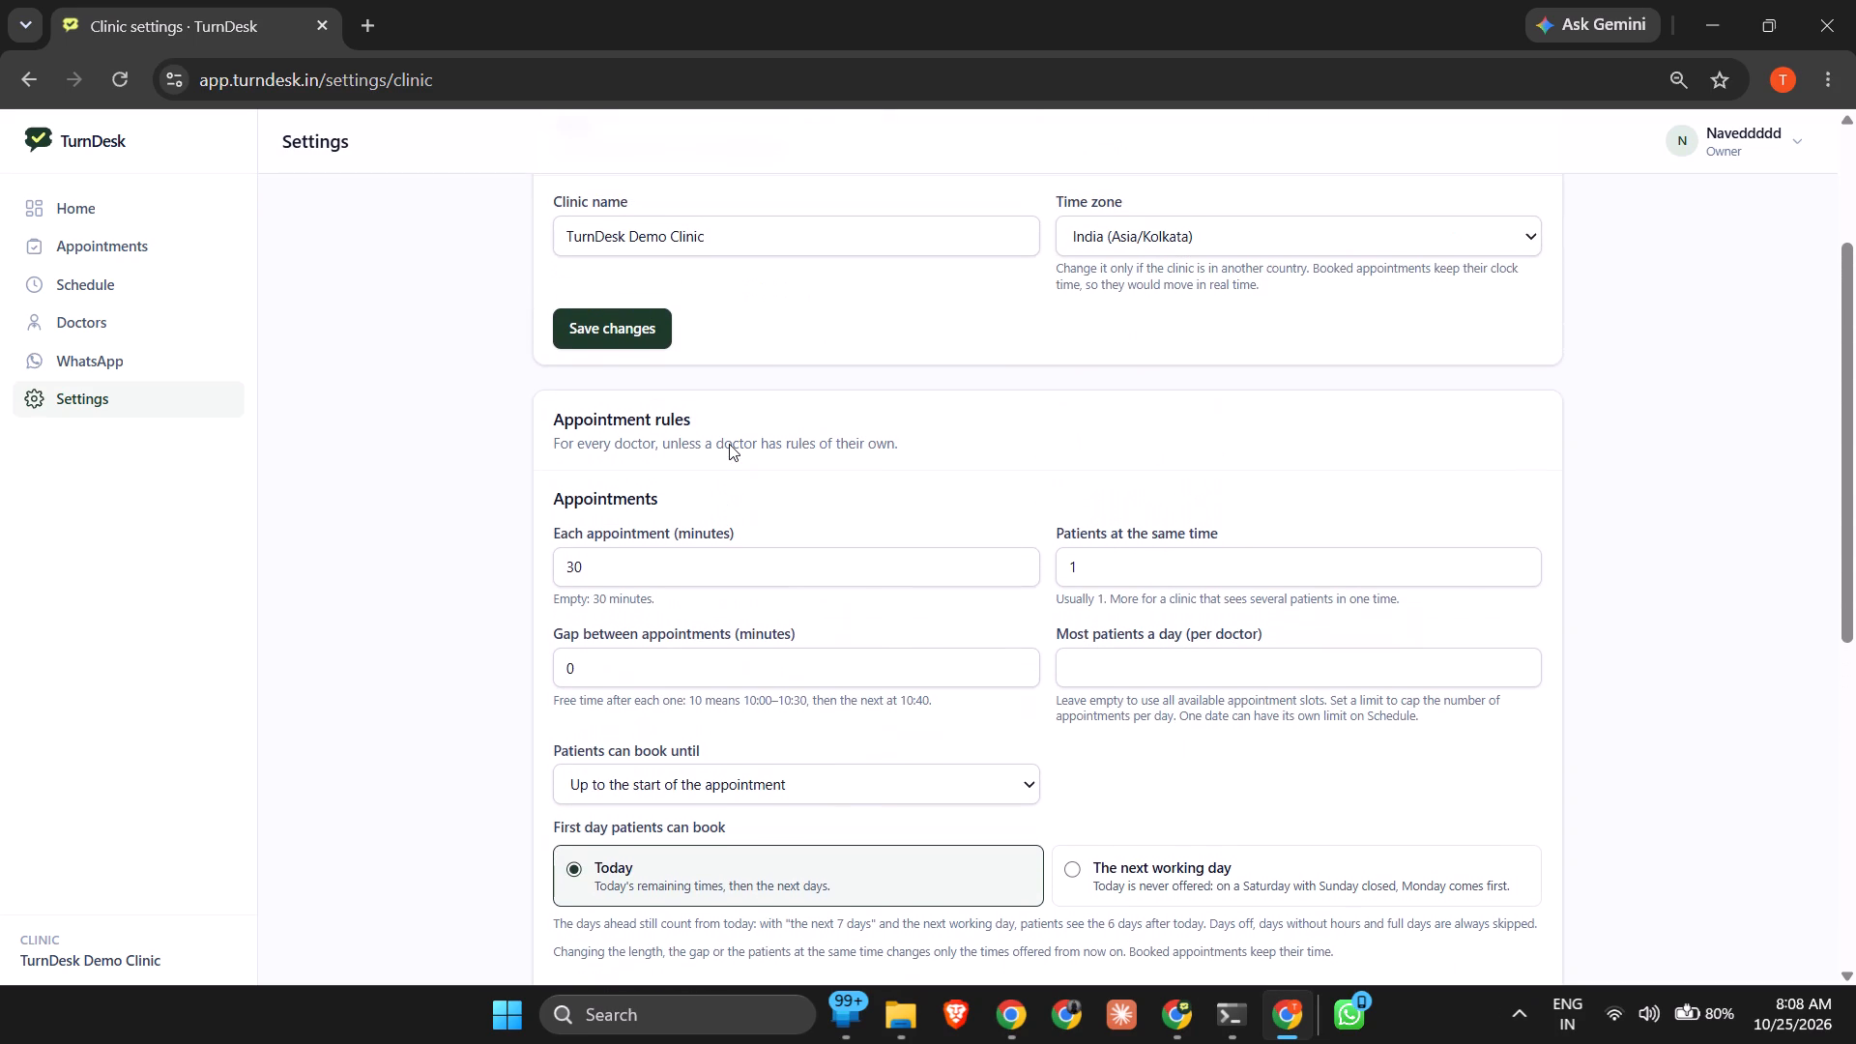
scroll(729, 444, down, 5)
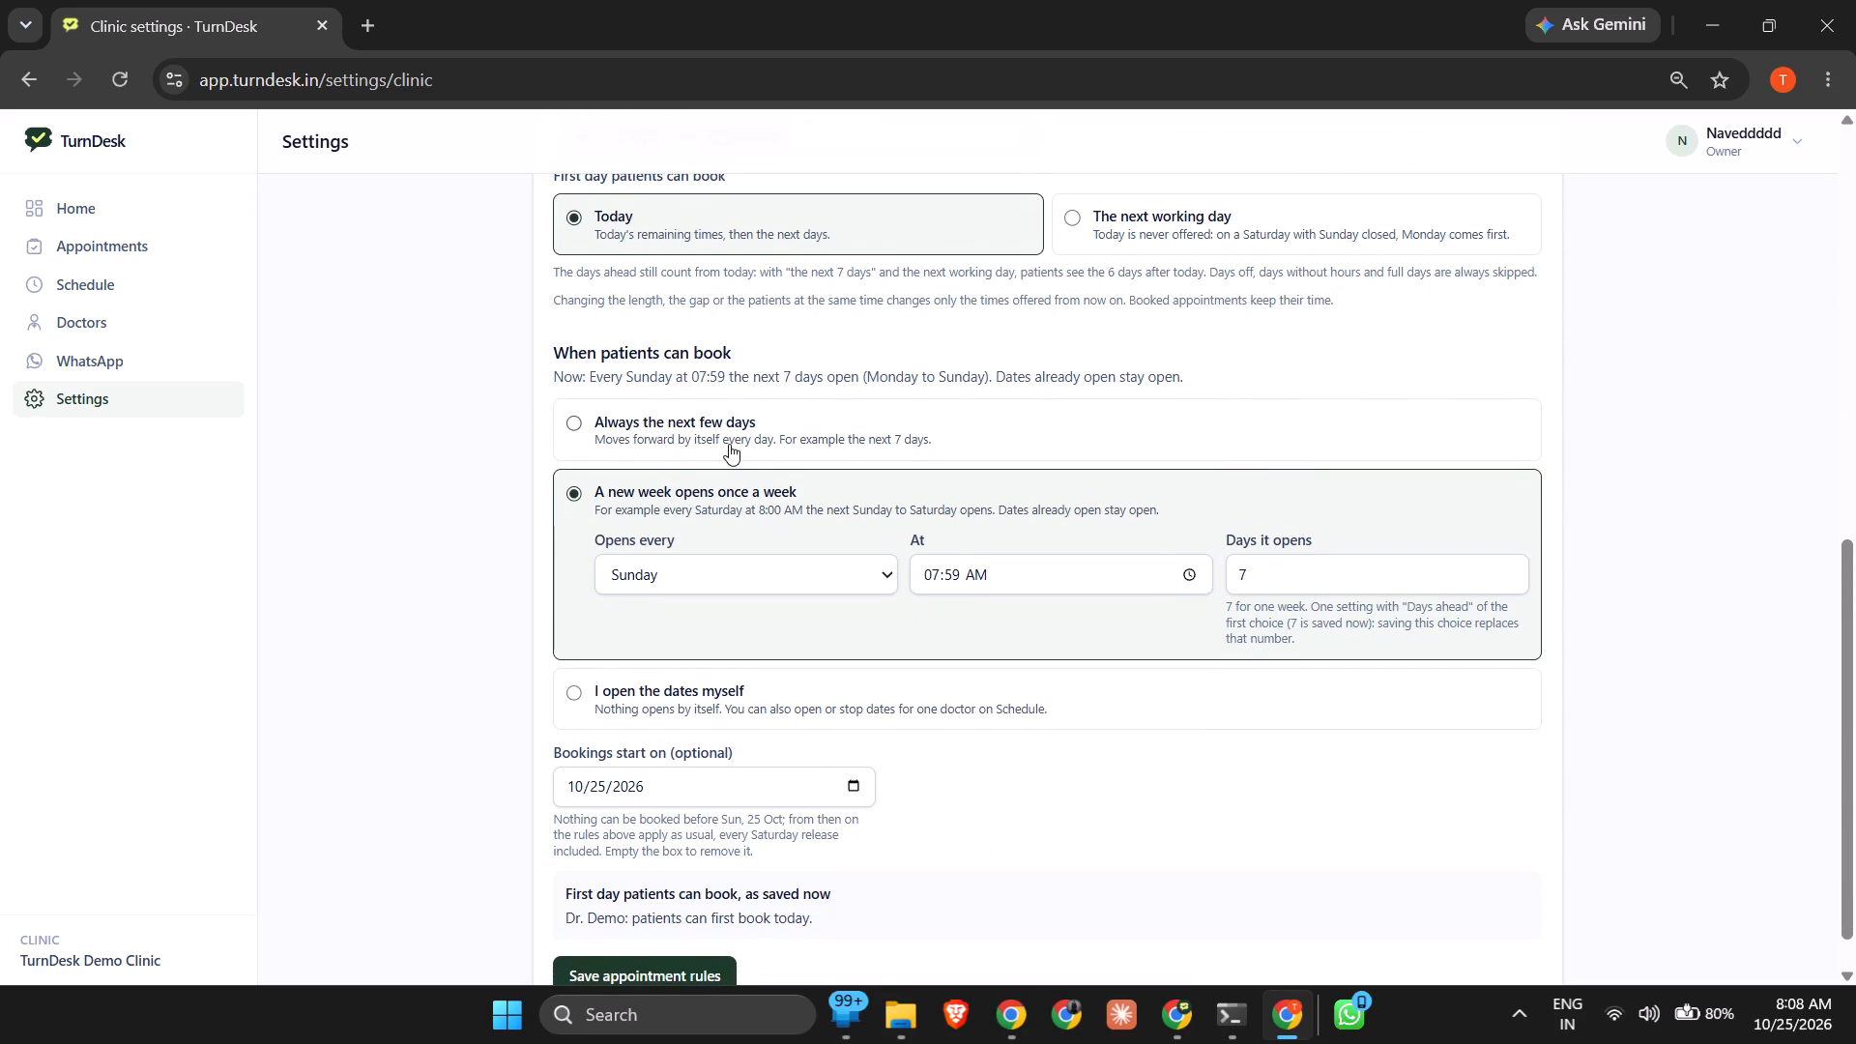
scroll(729, 444, down, 2)
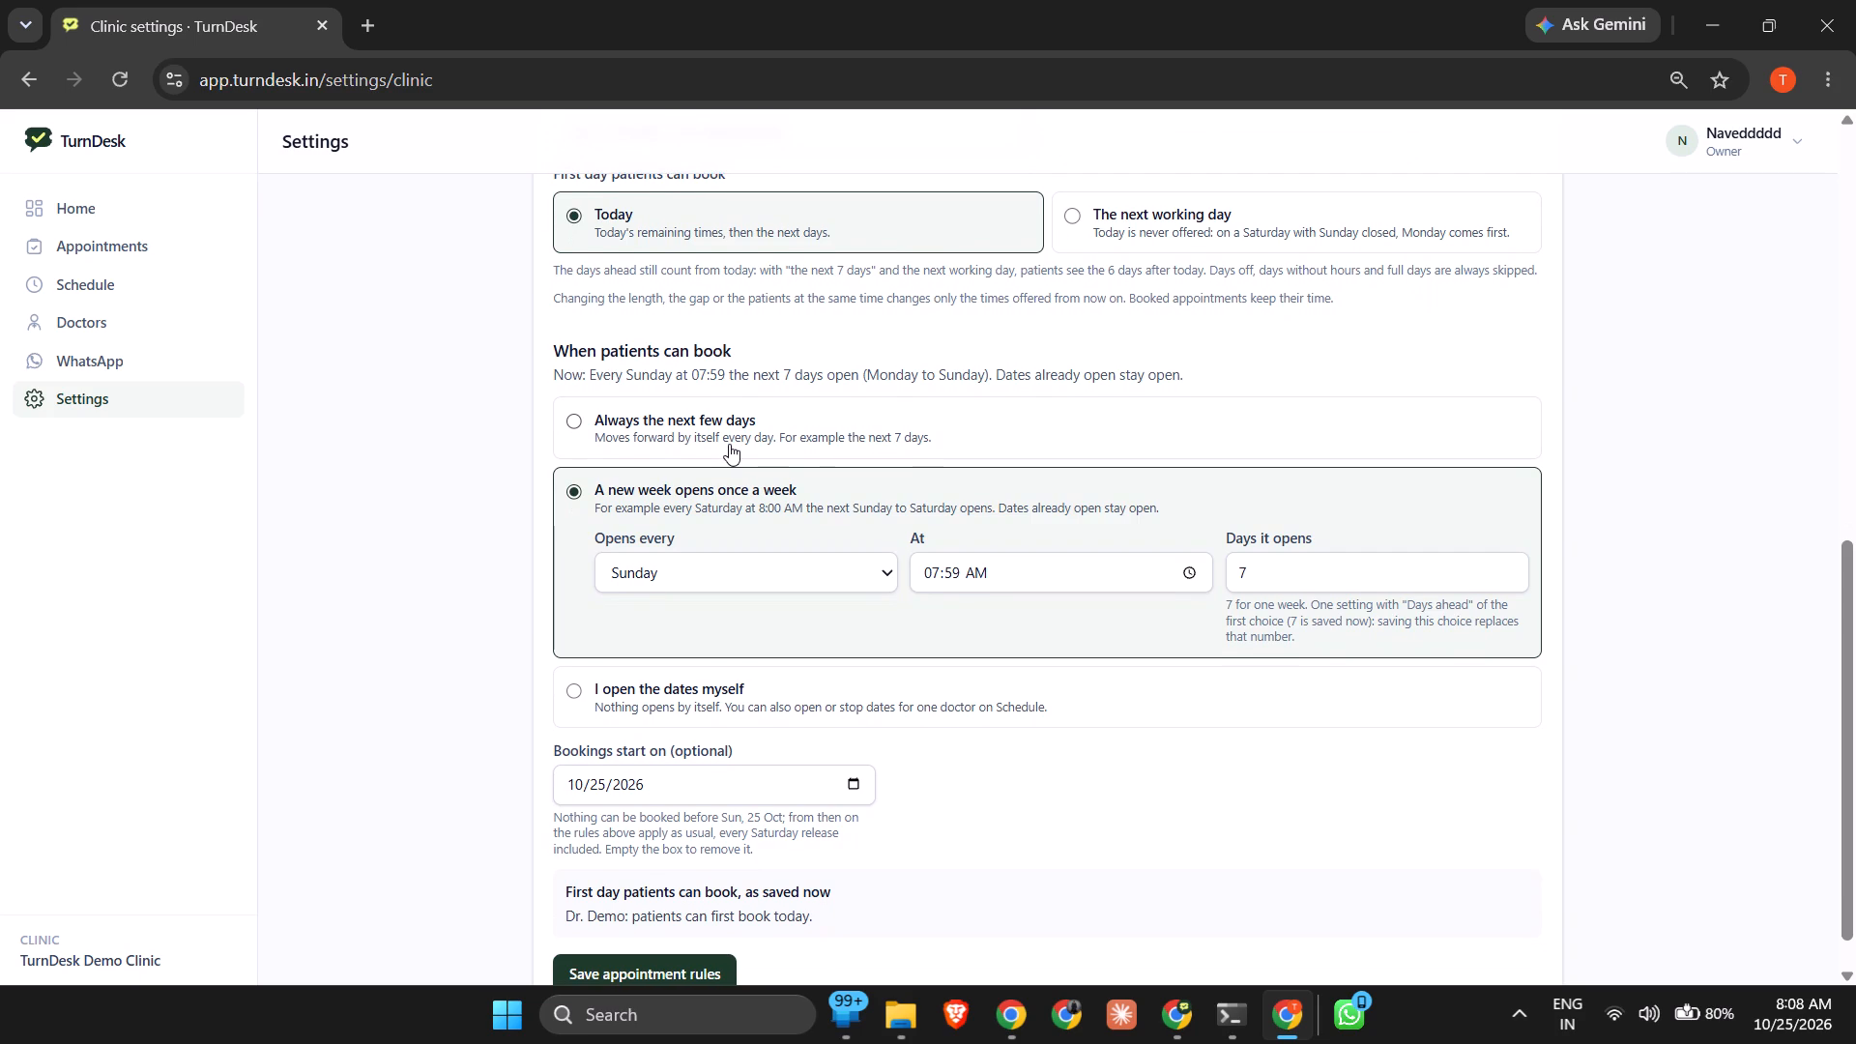
scroll(729, 444, down, 3)
scroll(732, 485, up, 6)
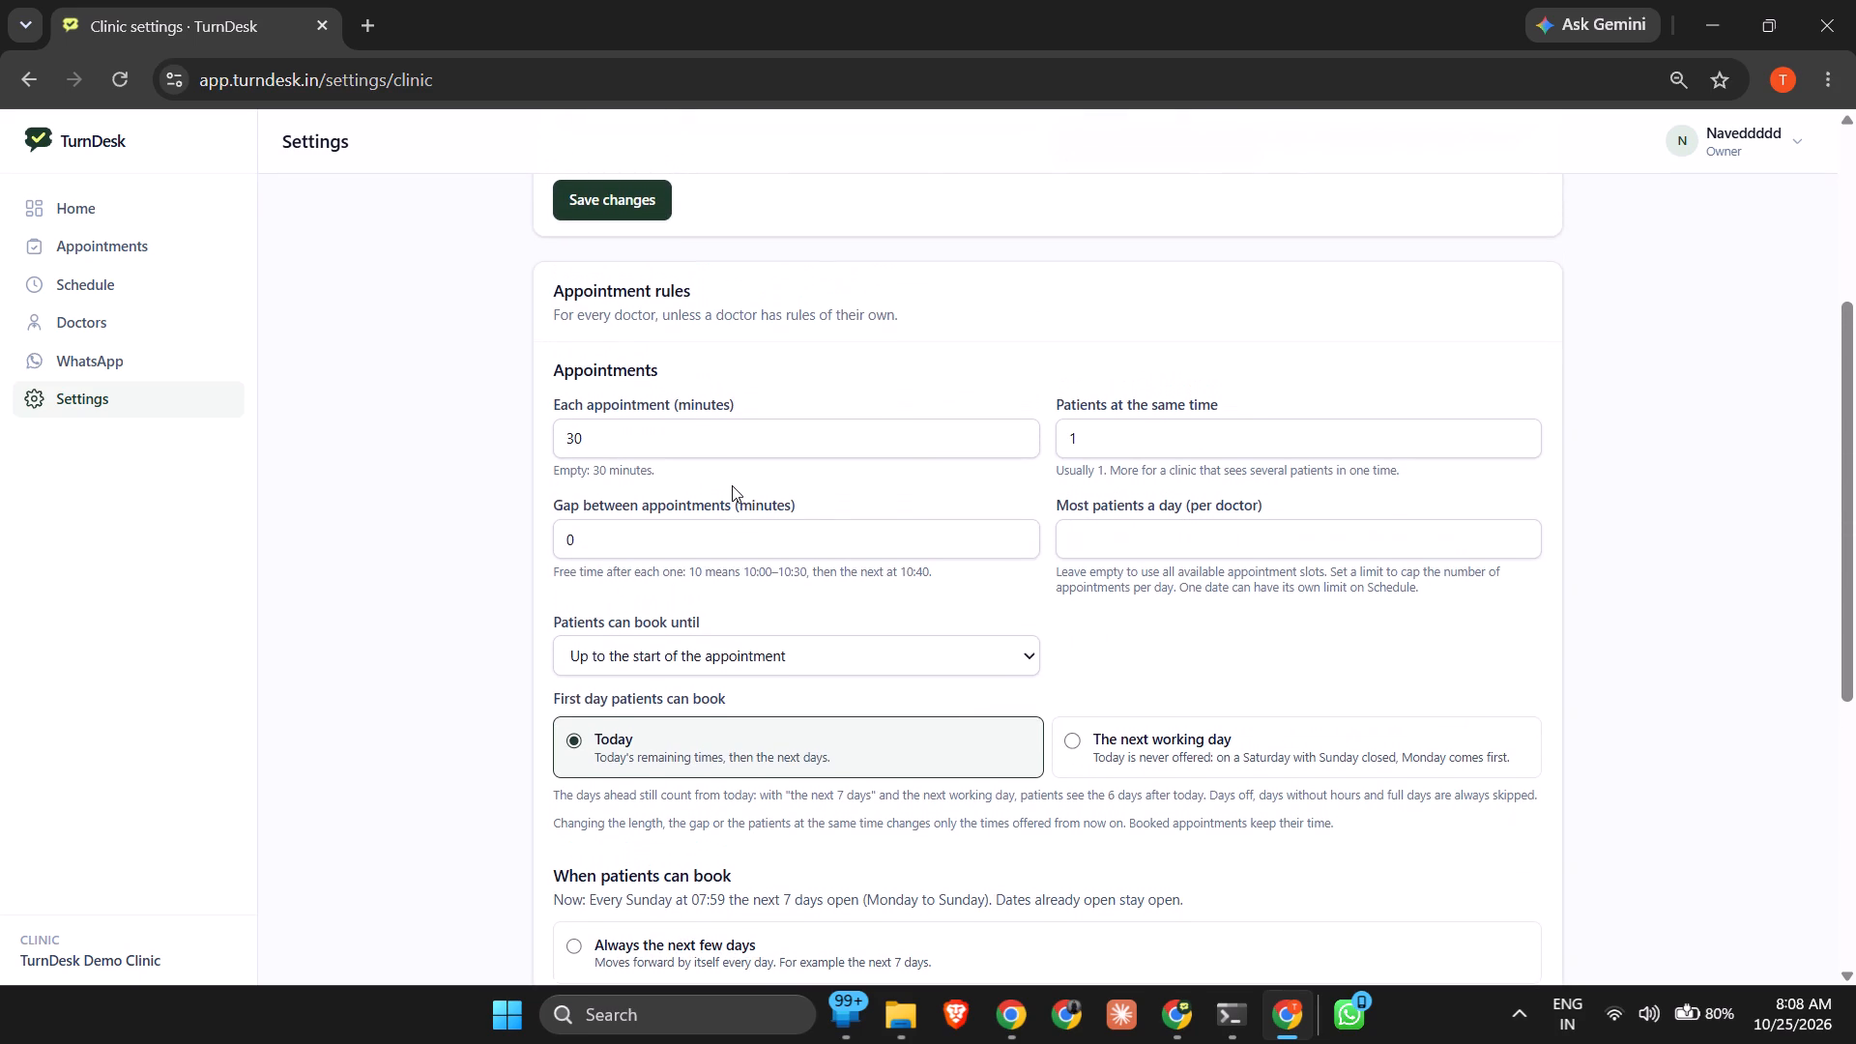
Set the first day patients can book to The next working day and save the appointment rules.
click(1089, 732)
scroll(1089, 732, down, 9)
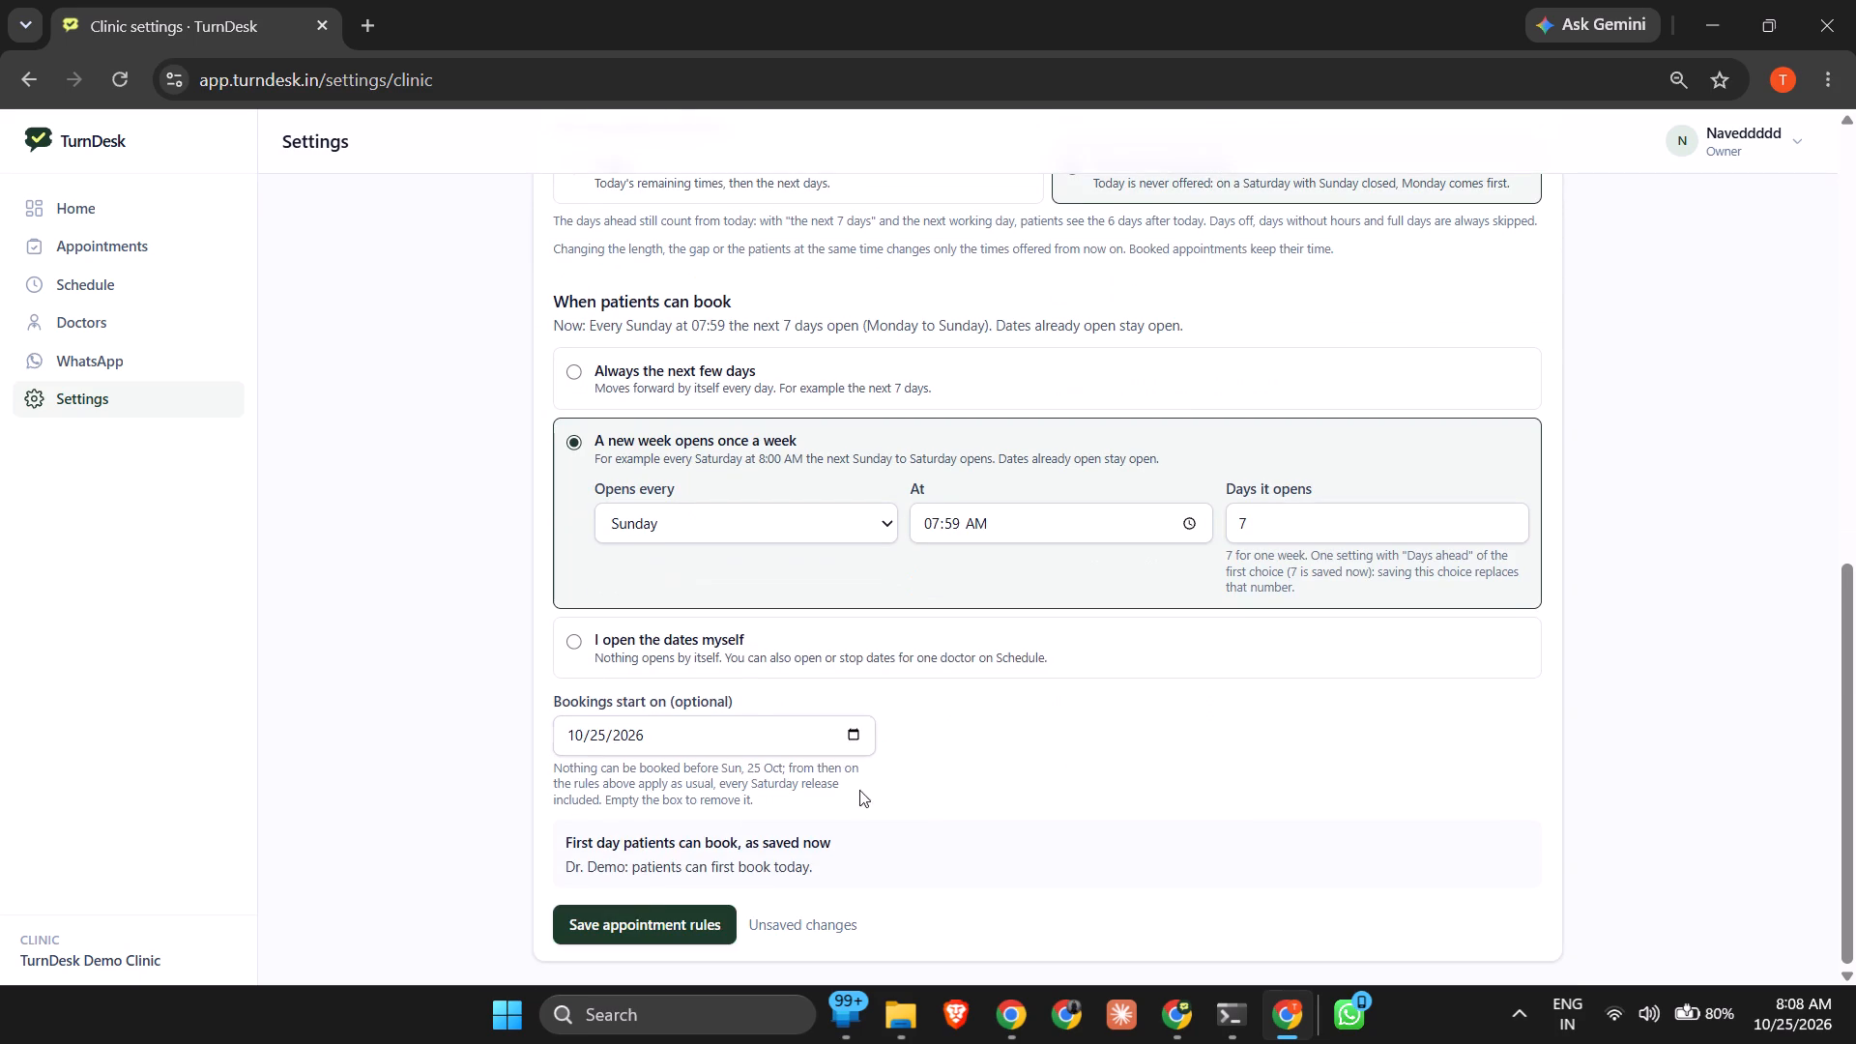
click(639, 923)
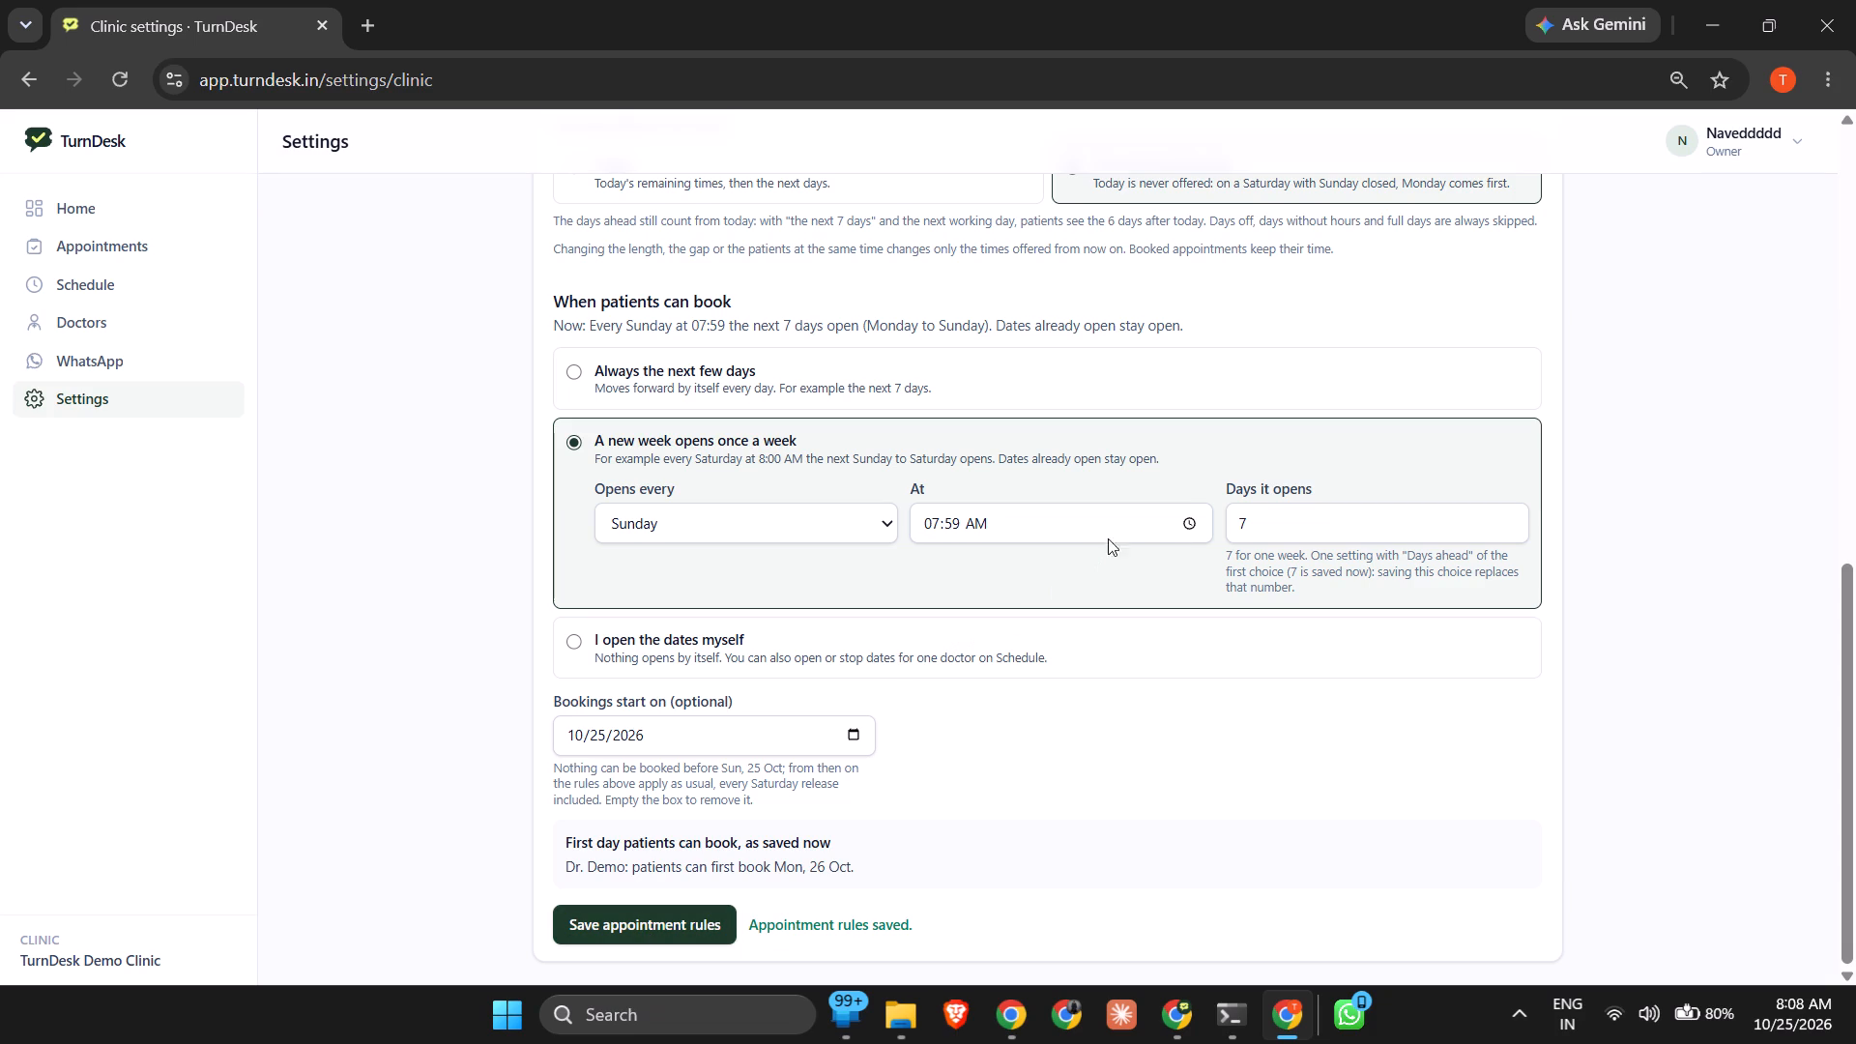
Set the weekly opening time for new bookings to 08:11 AM and save the appointment rules.
click(1185, 528)
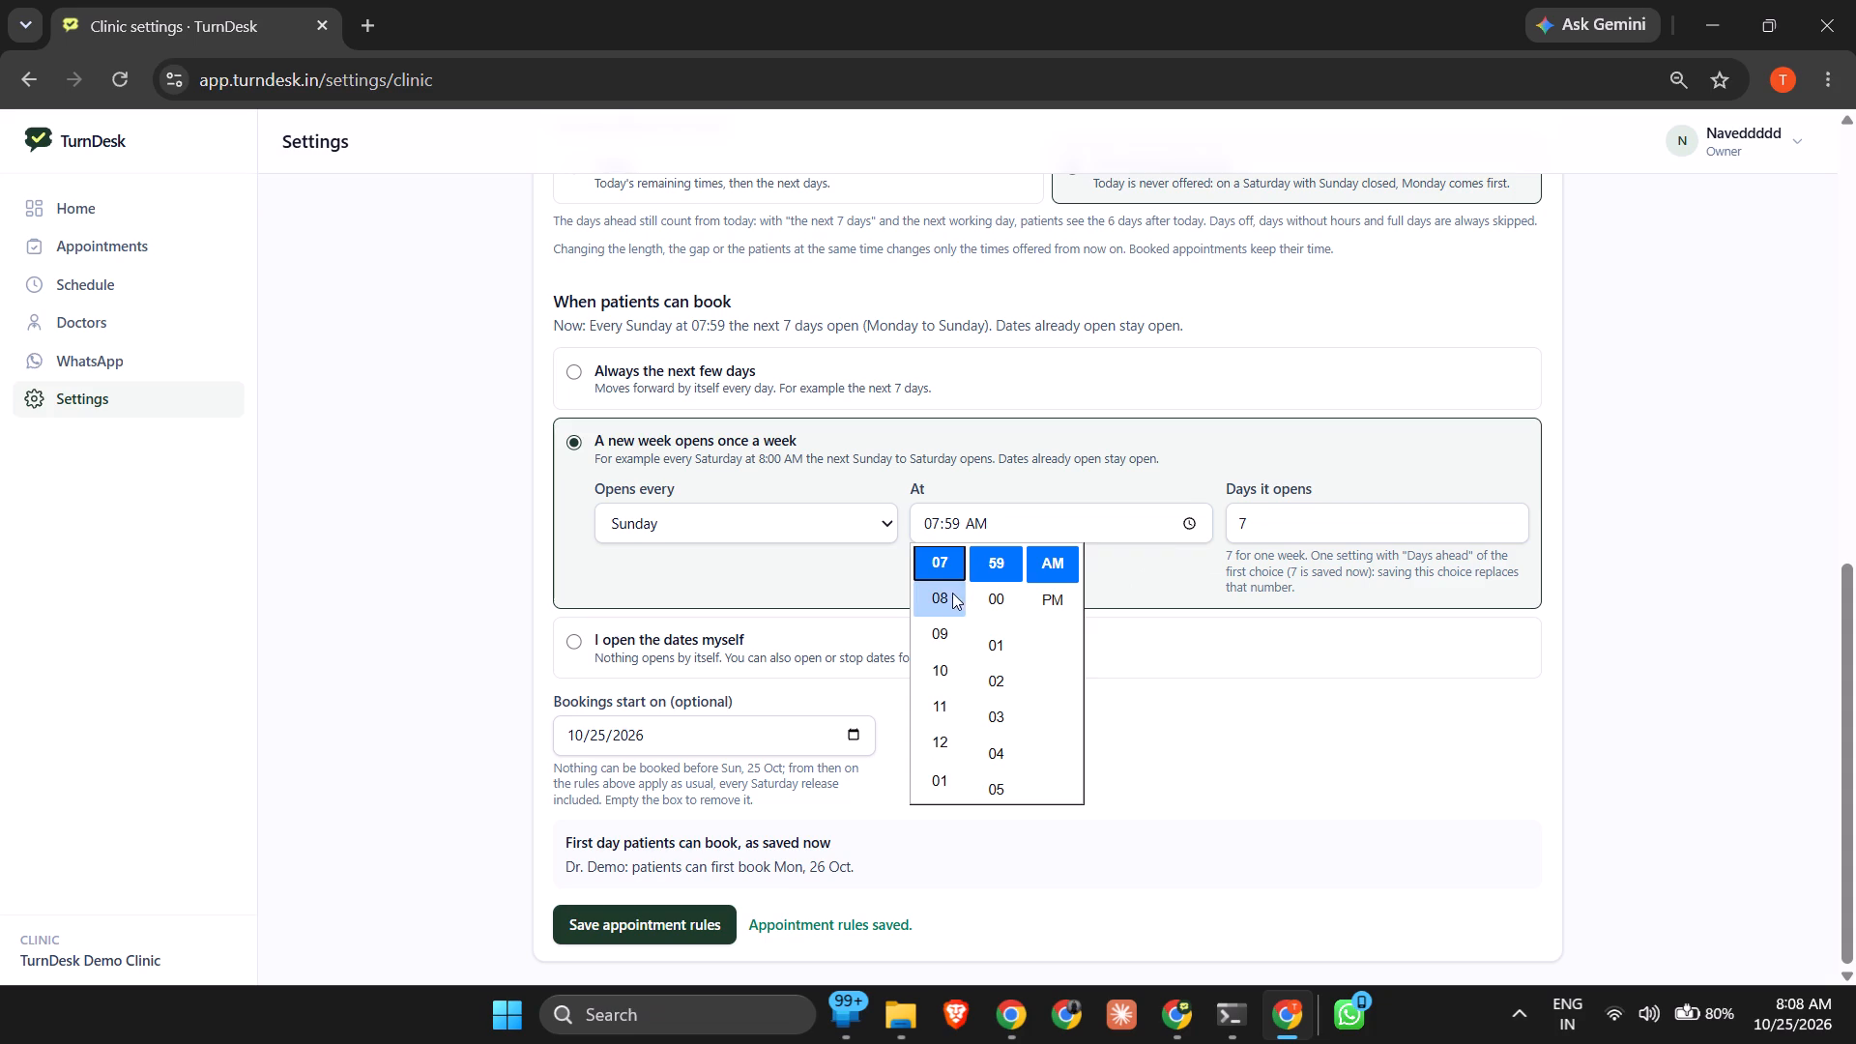
click(944, 603)
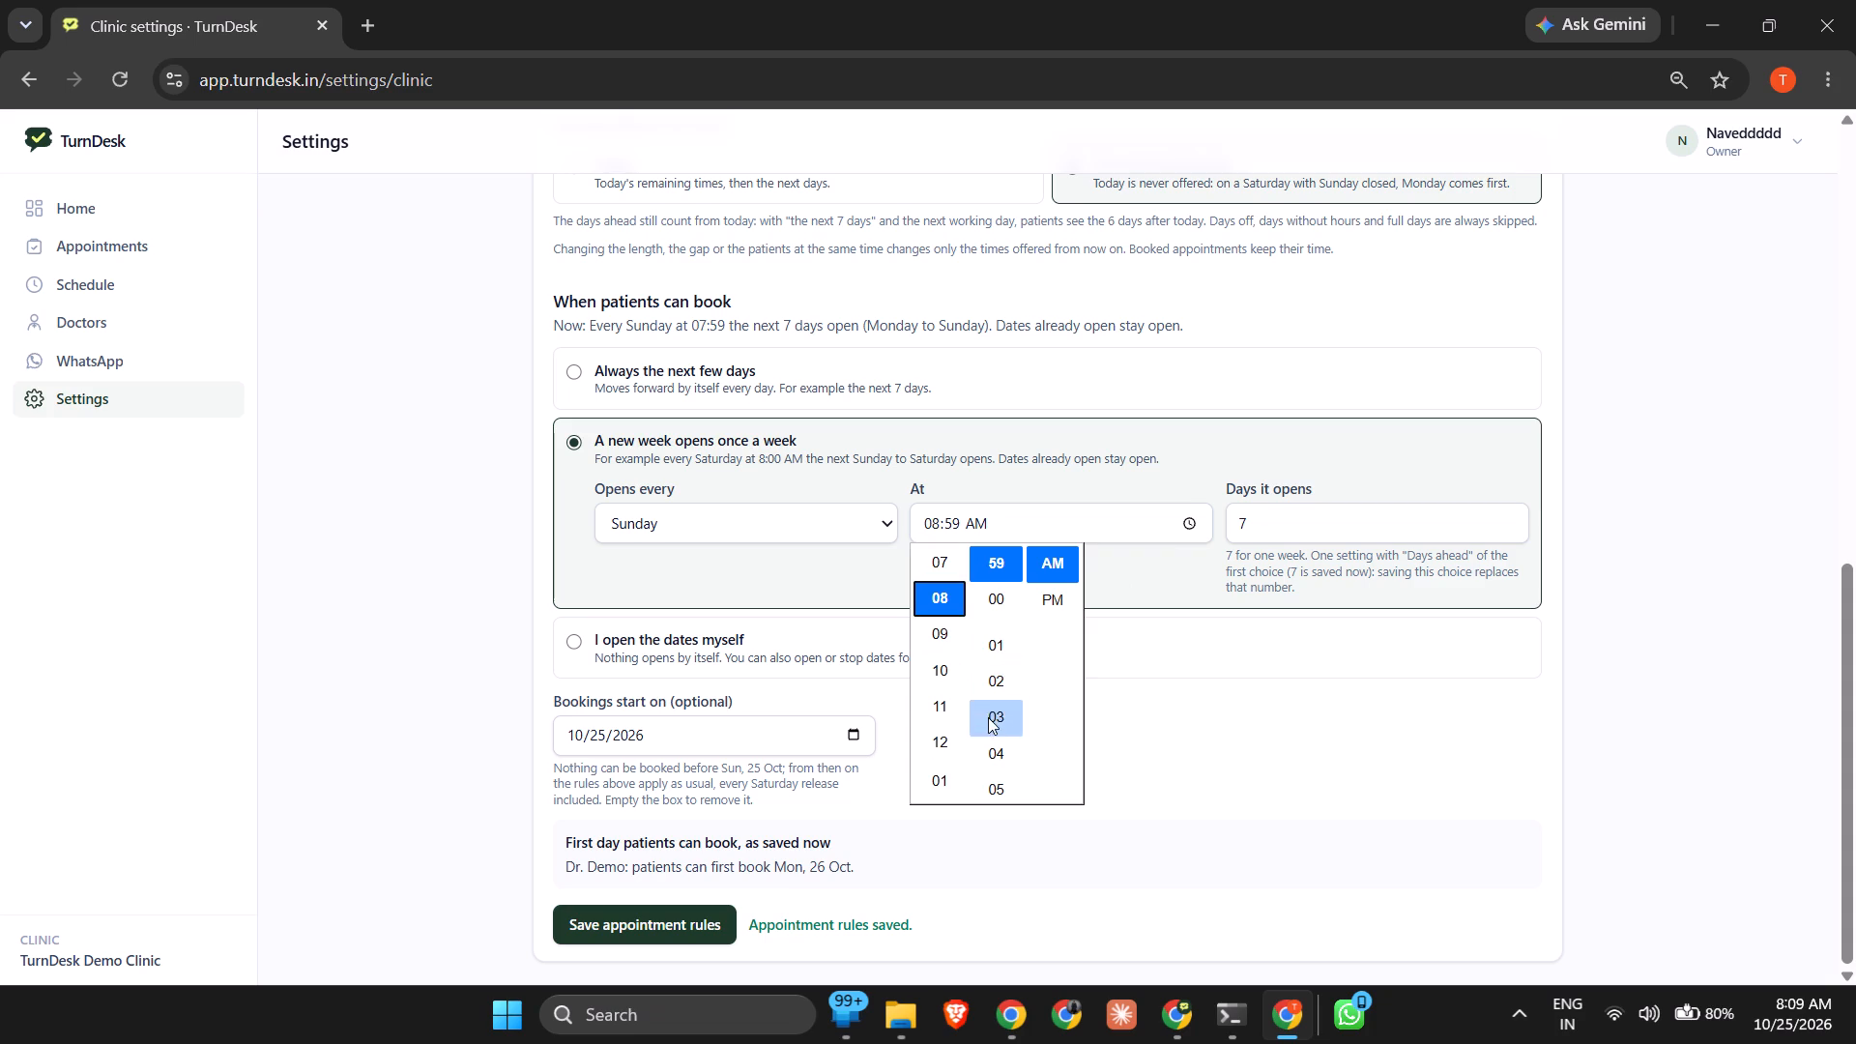
scroll(988, 717, down, 6)
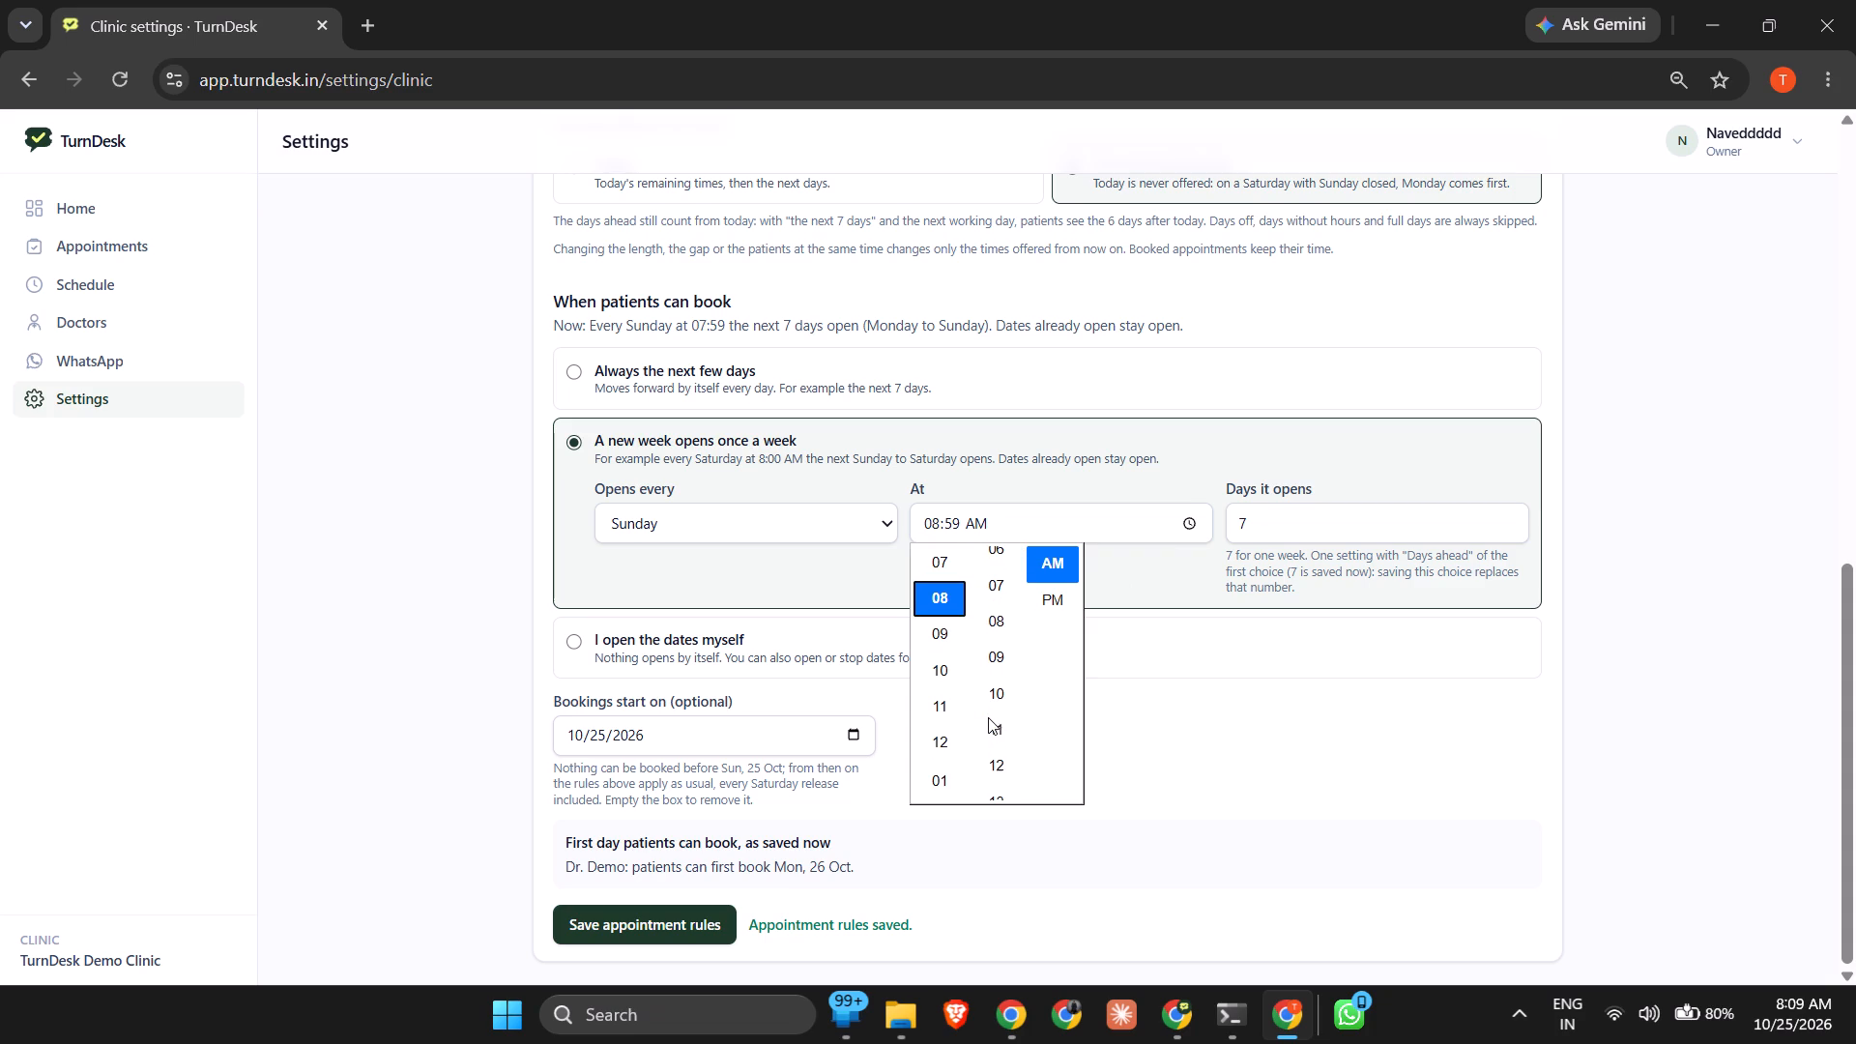
click(997, 738)
click(1181, 687)
scroll(1181, 687, down, 2)
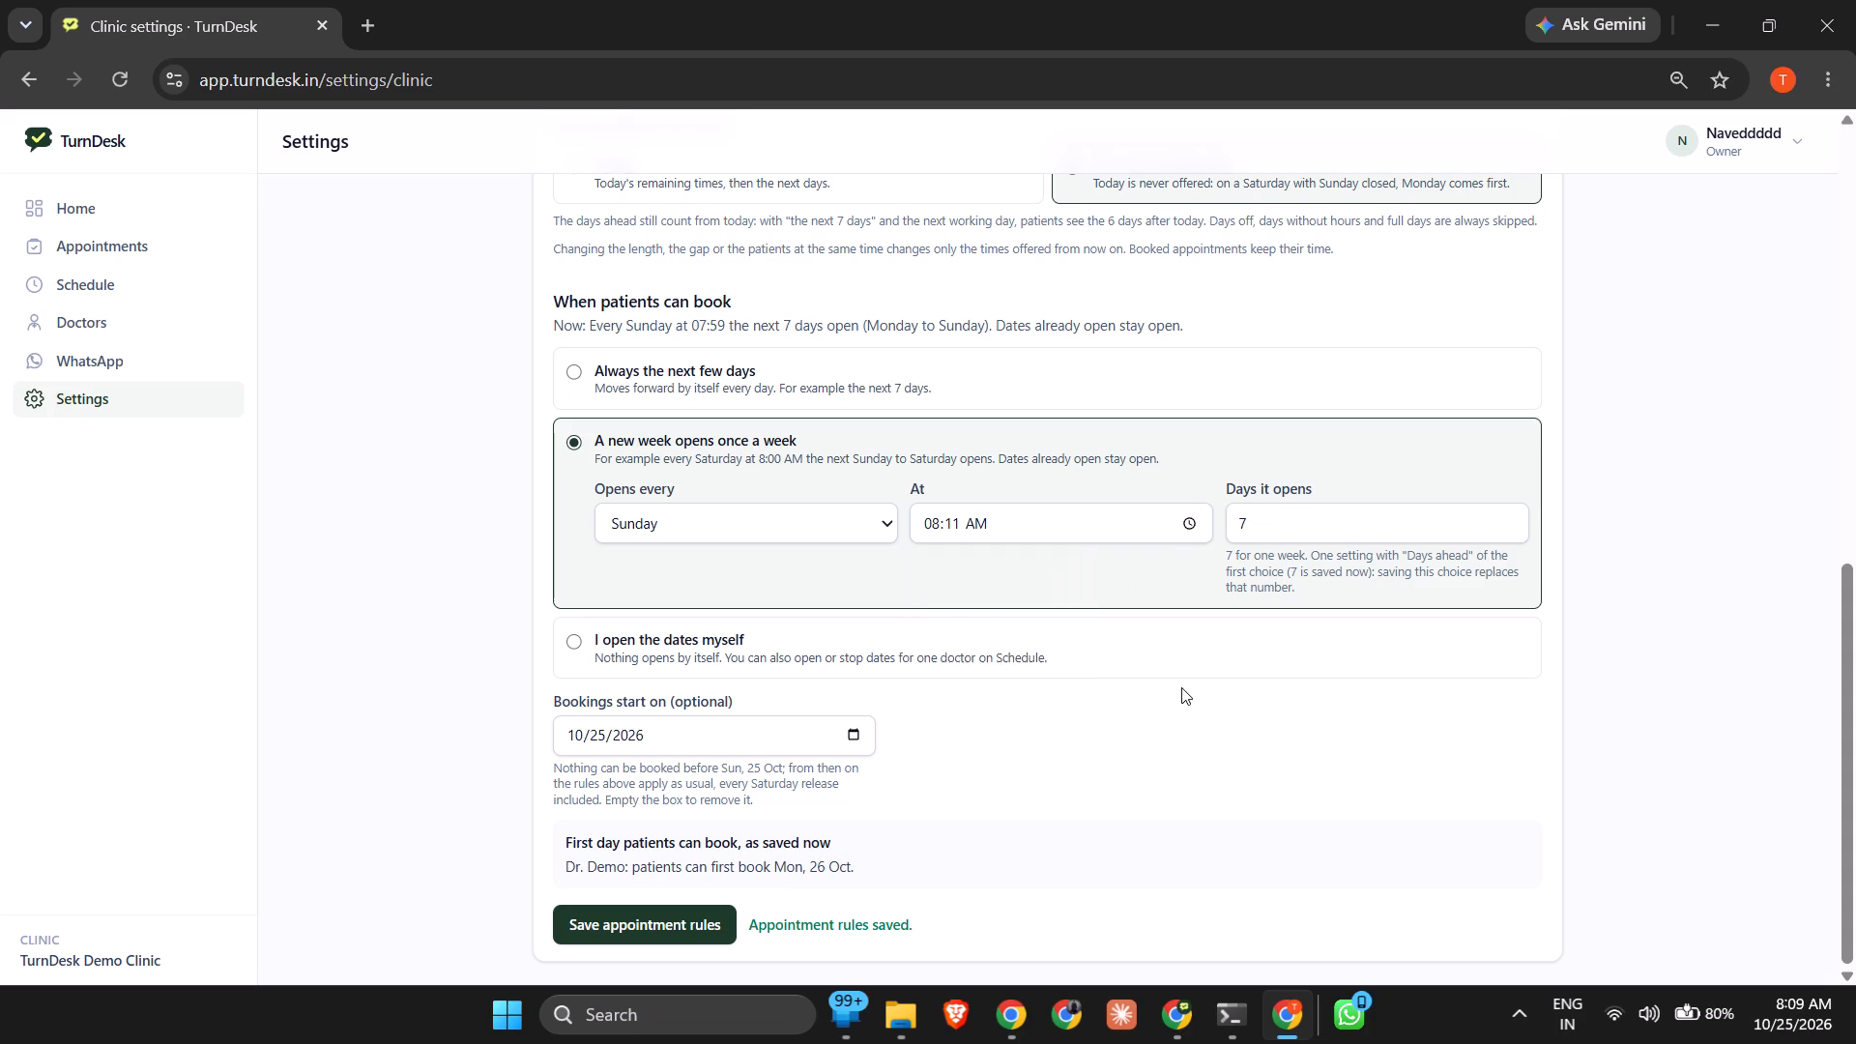
scroll(1181, 687, down, 3)
scroll(626, 860, right, 4)
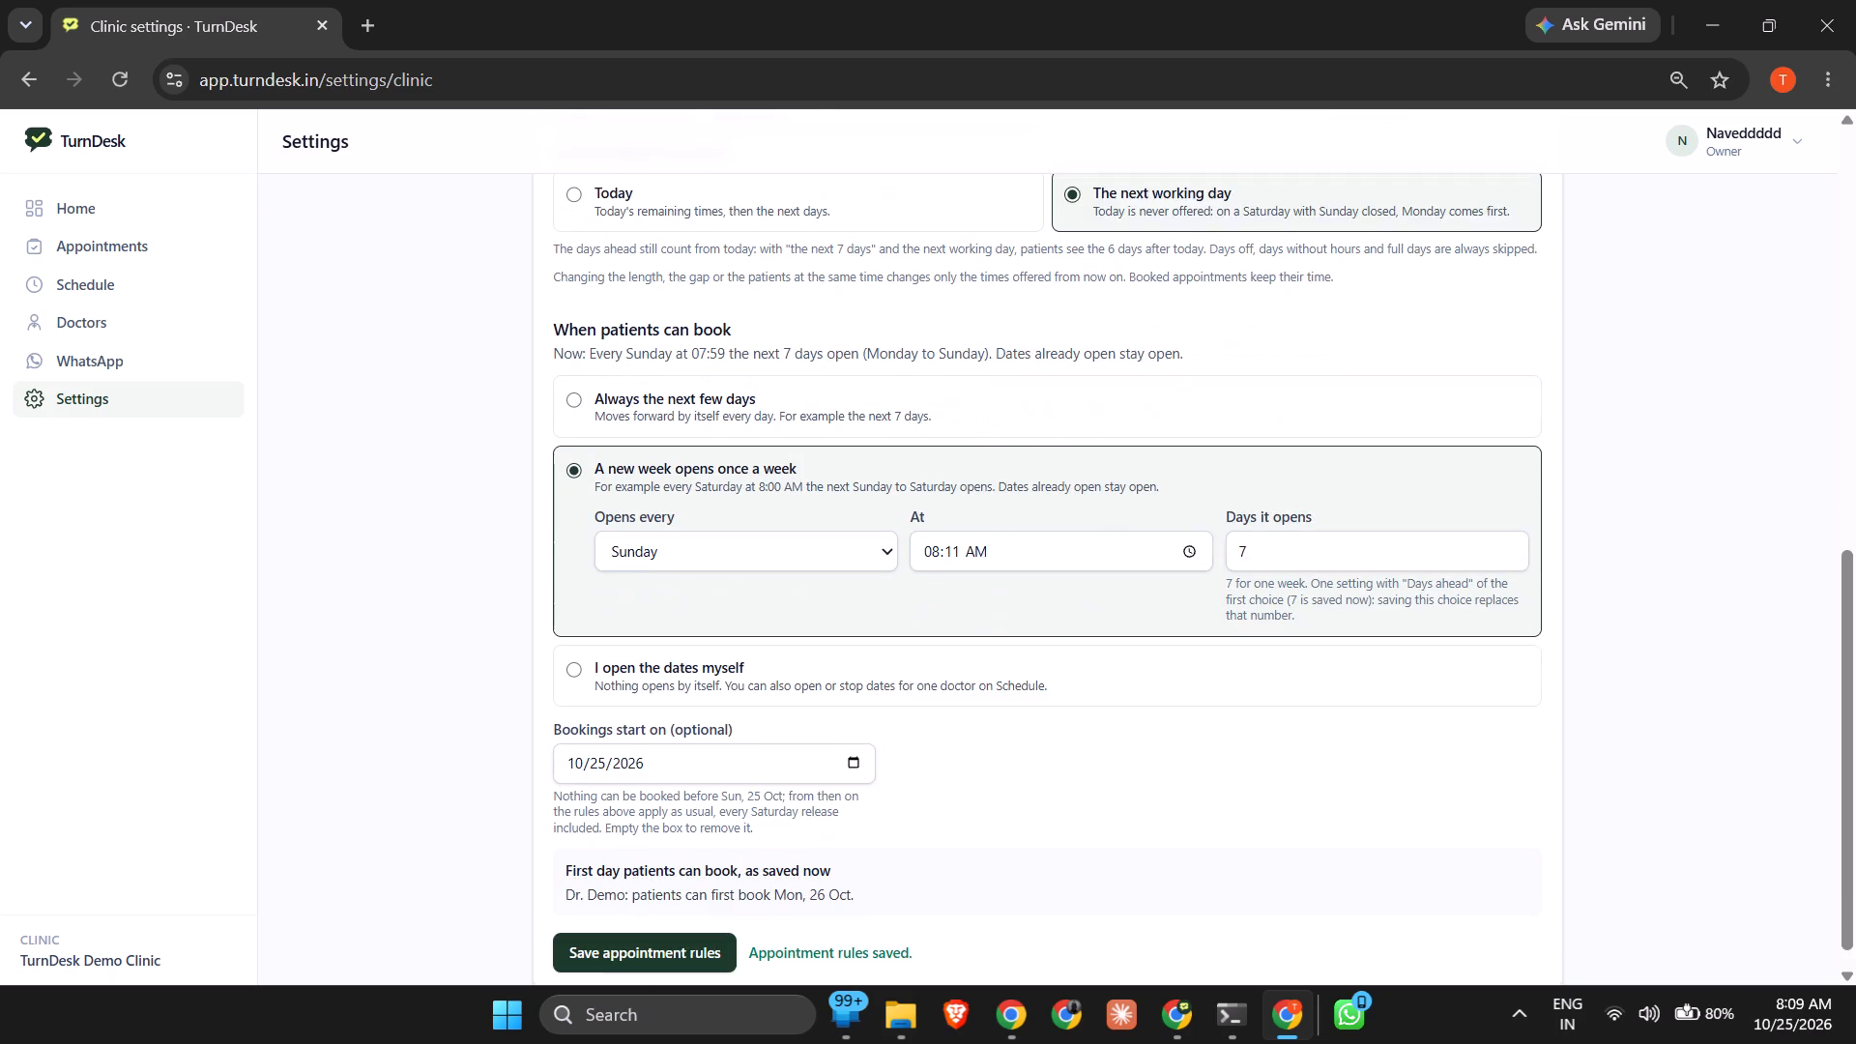
click(593, 931)
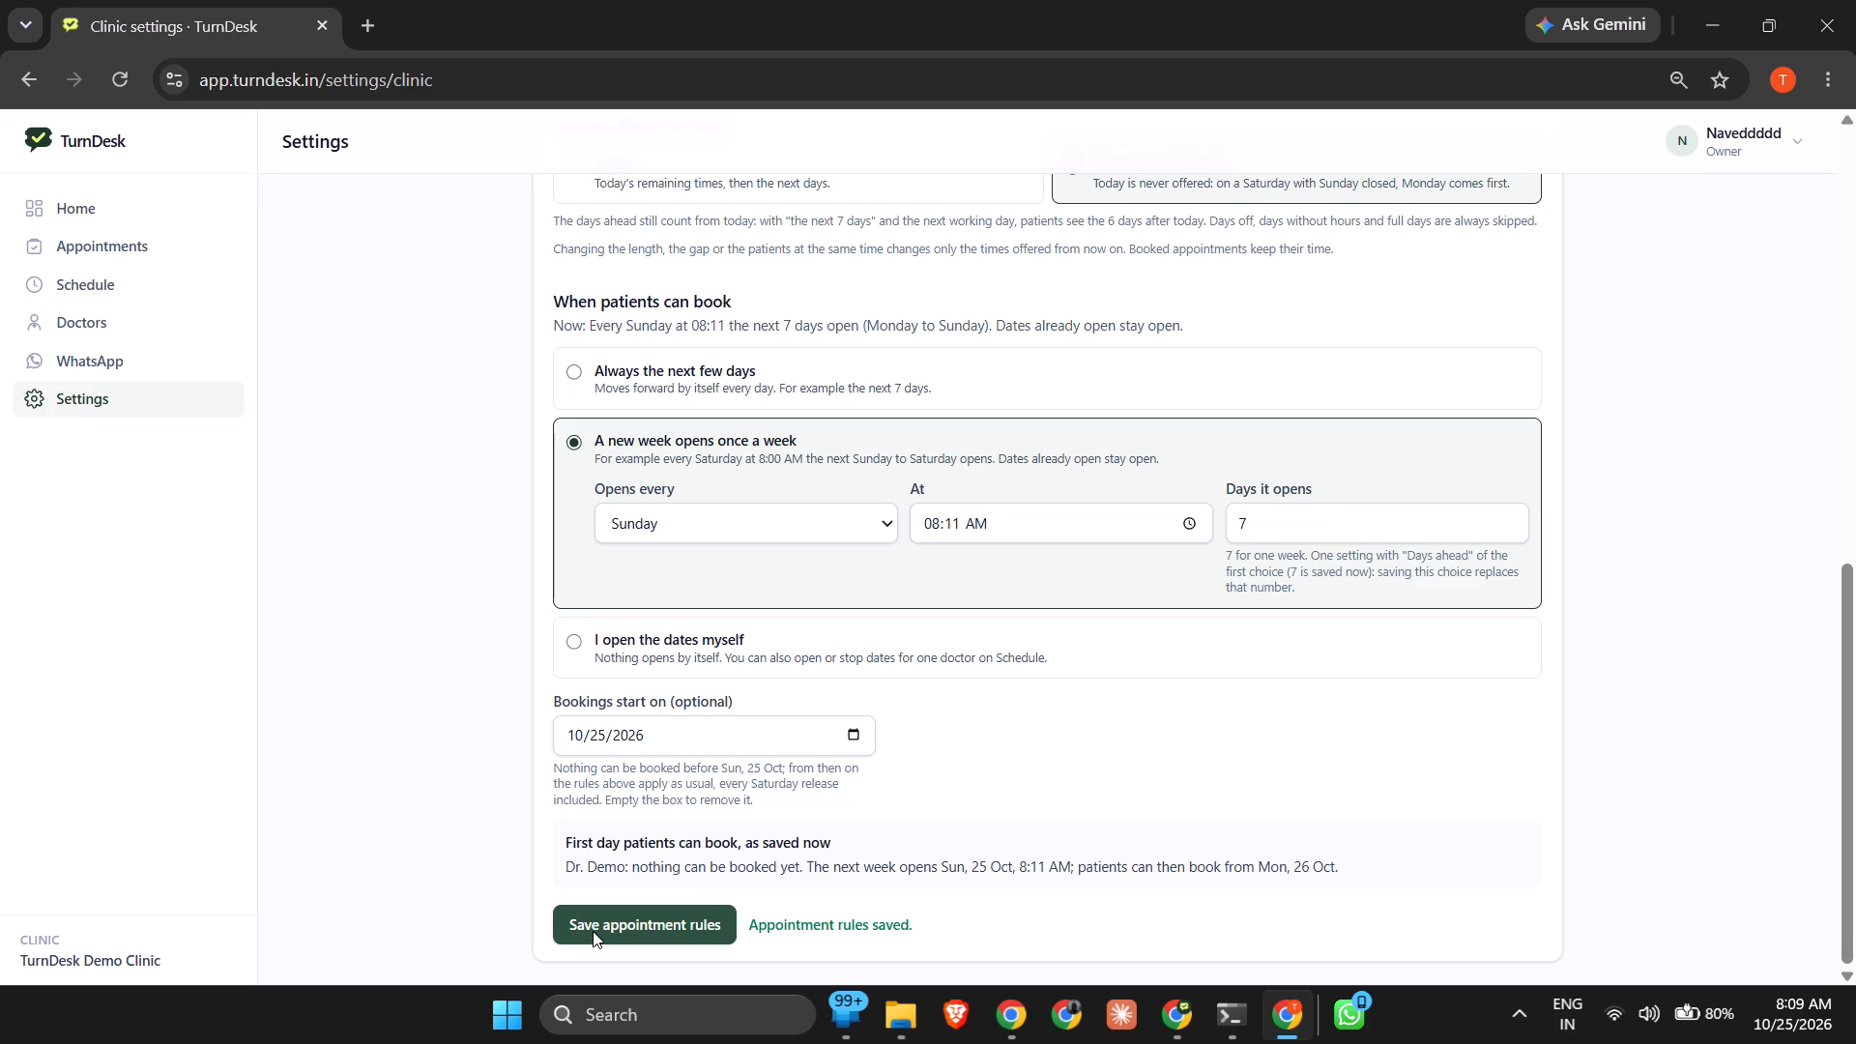
Set the first day patients can book to Today and save the clinic's appointment rules.
scroll(857, 505, up, 2)
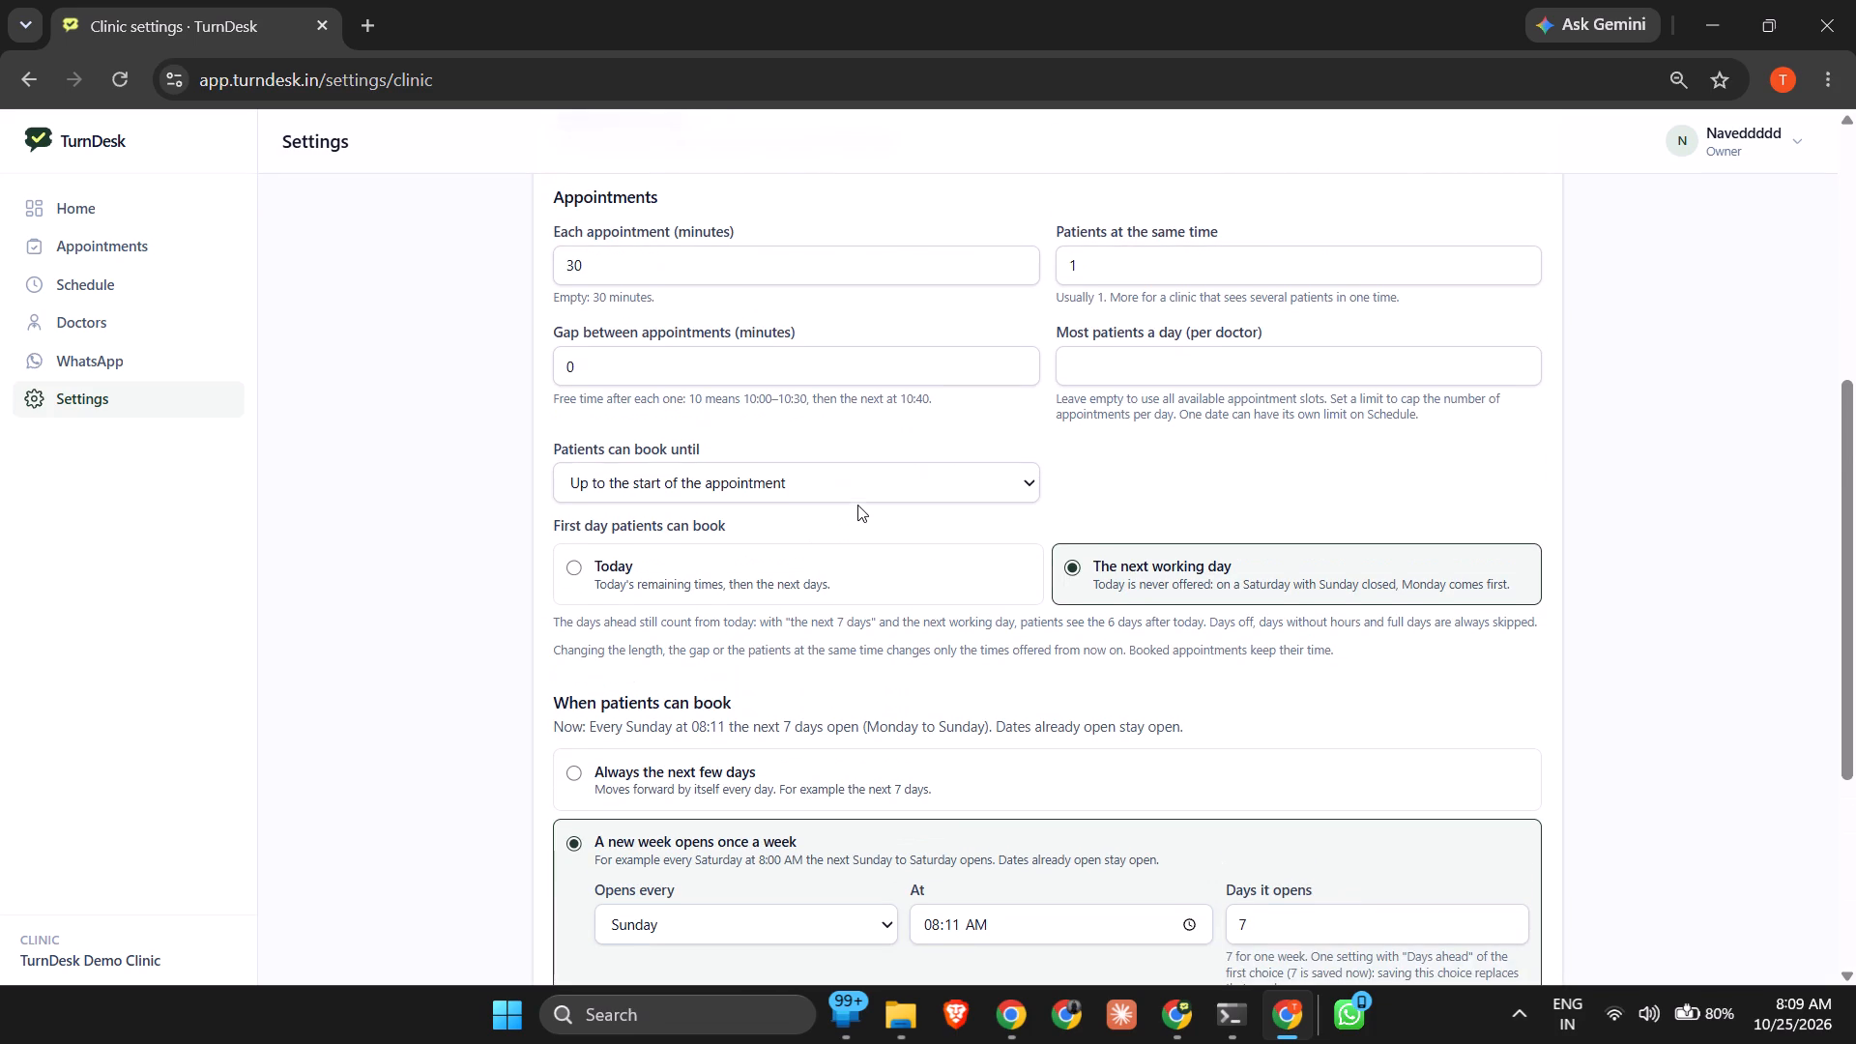
click(866, 591)
scroll(866, 591, down, 6)
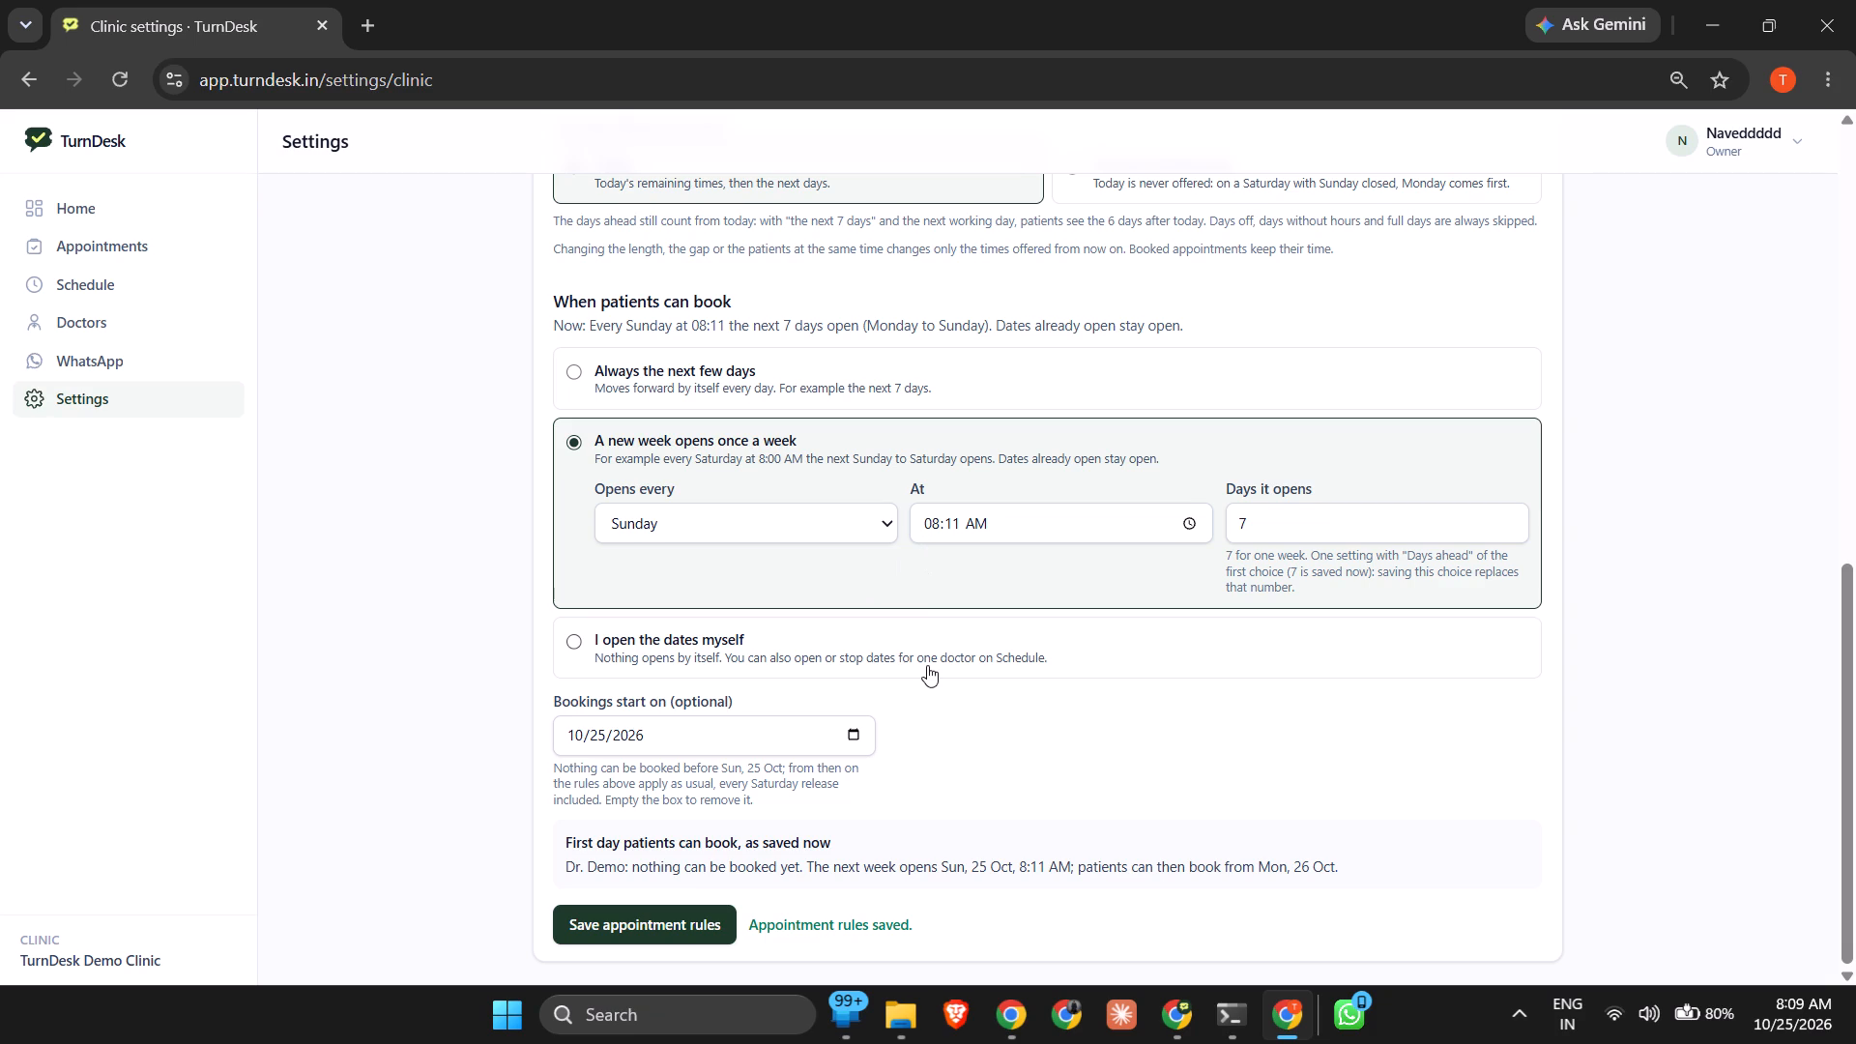
scroll(927, 665, down, 9)
click(661, 930)
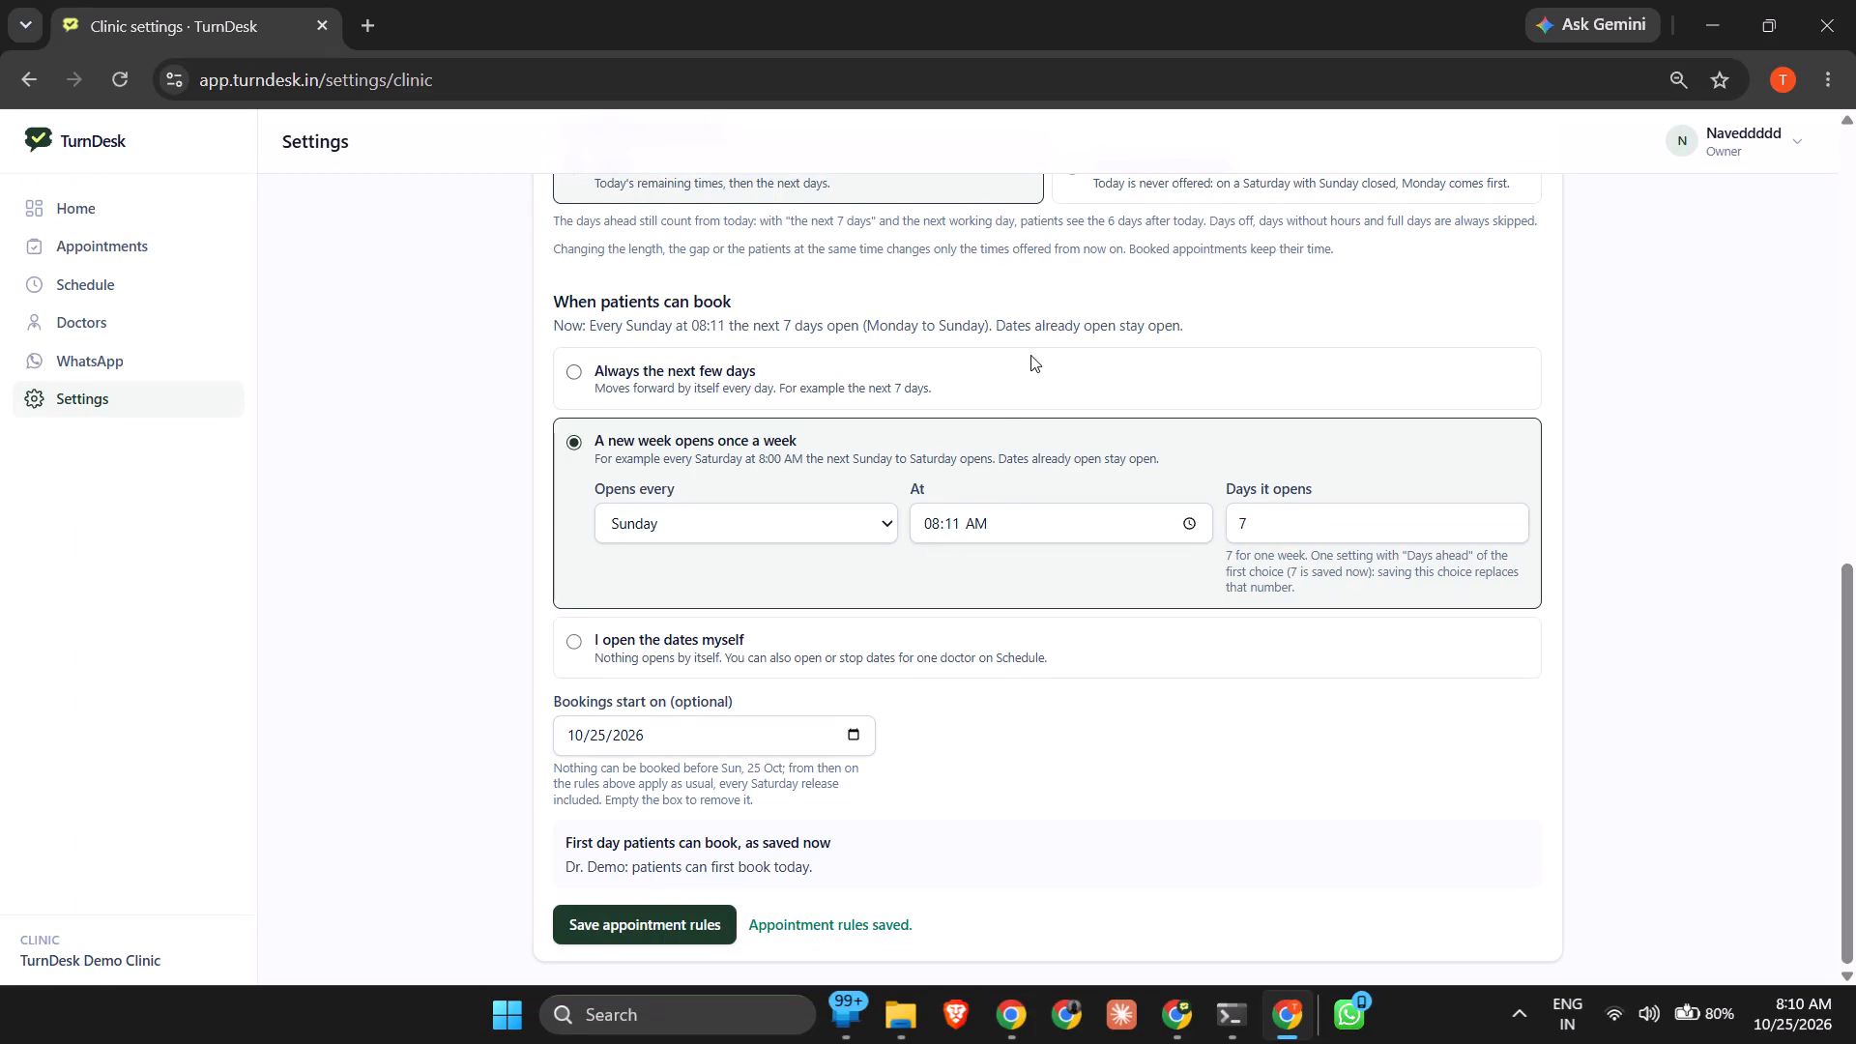
scroll(1031, 354, right, 1)
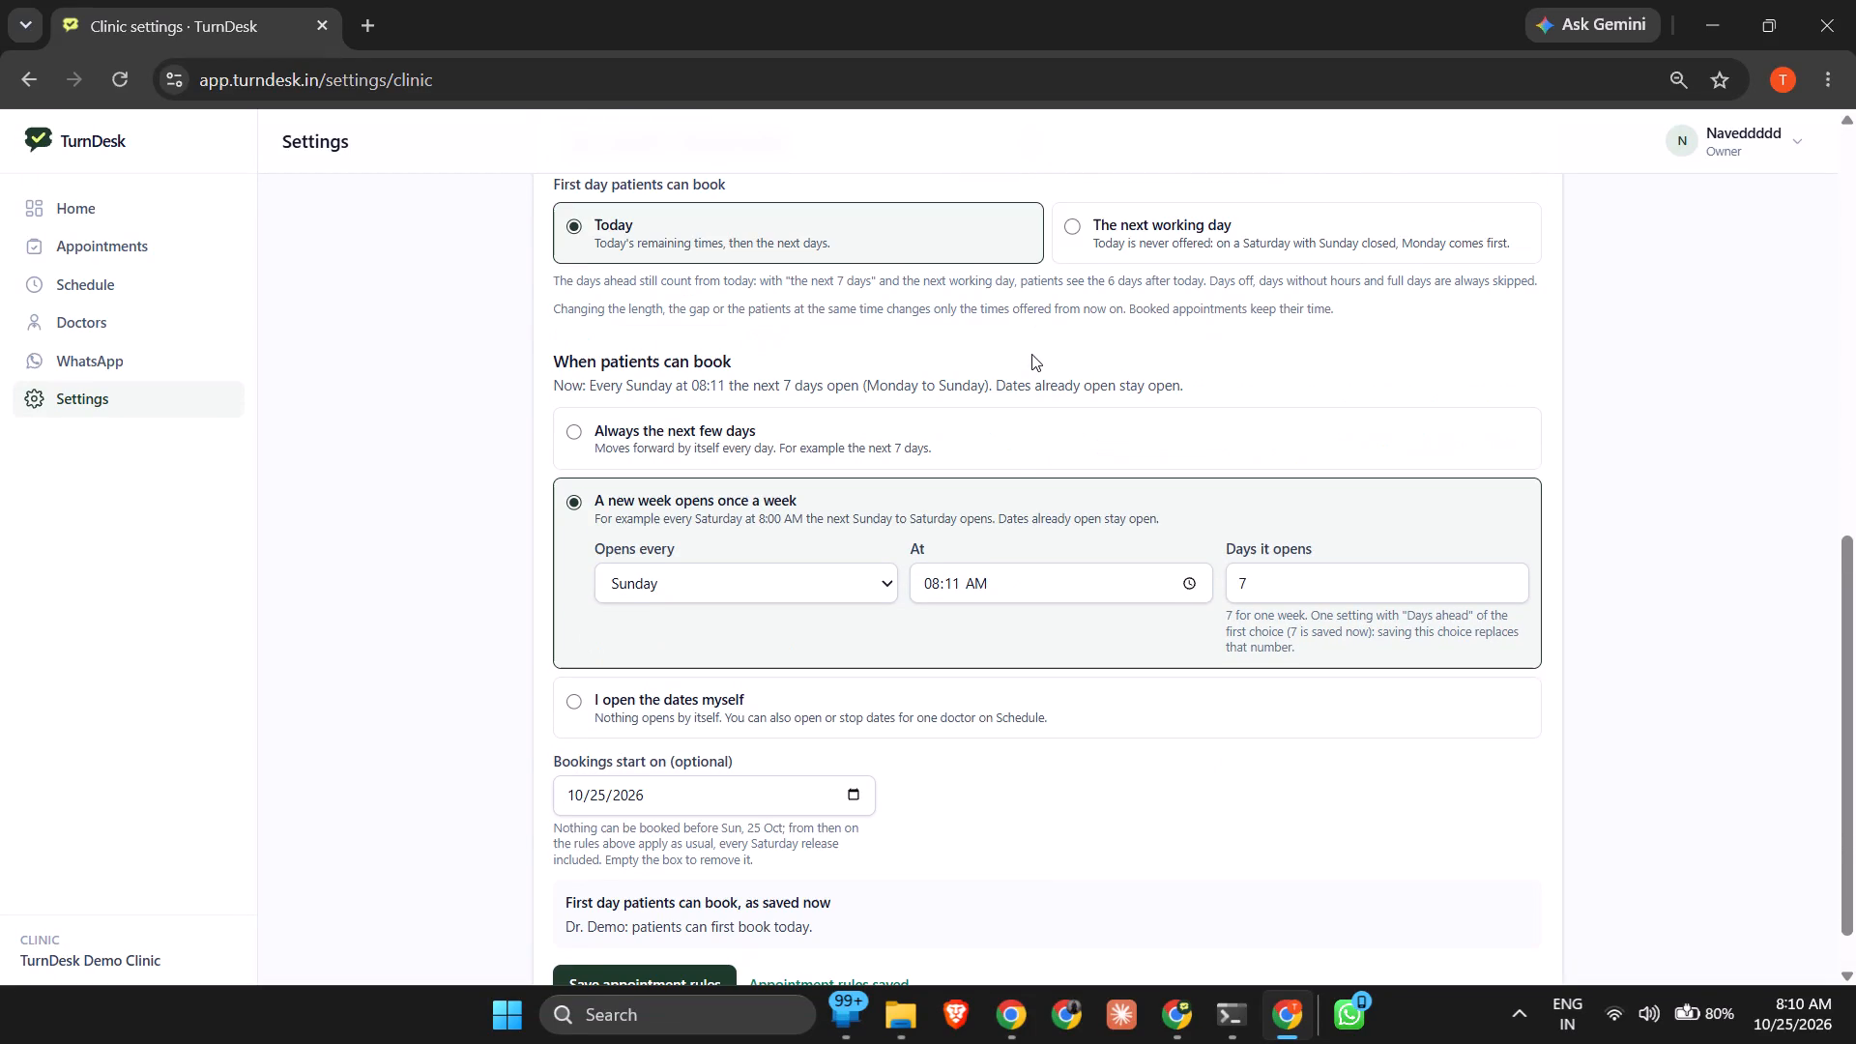